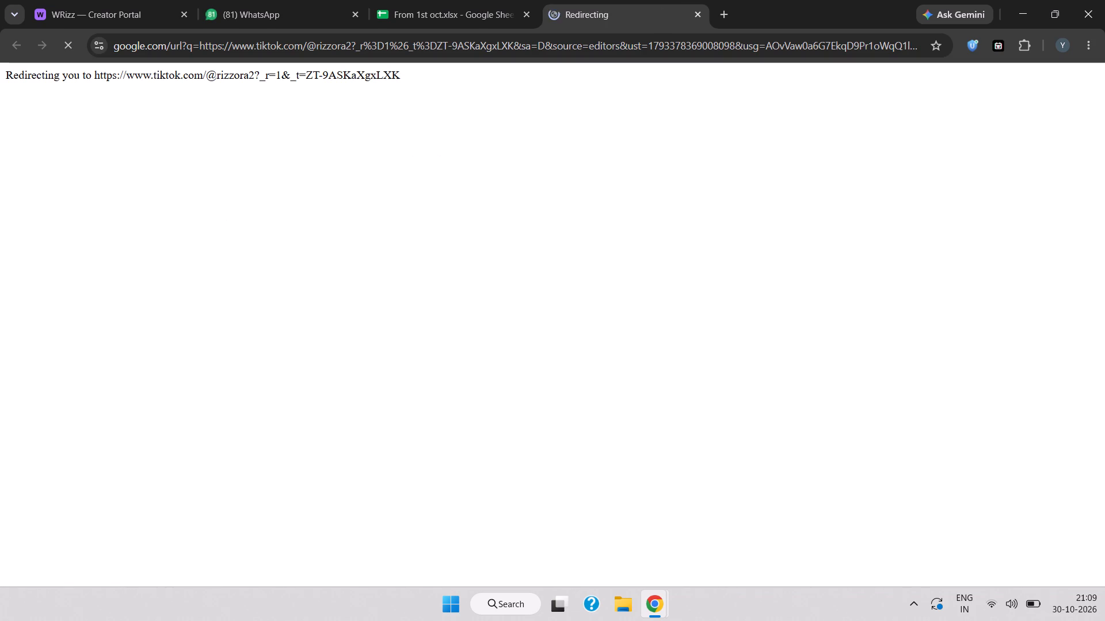
{"action": "double_click", "coordinate": [76, 47]}
{"action": "left_click", "coordinate": [703, 10]}
{"action": "left_click", "coordinate": [67, 261]}
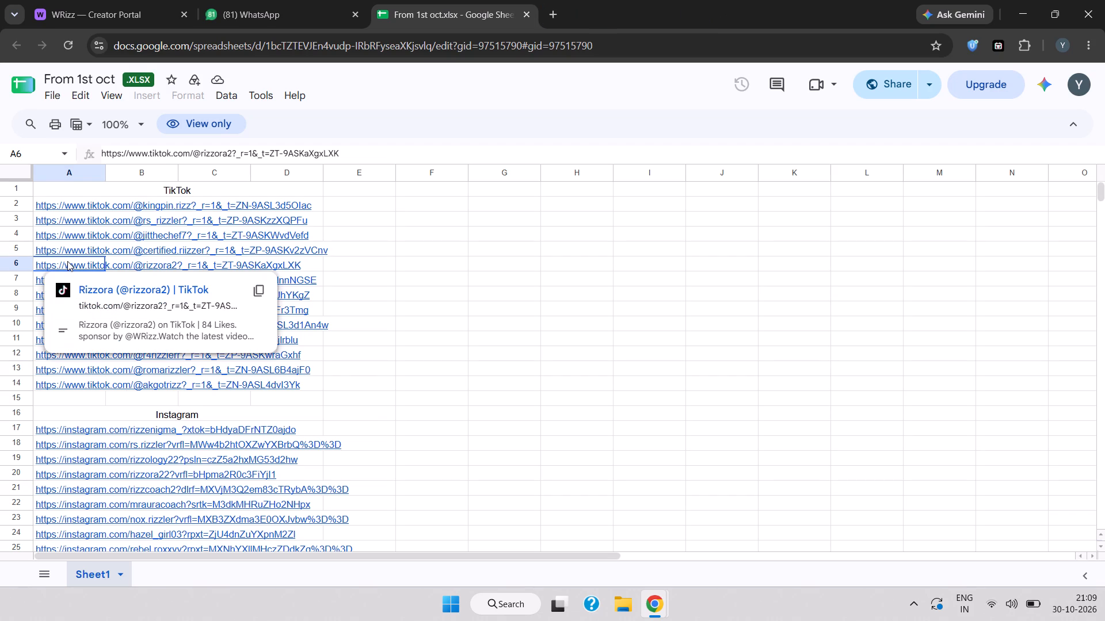
{"action": "left_click", "coordinate": [82, 283]}
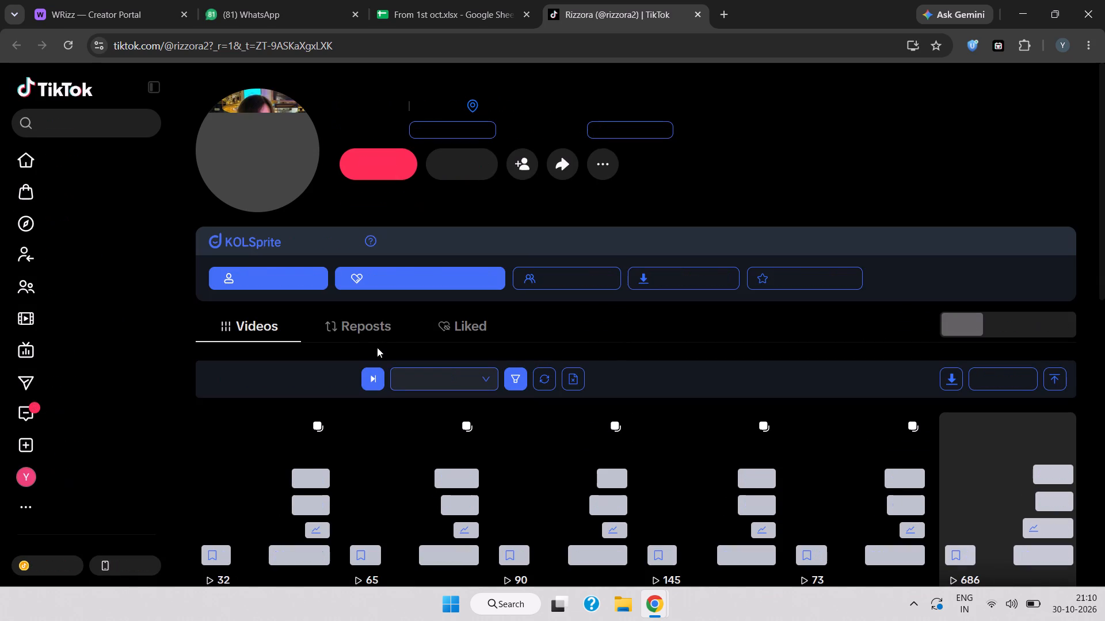
{"action": "scroll", "coordinate": [609, 485], "scroll_direction": "down", "scroll_amount": 11}
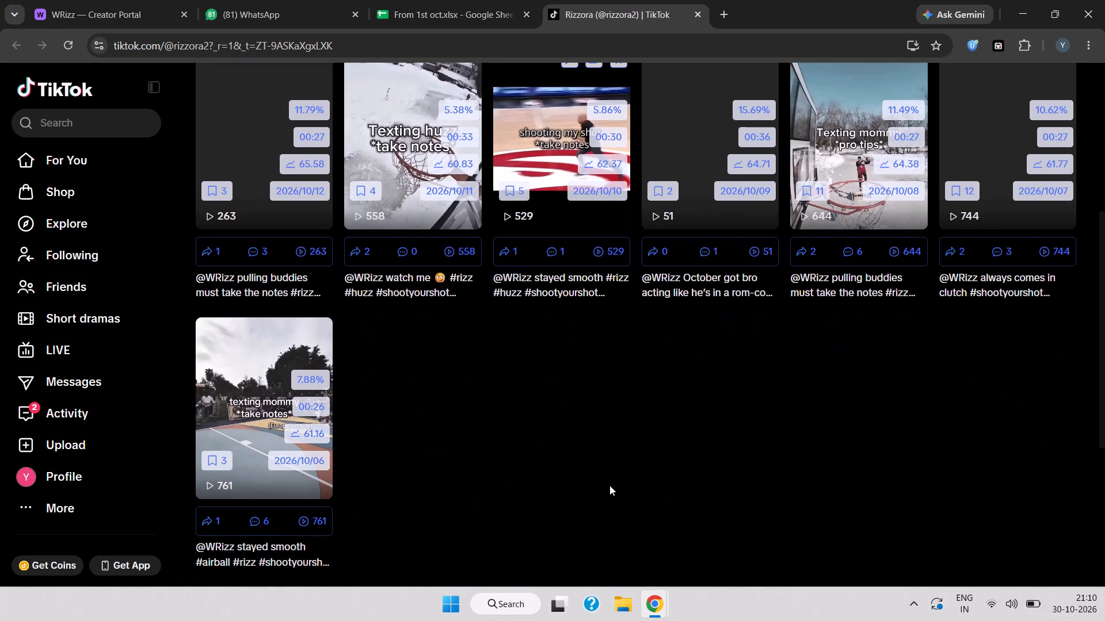
{"action": "scroll", "coordinate": [609, 485], "scroll_direction": "right", "scroll_amount": 1}
{"action": "scroll", "coordinate": [609, 485], "scroll_direction": "up", "scroll_amount": 6}
{"action": "scroll", "coordinate": [609, 485], "scroll_direction": "down", "scroll_amount": 3}
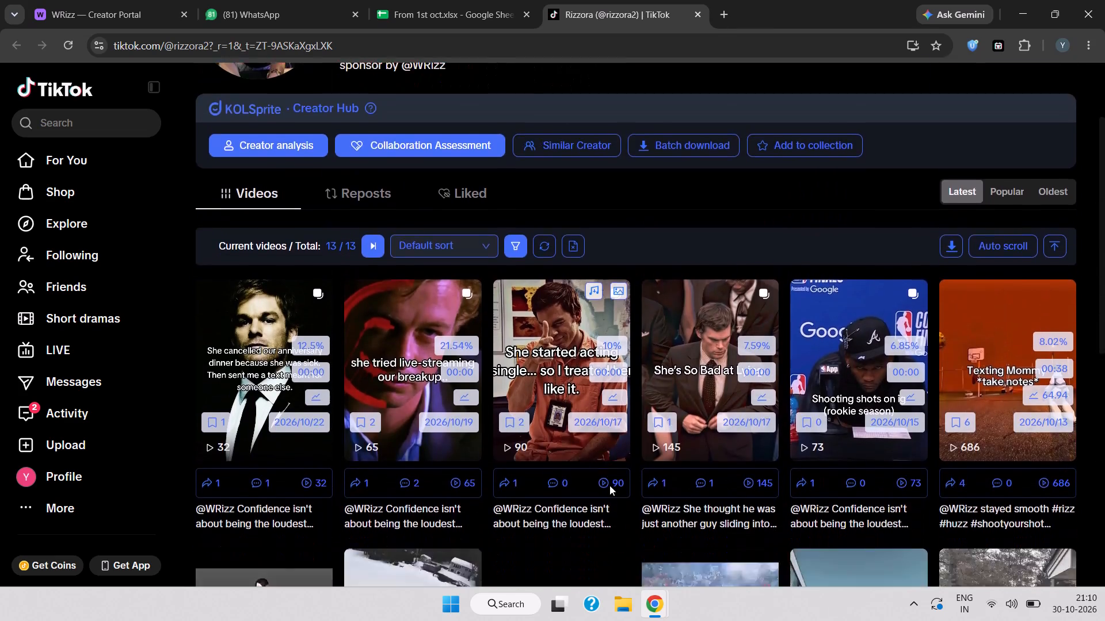
{"action": "scroll", "coordinate": [609, 485], "scroll_direction": "down", "scroll_amount": 1}
{"action": "scroll", "coordinate": [609, 485], "scroll_direction": "up", "scroll_amount": 6}
{"action": "scroll", "coordinate": [609, 485], "scroll_direction": "down", "scroll_amount": 4}
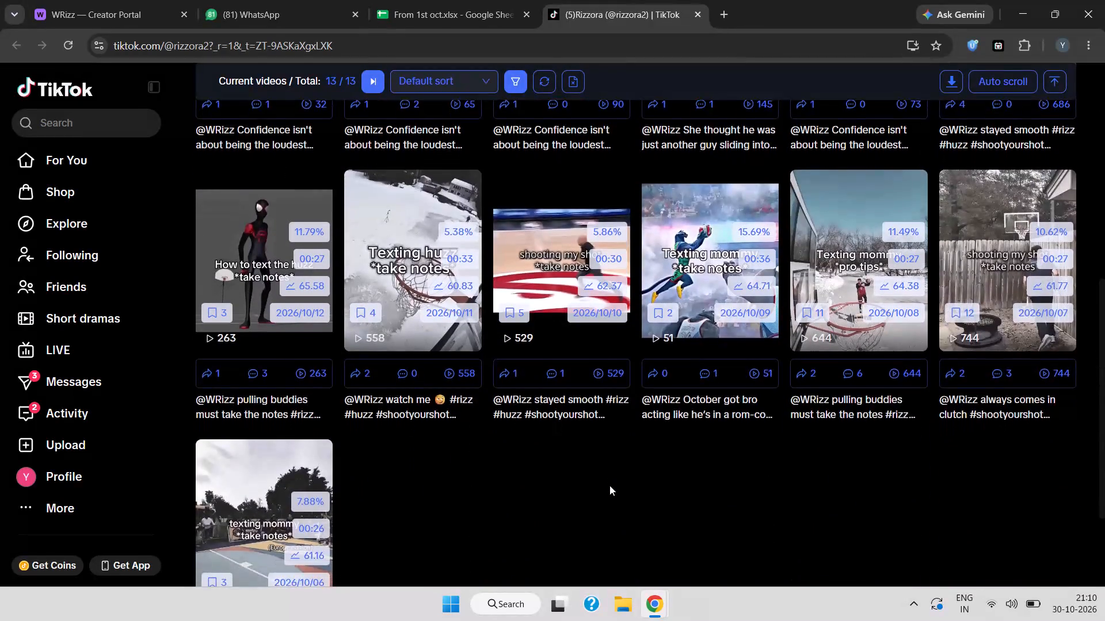
{"action": "scroll", "coordinate": [609, 485], "scroll_direction": "down", "scroll_amount": 3}
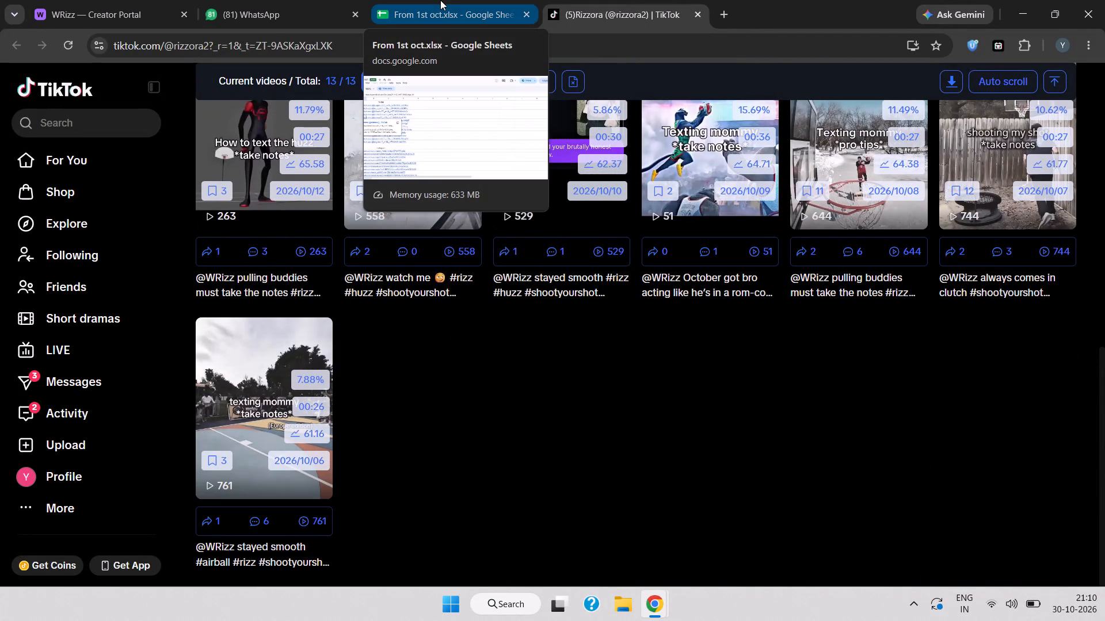
{"action": "scroll", "coordinate": [543, 407], "scroll_direction": "up", "scroll_amount": 2}
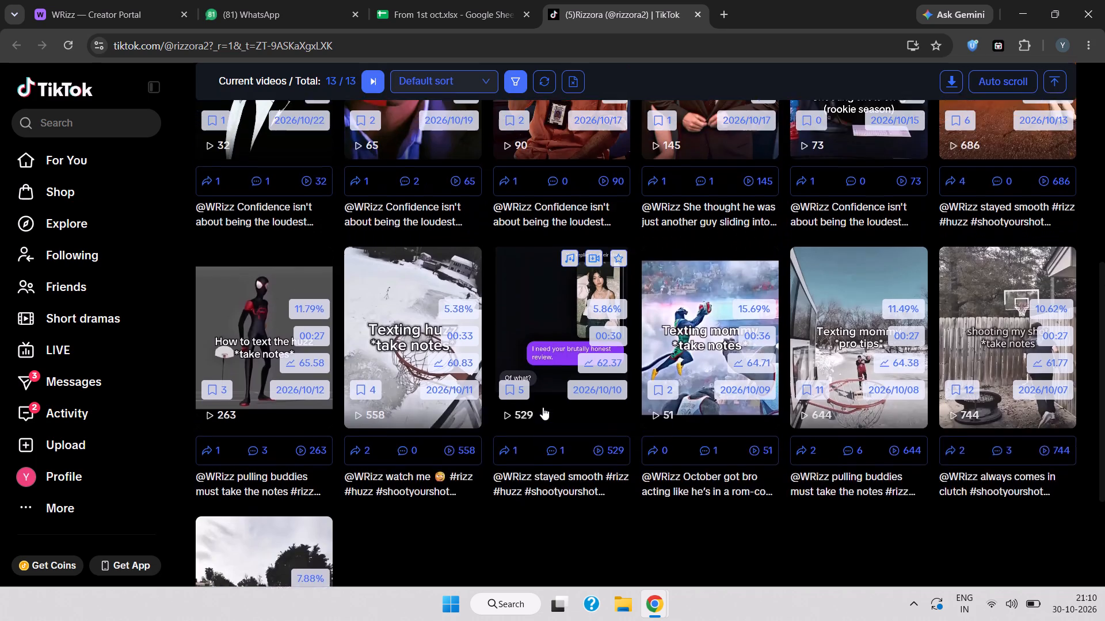
{"action": "scroll", "coordinate": [543, 407], "scroll_direction": "up", "scroll_amount": 5}
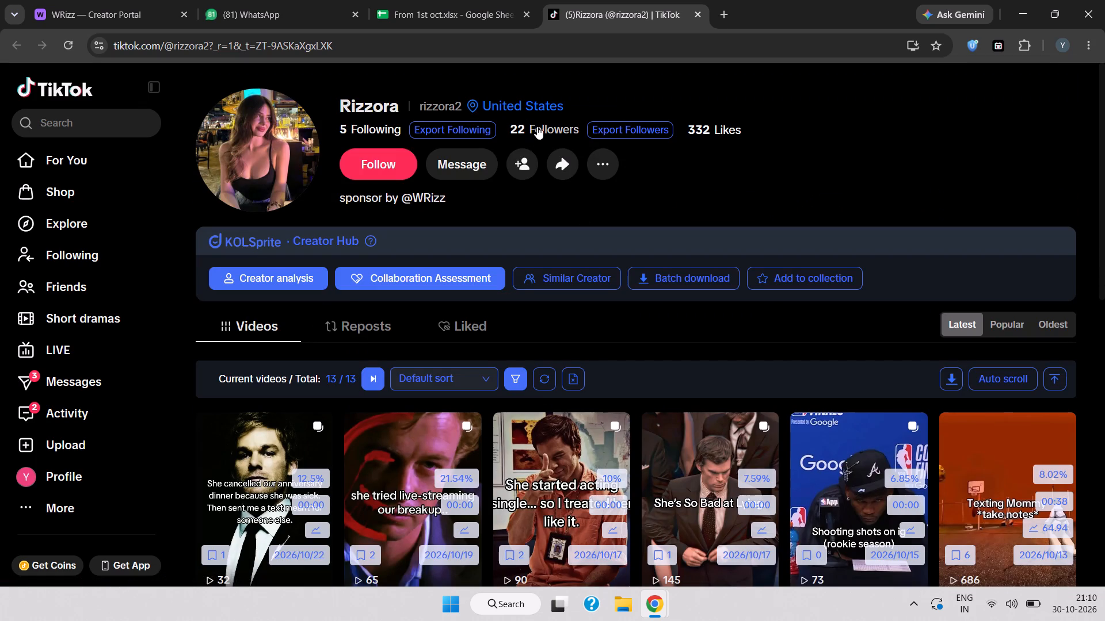
{"action": "double_click", "coordinate": [440, 104]}
{"action": "key", "text": "ctrl+c"}
{"action": "left_click", "coordinate": [723, 555]}
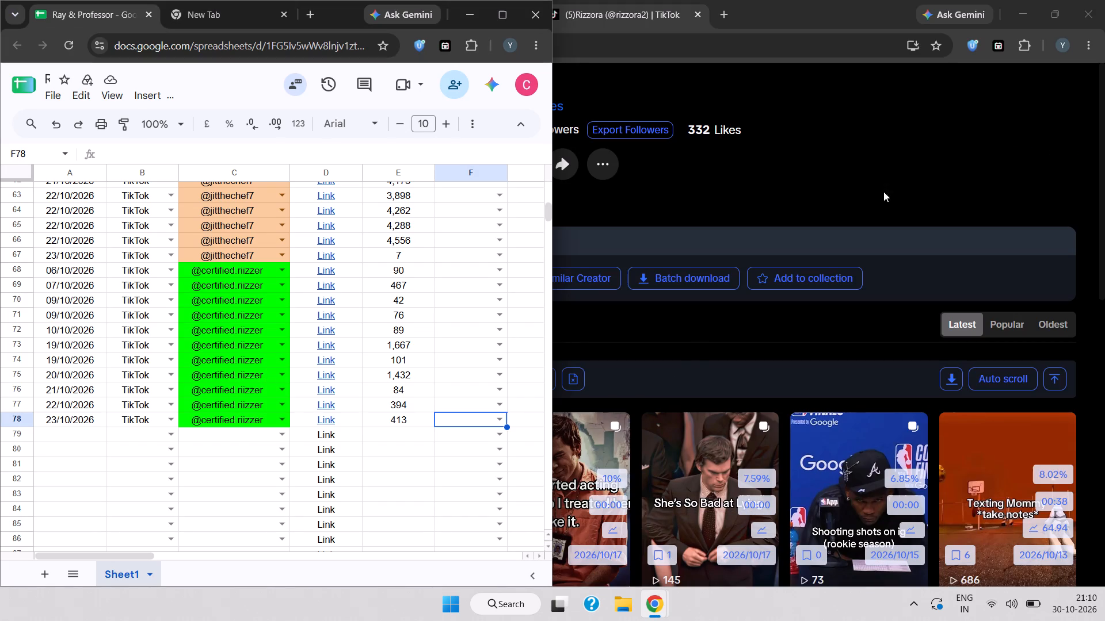
{"action": "left_click", "coordinate": [890, 186]}
{"action": "scroll", "coordinate": [890, 186], "scroll_direction": "down", "scroll_amount": 6}
{"action": "scroll", "coordinate": [888, 208], "scroll_direction": "up", "scroll_amount": 3}
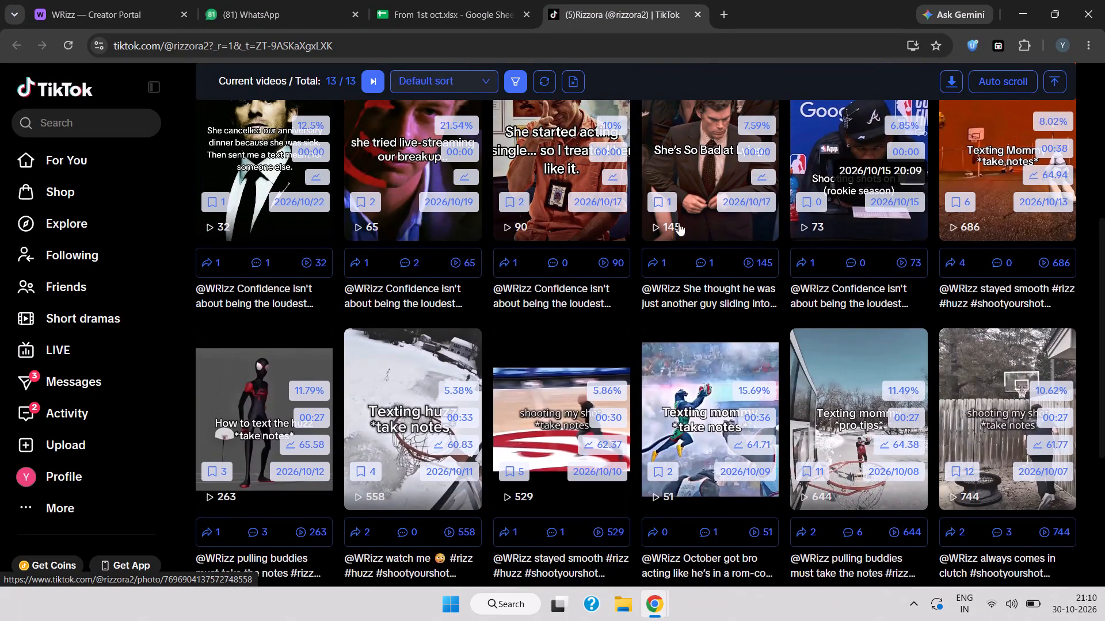
{"action": "scroll", "coordinate": [652, 214], "scroll_direction": "up", "scroll_amount": 5}
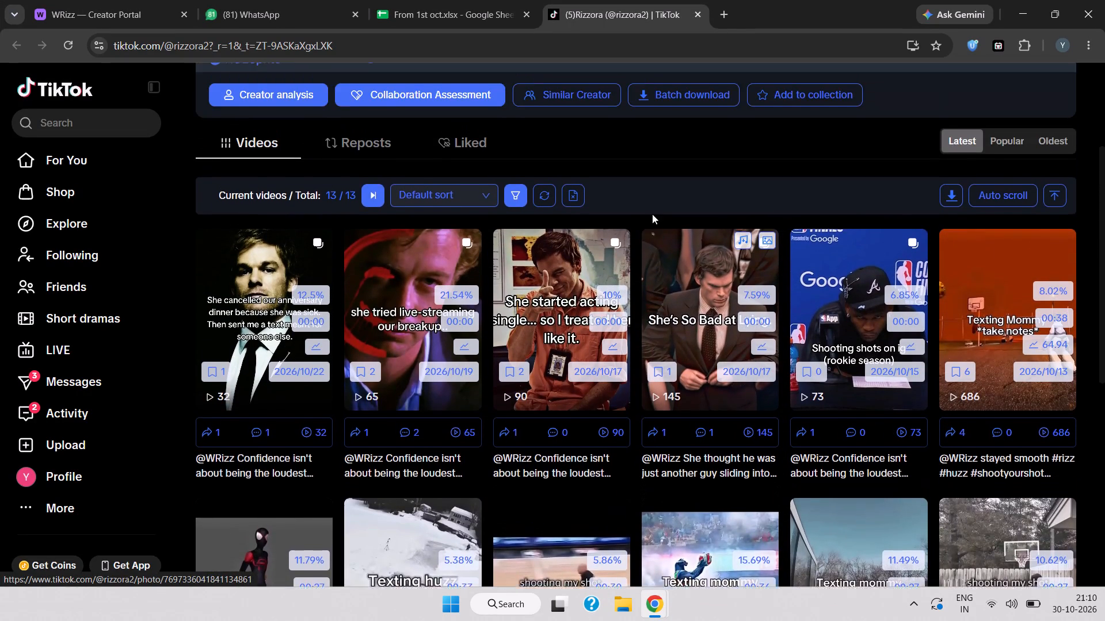
{"action": "scroll", "coordinate": [652, 214], "scroll_direction": "down", "scroll_amount": 2}
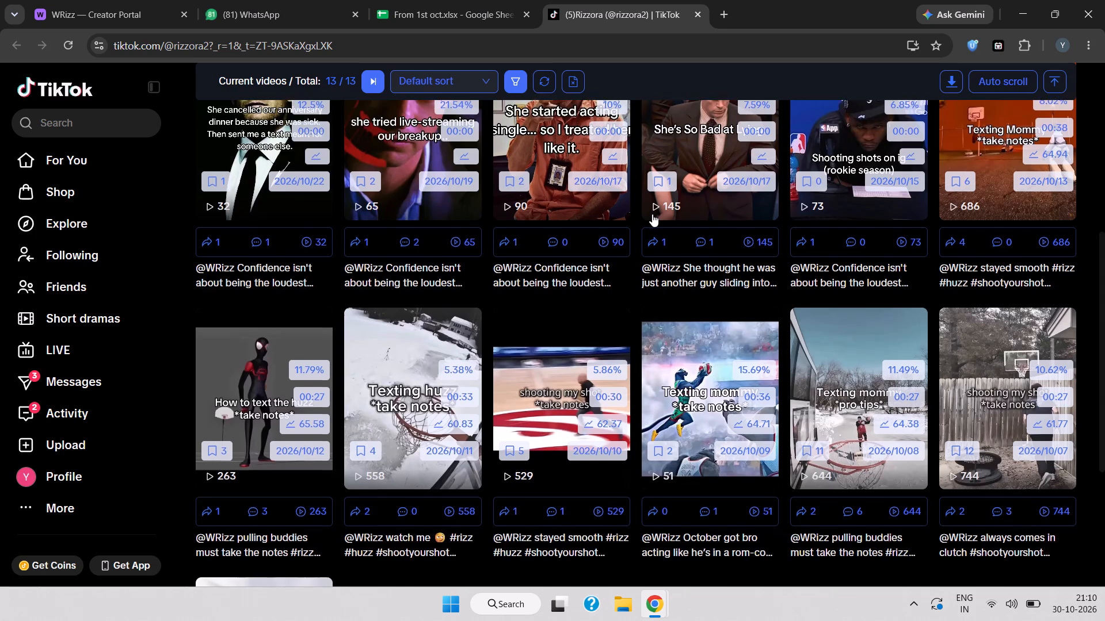
{"action": "scroll", "coordinate": [652, 214], "scroll_direction": "down", "scroll_amount": 1}
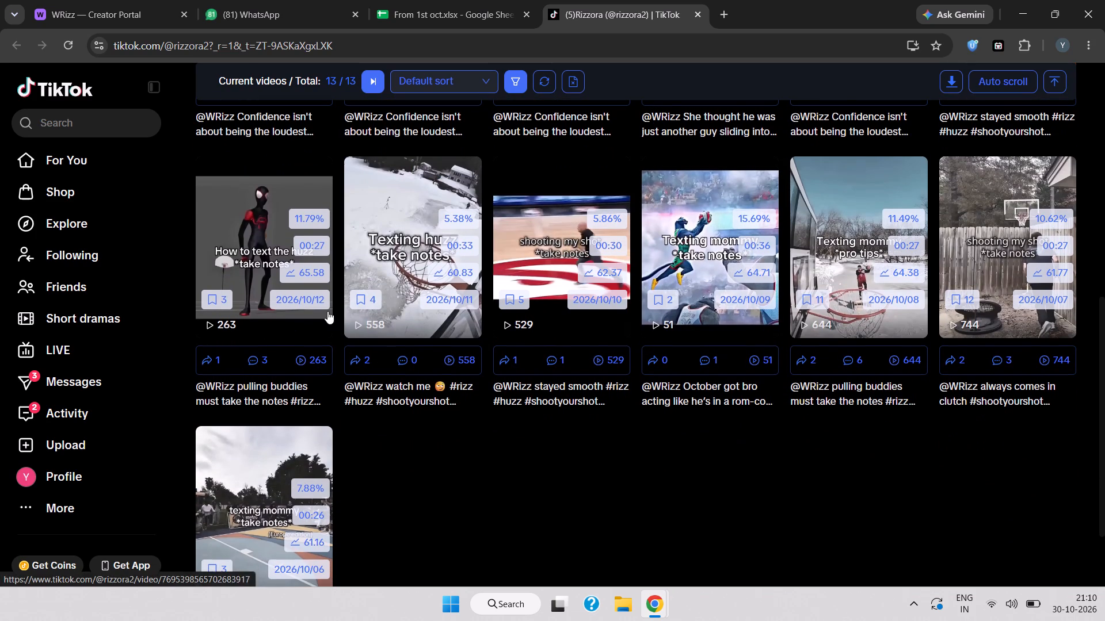
{"action": "scroll", "coordinate": [371, 417], "scroll_direction": "up", "scroll_amount": 3}
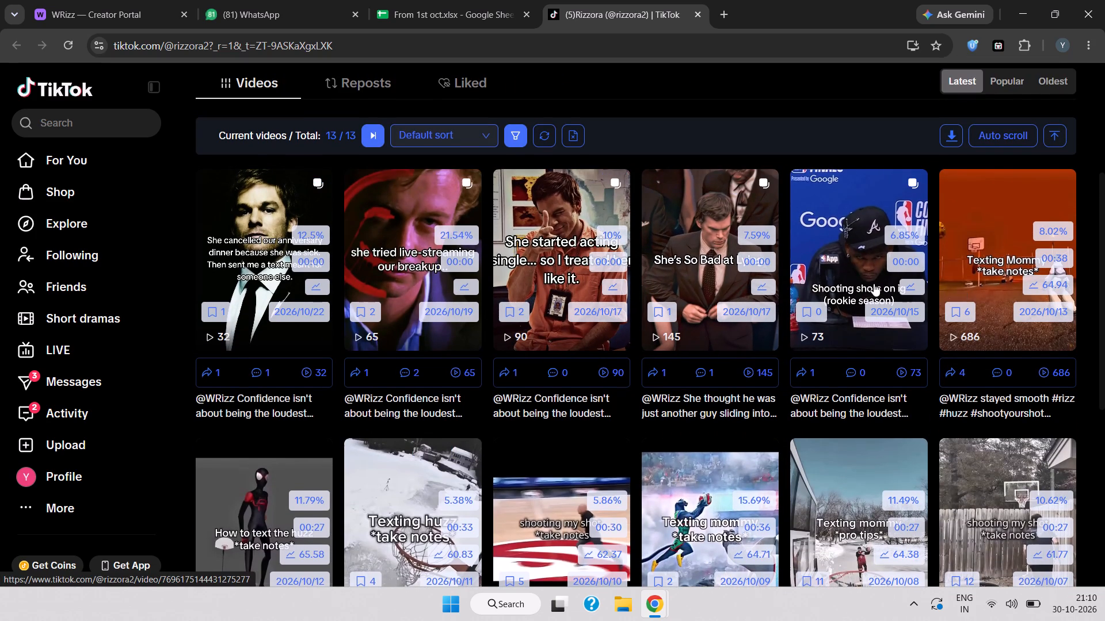
{"action": "scroll", "coordinate": [852, 325], "scroll_direction": "down", "scroll_amount": 3}
{"action": "scroll", "coordinate": [639, 397], "scroll_direction": "down", "scroll_amount": 3}
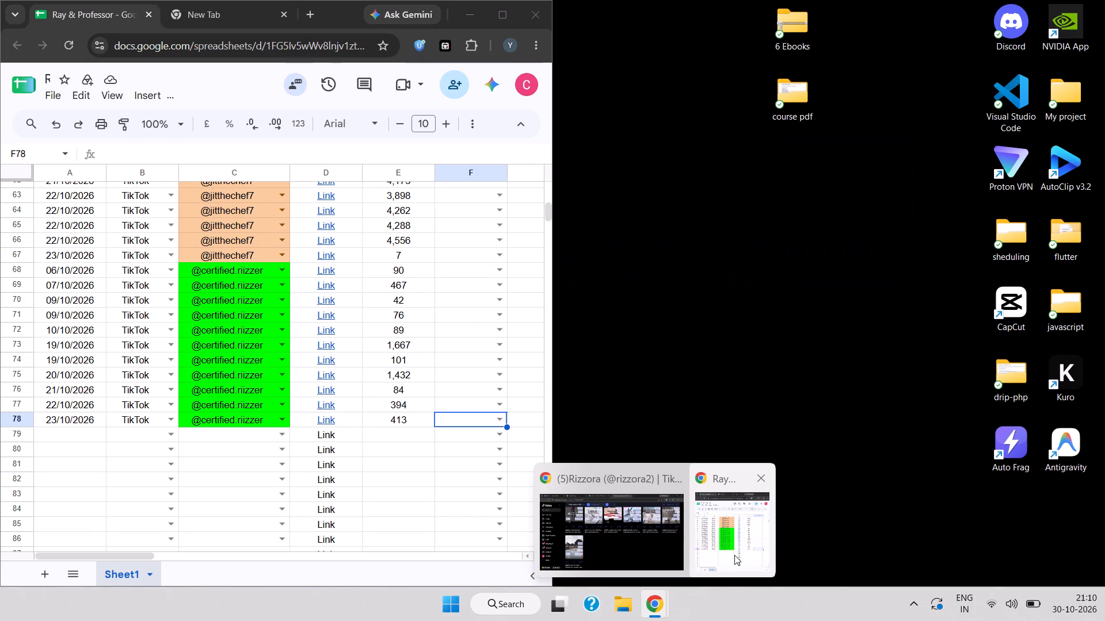
{"action": "left_click", "coordinate": [734, 555]}
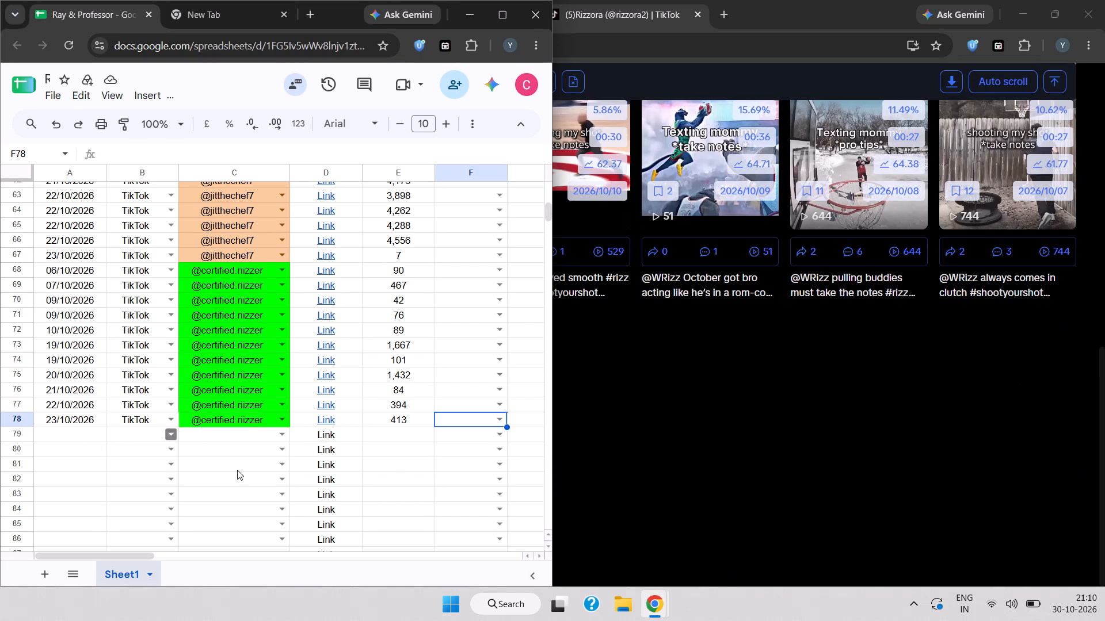
{"action": "scroll", "coordinate": [237, 470], "scroll_direction": "down", "scroll_amount": 1}
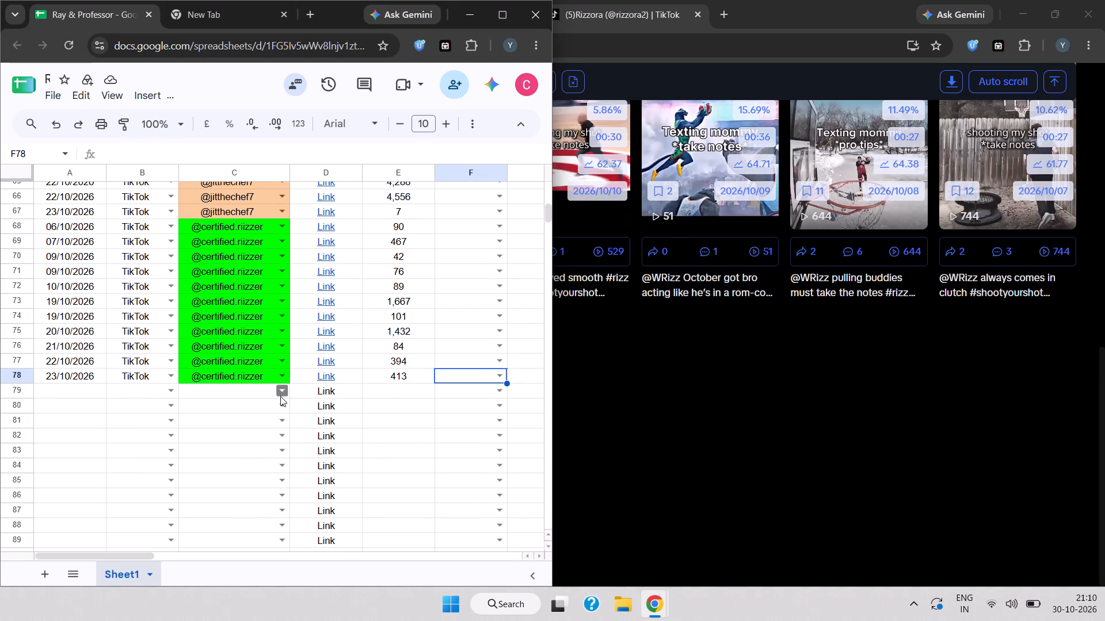
{"action": "left_click", "coordinate": [280, 393]}
{"action": "key", "text": "ctrl+v"}
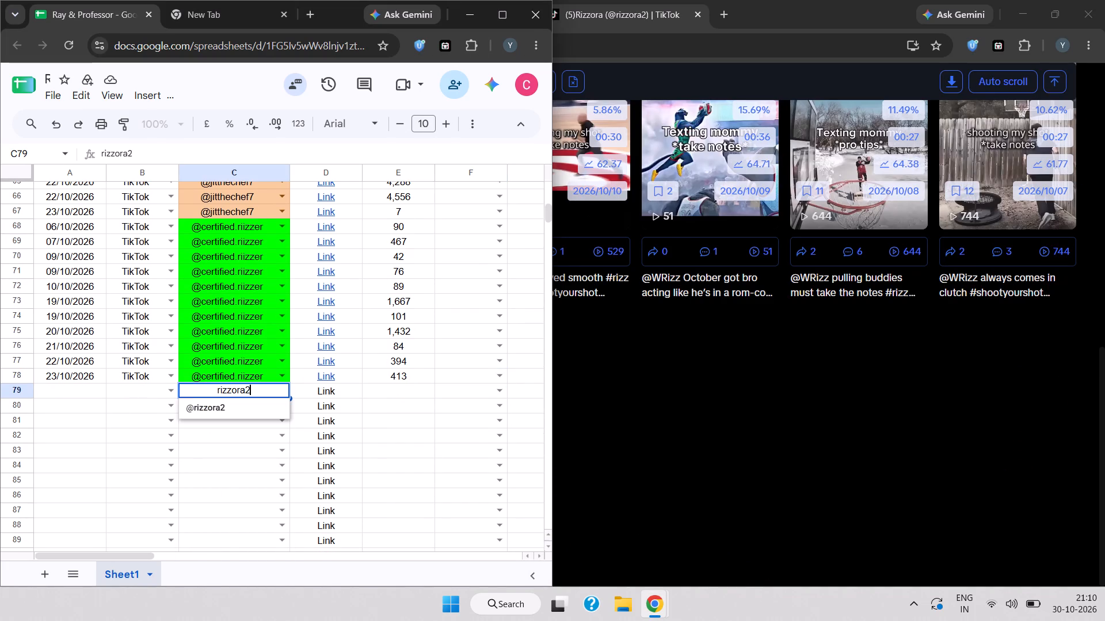
{"action": "left_click", "coordinate": [247, 408]}
{"action": "left_click", "coordinate": [285, 403]}
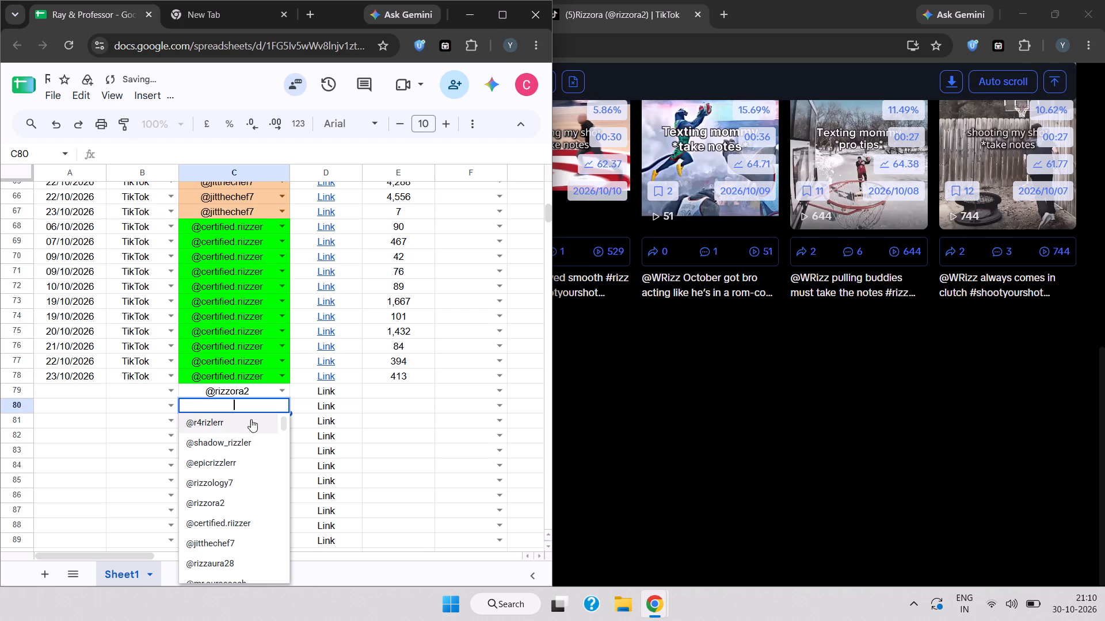
{"action": "key", "text": "ctrl+v"}
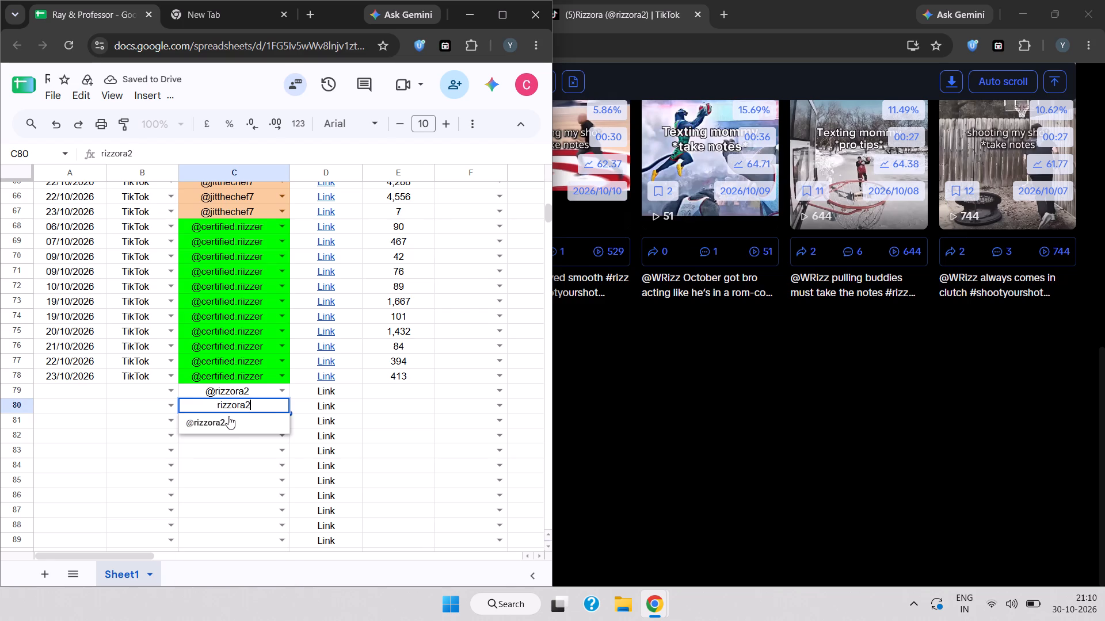
{"action": "left_click", "coordinate": [226, 417]}
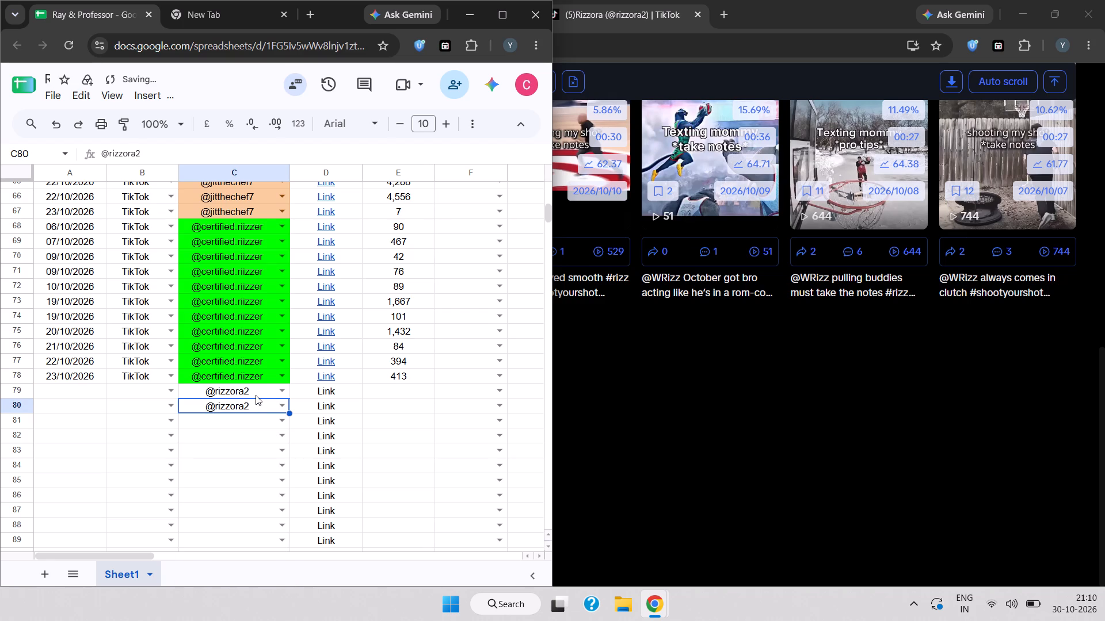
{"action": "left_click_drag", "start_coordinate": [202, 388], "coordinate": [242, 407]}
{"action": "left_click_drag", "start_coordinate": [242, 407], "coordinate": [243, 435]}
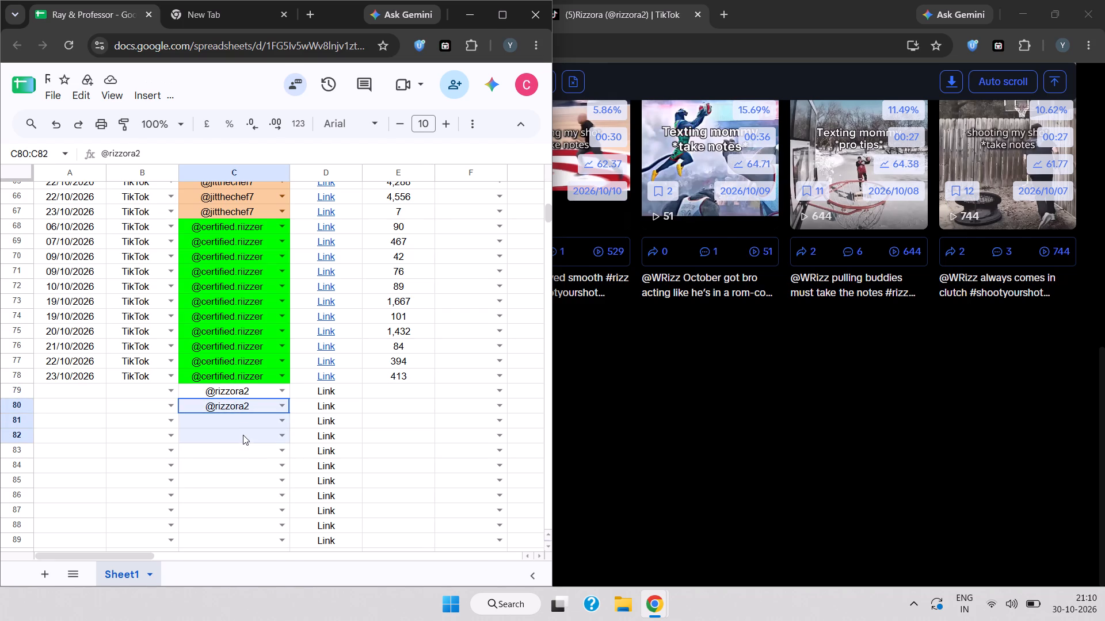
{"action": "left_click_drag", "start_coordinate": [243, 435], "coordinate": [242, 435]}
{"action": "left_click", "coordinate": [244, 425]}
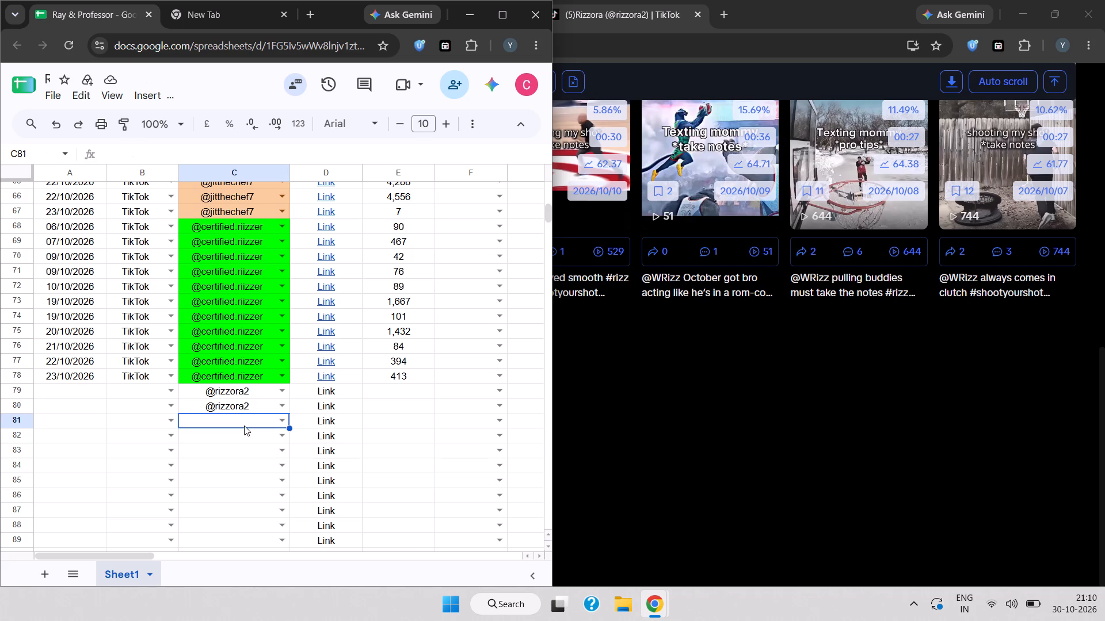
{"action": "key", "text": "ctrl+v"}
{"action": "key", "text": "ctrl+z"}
{"action": "left_click", "coordinate": [278, 419]}
{"action": "key", "text": "ctrl+v"}
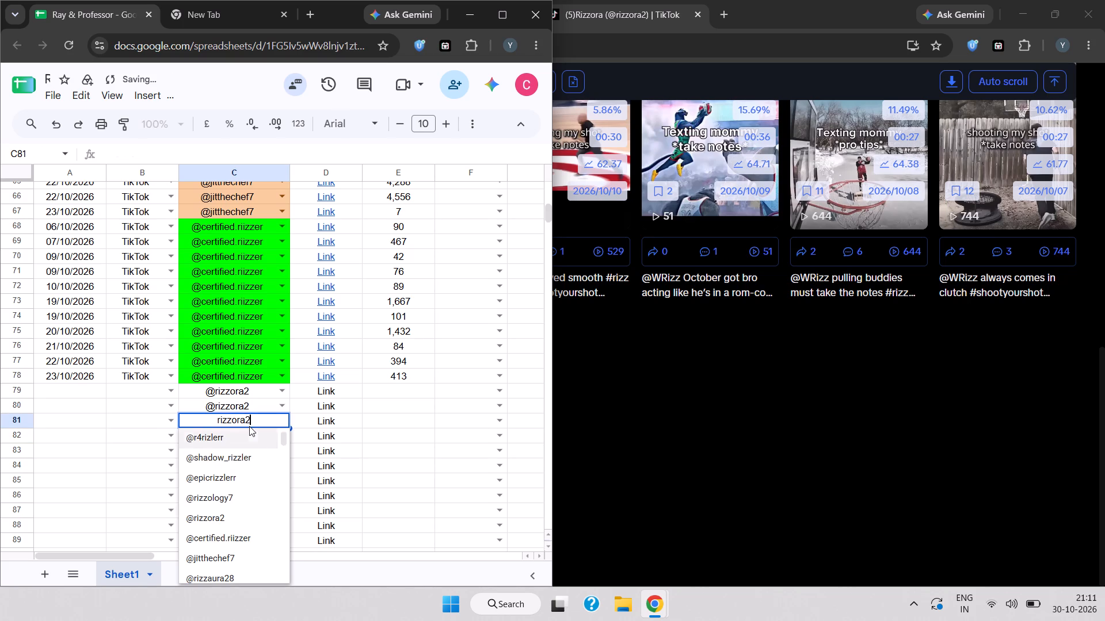
{"action": "left_click", "coordinate": [239, 435]}
{"action": "left_click", "coordinate": [282, 437]}
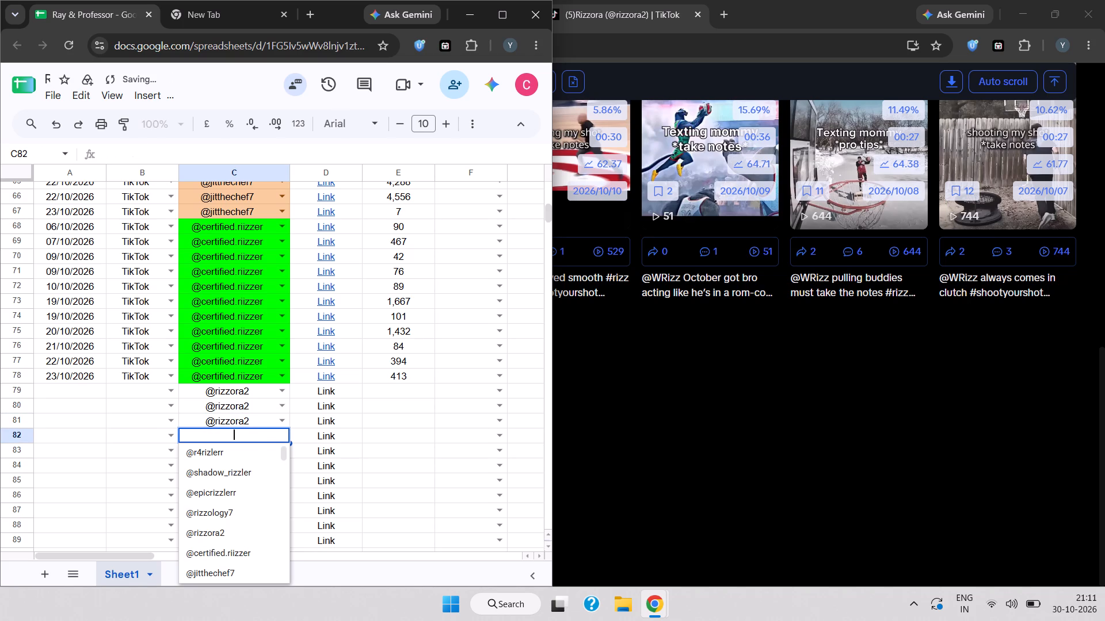
{"action": "key", "text": "ctrl+v"}
{"action": "left_click", "coordinate": [243, 448]}
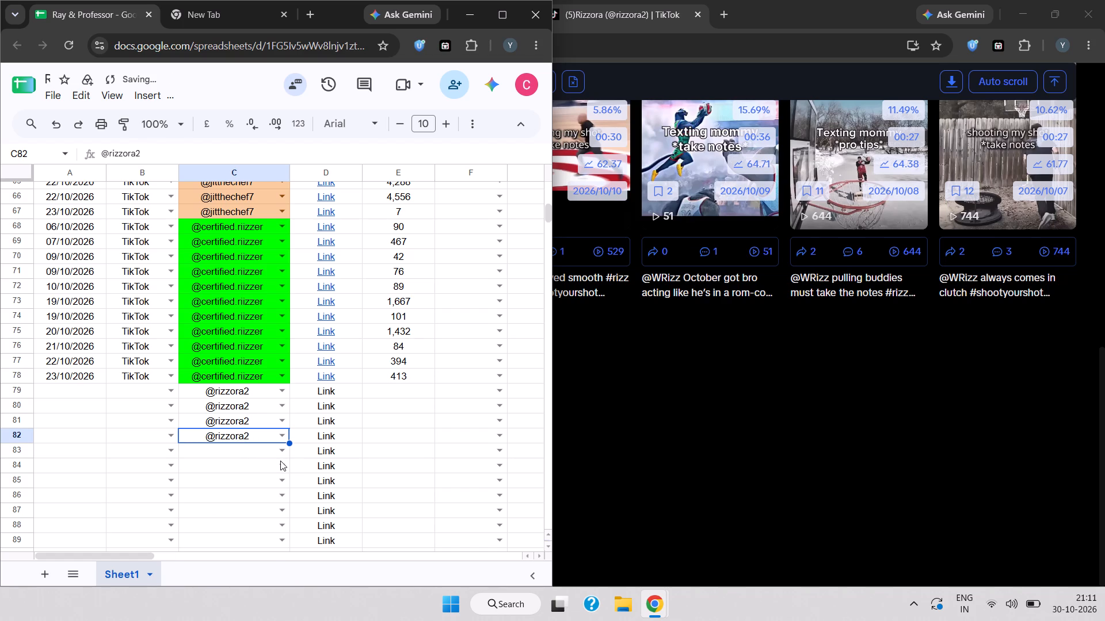
{"action": "left_click", "coordinate": [280, 453]}
{"action": "key", "text": "ctrl+v"}
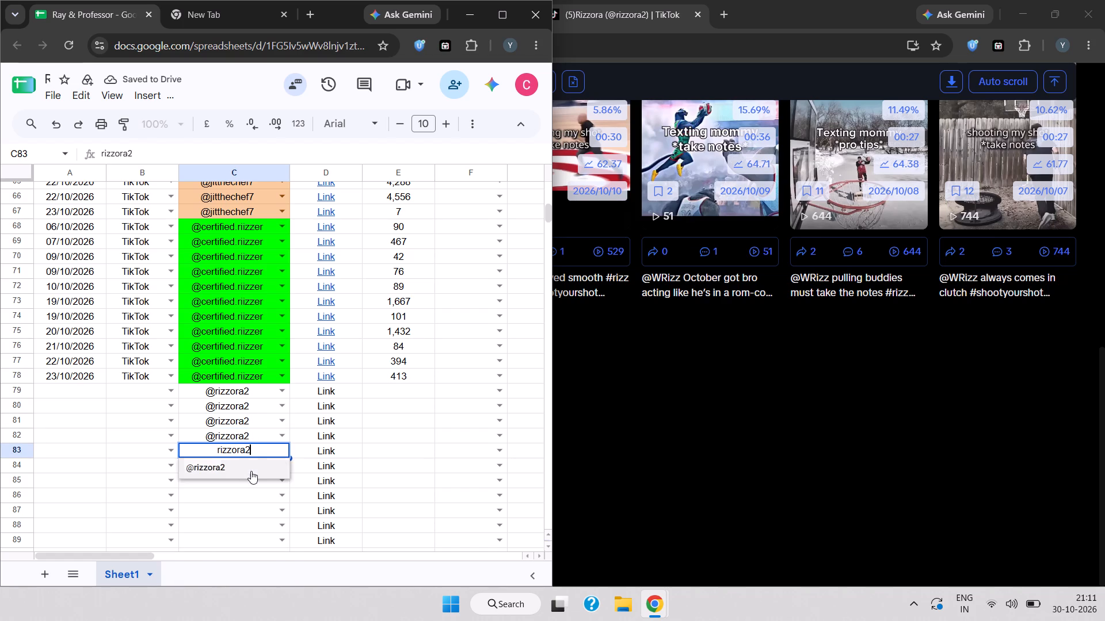
{"action": "left_click", "coordinate": [251, 471]}
{"action": "left_click", "coordinate": [286, 462]}
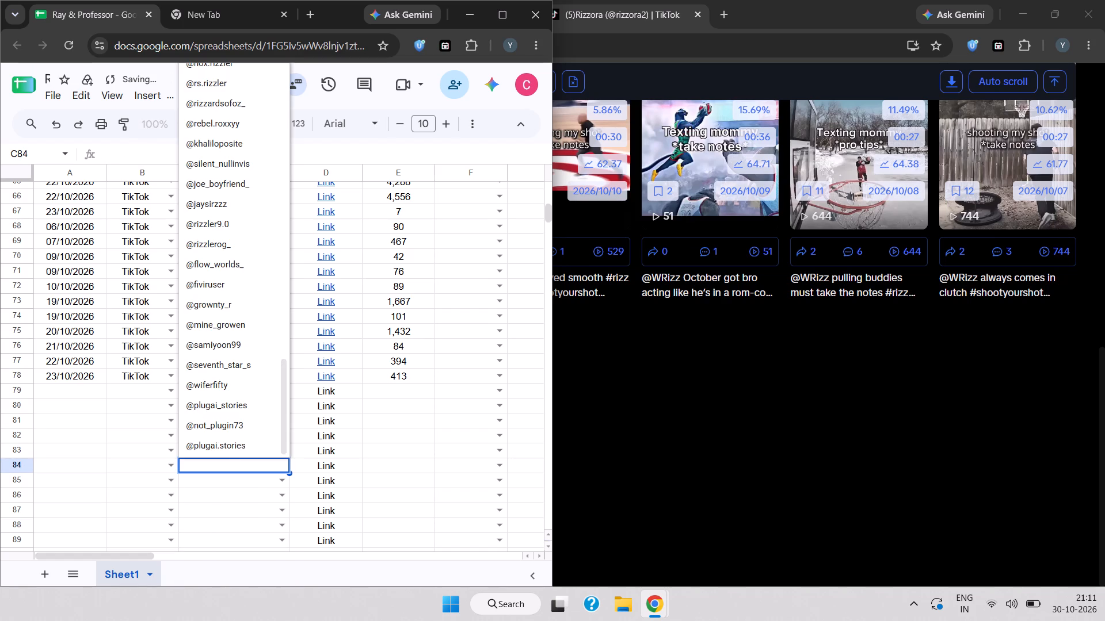
{"action": "key", "text": "ctrl+v"}
{"action": "left_click", "coordinate": [247, 448]}
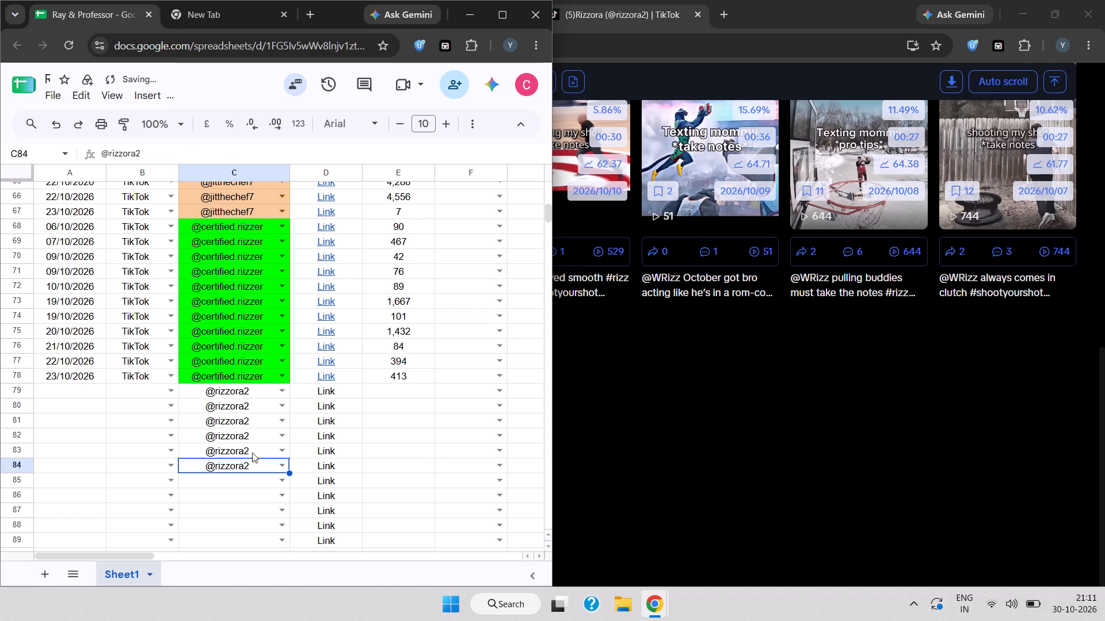
{"action": "left_click", "coordinate": [277, 477]}
{"action": "key", "text": "ctrl+v"}
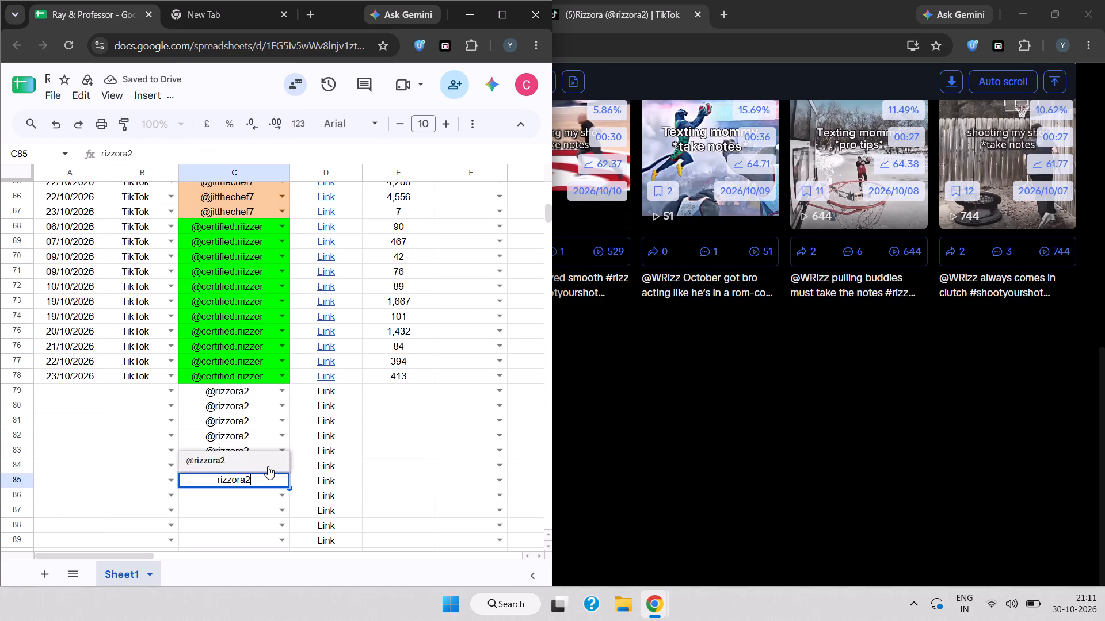
{"action": "left_click", "coordinate": [268, 466]}
{"action": "left_click", "coordinate": [284, 497]}
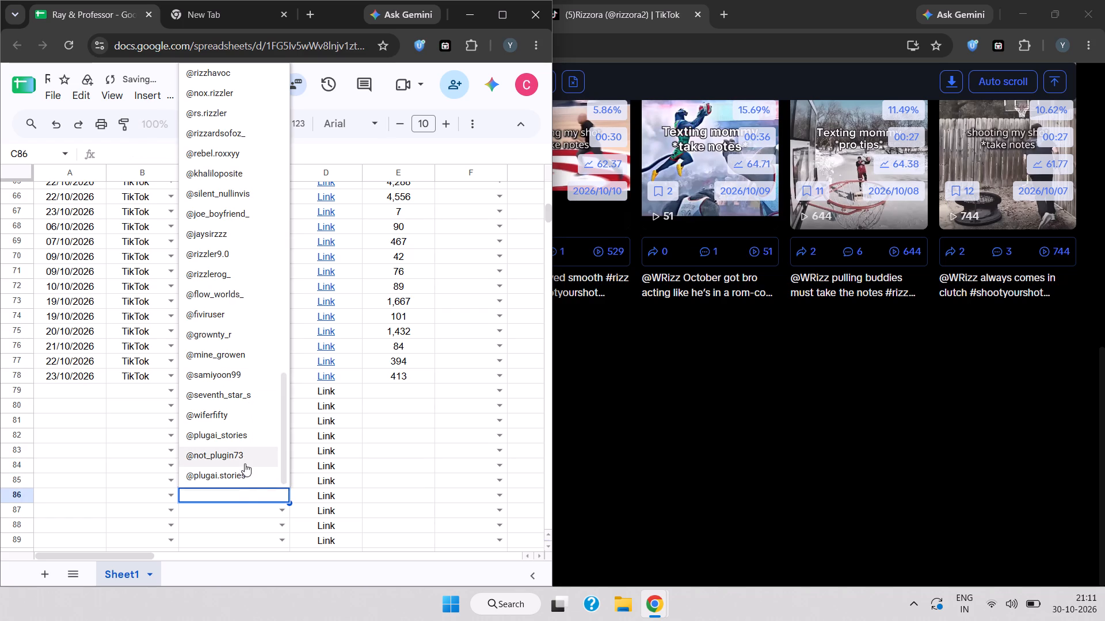
{"action": "key", "text": "ctrl+v"}
{"action": "left_click", "coordinate": [238, 467]}
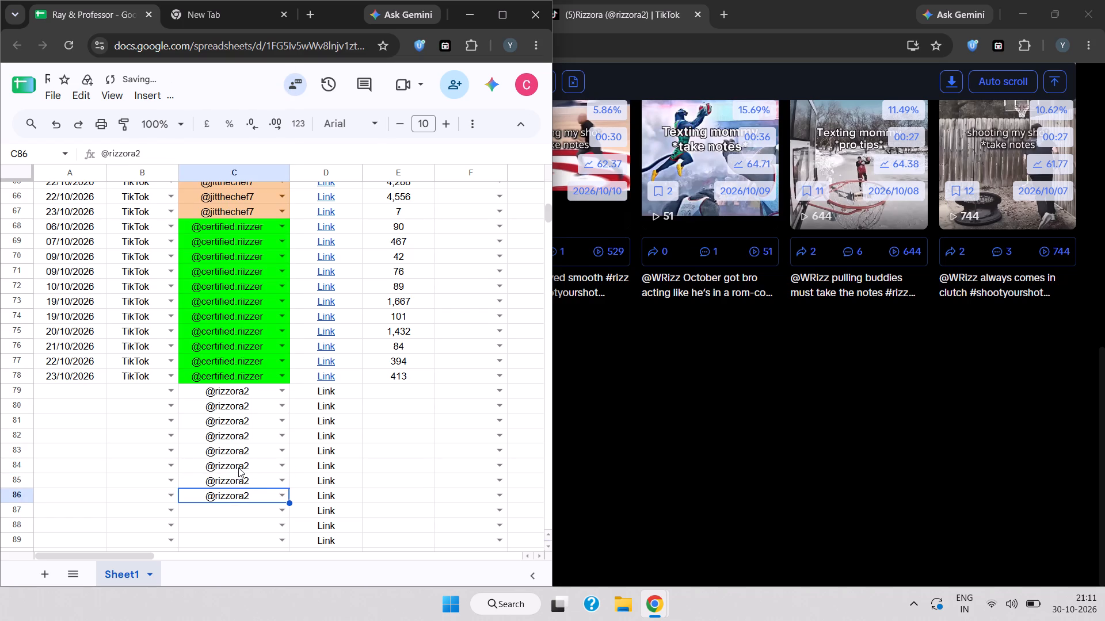
{"action": "left_click", "coordinate": [278, 507]}
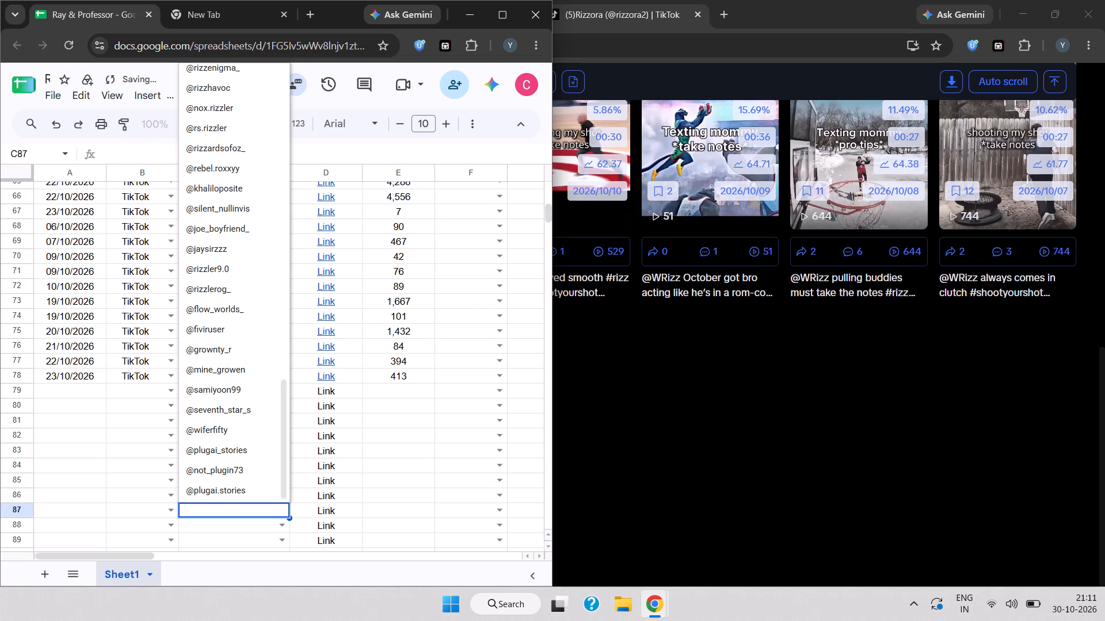
{"action": "key", "text": "ctrl+v"}
{"action": "left_click", "coordinate": [249, 489]}
{"action": "scroll", "coordinate": [256, 458], "scroll_direction": "down", "scroll_amount": 2}
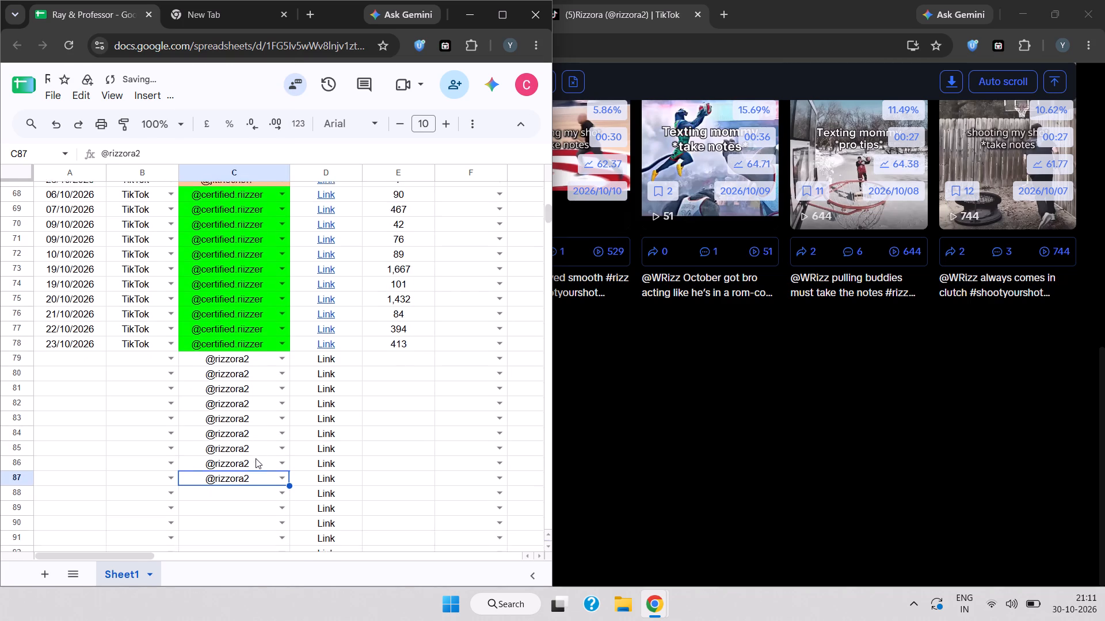
{"action": "scroll", "coordinate": [256, 458], "scroll_direction": "down", "scroll_amount": 1}
{"action": "scroll", "coordinate": [256, 458], "scroll_direction": "up", "scroll_amount": 2}
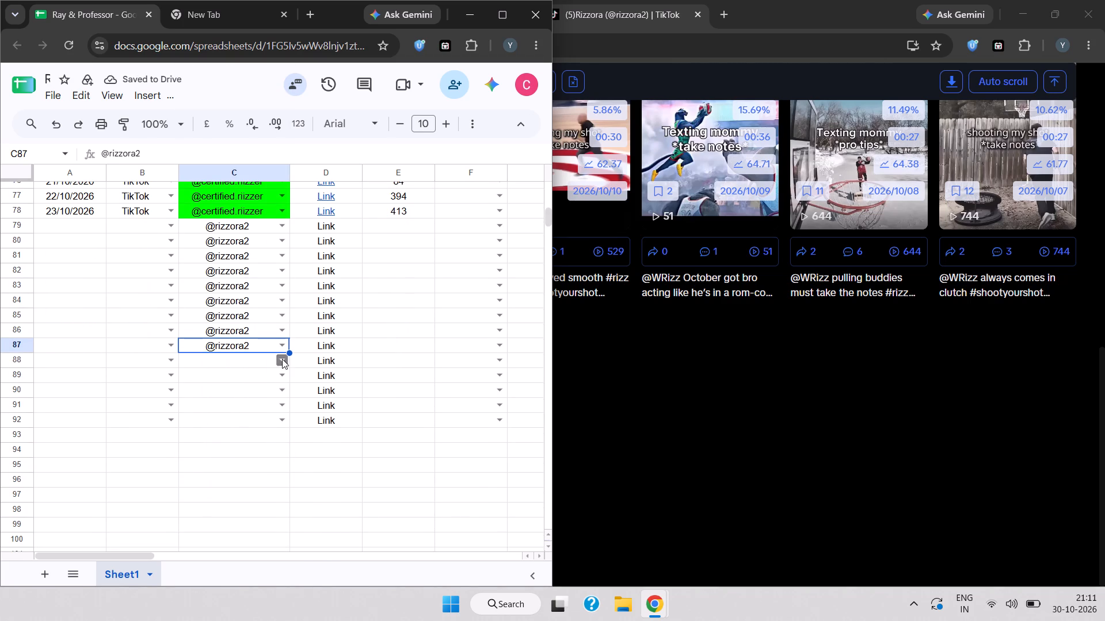
{"action": "left_click", "coordinate": [282, 359]}
{"action": "key", "text": "ctrl+v"}
{"action": "left_click", "coordinate": [233, 379]}
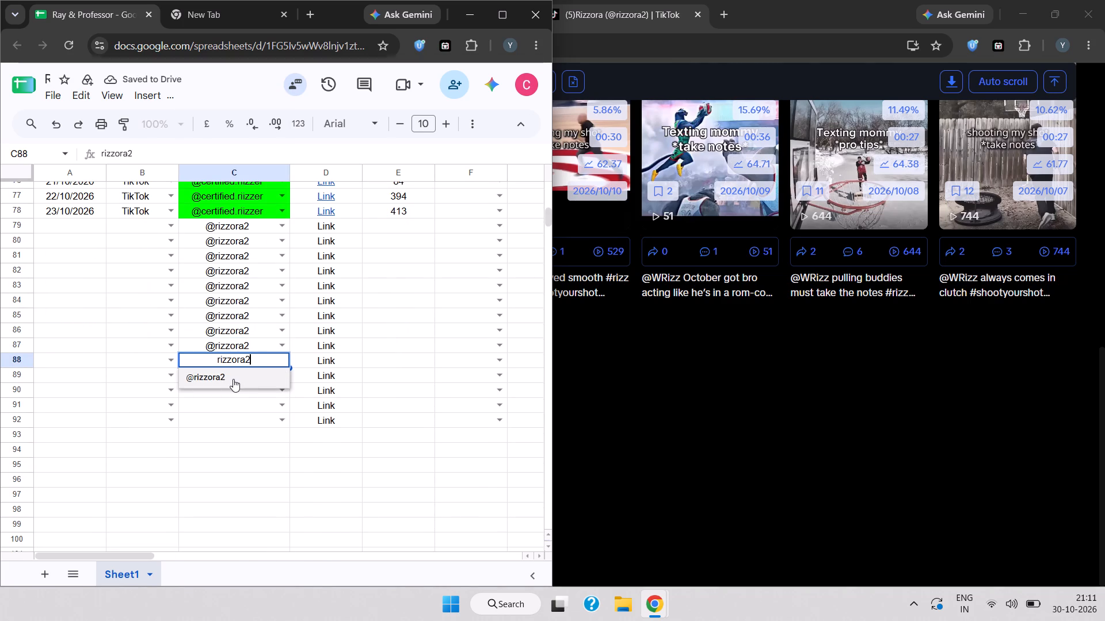
{"action": "scroll", "coordinate": [233, 379], "scroll_direction": "up", "scroll_amount": 2}
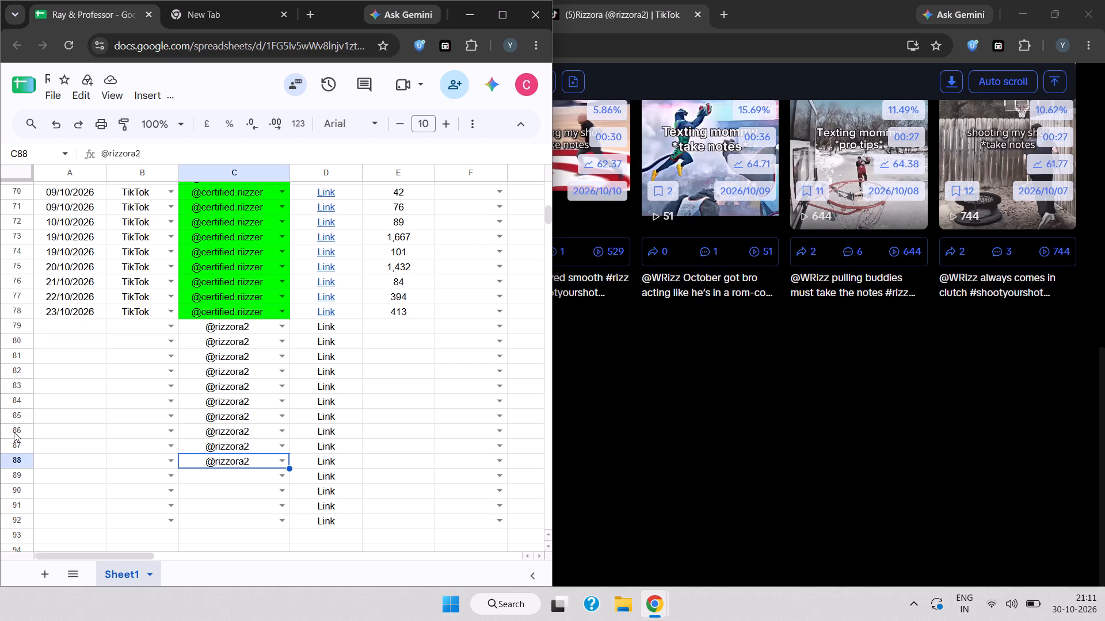
{"action": "left_click", "coordinate": [279, 477]}
{"action": "key", "text": "ctrl+v"}
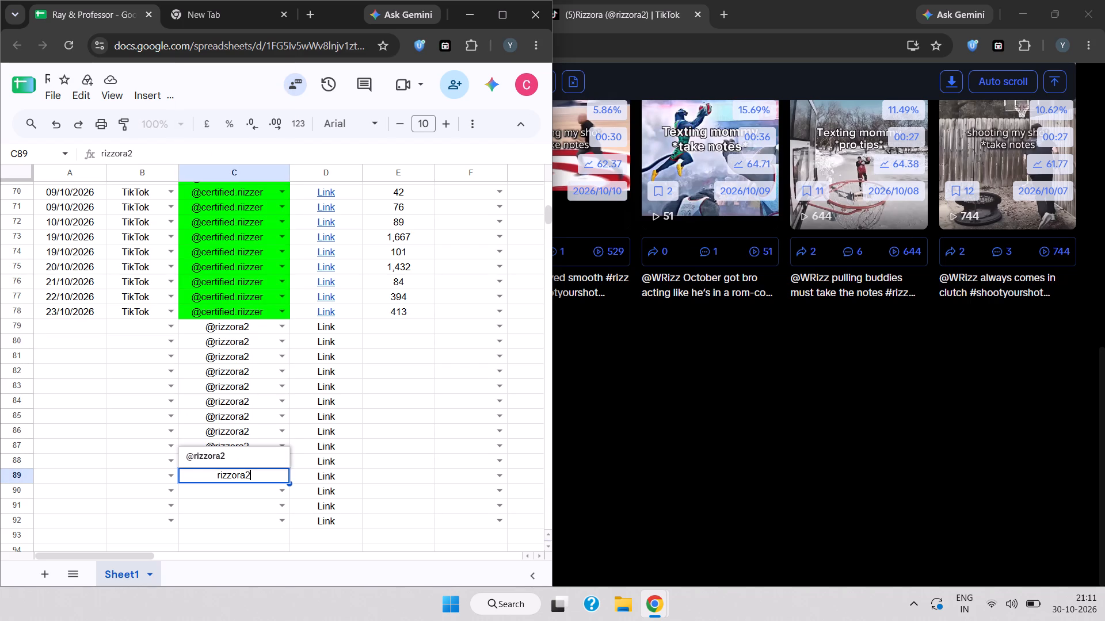
{"action": "left_click", "coordinate": [262, 457]}
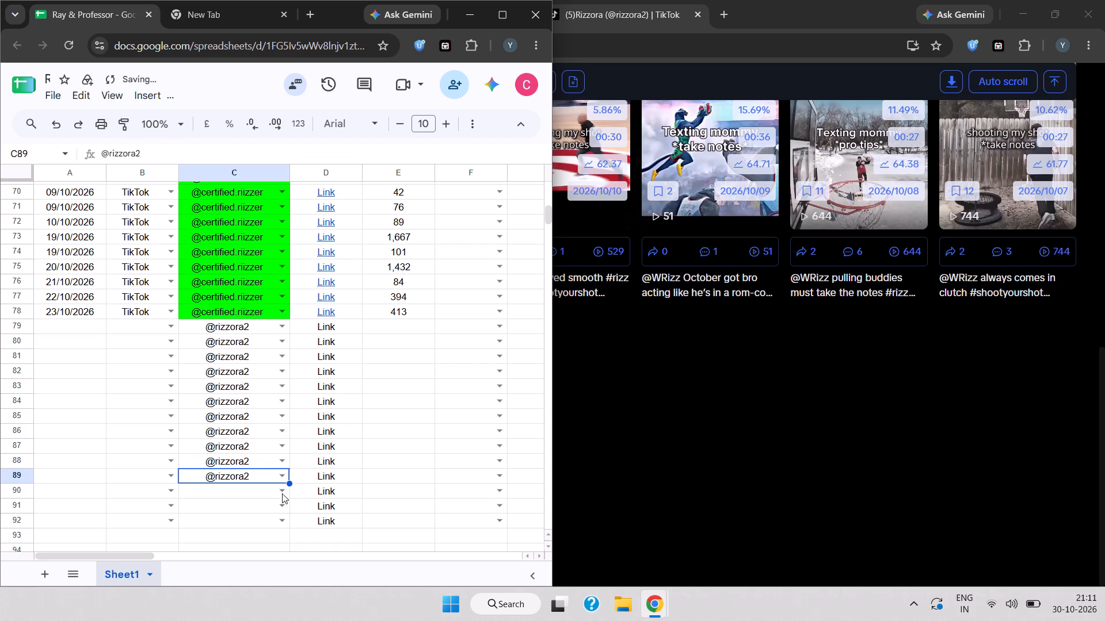
{"action": "left_click", "coordinate": [280, 488]}
{"action": "key", "text": "ctrl+v"}
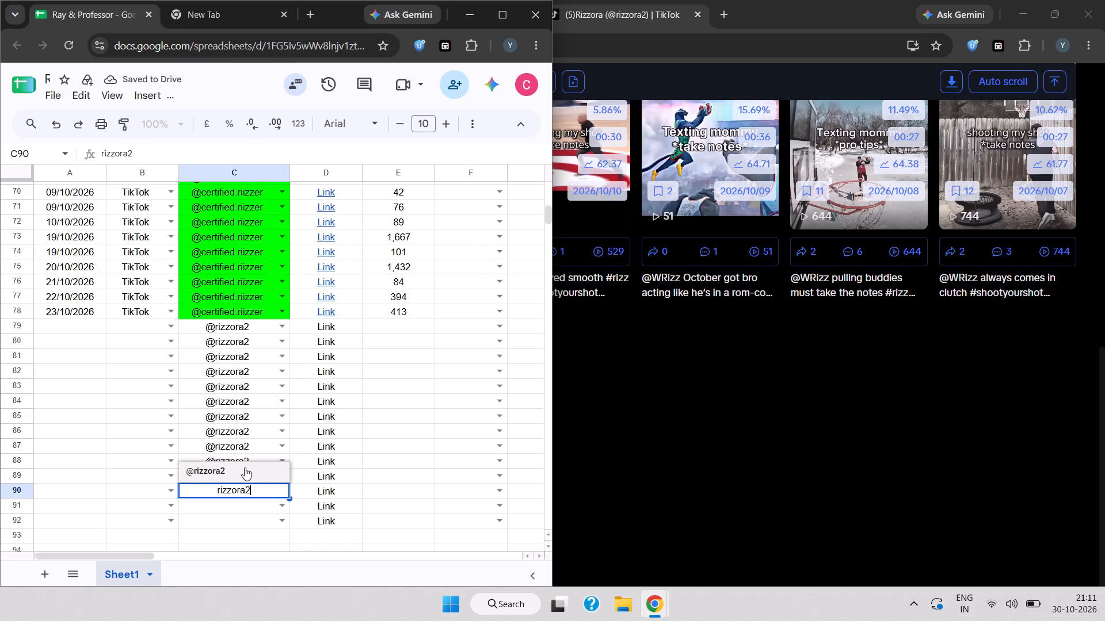
{"action": "left_click", "coordinate": [245, 467]}
{"action": "left_click", "coordinate": [281, 504]}
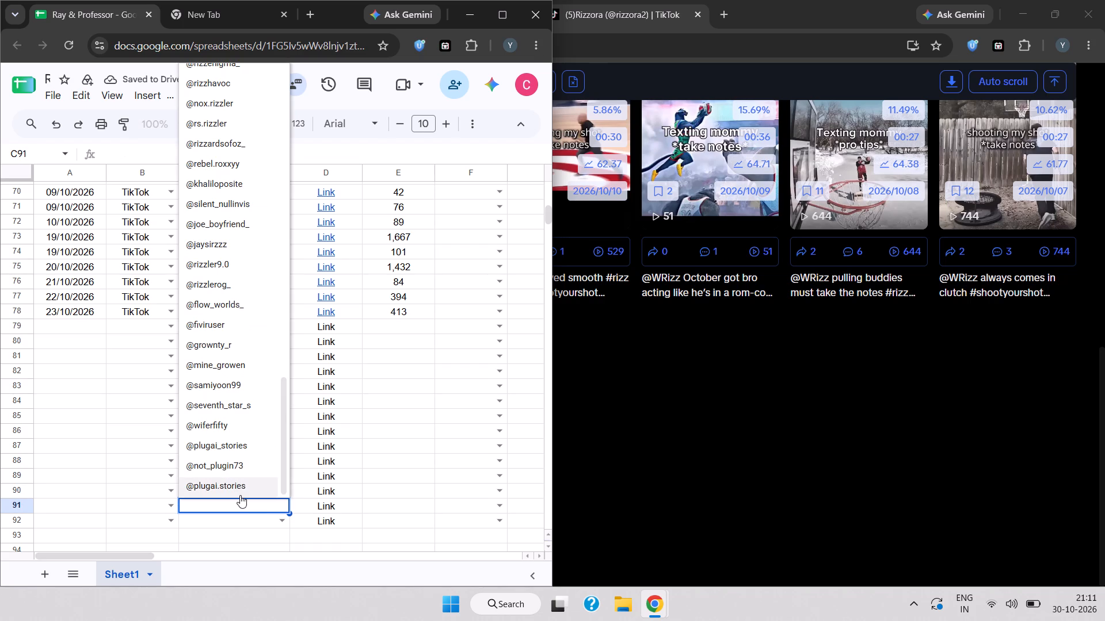
{"action": "key", "text": "ctrl+v"}
{"action": "left_click", "coordinate": [240, 483]}
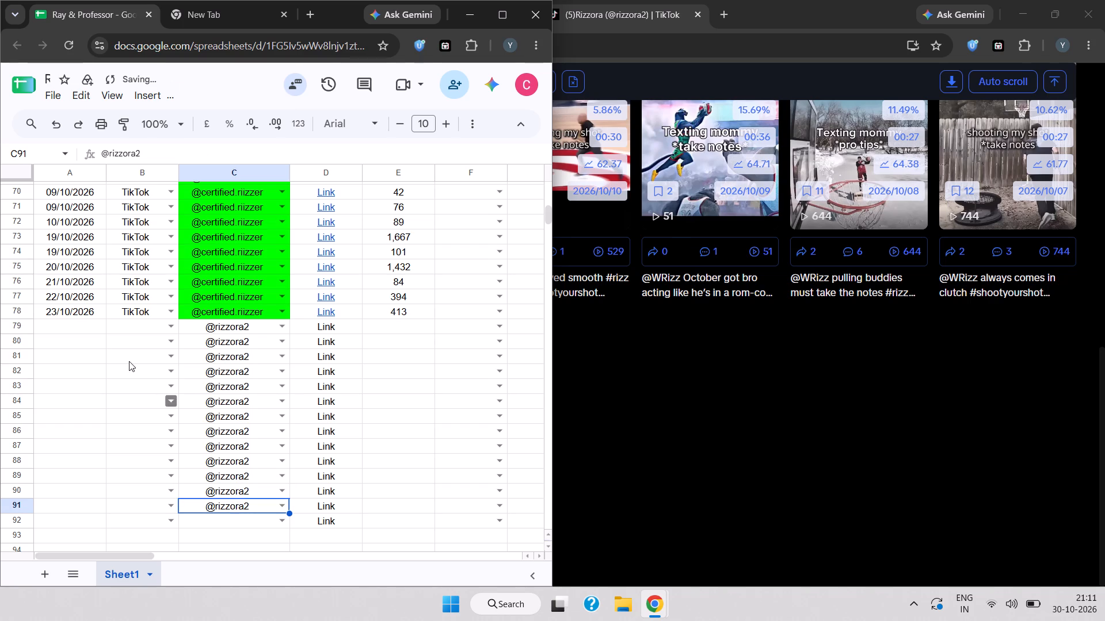
{"action": "left_click", "coordinate": [656, 400]}
{"action": "scroll", "coordinate": [656, 400], "scroll_direction": "down", "scroll_amount": 1}
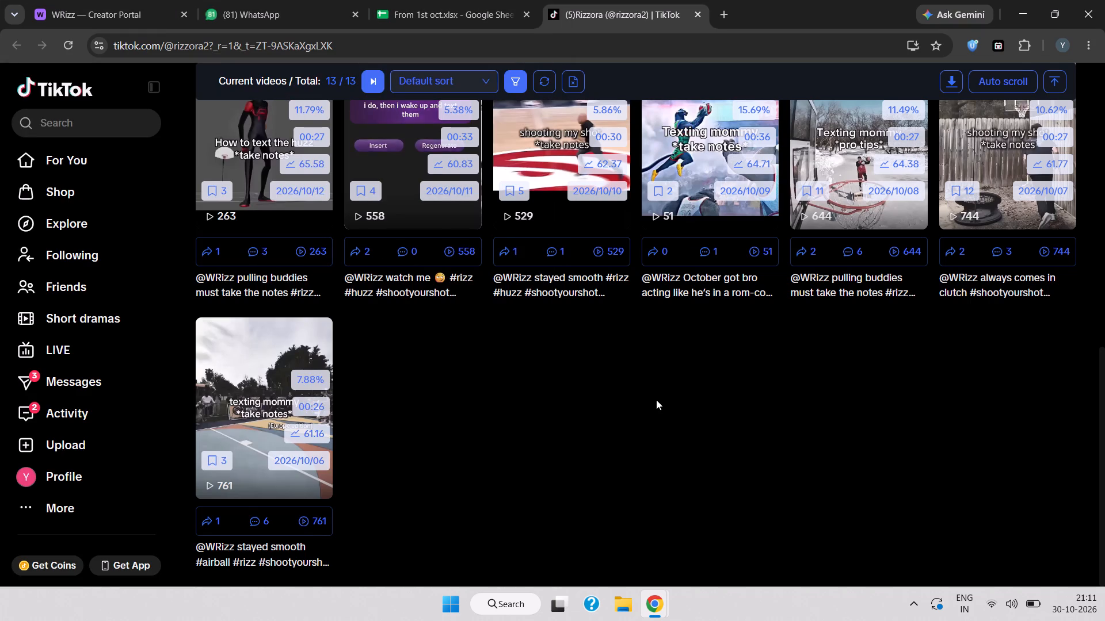
{"action": "scroll", "coordinate": [656, 400], "scroll_direction": "down", "scroll_amount": 1}
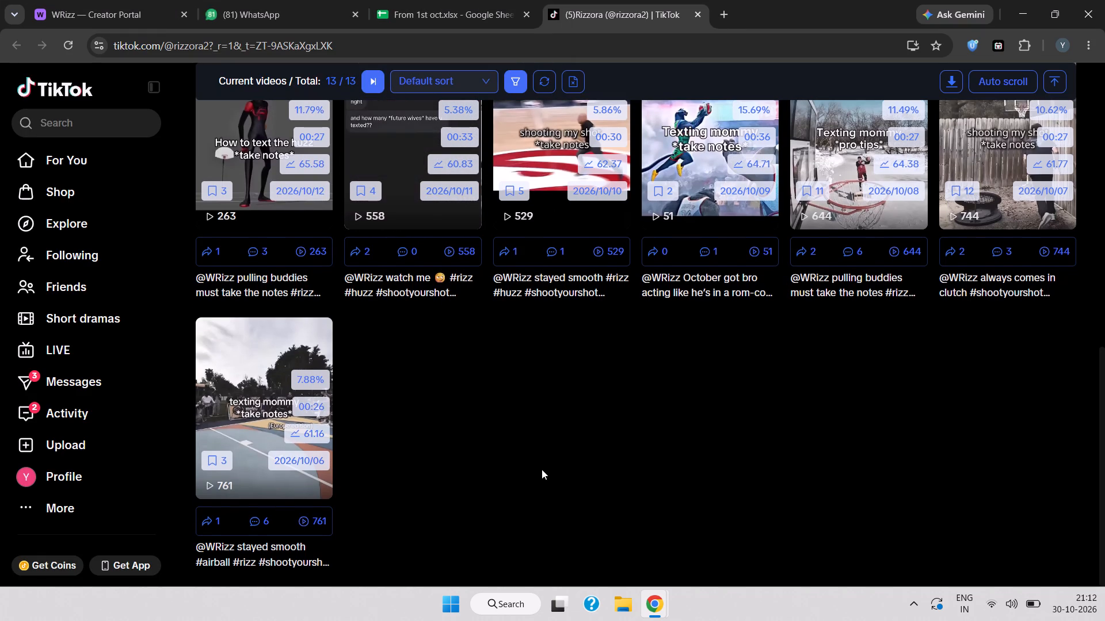
{"action": "scroll", "coordinate": [539, 506], "scroll_direction": "up", "scroll_amount": 3}
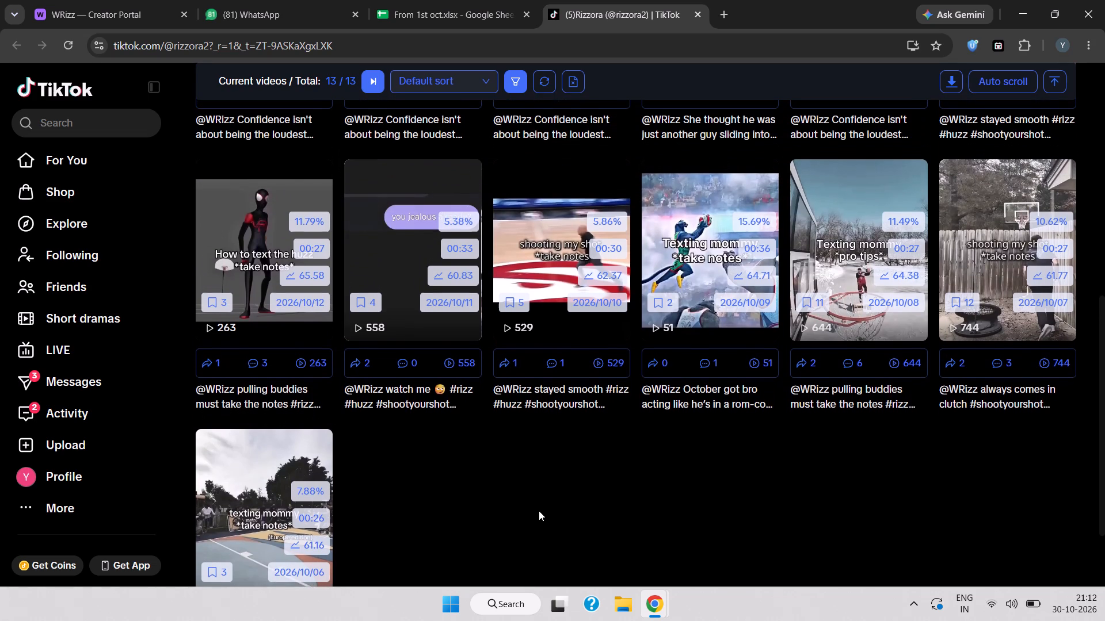
{"action": "scroll", "coordinate": [539, 511], "scroll_direction": "up", "scroll_amount": 2}
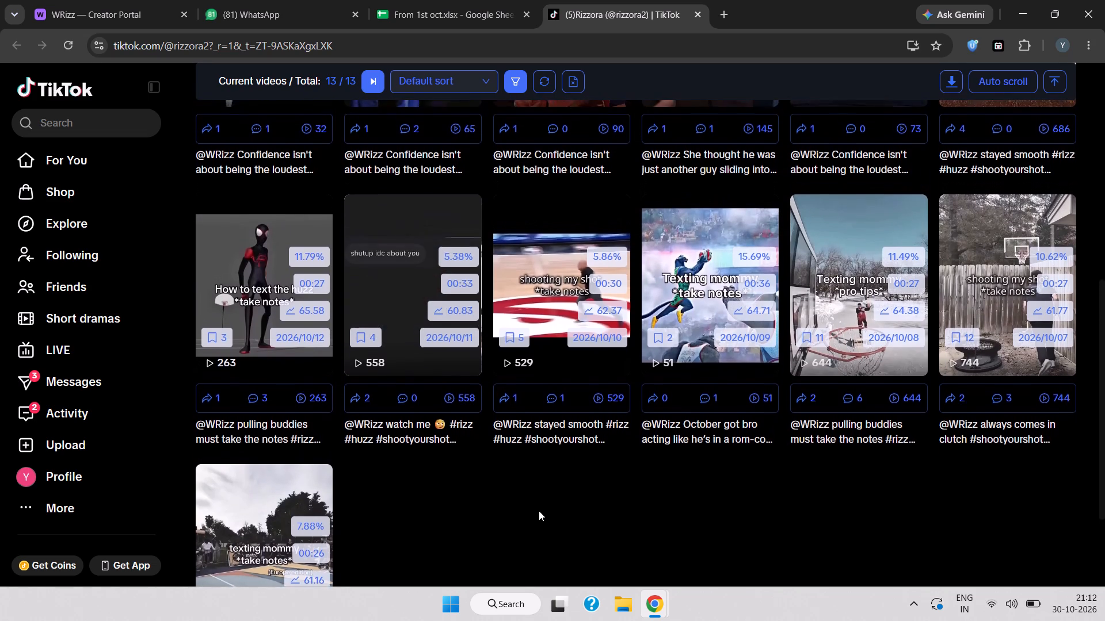
{"action": "scroll", "coordinate": [539, 511], "scroll_direction": "up", "scroll_amount": 3}
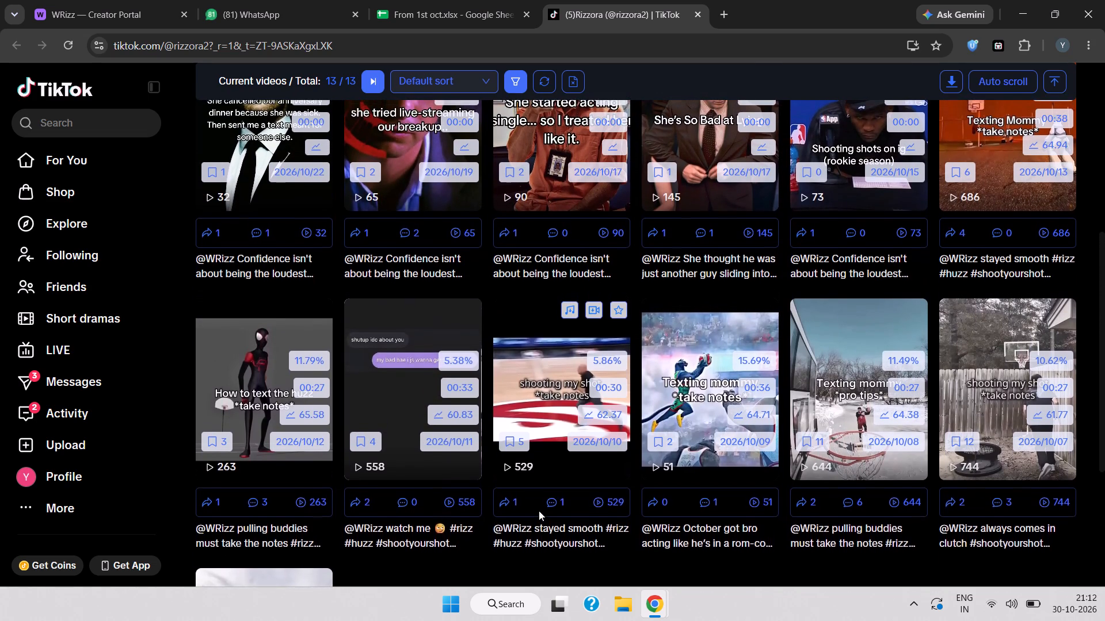
{"action": "scroll", "coordinate": [539, 511], "scroll_direction": "up", "scroll_amount": 1}
{"action": "scroll", "coordinate": [539, 511], "scroll_direction": "right", "scroll_amount": 2}
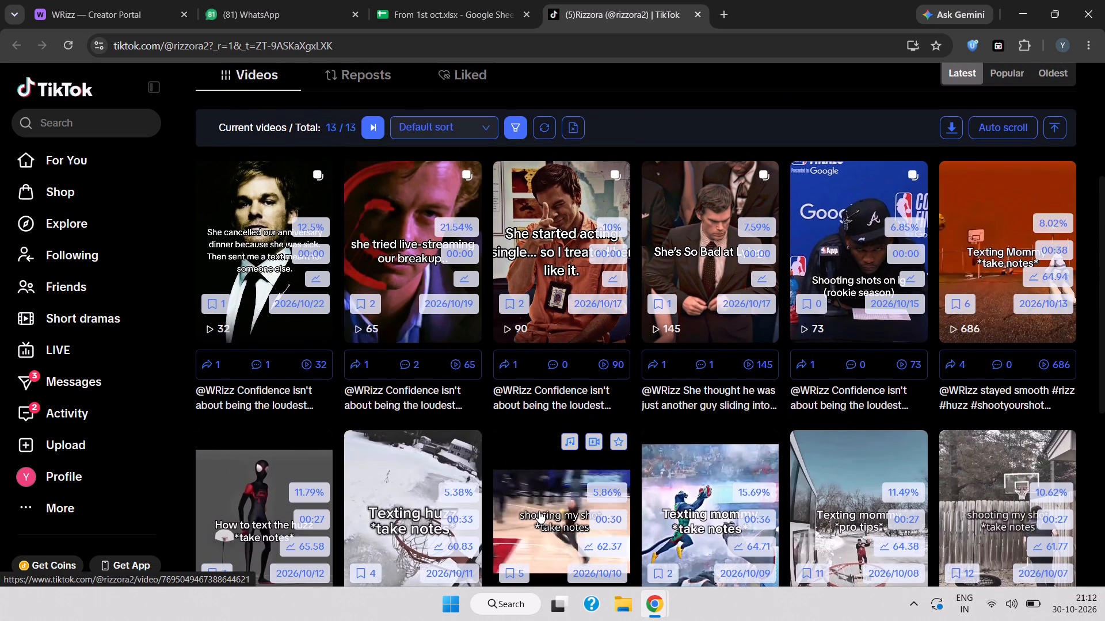
{"action": "scroll", "coordinate": [539, 511], "scroll_direction": "right", "scroll_amount": 1}
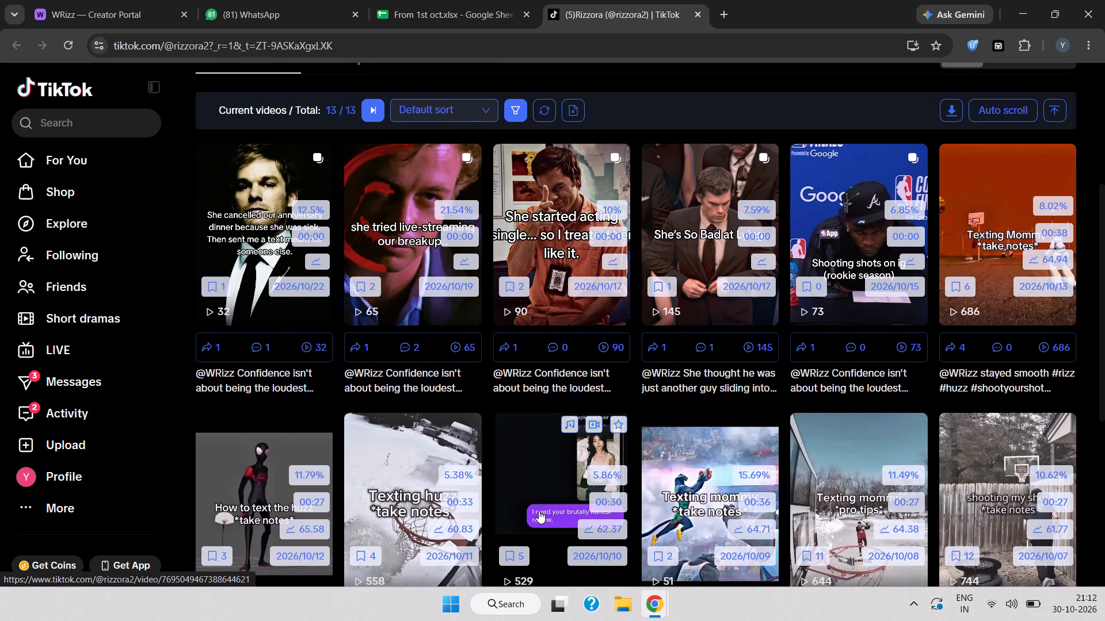
{"action": "scroll", "coordinate": [539, 511], "scroll_direction": "right", "scroll_amount": 3}
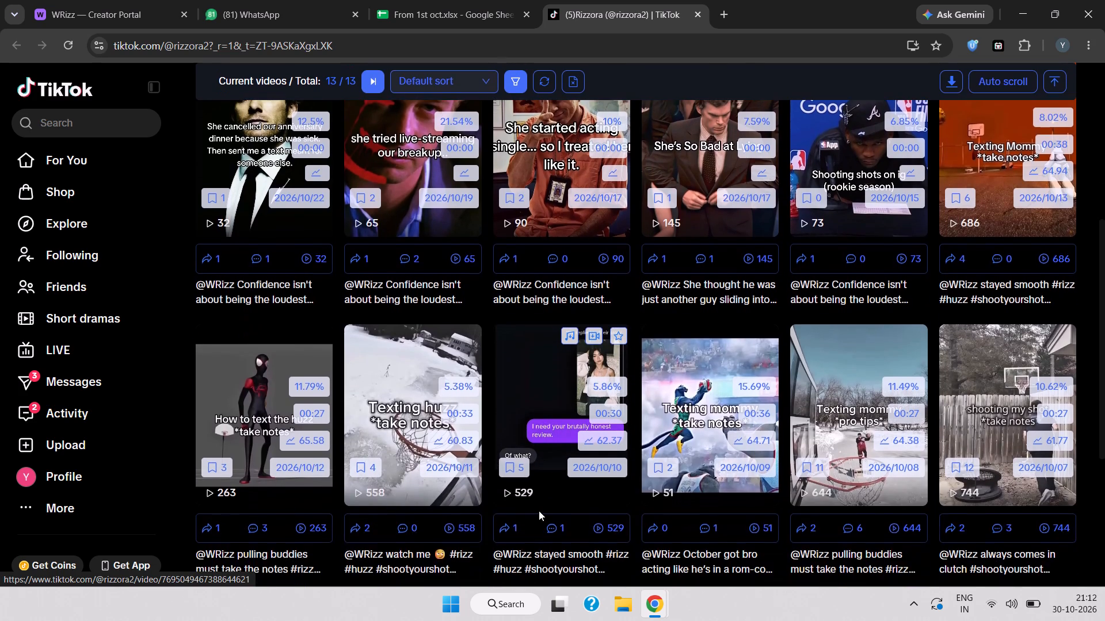
{"action": "scroll", "coordinate": [539, 511], "scroll_direction": "right", "scroll_amount": 1}
{"action": "scroll", "coordinate": [539, 511], "scroll_direction": "down", "scroll_amount": 1}
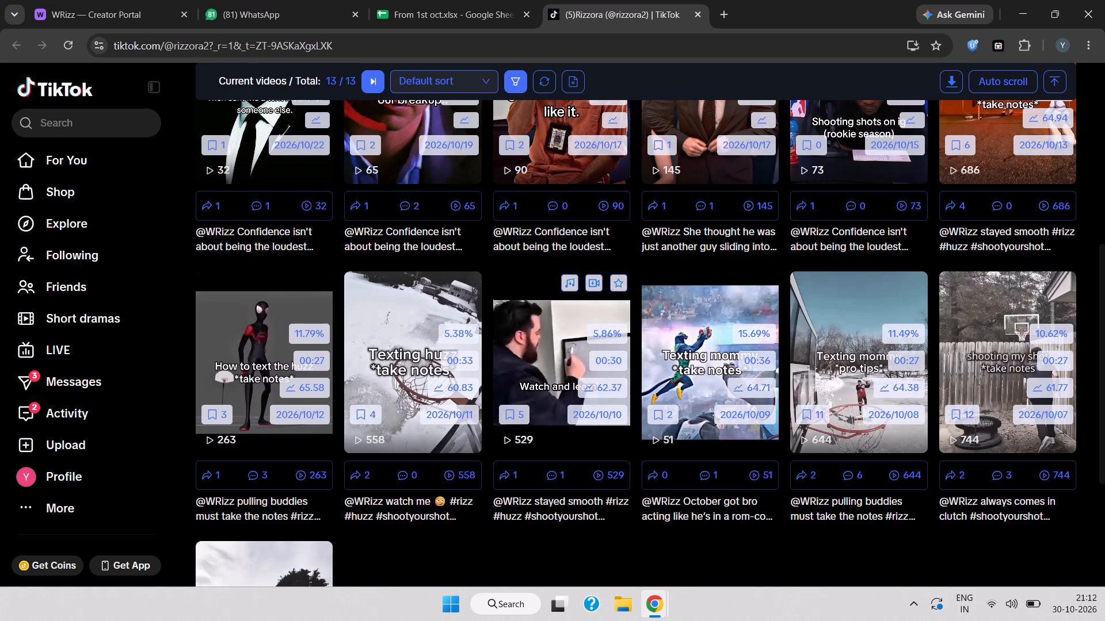
{"action": "scroll", "coordinate": [584, 620], "scroll_direction": "down", "scroll_amount": 5}
{"action": "scroll", "coordinate": [603, 407], "scroll_direction": "down", "scroll_amount": 2}
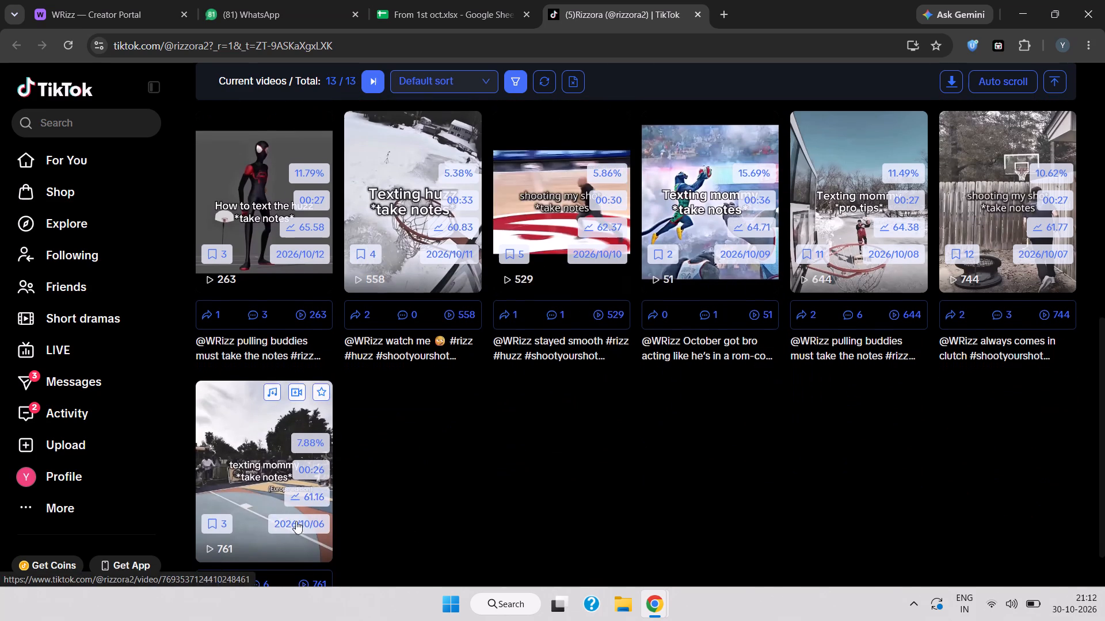
{"action": "scroll", "coordinate": [413, 532], "scroll_direction": "down", "scroll_amount": 2}
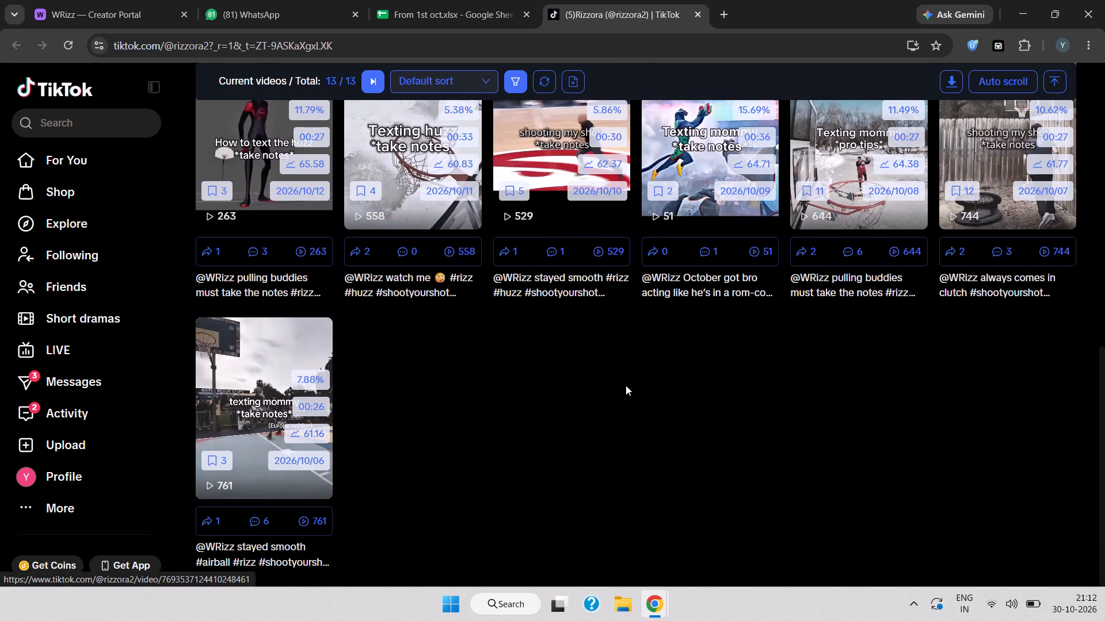
{"action": "scroll", "coordinate": [968, 335], "scroll_direction": "up", "scroll_amount": 1}
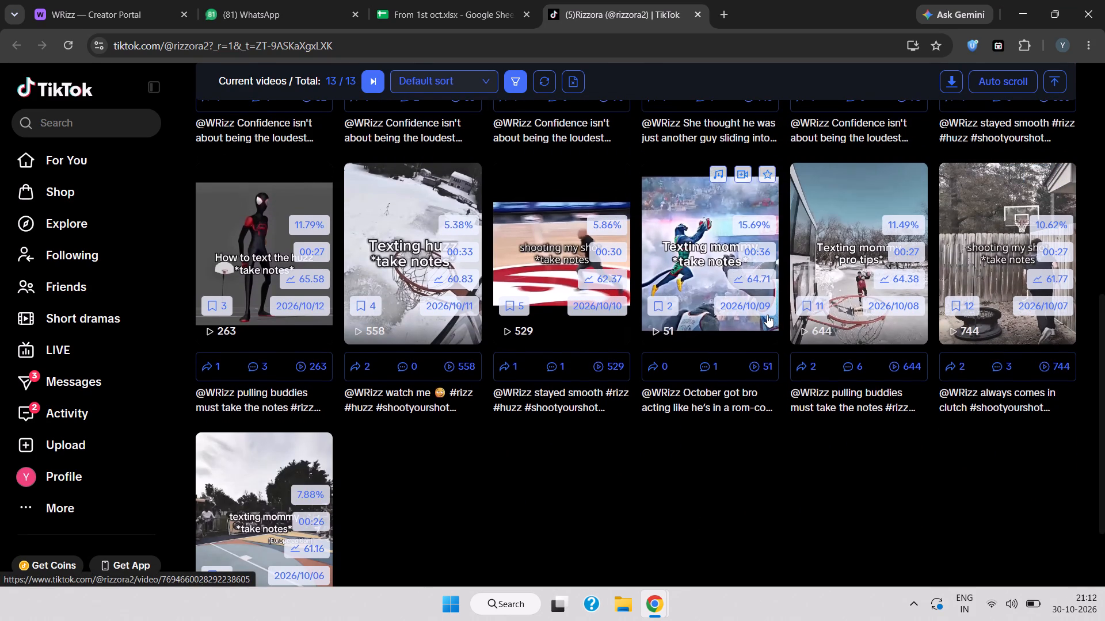
{"action": "scroll", "coordinate": [410, 339], "scroll_direction": "up", "scroll_amount": 4}
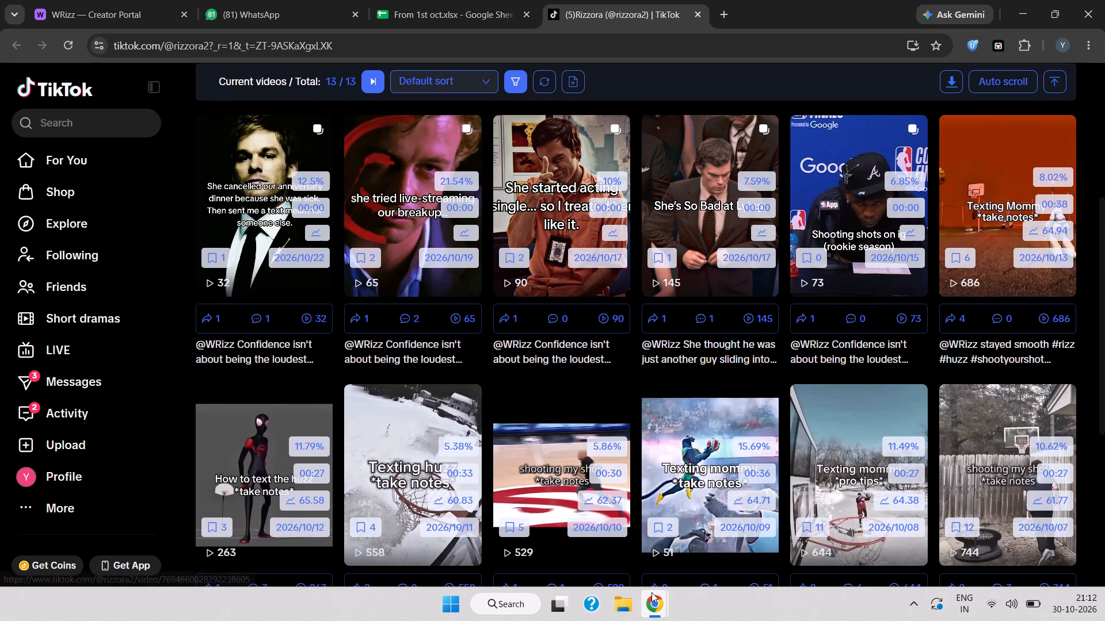
Switch back to the Ray & Professor tracking sheet.
{"action": "left_click", "coordinate": [734, 550]}
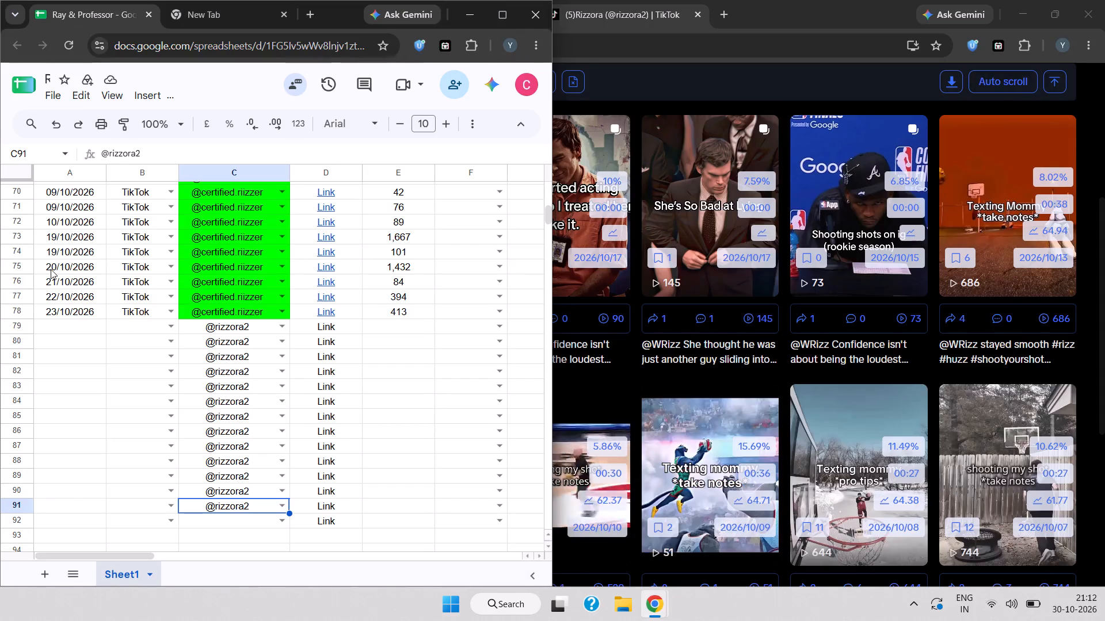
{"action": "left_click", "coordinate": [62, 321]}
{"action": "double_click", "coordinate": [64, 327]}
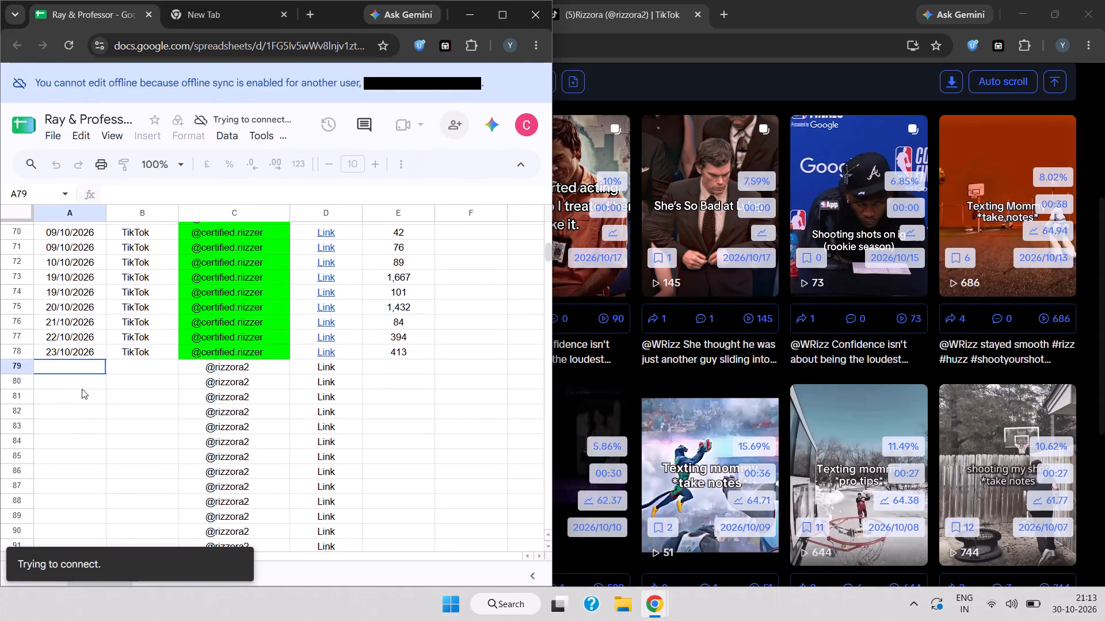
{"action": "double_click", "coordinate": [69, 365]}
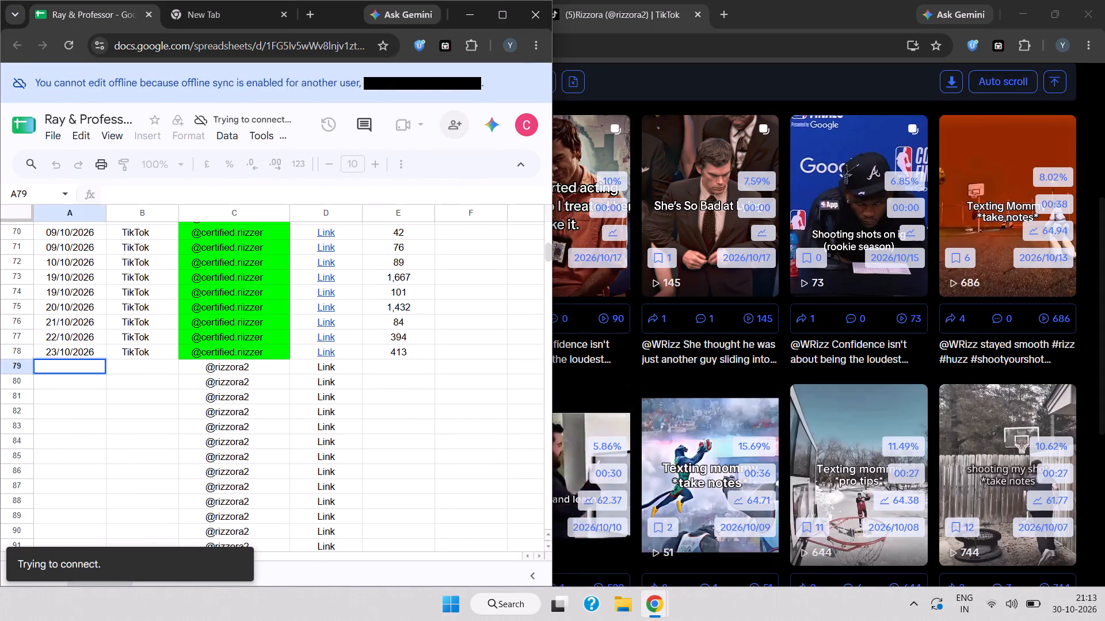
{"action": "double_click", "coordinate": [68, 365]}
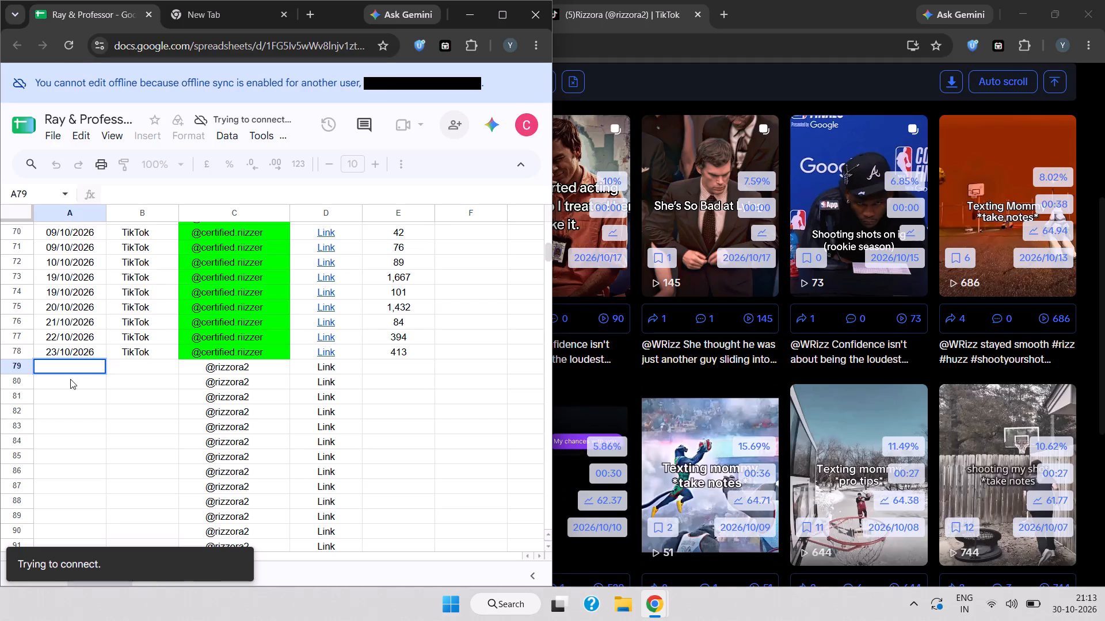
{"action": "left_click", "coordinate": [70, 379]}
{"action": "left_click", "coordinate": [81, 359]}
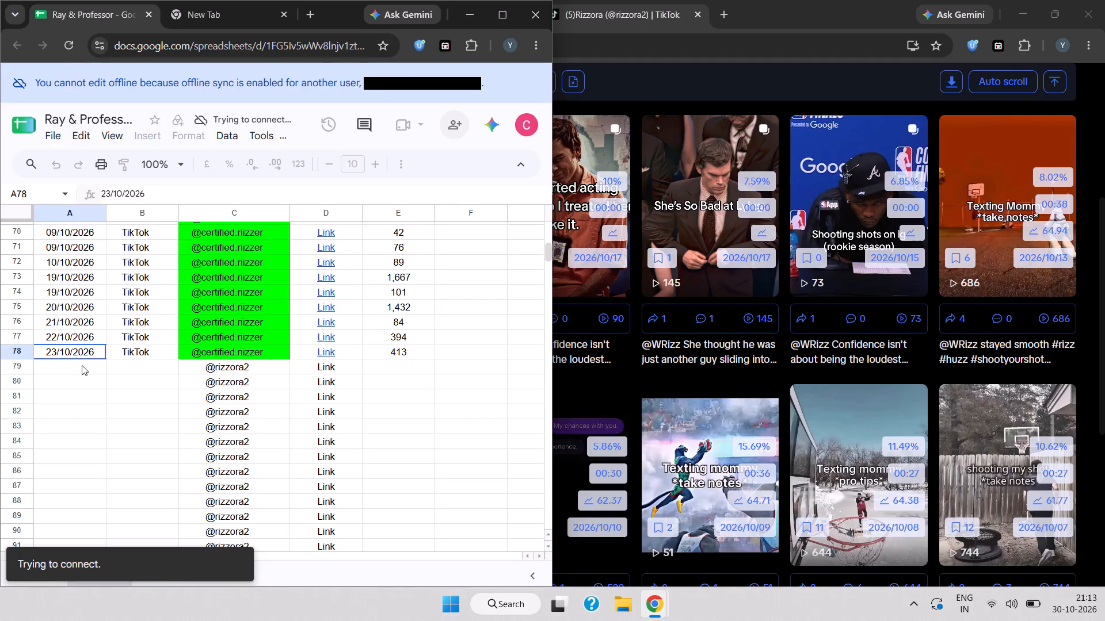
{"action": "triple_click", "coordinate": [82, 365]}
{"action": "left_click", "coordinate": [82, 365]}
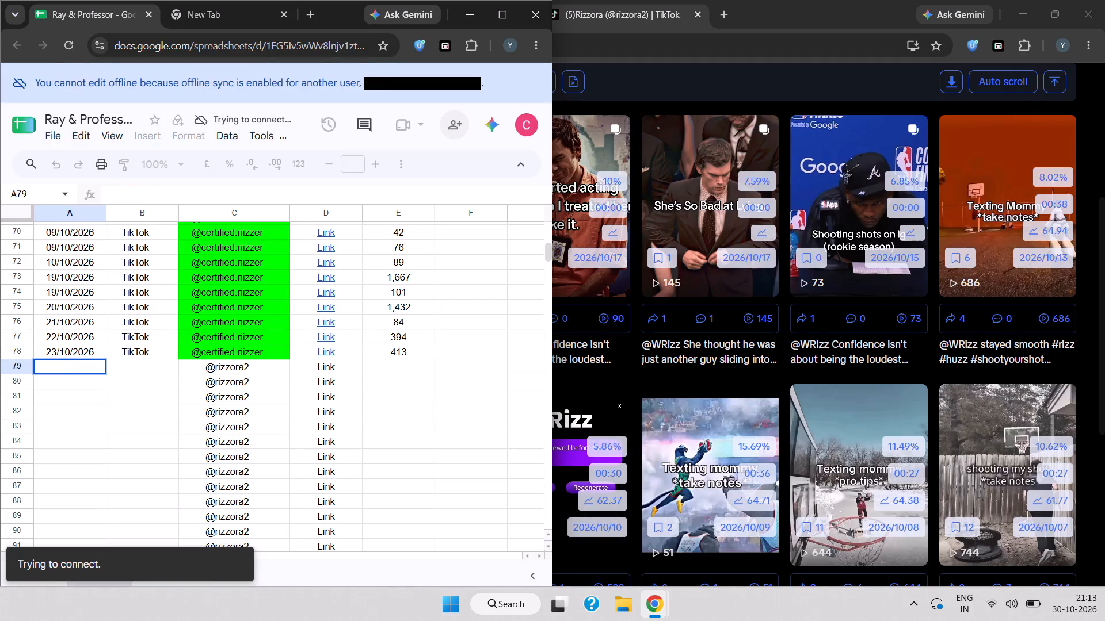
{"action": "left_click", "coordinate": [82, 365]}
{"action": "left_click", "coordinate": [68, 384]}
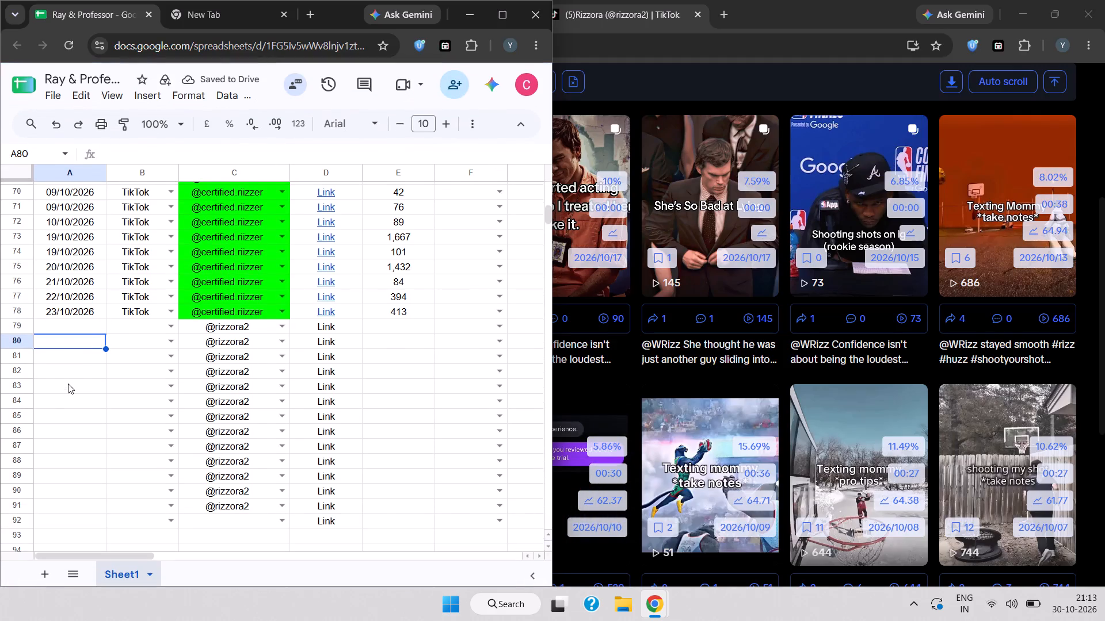
Set the post dates to 07/10/2026 in A80, 06/10/2026 in A79, 08/10/2026 in A81 and 09/10/2026 in A82.
{"action": "double_click", "coordinate": [70, 344]}
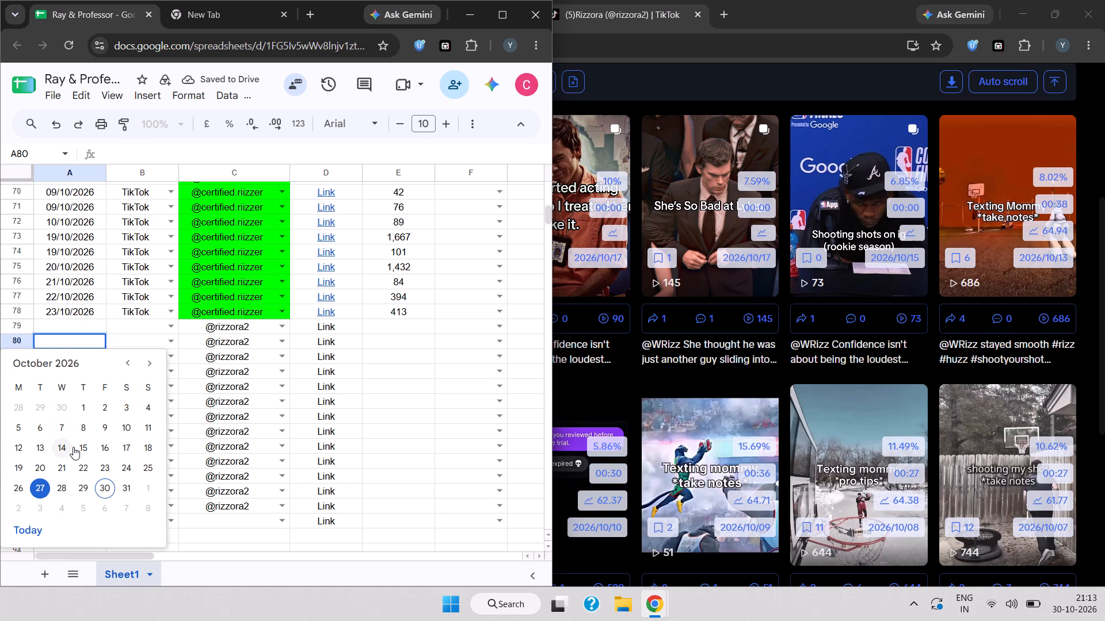
{"action": "left_click", "coordinate": [54, 428]}
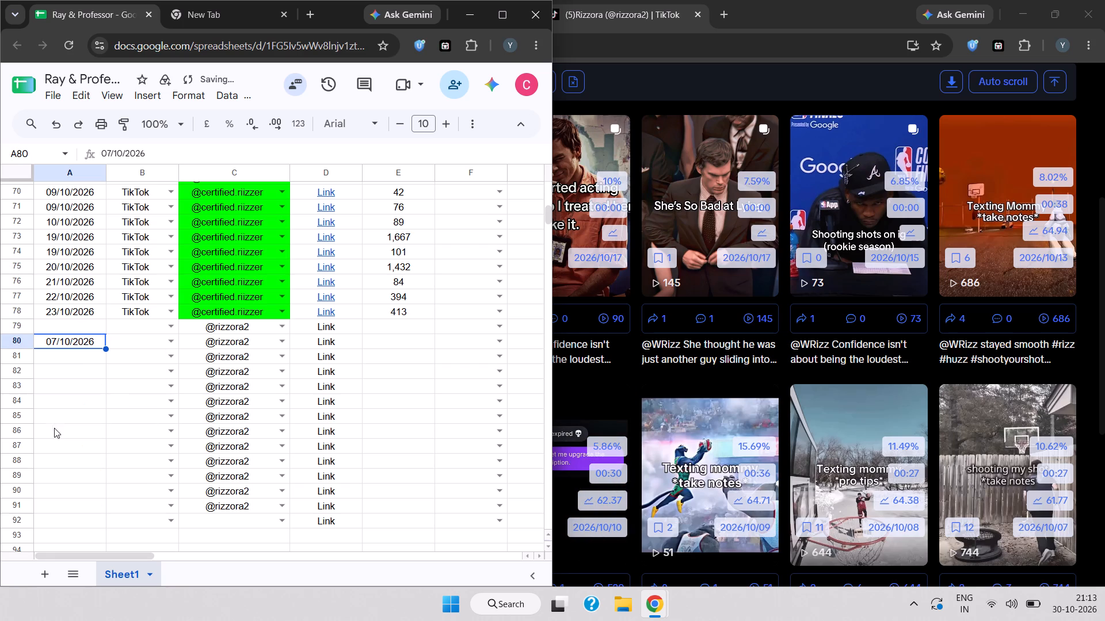
{"action": "double_click", "coordinate": [82, 324]}
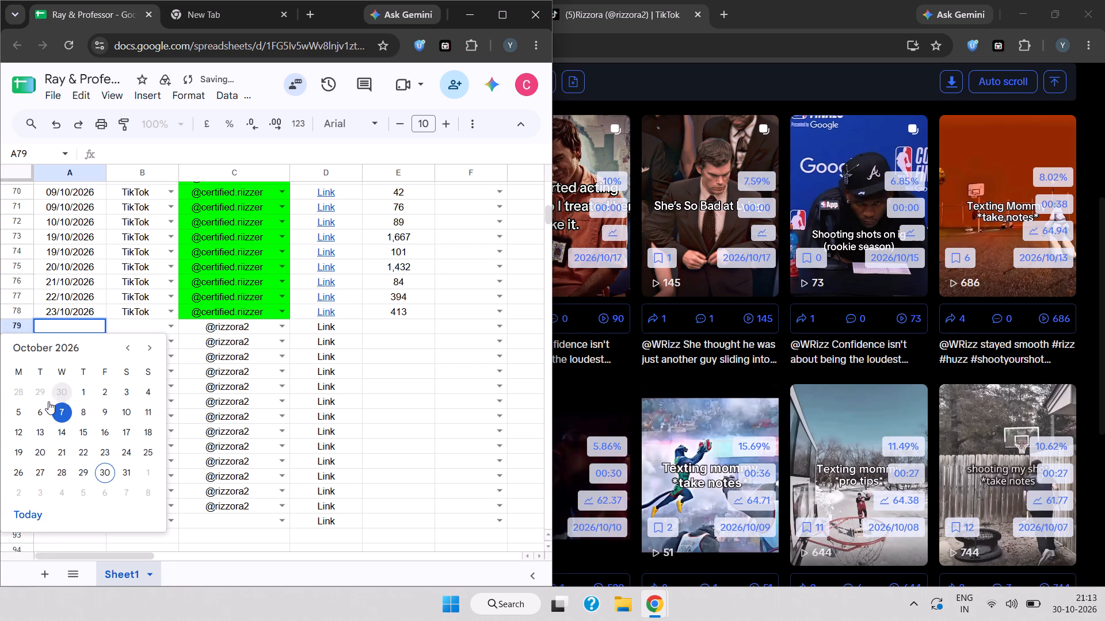
{"action": "left_click", "coordinate": [45, 407]}
{"action": "double_click", "coordinate": [69, 352]}
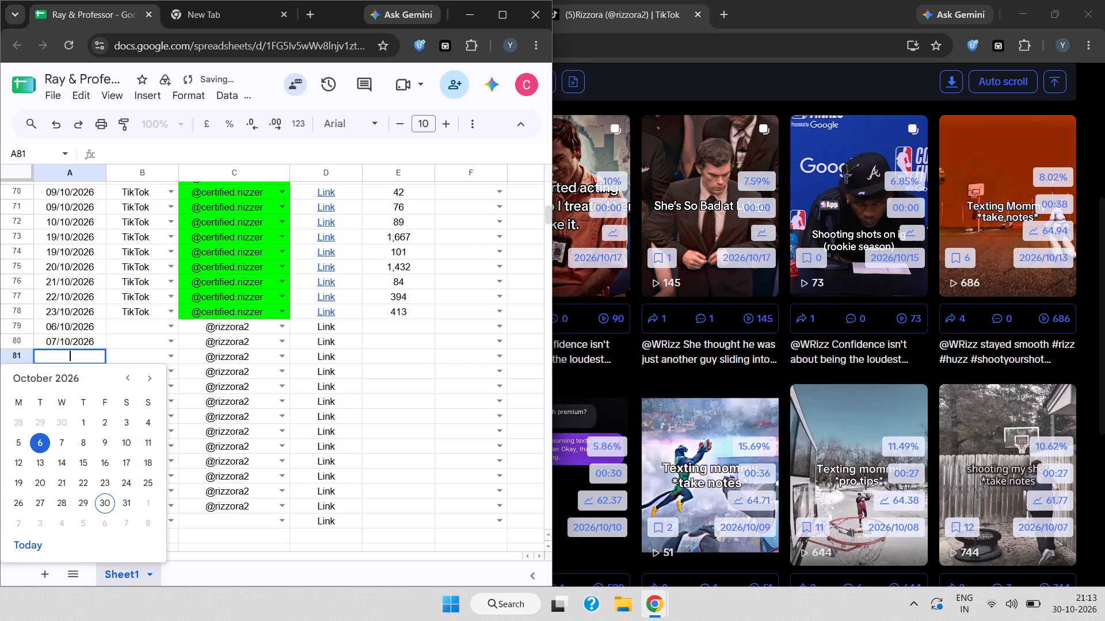
{"action": "left_click", "coordinate": [76, 435]}
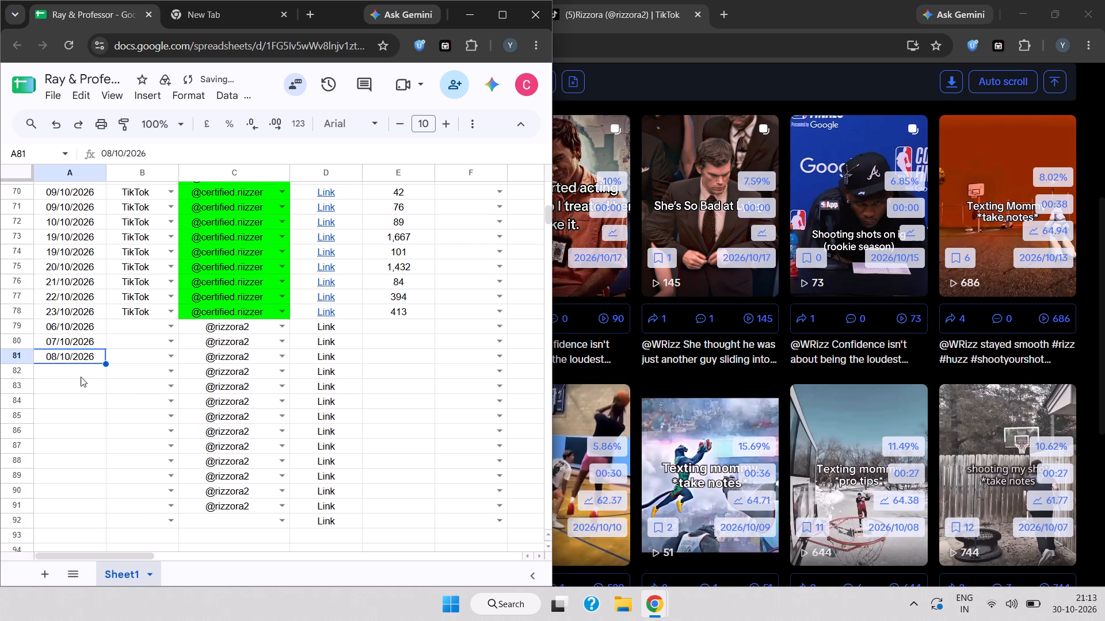
{"action": "double_click", "coordinate": [81, 377]}
{"action": "left_click", "coordinate": [104, 453]}
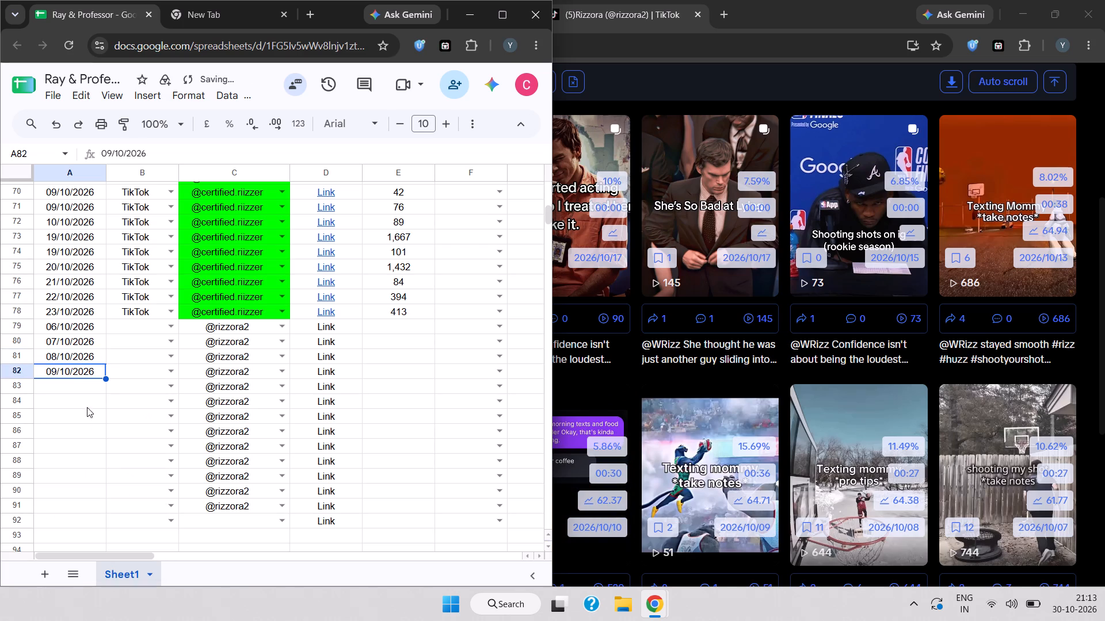
{"action": "double_click", "coordinate": [71, 385]}
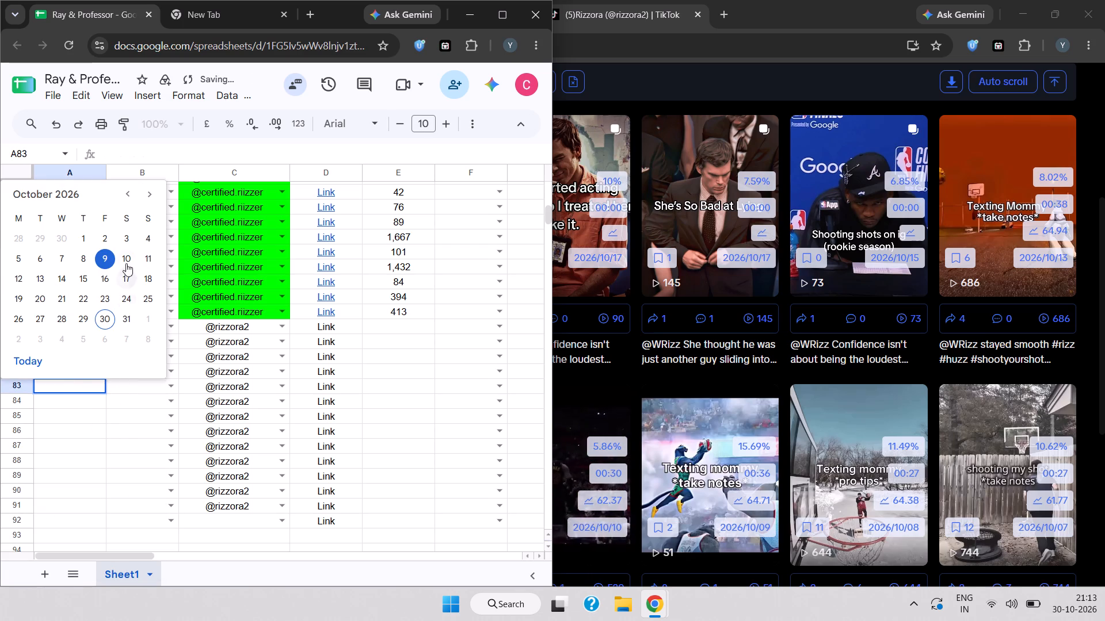
{"action": "left_click", "coordinate": [127, 259]}
{"action": "left_click", "coordinate": [89, 396]}
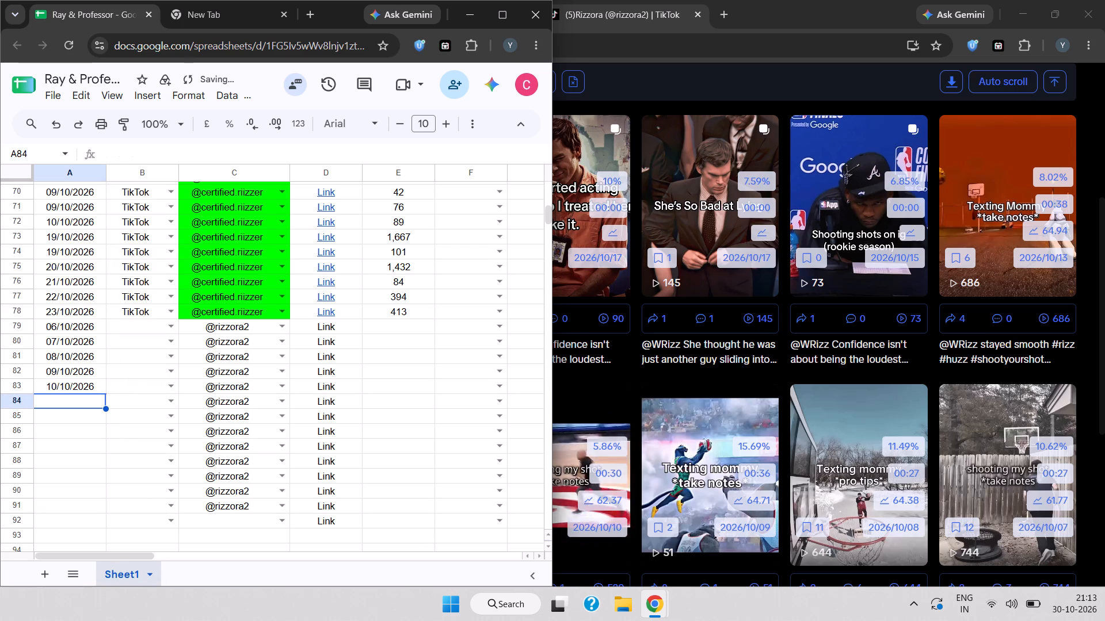
{"action": "double_click", "coordinate": [74, 404]}
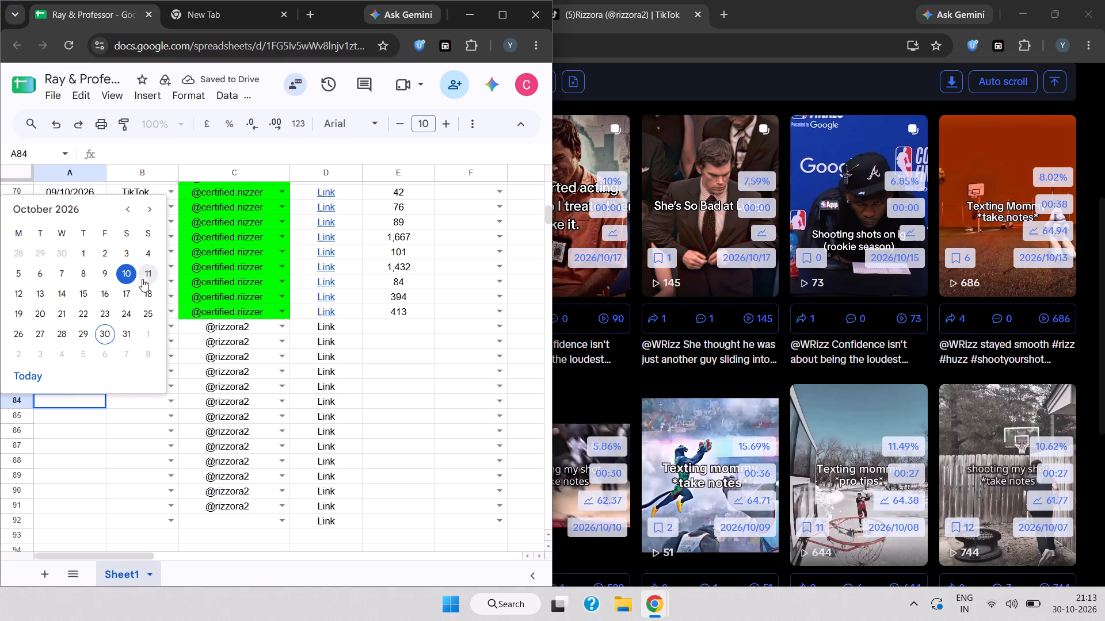
{"action": "left_click", "coordinate": [145, 276]}
{"action": "double_click", "coordinate": [60, 418]}
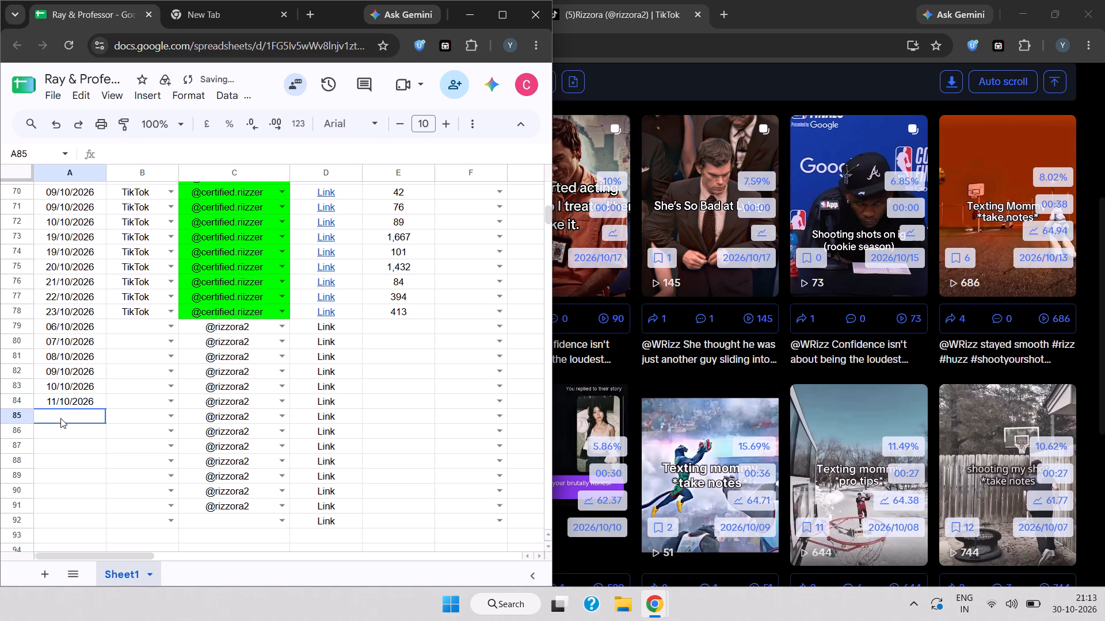
{"action": "left_click", "coordinate": [18, 312]}
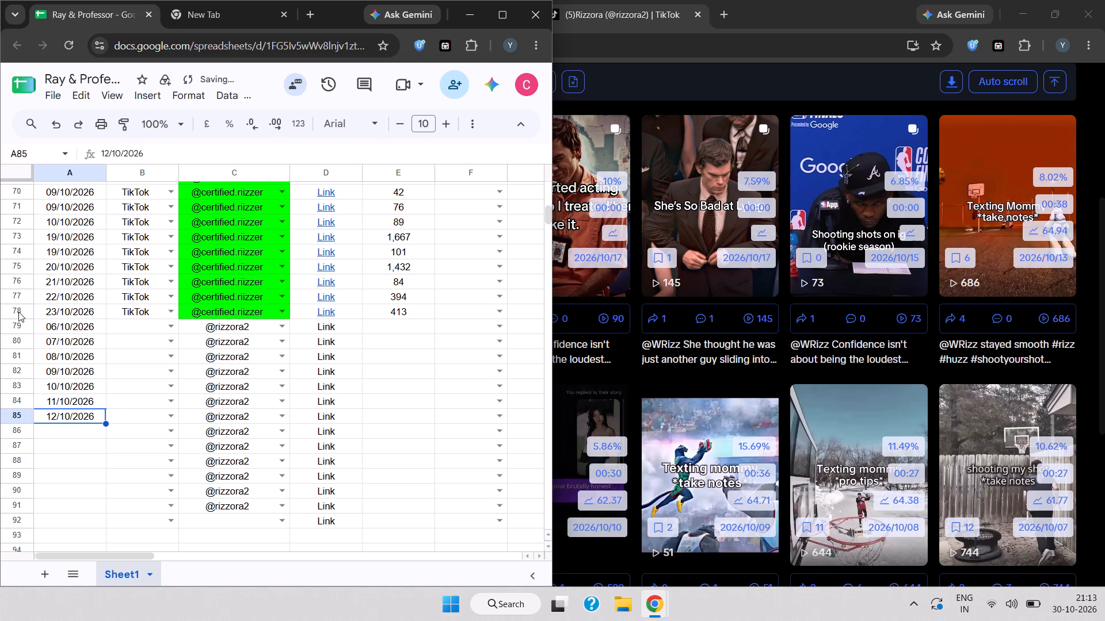
Set the post dates to 13/10/2026 in A86, 15/10/2026 in A87, and 17/10/2026 in both A88 and A89.
{"action": "double_click", "coordinate": [57, 425]}
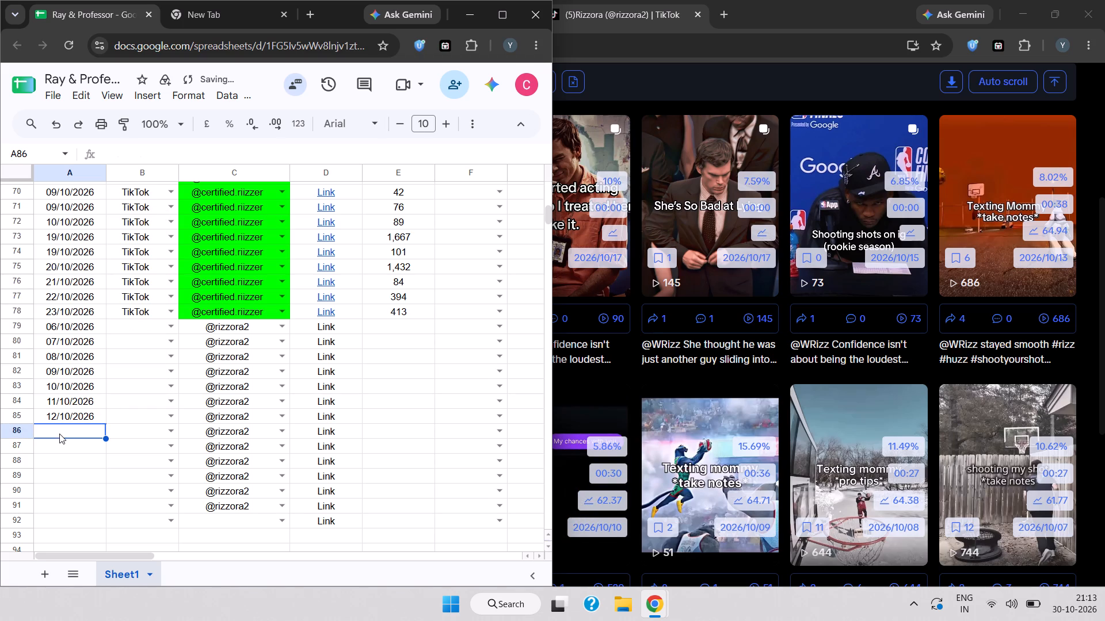
{"action": "double_click", "coordinate": [59, 434]}
{"action": "left_click", "coordinate": [43, 323]}
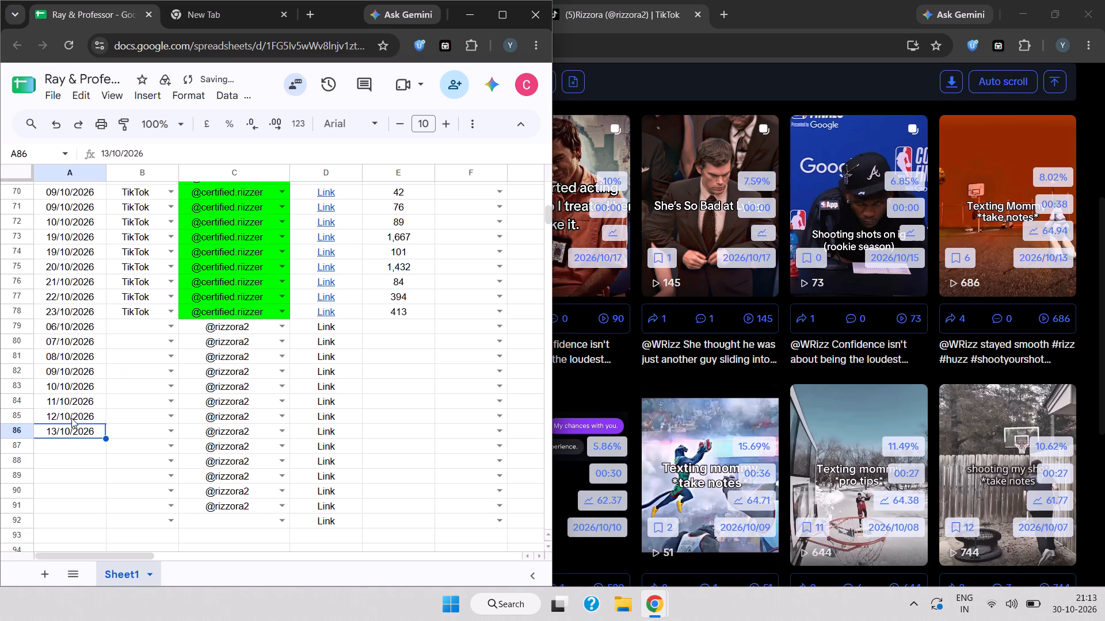
{"action": "double_click", "coordinate": [75, 443]}
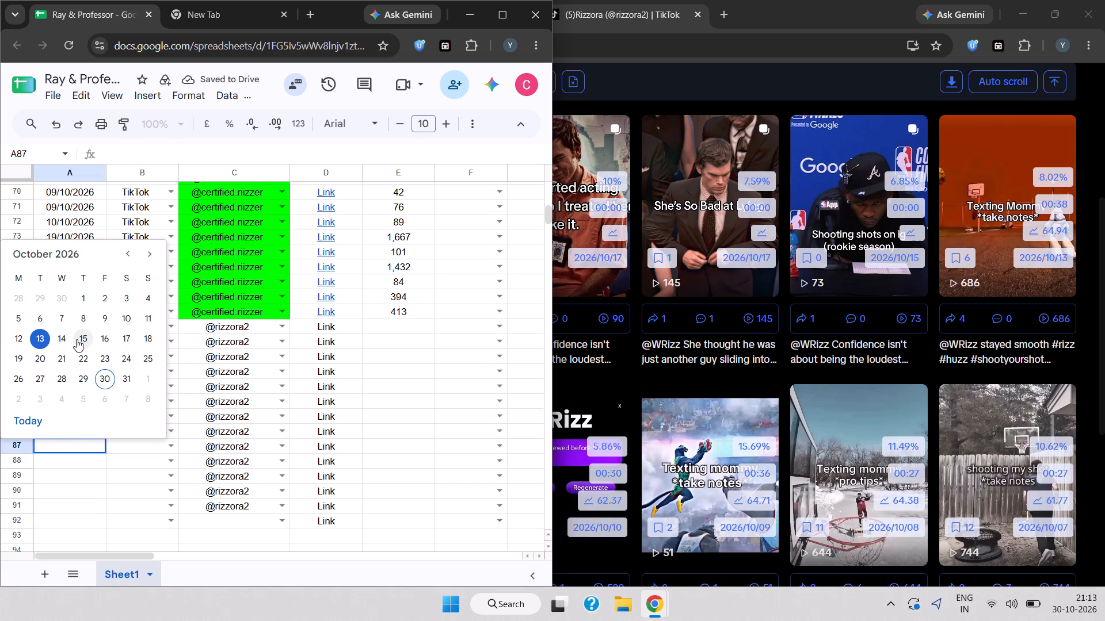
{"action": "left_click", "coordinate": [77, 339]}
{"action": "double_click", "coordinate": [72, 462]}
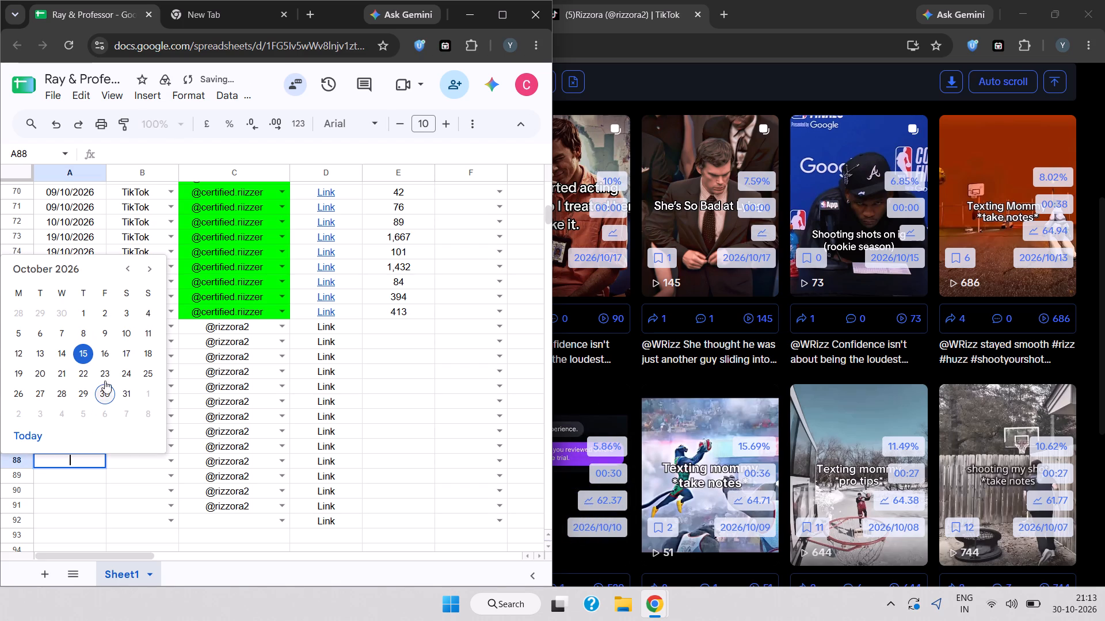
{"action": "left_click", "coordinate": [123, 361]}
{"action": "double_click", "coordinate": [80, 478]}
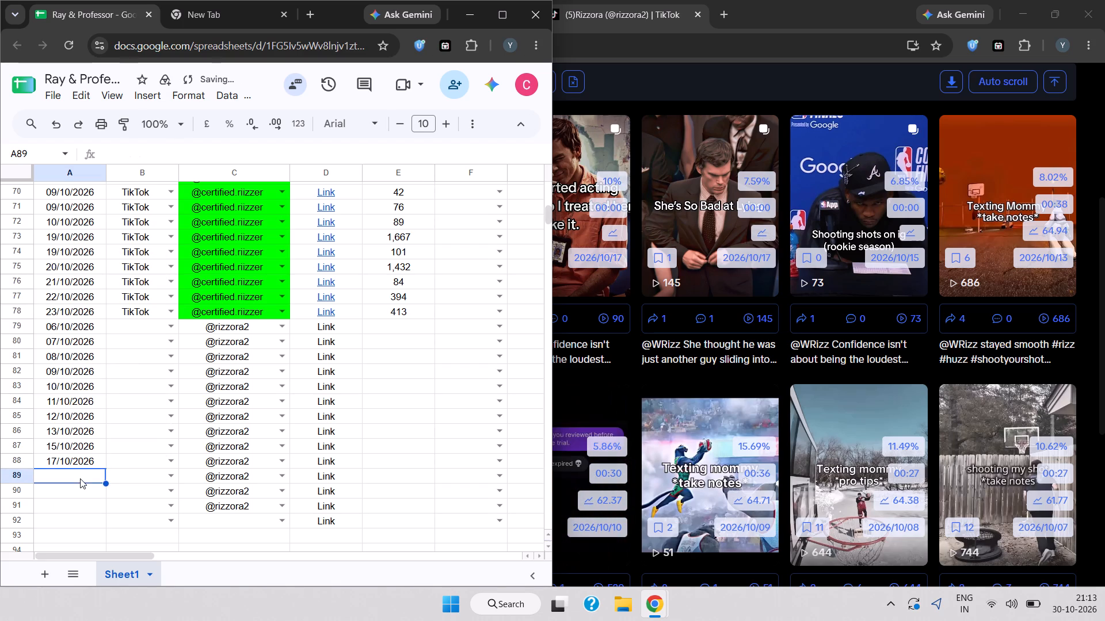
{"action": "left_click", "coordinate": [130, 371]}
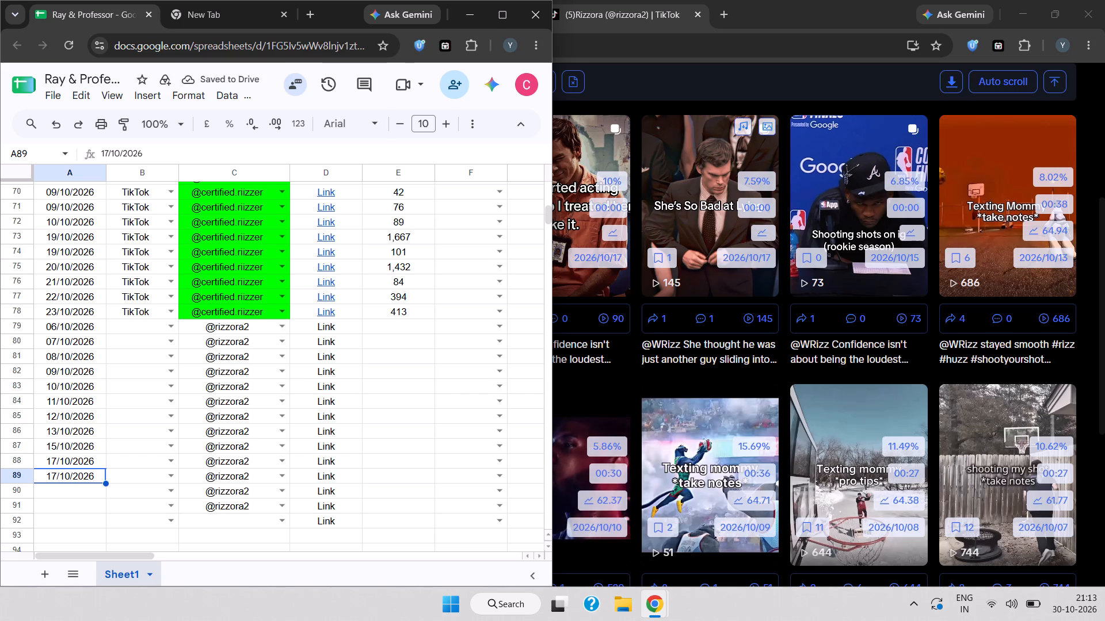
{"action": "scroll", "coordinate": [707, 356], "scroll_direction": "up", "scroll_amount": 1}
{"action": "left_click", "coordinate": [852, 83]}
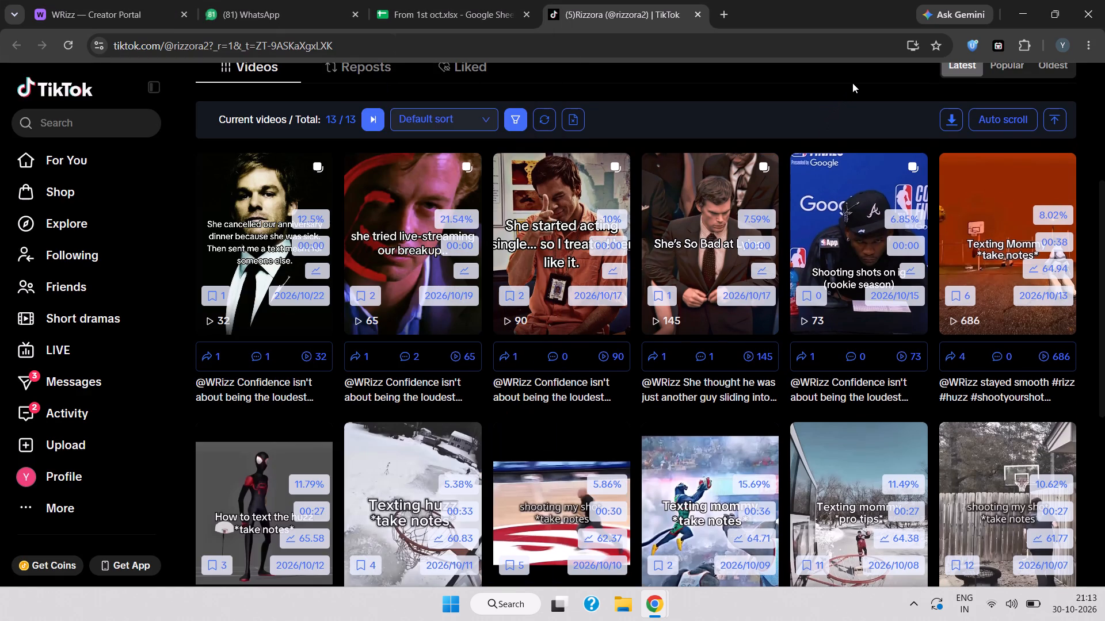
{"action": "scroll", "coordinate": [804, 261], "scroll_direction": "up", "scroll_amount": 1}
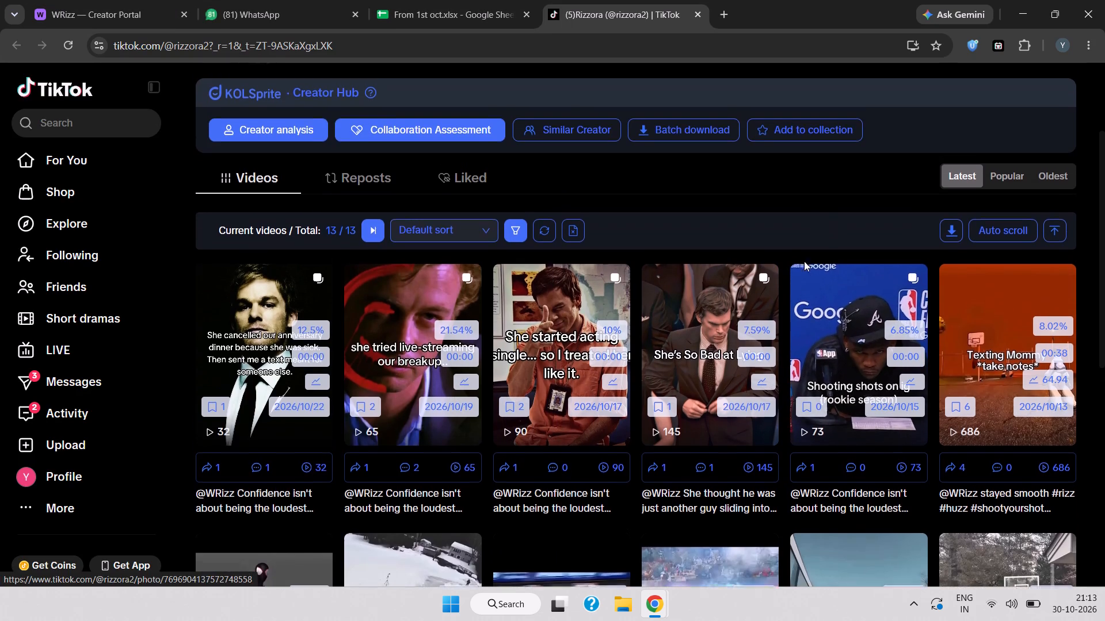
{"action": "scroll", "coordinate": [804, 261], "scroll_direction": "up", "scroll_amount": 1}
{"action": "left_click", "coordinate": [723, 554]}
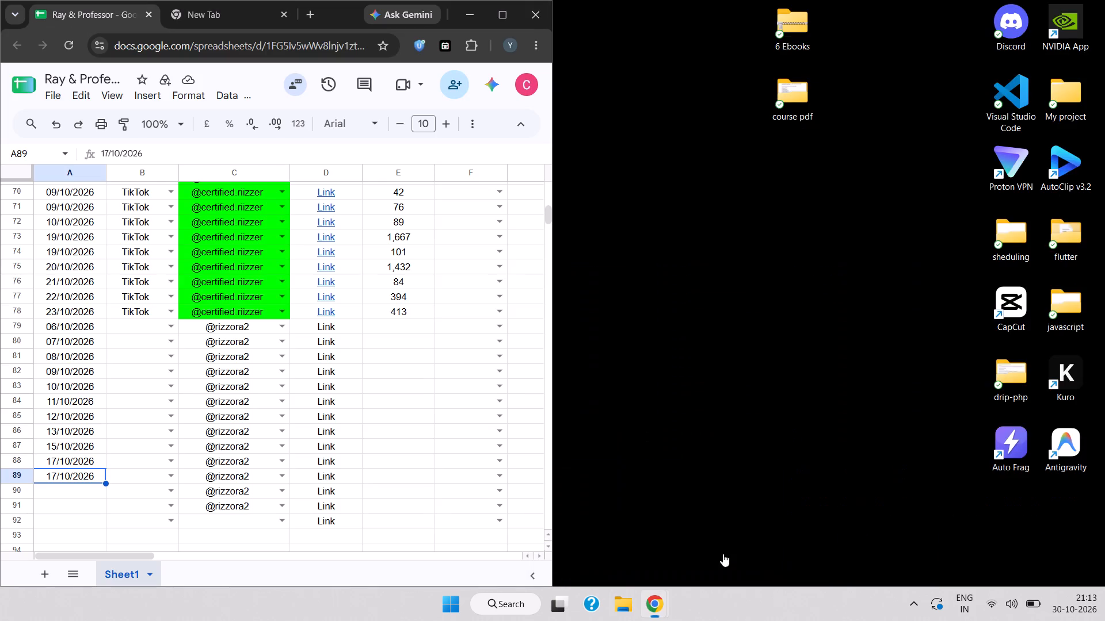
{"action": "left_click", "coordinate": [87, 490]}
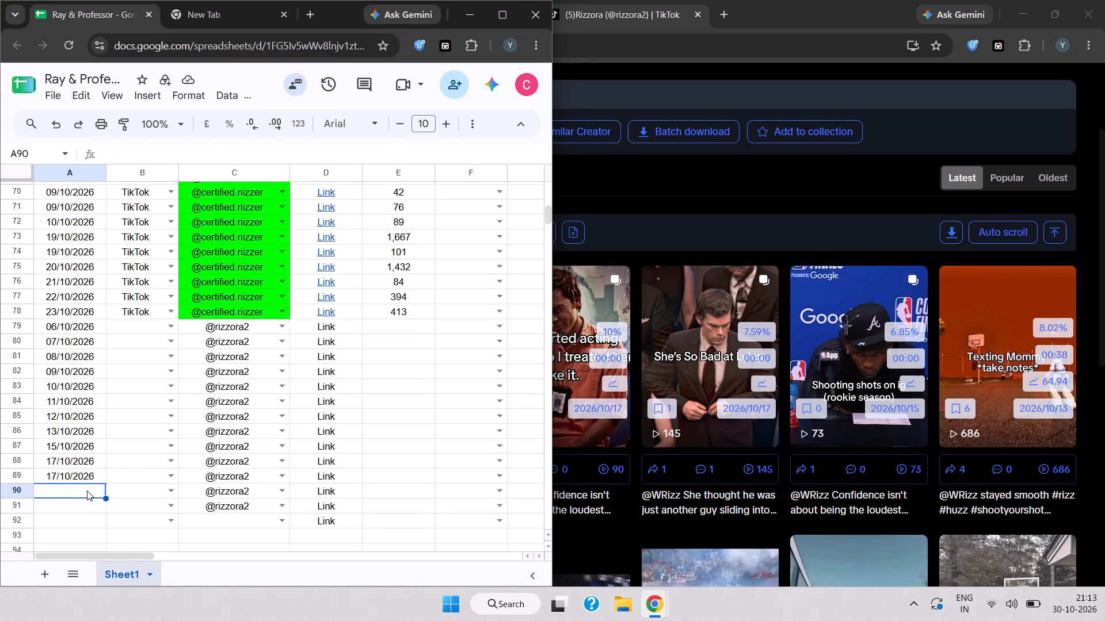
{"action": "double_click", "coordinate": [87, 490]}
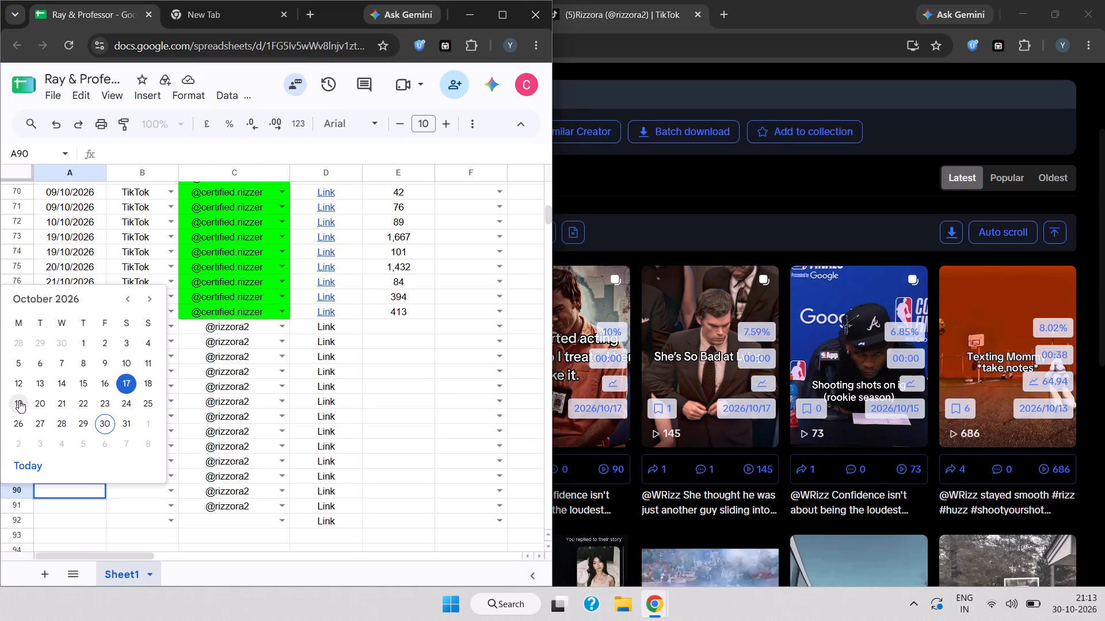
{"action": "left_click", "coordinate": [17, 400]}
{"action": "double_click", "coordinate": [60, 505]}
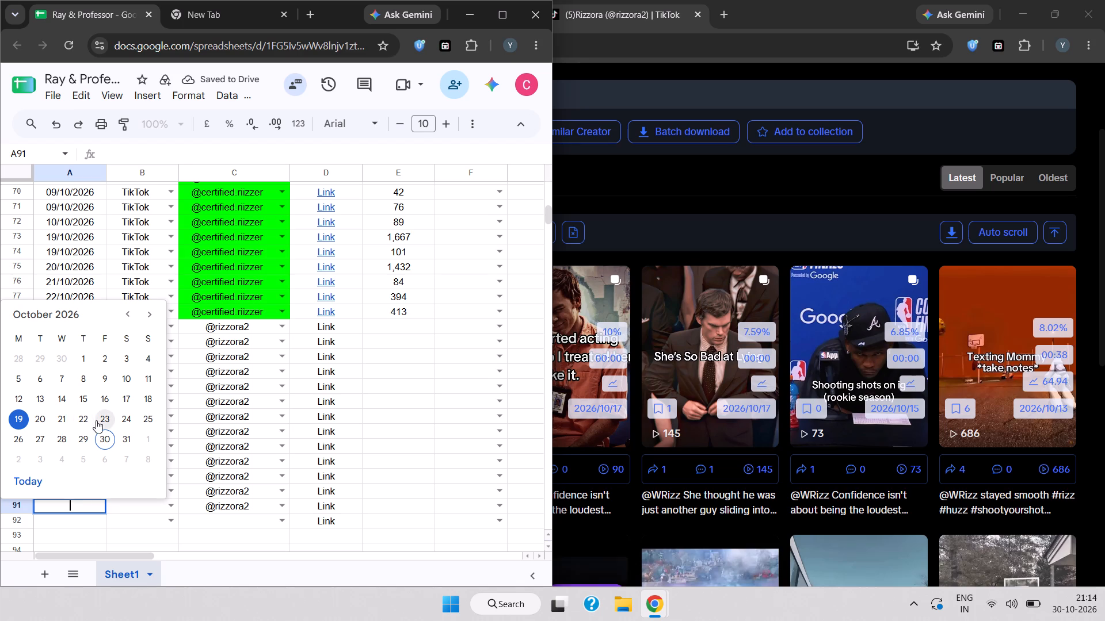
{"action": "left_click", "coordinate": [82, 419]}
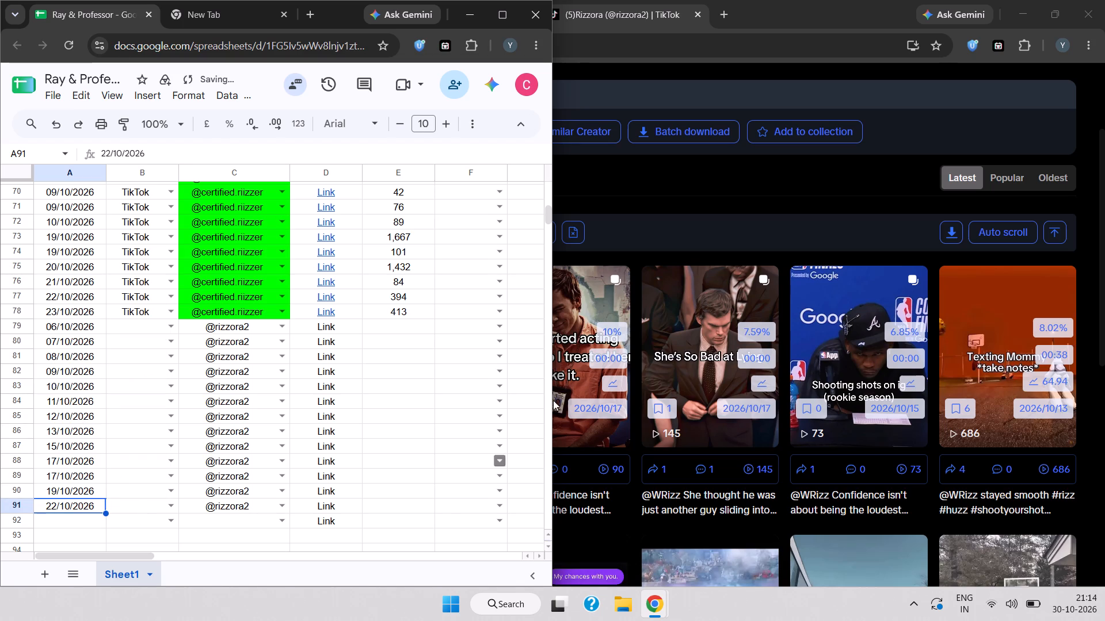
{"action": "left_click", "coordinate": [829, 179]}
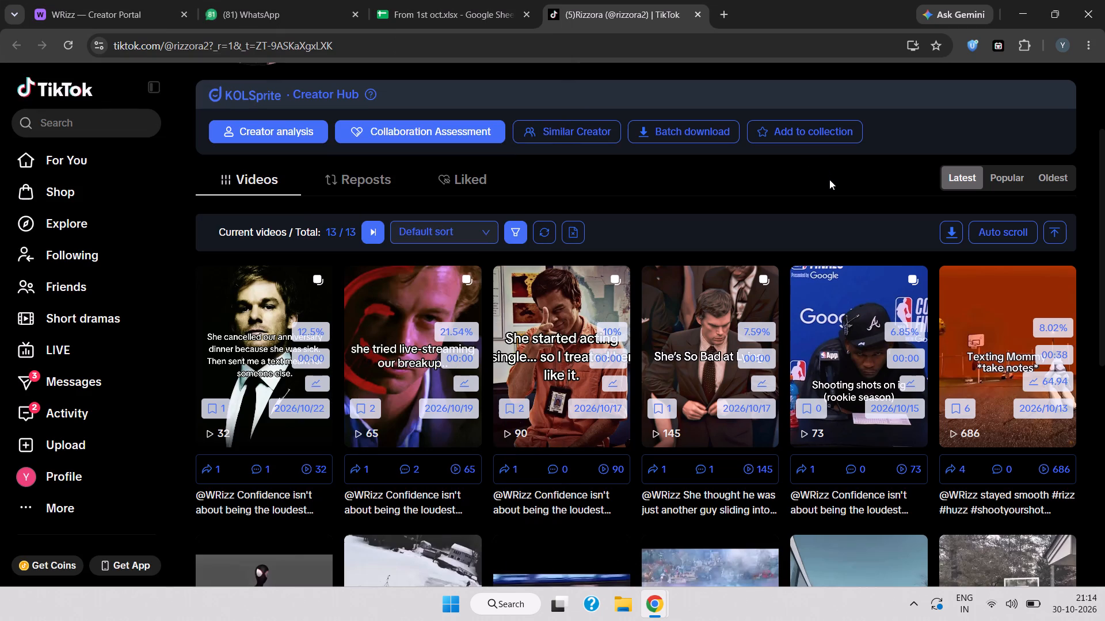
{"action": "scroll", "coordinate": [750, 378], "scroll_direction": "up", "scroll_amount": 2}
{"action": "scroll", "coordinate": [750, 378], "scroll_direction": "down", "scroll_amount": 5}
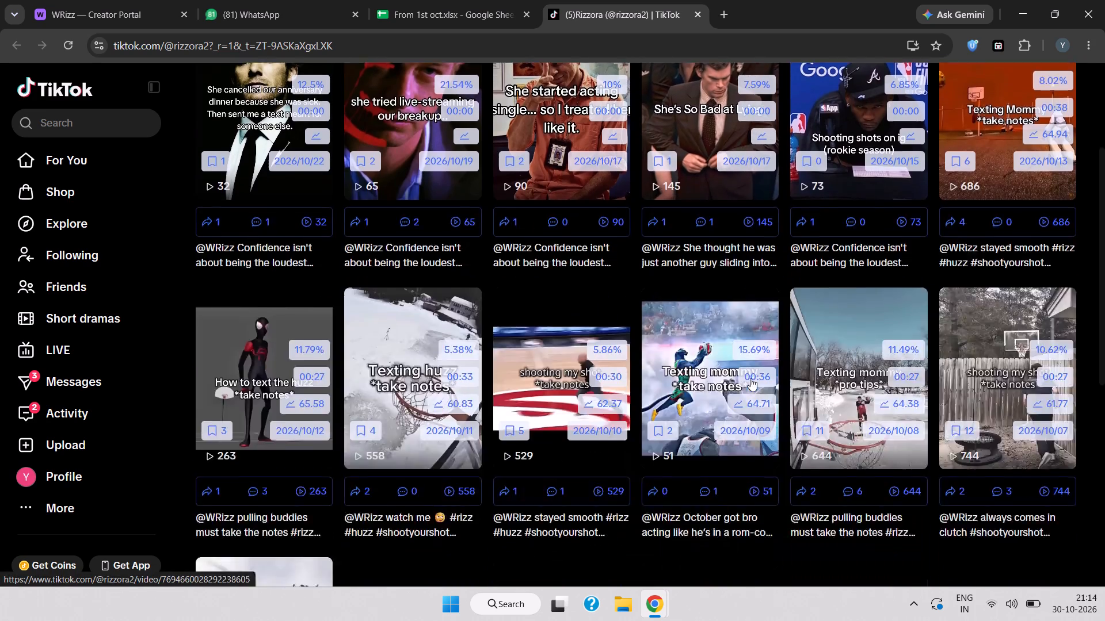
{"action": "left_click", "coordinate": [731, 549]}
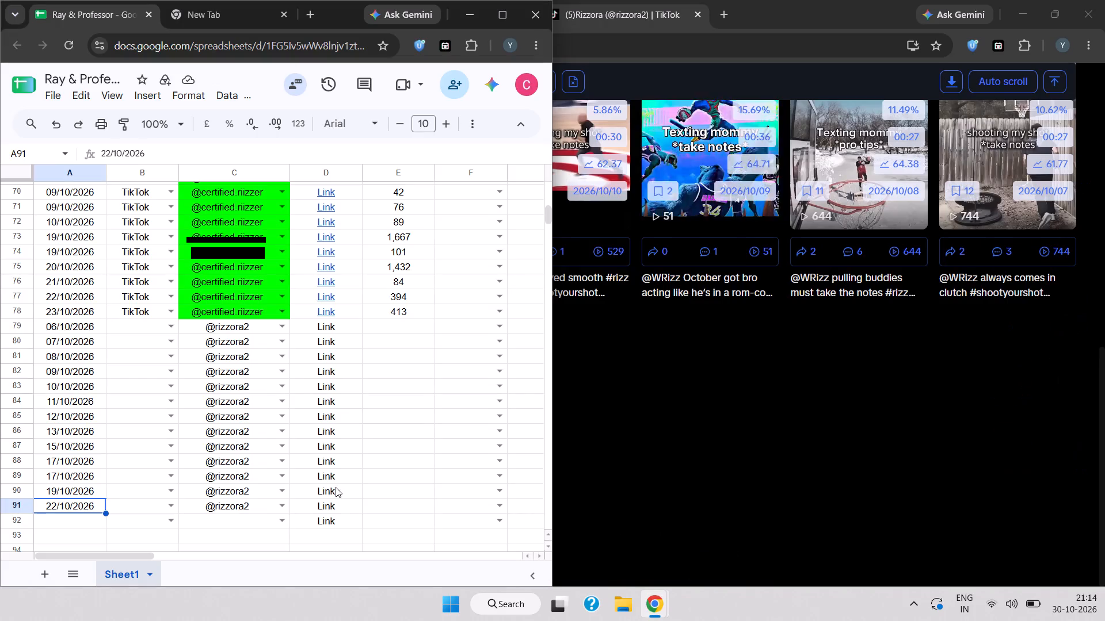
{"action": "left_click", "coordinate": [168, 327]}
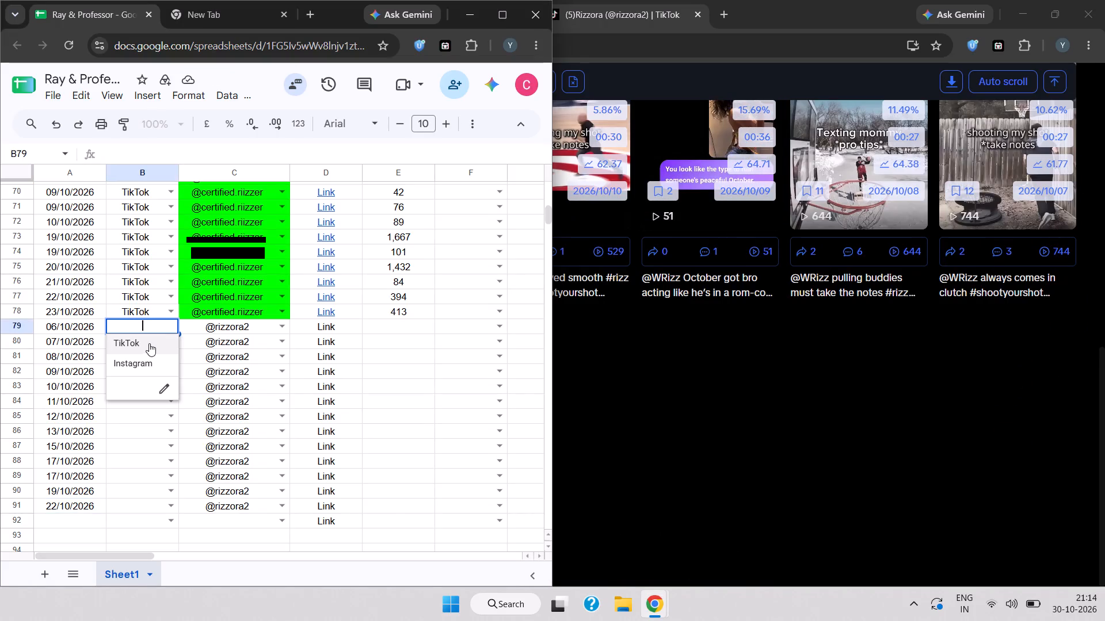
{"action": "left_click", "coordinate": [147, 344]}
{"action": "key", "text": "Down"}
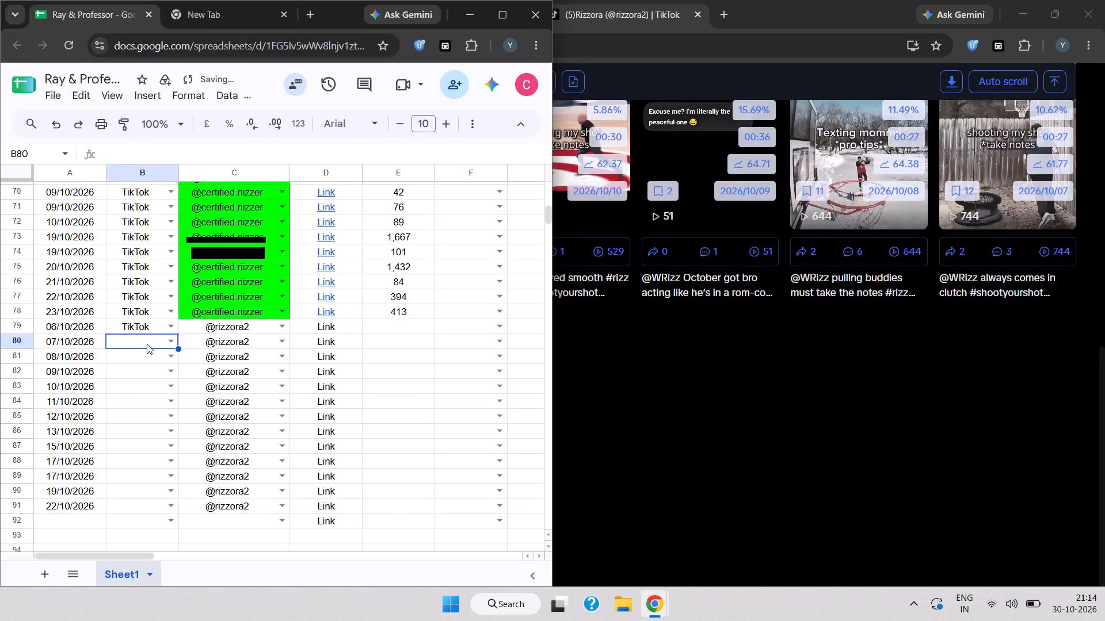
{"action": "left_click", "coordinate": [168, 344]}
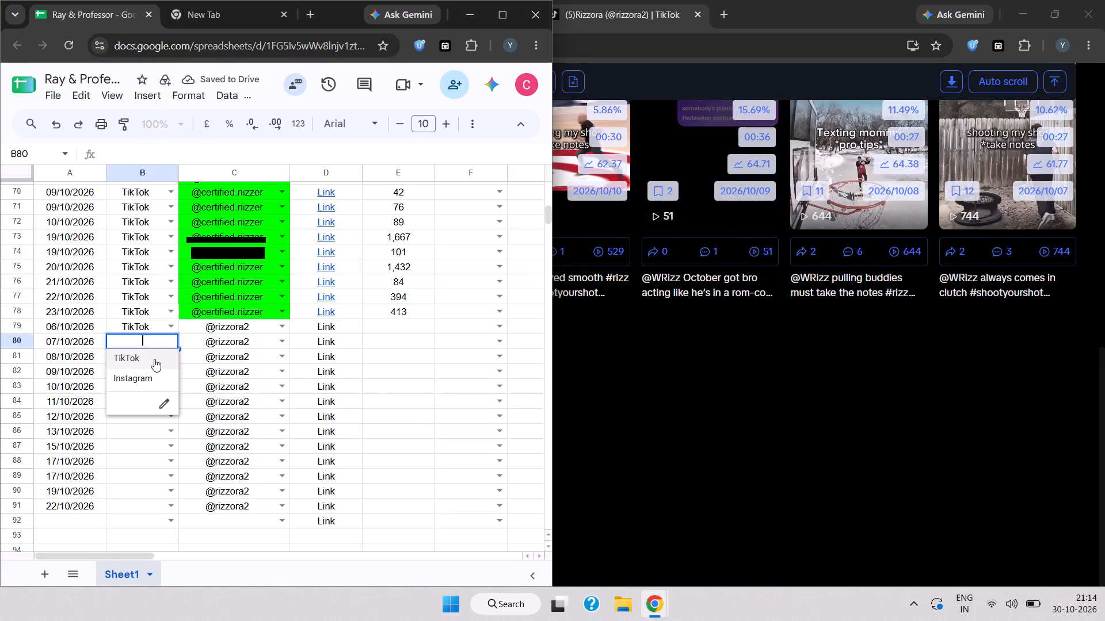
{"action": "left_click", "coordinate": [154, 359]}
{"action": "key", "text": "Down"}
{"action": "left_click", "coordinate": [170, 359]}
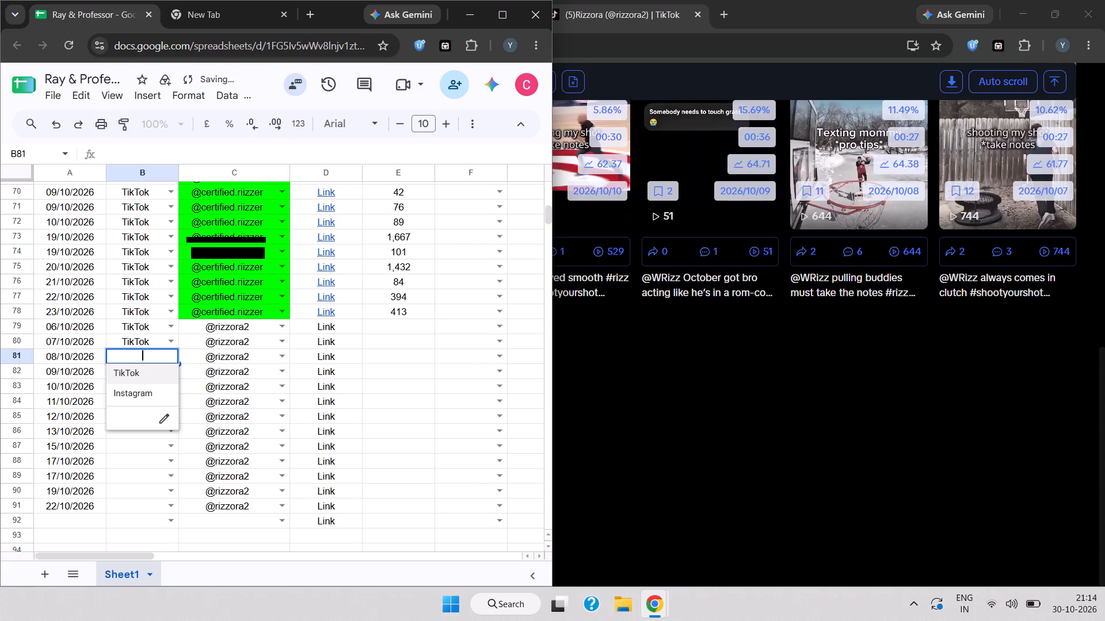
{"action": "left_click", "coordinate": [153, 378]}
{"action": "key", "text": "Down"}
{"action": "left_click", "coordinate": [173, 373]}
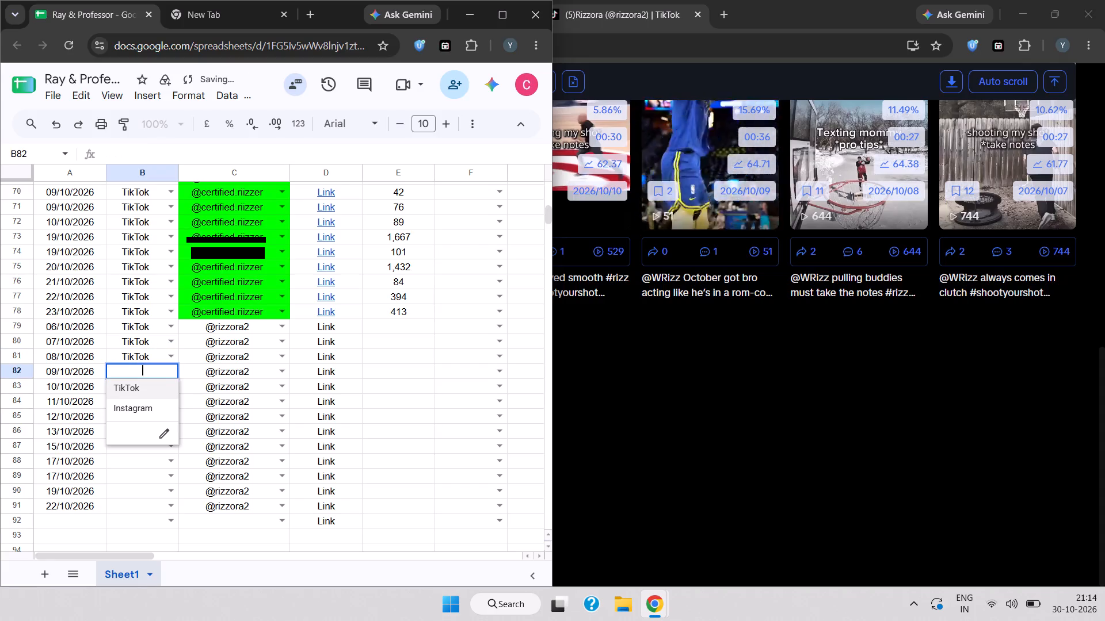
{"action": "left_click", "coordinate": [162, 382]}
{"action": "key", "text": "Down"}
{"action": "left_click", "coordinate": [171, 385]}
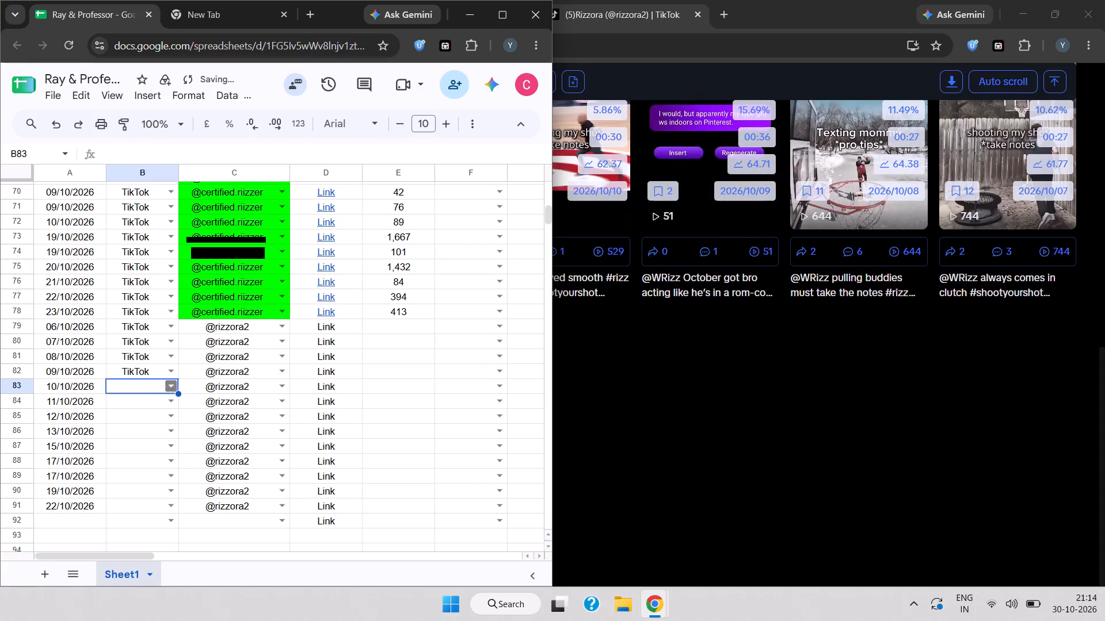
{"action": "left_click", "coordinate": [161, 398]}
{"action": "key", "text": "Down"}
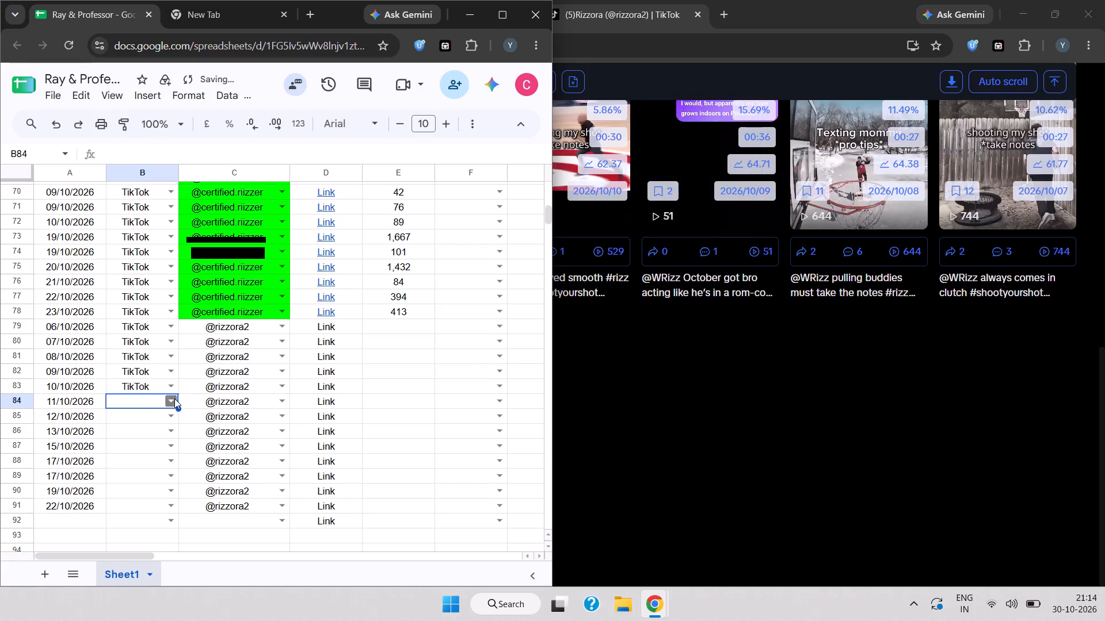
{"action": "left_click", "coordinate": [174, 398]}
{"action": "left_click", "coordinate": [161, 414]}
{"action": "key", "text": "Down"}
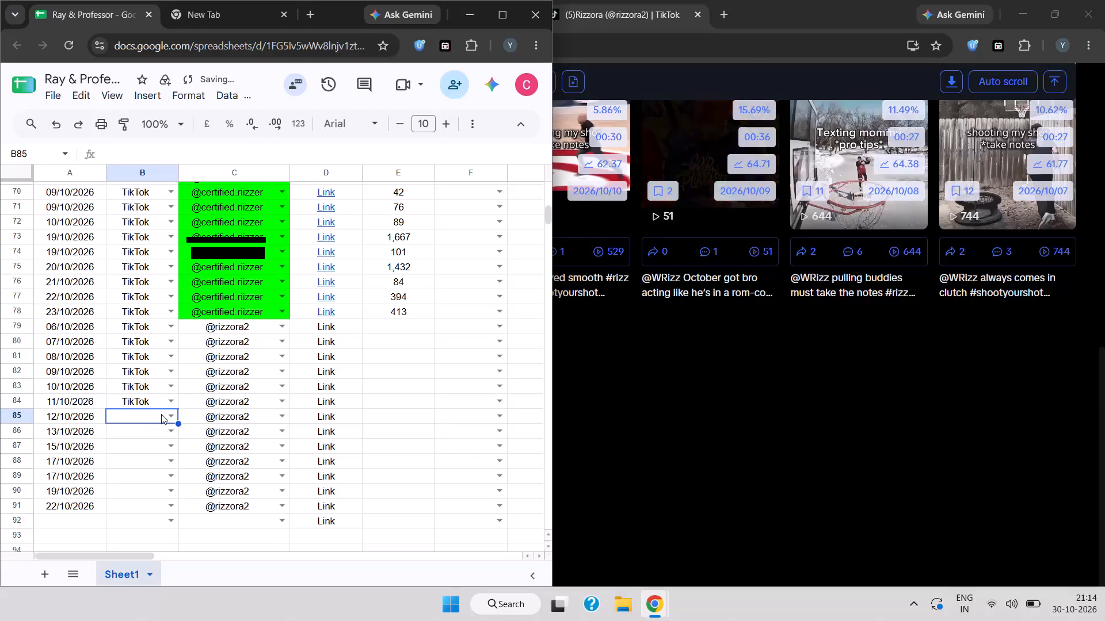
{"action": "left_click", "coordinate": [170, 415]}
{"action": "left_click", "coordinate": [160, 426]}
{"action": "key", "text": "Down"}
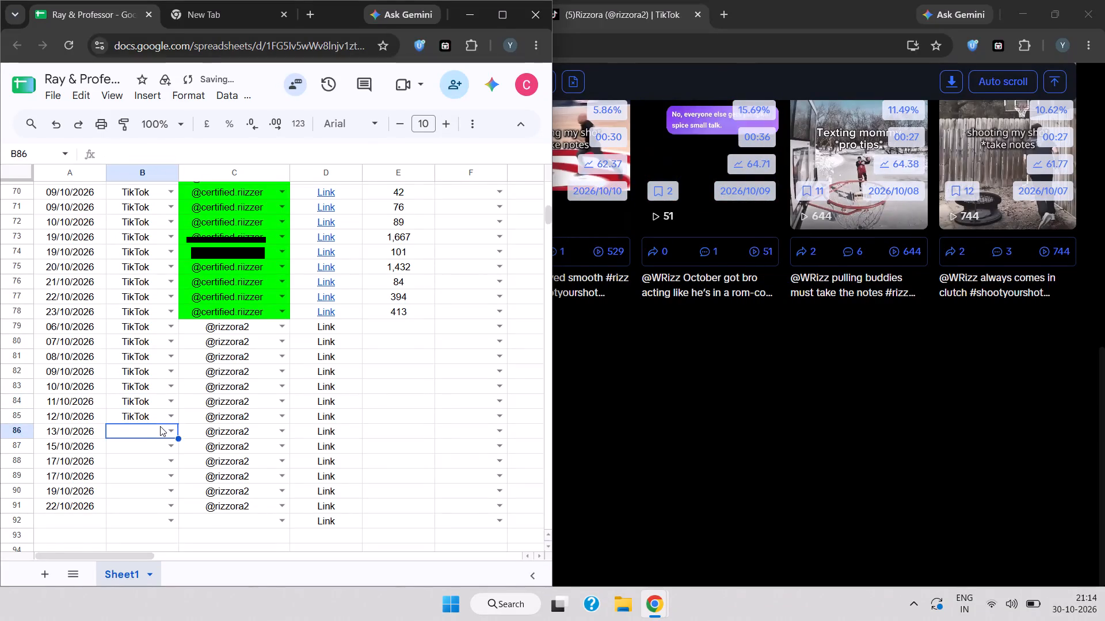
{"action": "left_click", "coordinate": [172, 434]}
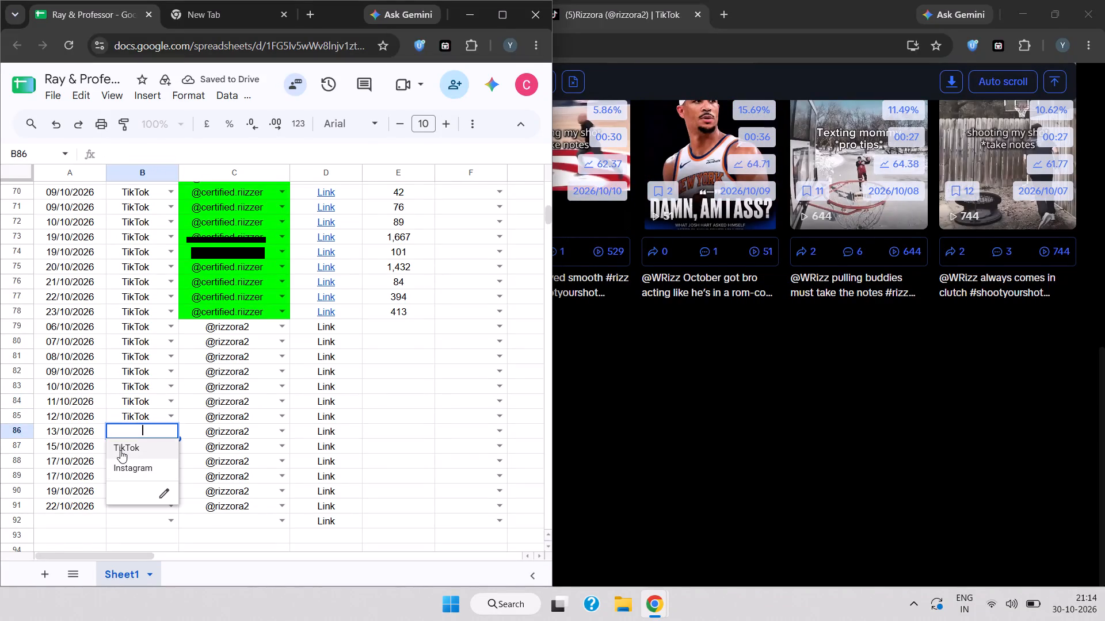
{"action": "left_click", "coordinate": [120, 450]}
{"action": "key", "text": "Down"}
{"action": "left_click", "coordinate": [165, 448]}
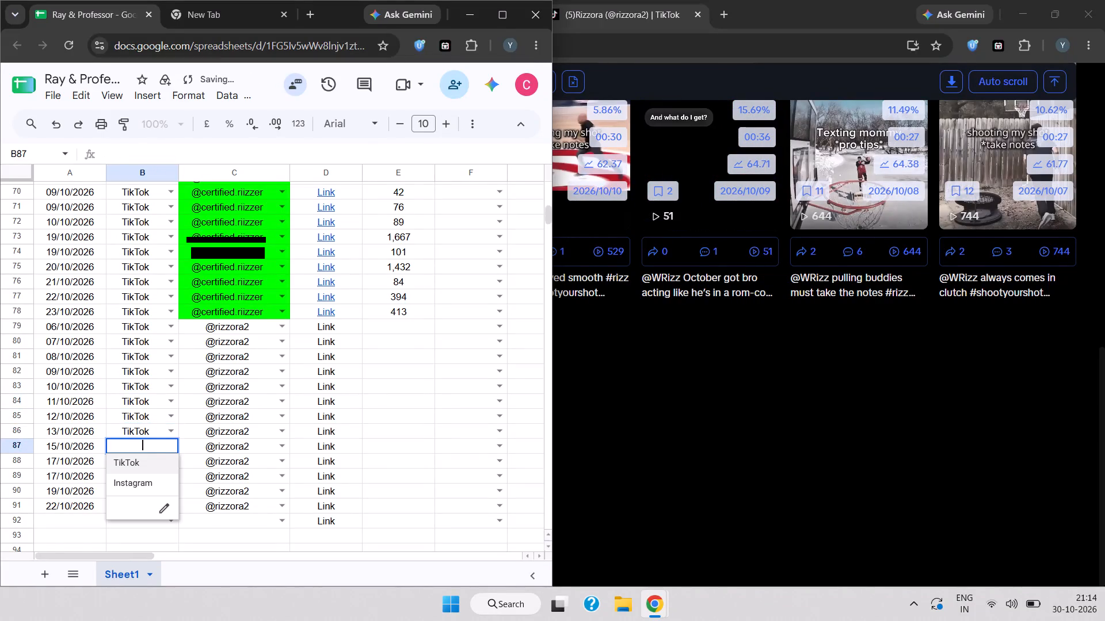
{"action": "left_click", "coordinate": [152, 454]}
{"action": "key", "text": "Down"}
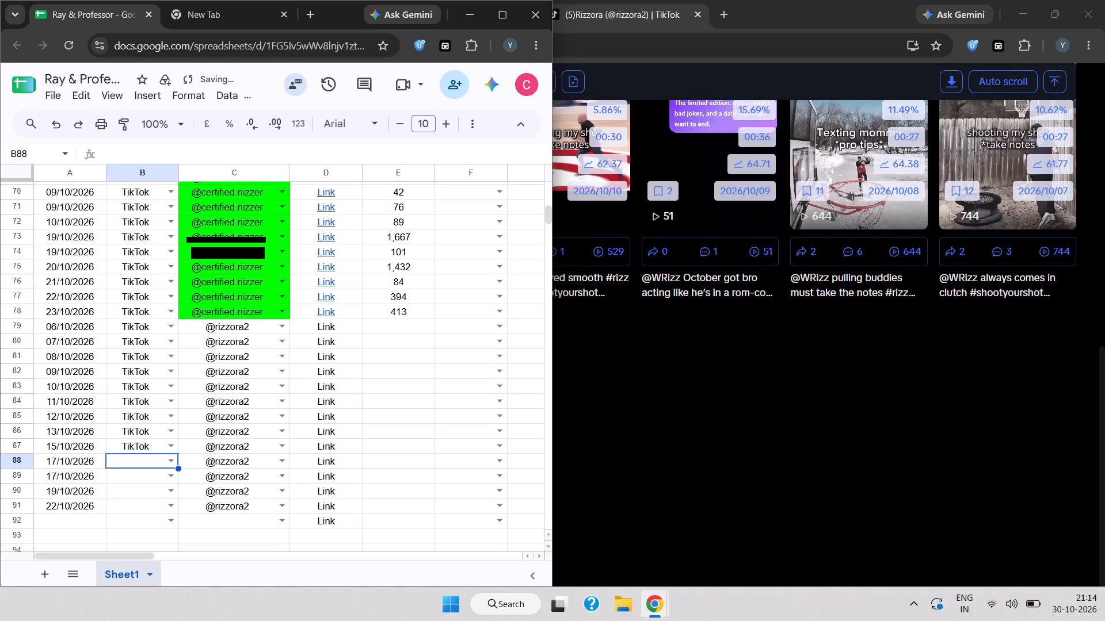
{"action": "left_click", "coordinate": [170, 467]}
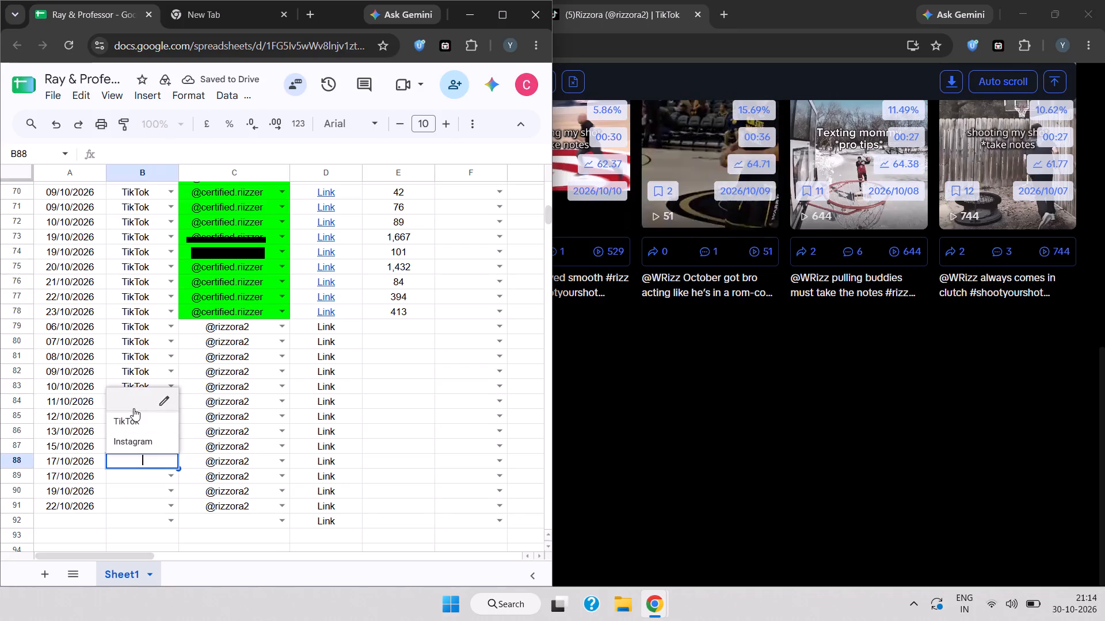
{"action": "left_click", "coordinate": [134, 412]}
{"action": "key", "text": "Down"}
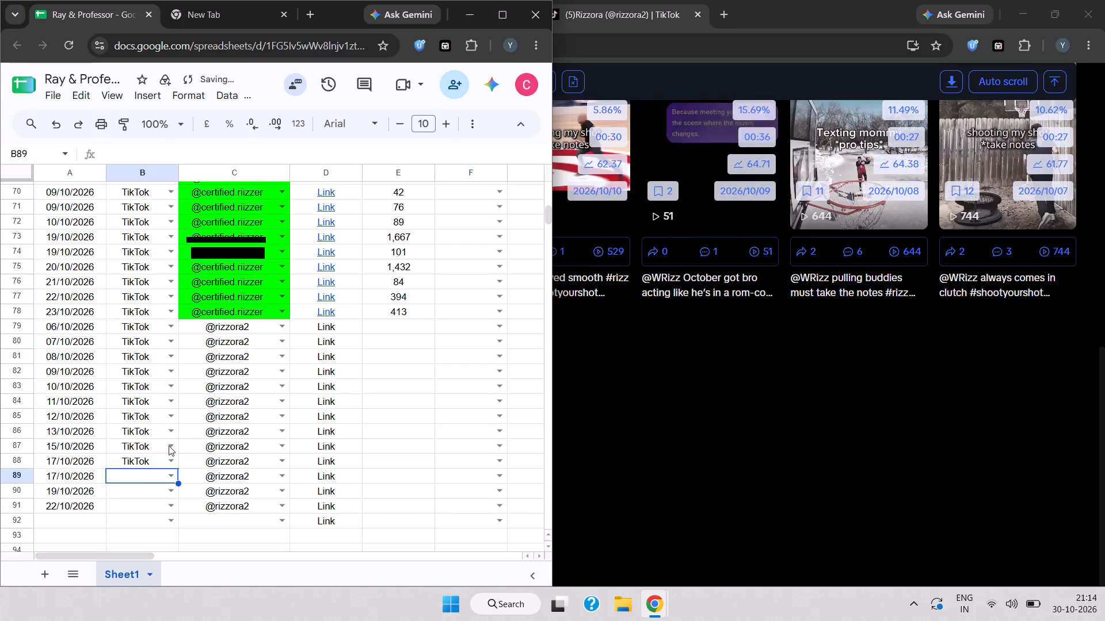
{"action": "left_click", "coordinate": [166, 474]}
{"action": "left_click", "coordinate": [148, 430]}
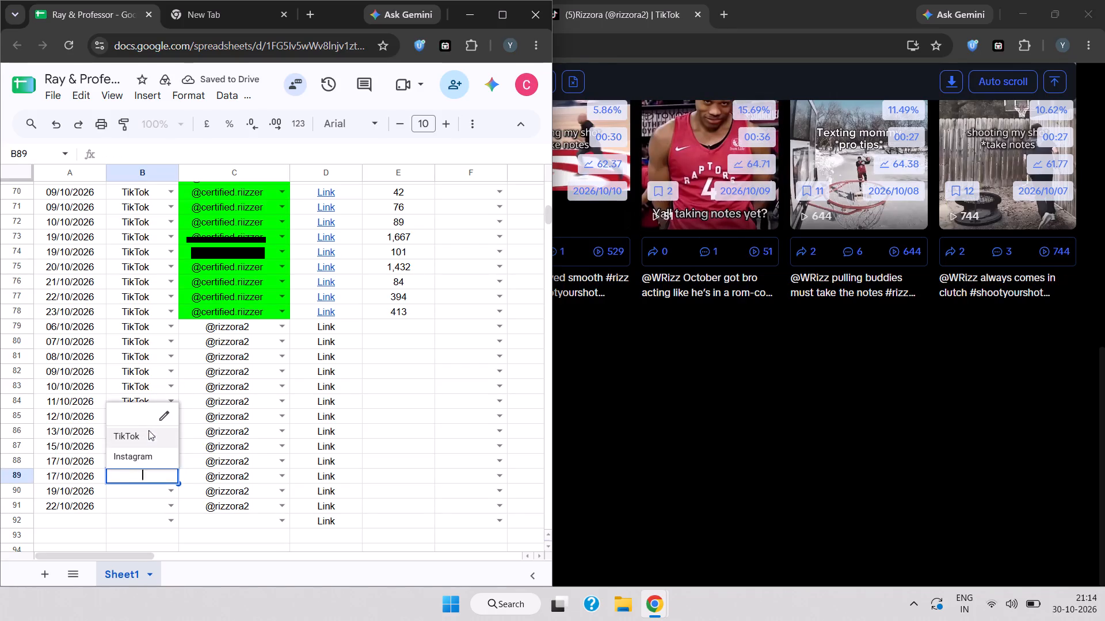
{"action": "left_click", "coordinate": [173, 488]}
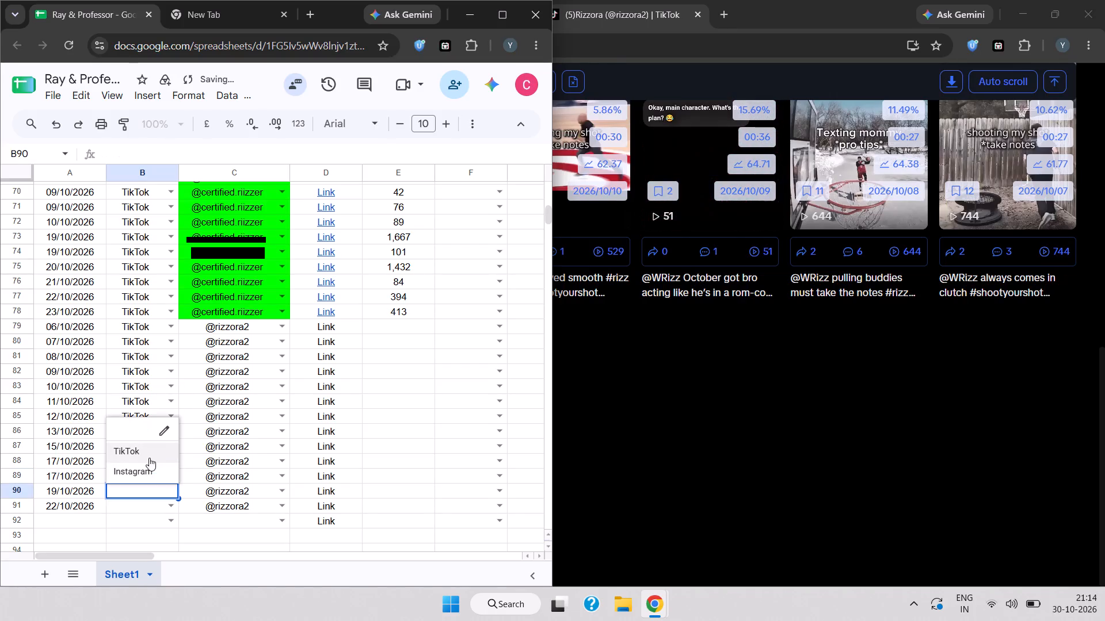
{"action": "left_click", "coordinate": [149, 458]}
{"action": "left_click", "coordinate": [169, 504]}
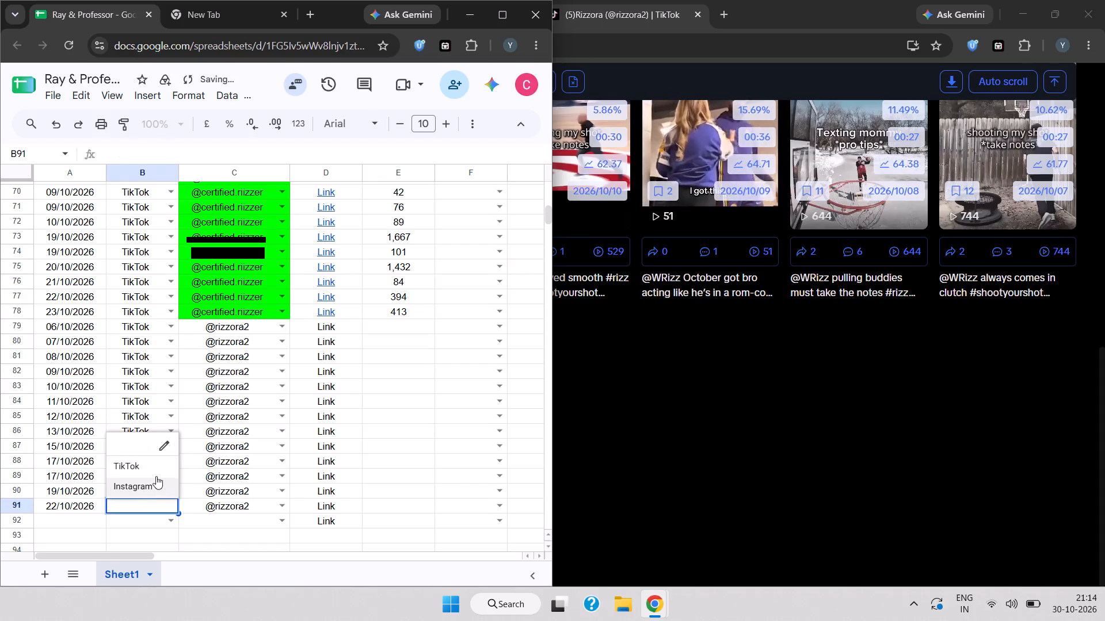
{"action": "left_click", "coordinate": [153, 470]}
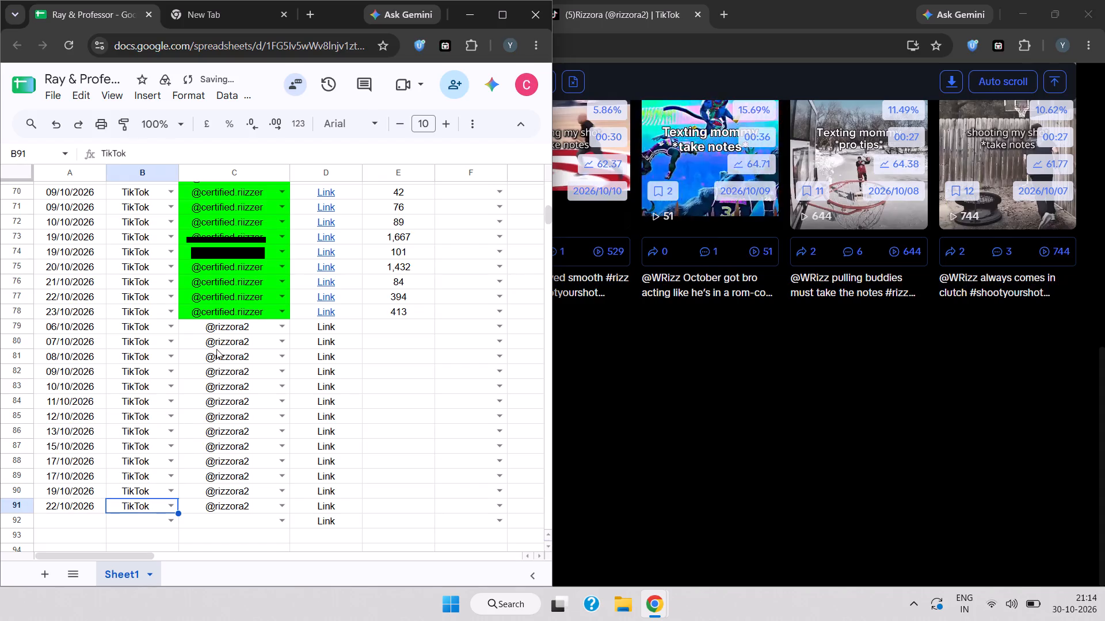
{"action": "left_click_drag", "start_coordinate": [193, 323], "coordinate": [254, 420]}
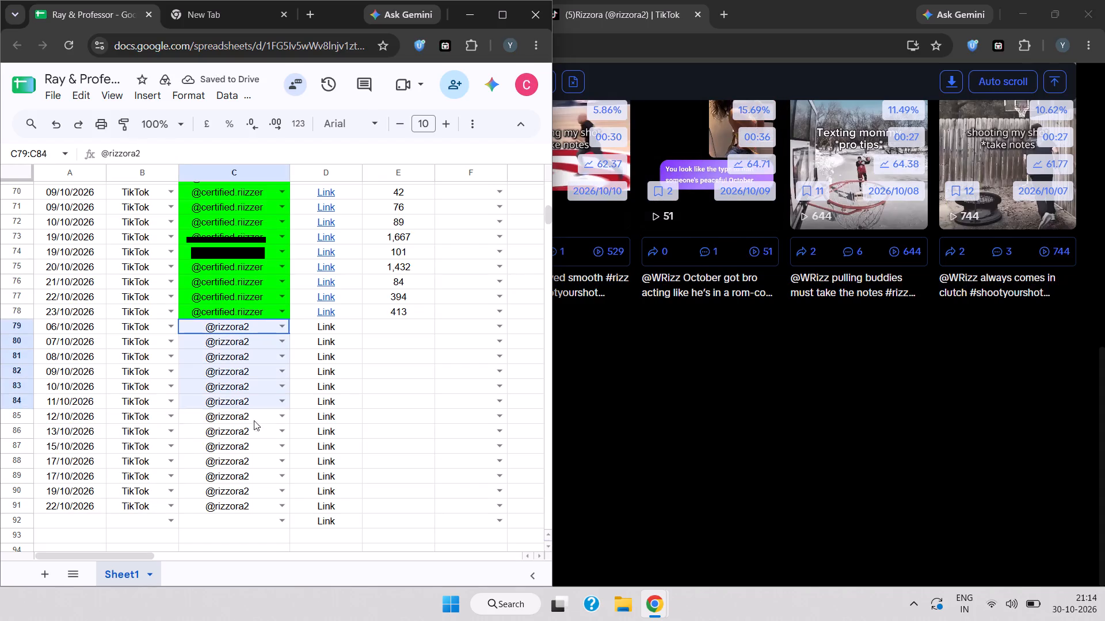
{"action": "left_click_drag", "start_coordinate": [254, 420], "coordinate": [255, 504]}
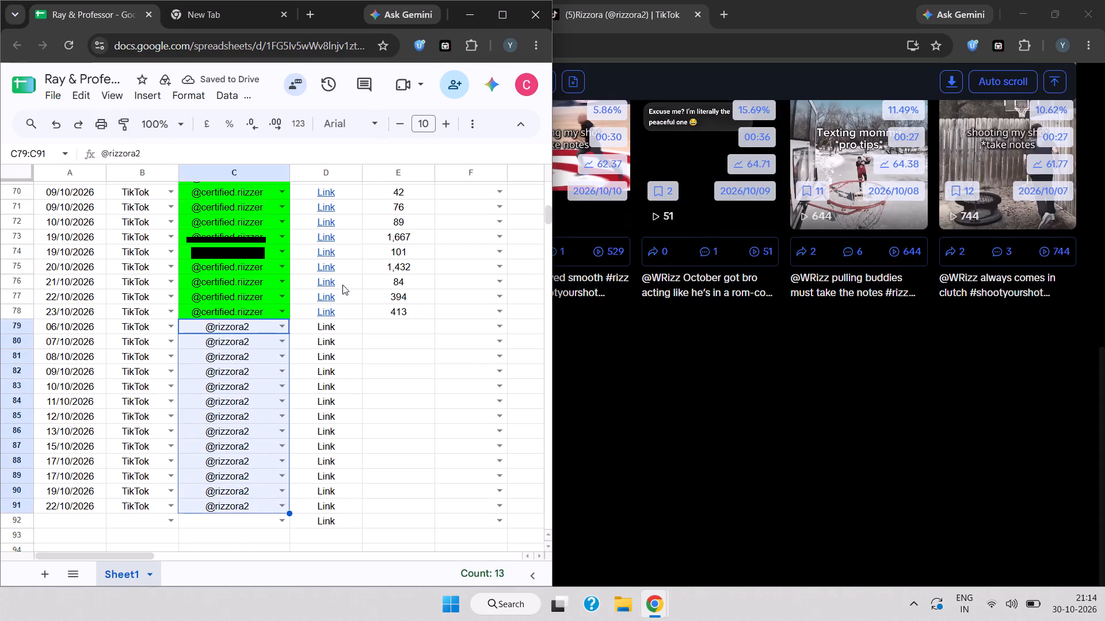
{"action": "left_click", "coordinate": [475, 122]}
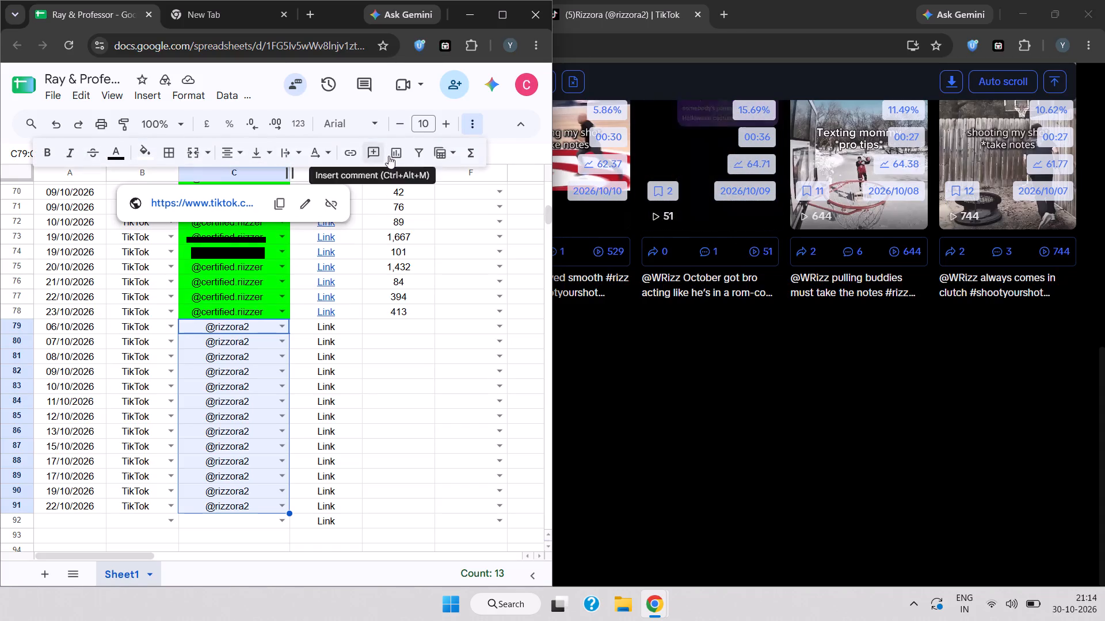
{"action": "left_click", "coordinate": [148, 155]}
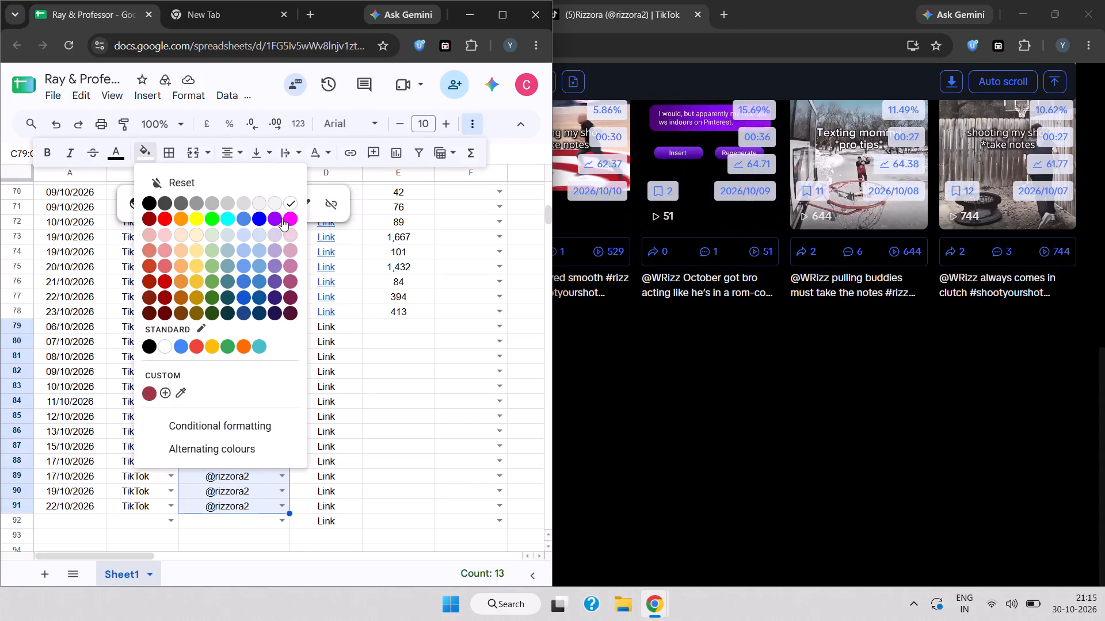
{"action": "left_click", "coordinate": [200, 202]}
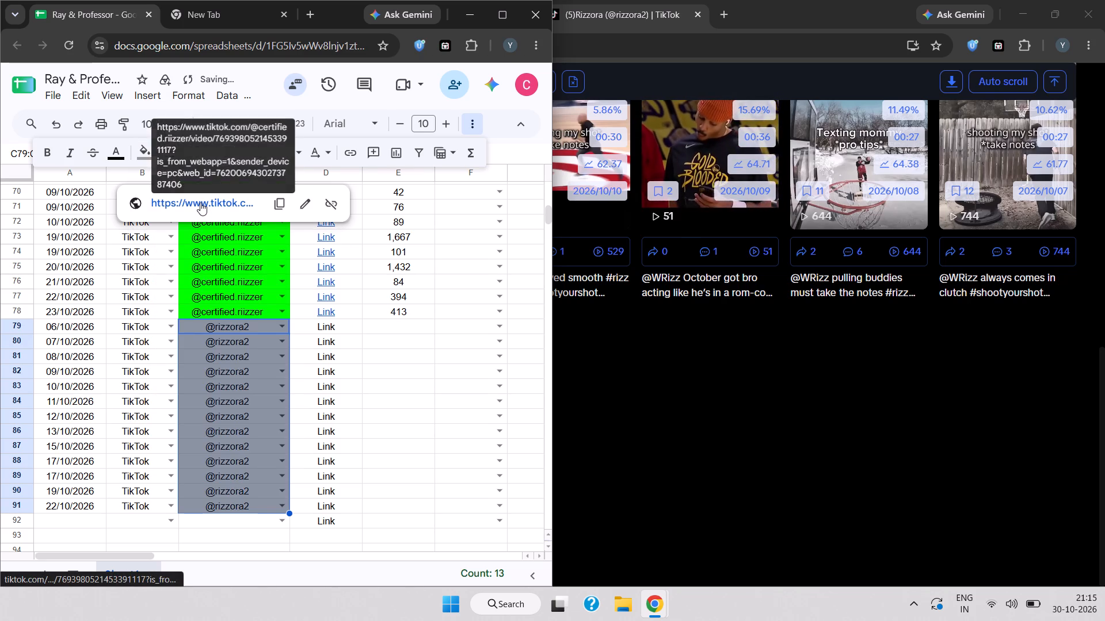
{"action": "left_click", "coordinate": [516, 152]}
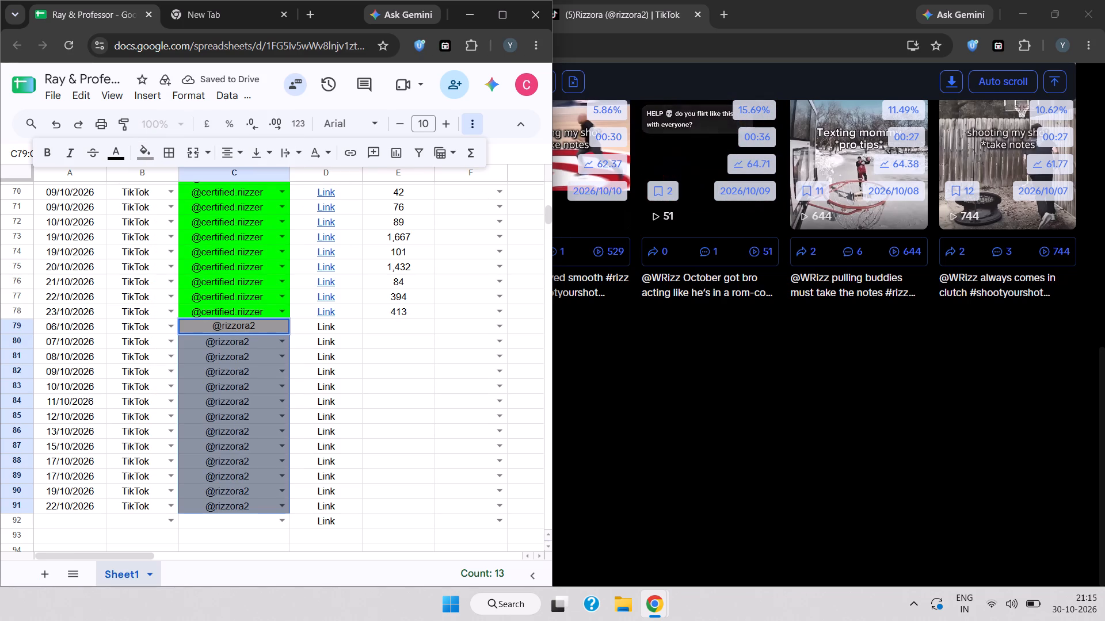
{"action": "scroll", "coordinate": [447, 339], "scroll_direction": "up", "scroll_amount": 1}
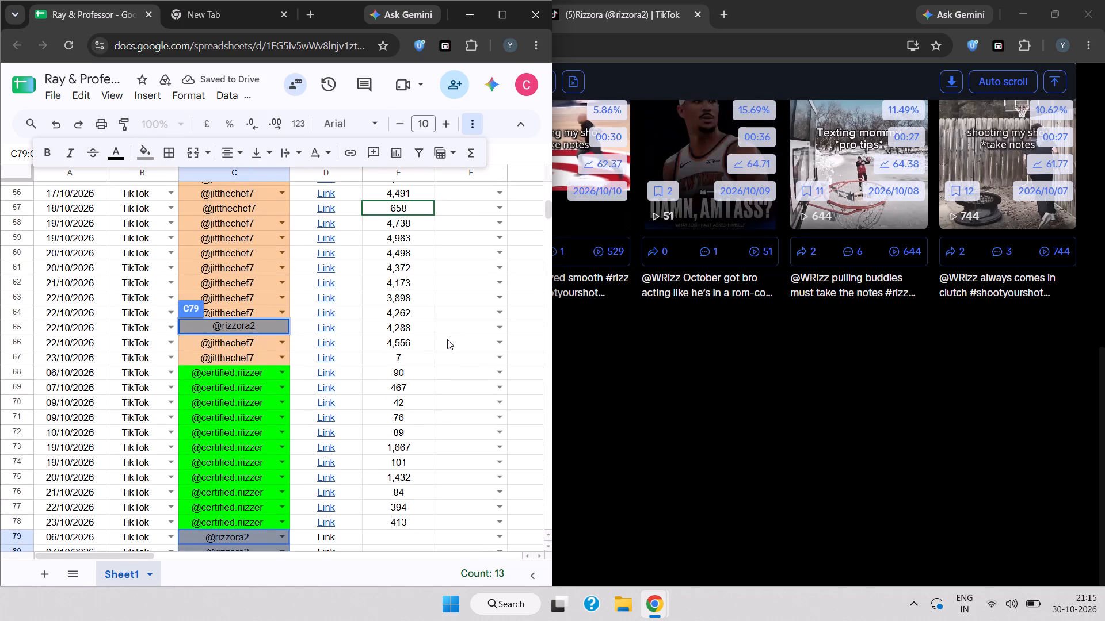
{"action": "scroll", "coordinate": [447, 339], "scroll_direction": "up", "scroll_amount": 1}
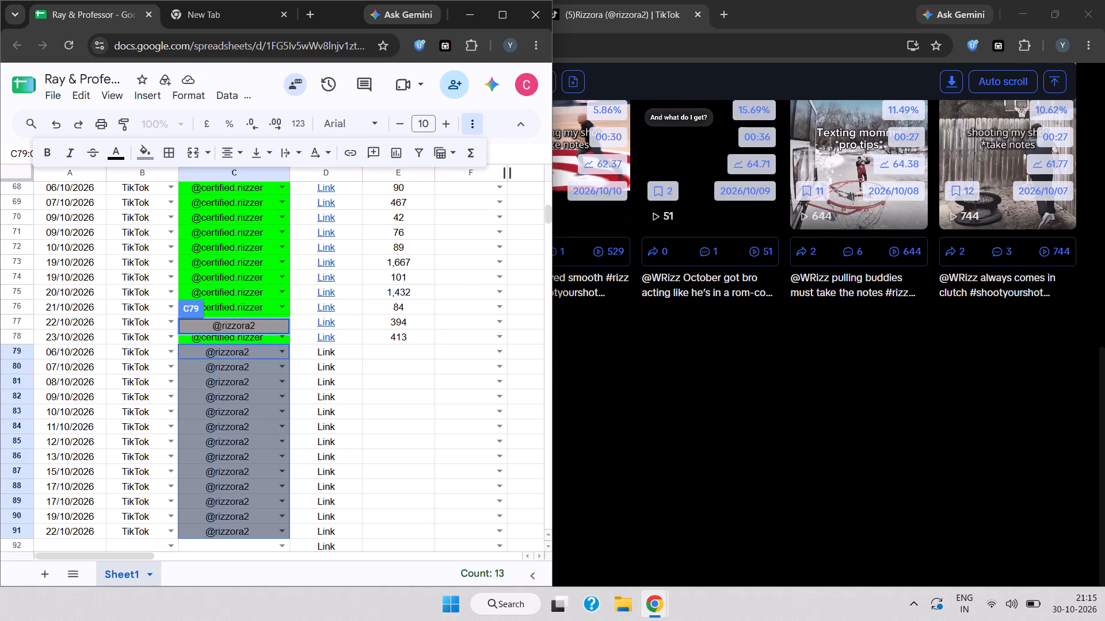
{"action": "left_click", "coordinate": [523, 147]}
{"action": "left_click", "coordinate": [415, 438]}
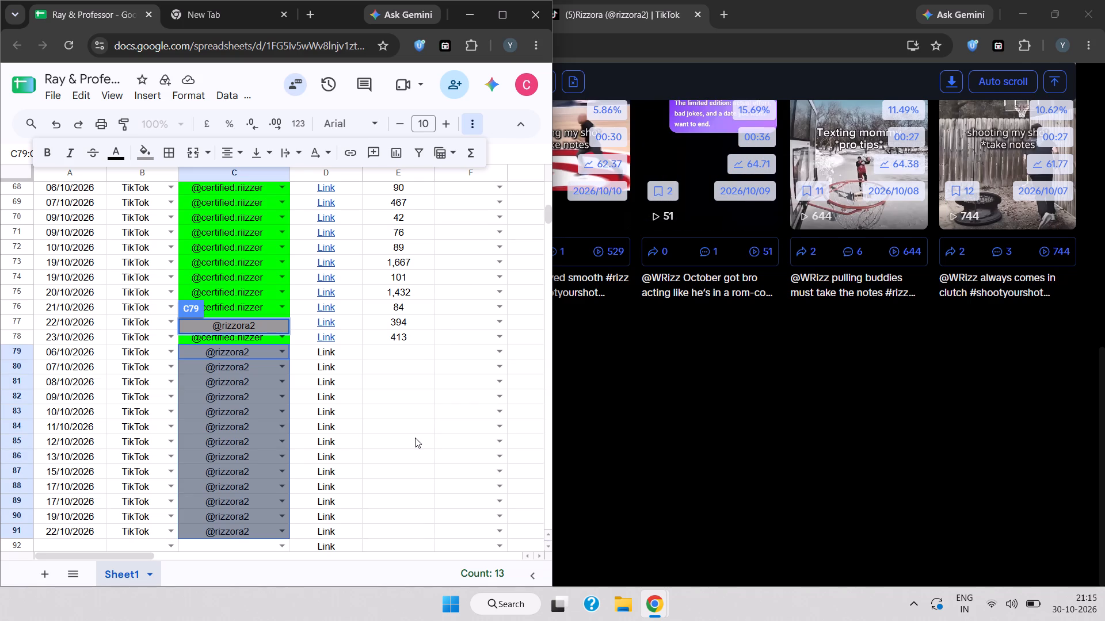
{"action": "scroll", "coordinate": [415, 438], "scroll_direction": "down", "scroll_amount": 1}
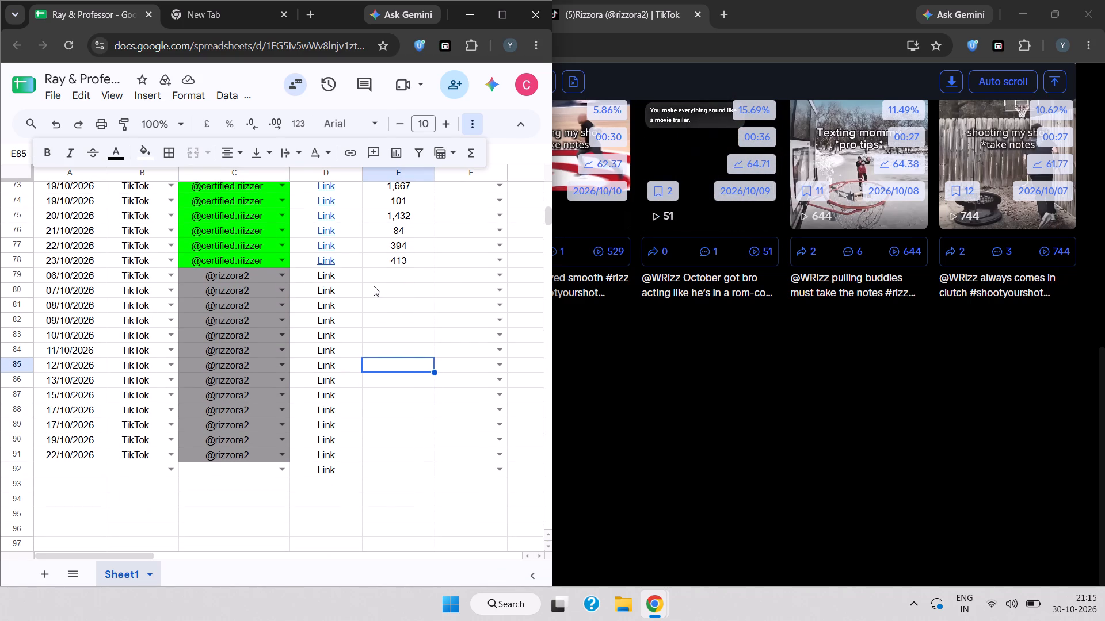
{"action": "scroll", "coordinate": [630, 343], "scroll_direction": "down", "scroll_amount": 3}
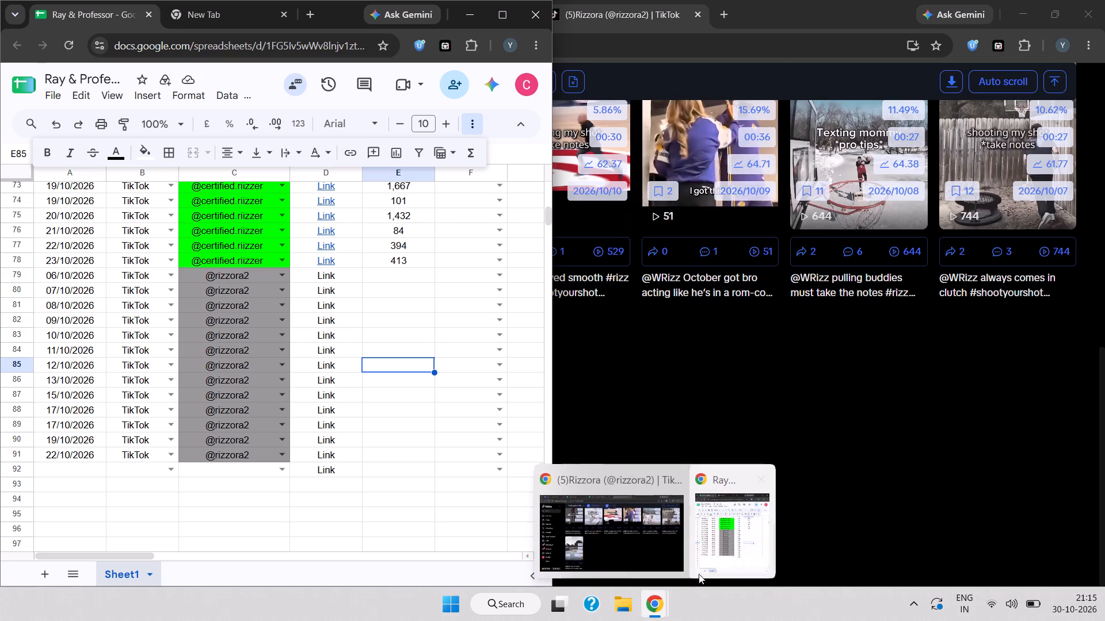
{"action": "left_click", "coordinate": [702, 568]}
{"action": "left_click", "coordinate": [698, 501]}
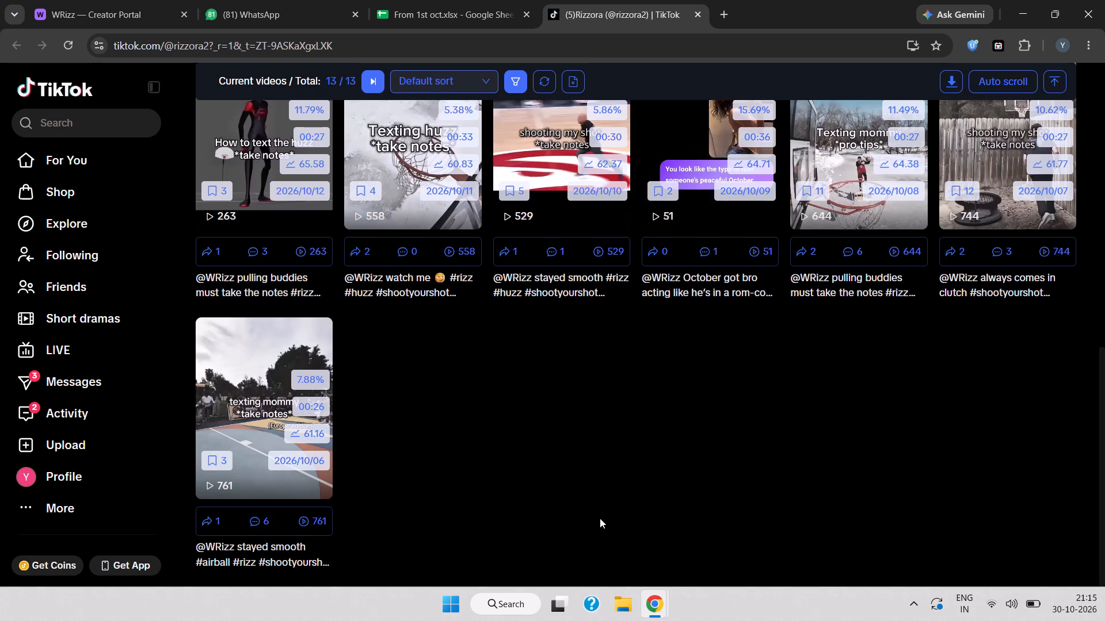
{"action": "left_click", "coordinate": [714, 521]}
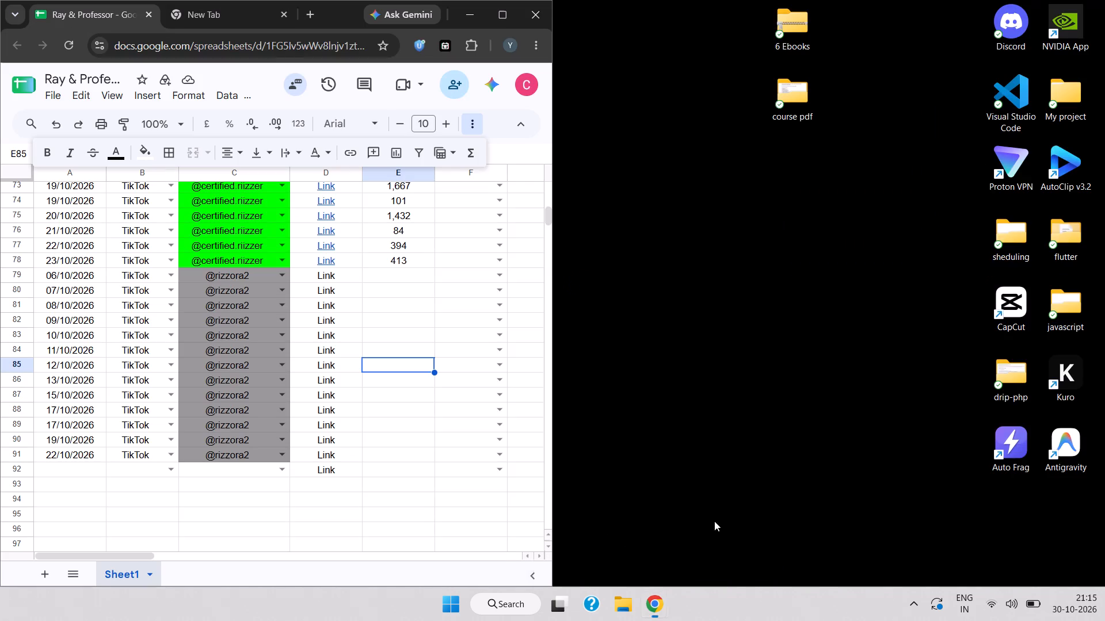
{"action": "left_click", "coordinate": [410, 279]}
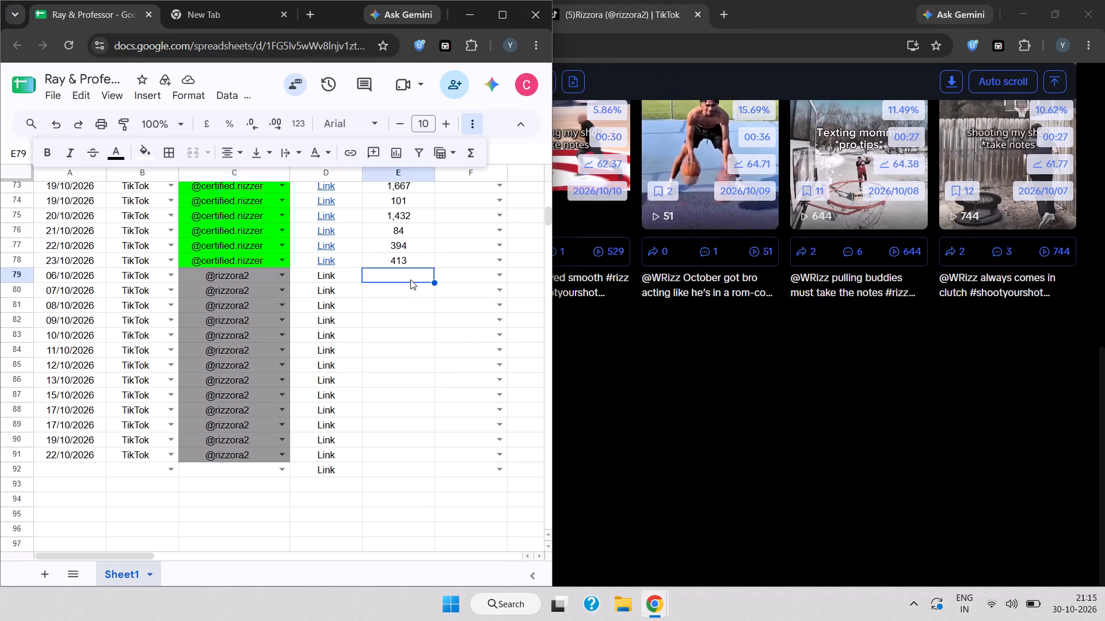
{"action": "key", "text": "7"}
{"action": "type", "text": "61"}
{"action": "left_click", "coordinate": [760, 375]}
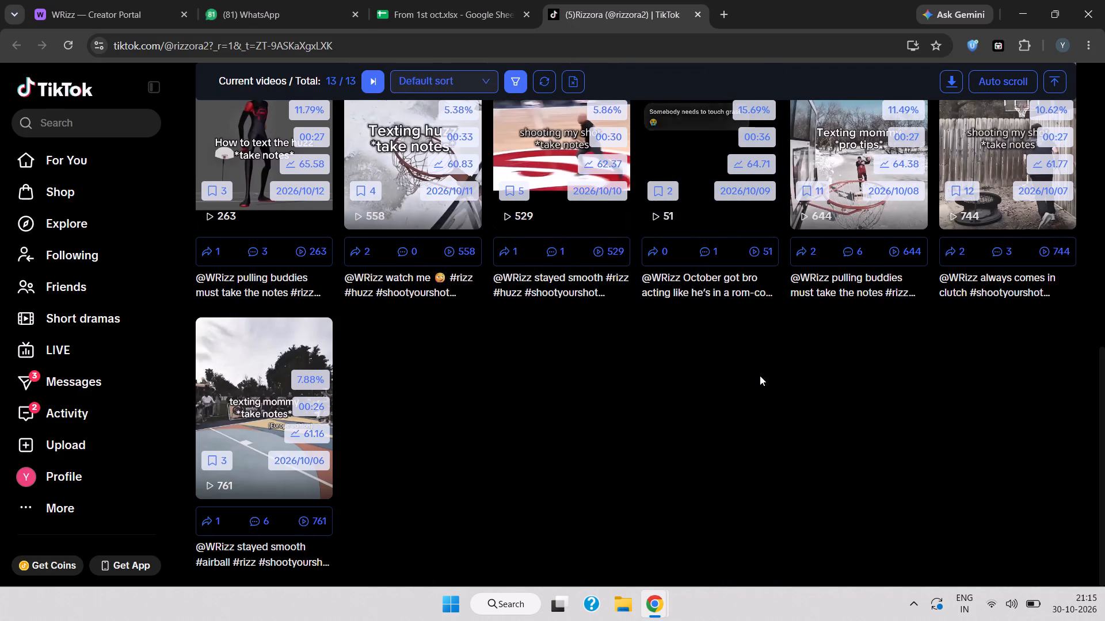
{"action": "scroll", "coordinate": [760, 375], "scroll_direction": "up", "scroll_amount": 3}
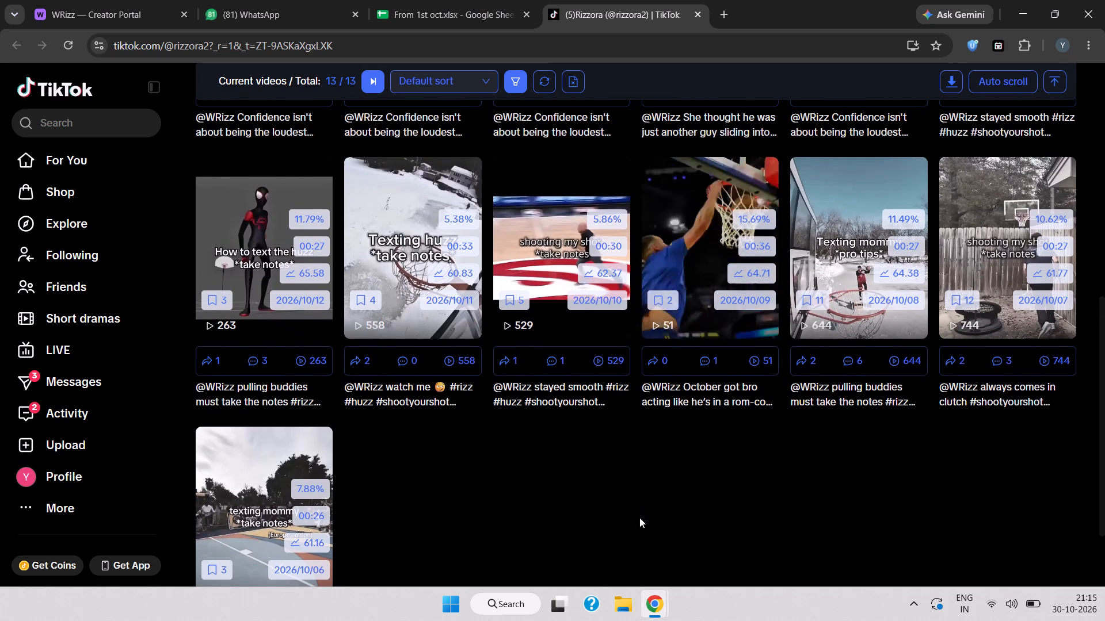
{"action": "left_click", "coordinate": [699, 573]}
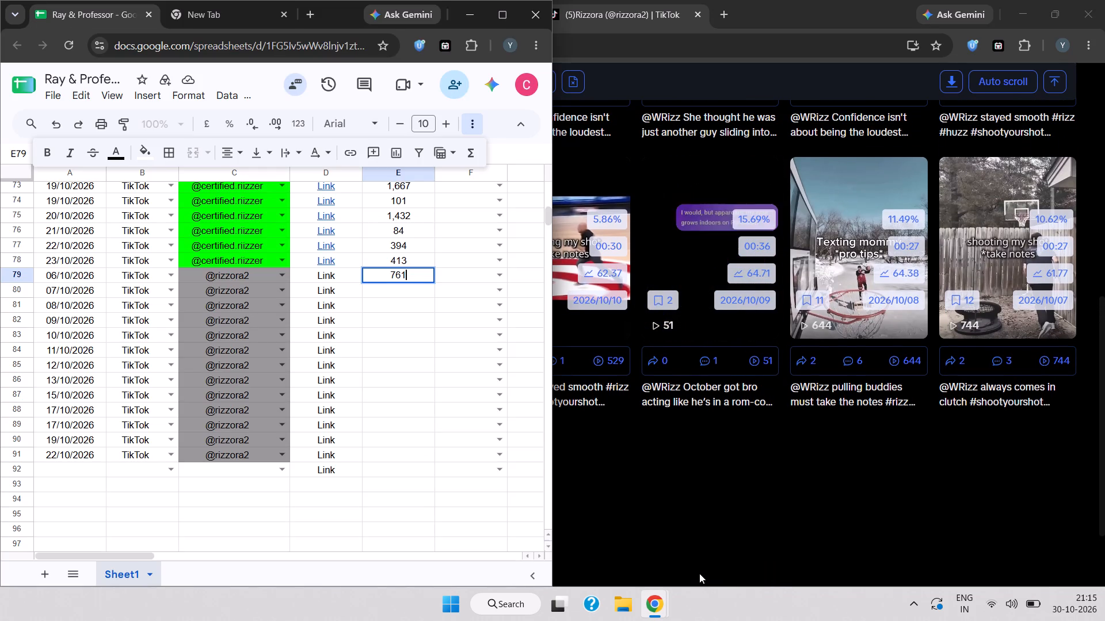
{"action": "key", "text": "Down"}
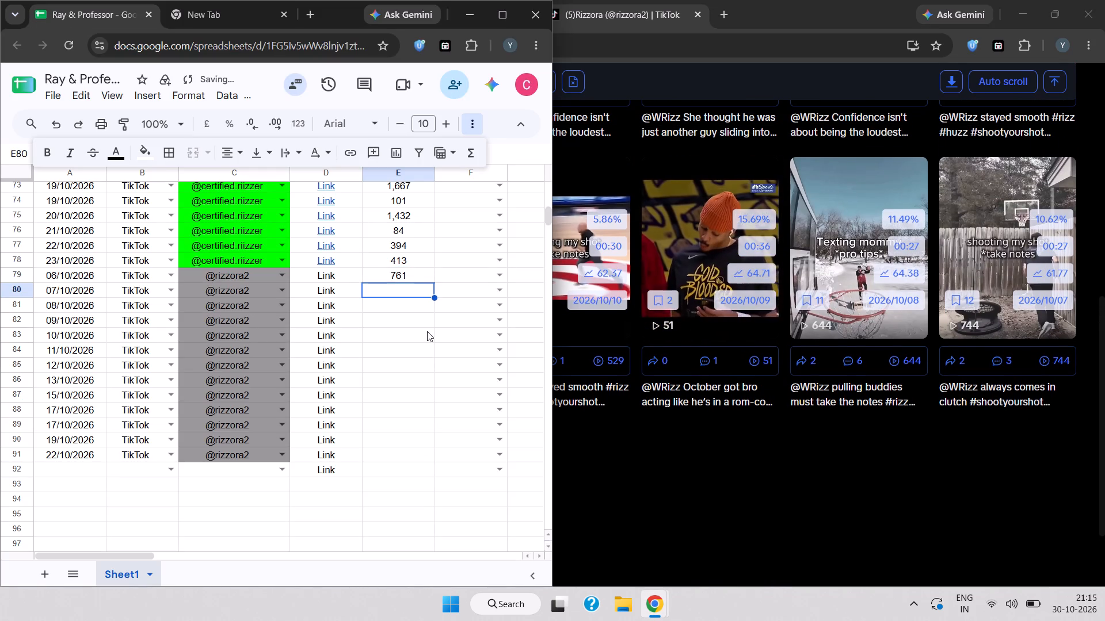
{"action": "type", "text": "744"}
{"action": "key", "text": "Down"}
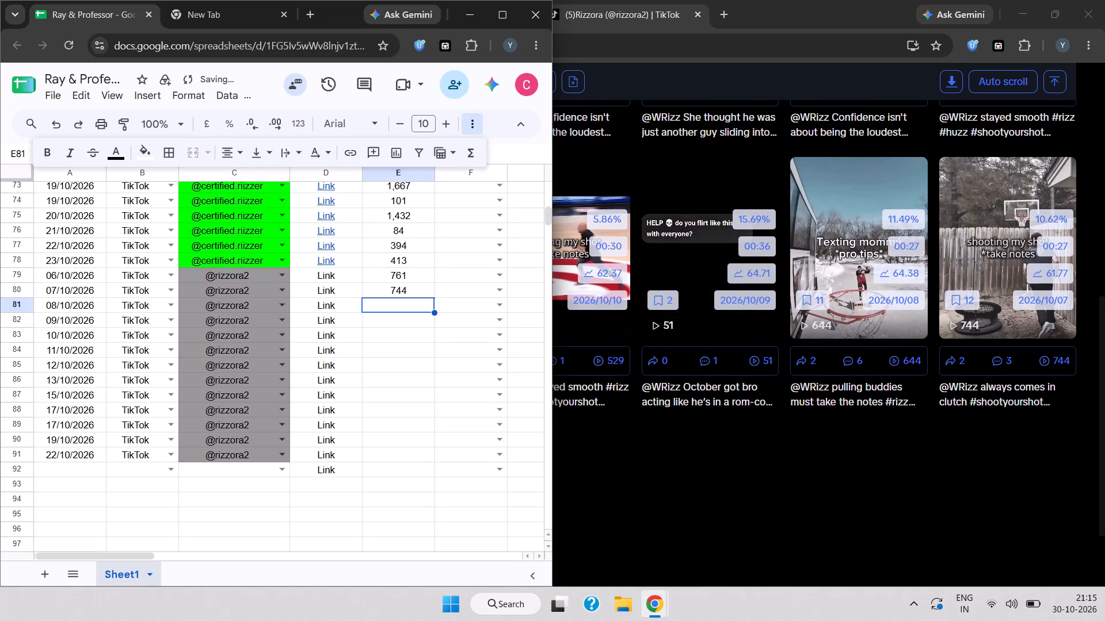
{"action": "type", "text": "644"}
{"action": "key", "text": "Down"}
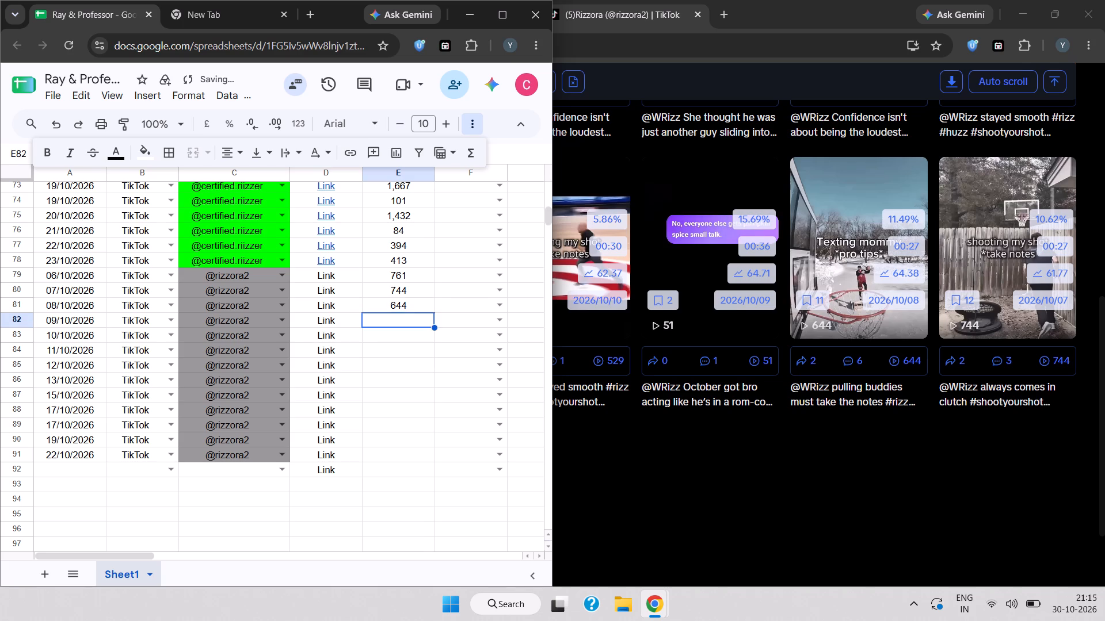
{"action": "type", "text": "54"}
{"action": "left_click", "coordinate": [620, 494]}
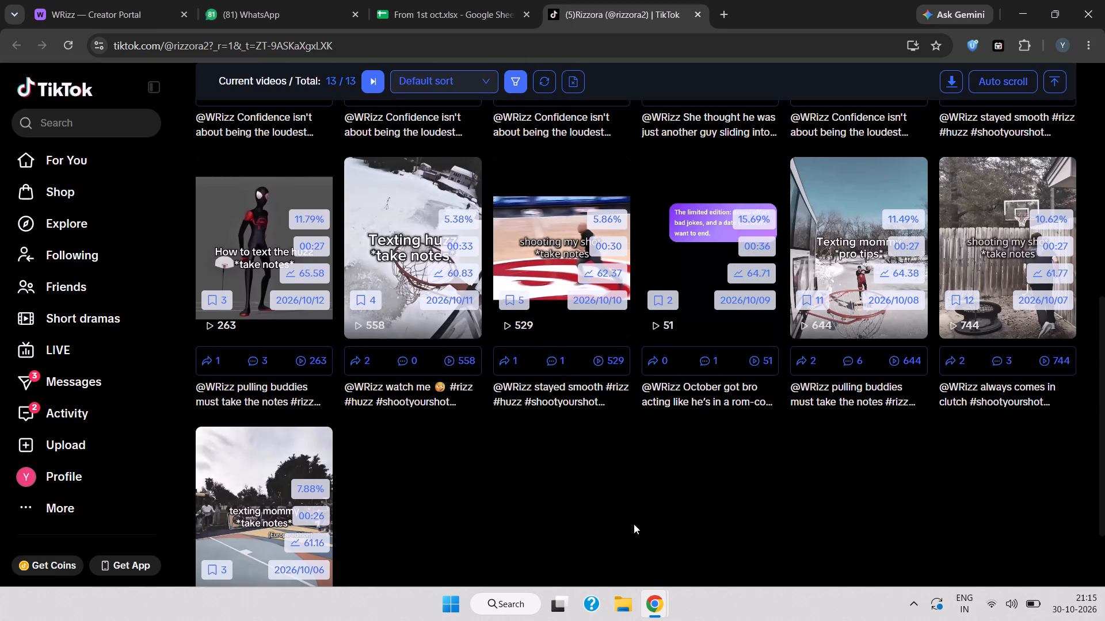
{"action": "left_click", "coordinate": [709, 559]}
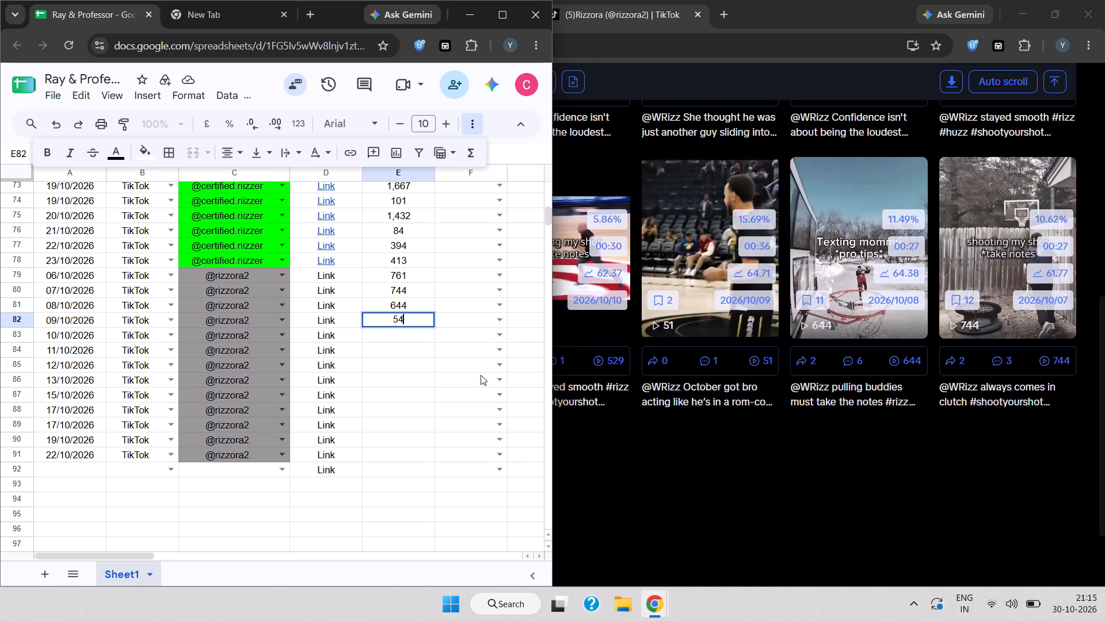
{"action": "key", "text": "BackSpace"}
{"action": "key", "text": "1"}
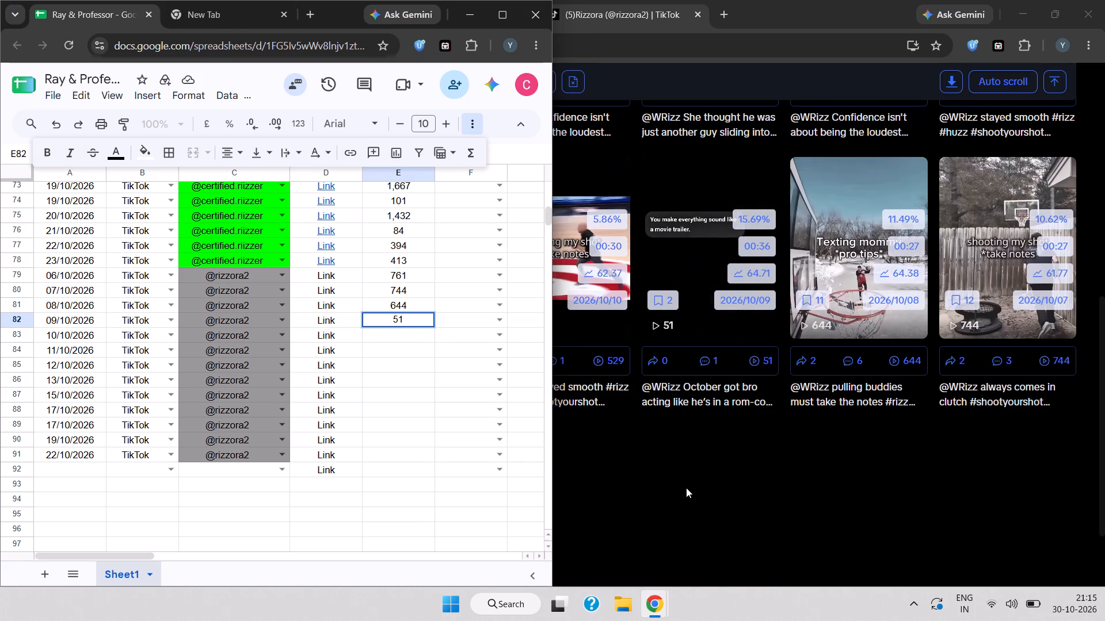
{"action": "left_click", "coordinate": [686, 488]}
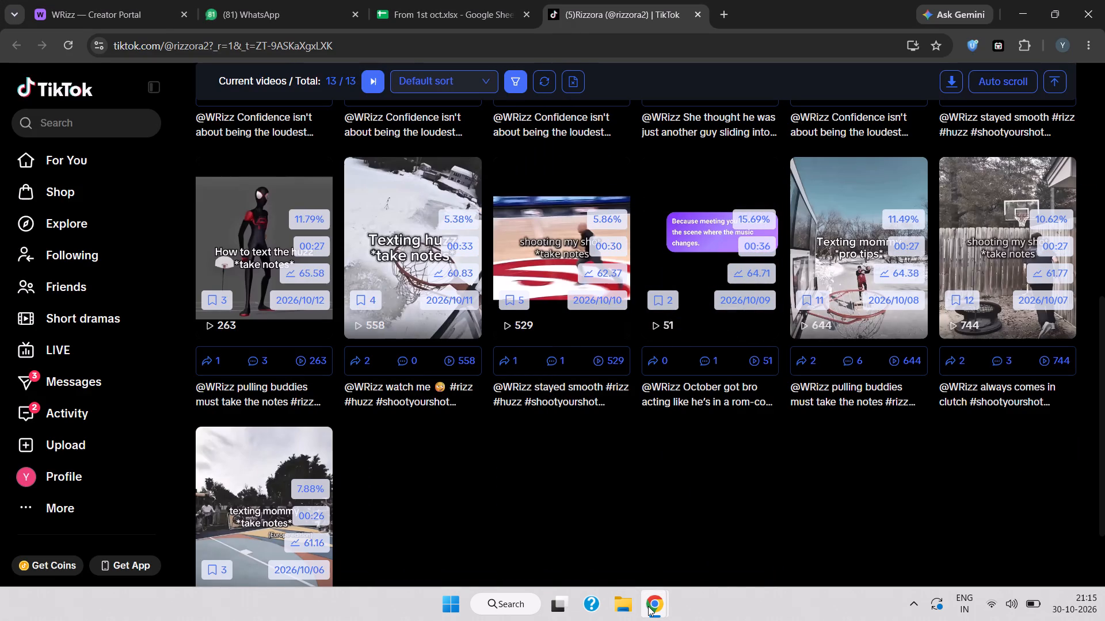
{"action": "left_click", "coordinate": [712, 530]}
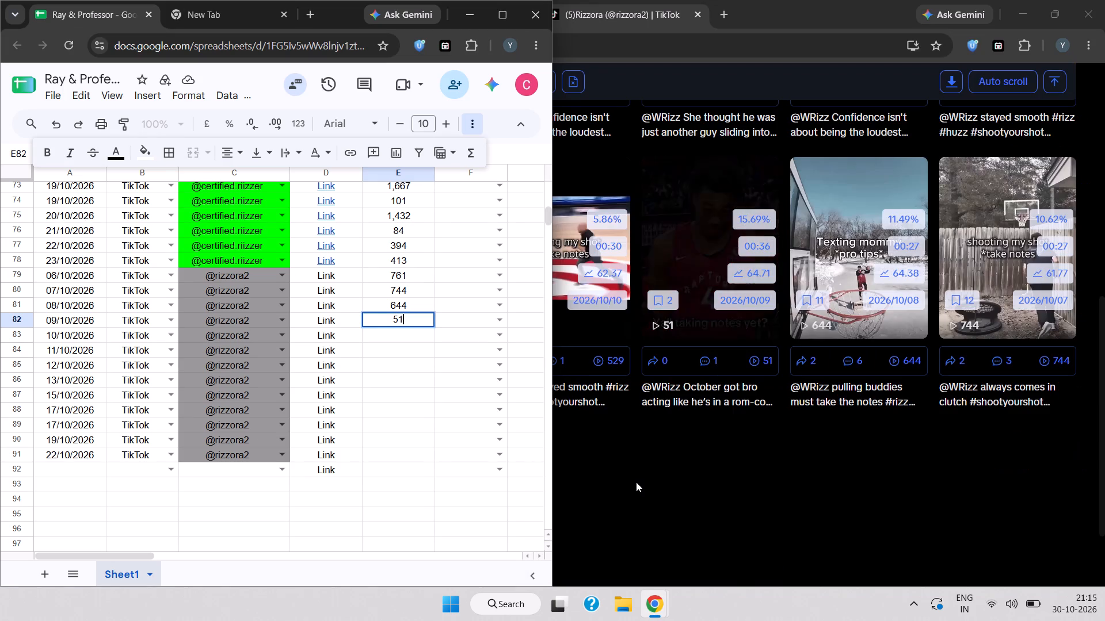
{"action": "key", "text": "Down"}
{"action": "type", "text": "529"}
{"action": "key", "text": "Down"}
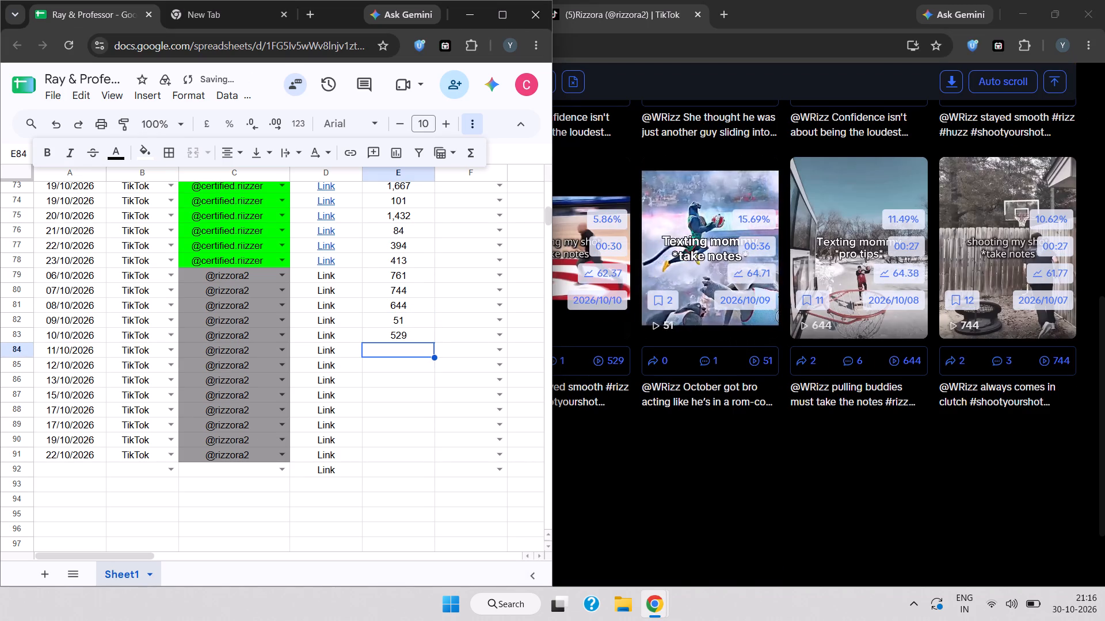
{"action": "type", "text": "55"}
{"action": "key", "text": "8"}
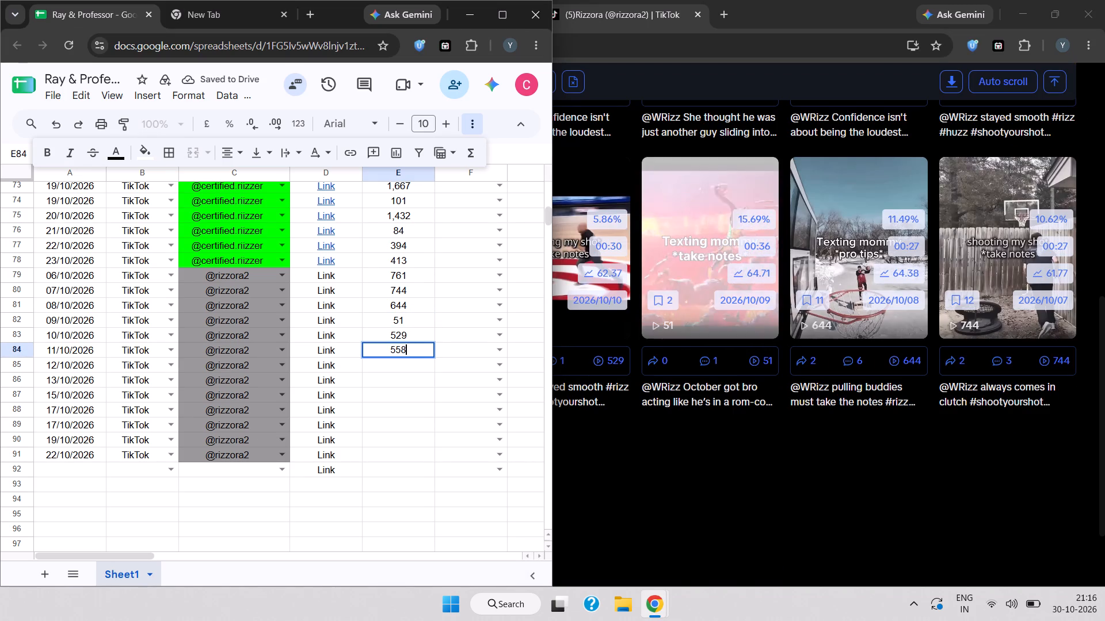
{"action": "left_click", "coordinate": [748, 540]}
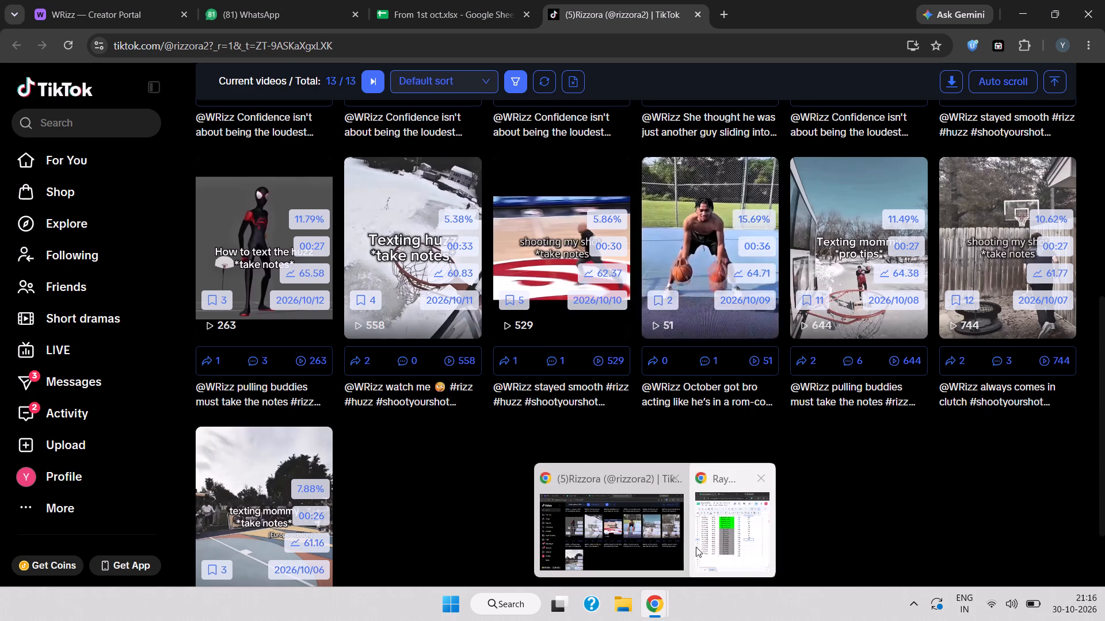
{"action": "left_click", "coordinate": [705, 539]}
{"action": "key", "text": "Down"}
{"action": "type", "text": "26"}
{"action": "key", "text": "3"}
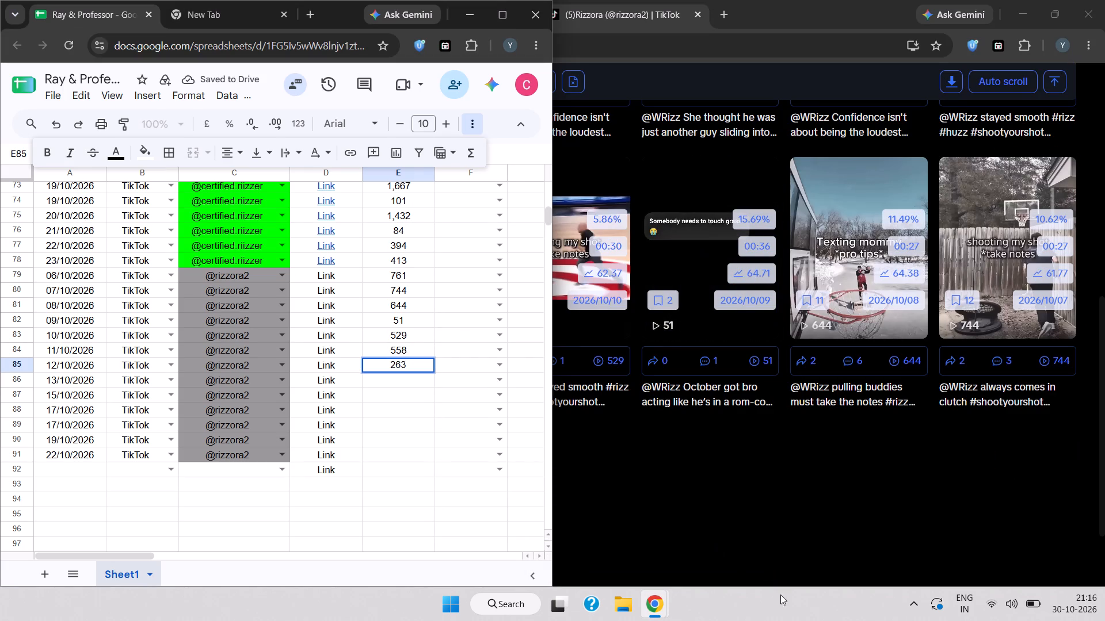
{"action": "left_click", "coordinate": [738, 538]}
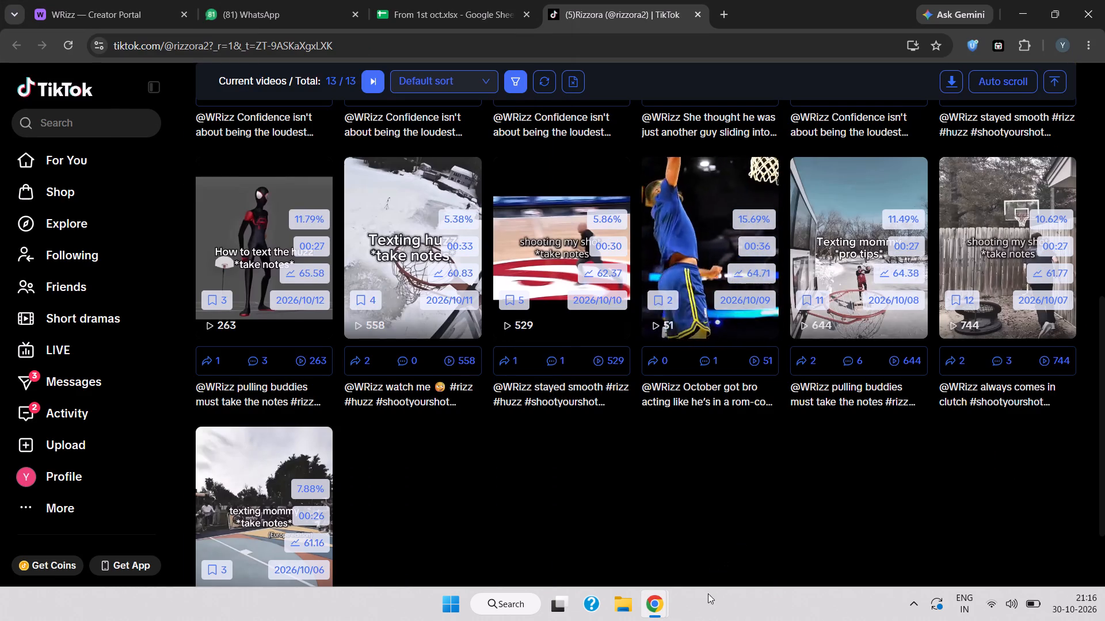
{"action": "scroll", "coordinate": [694, 526], "scroll_direction": "up", "scroll_amount": 5}
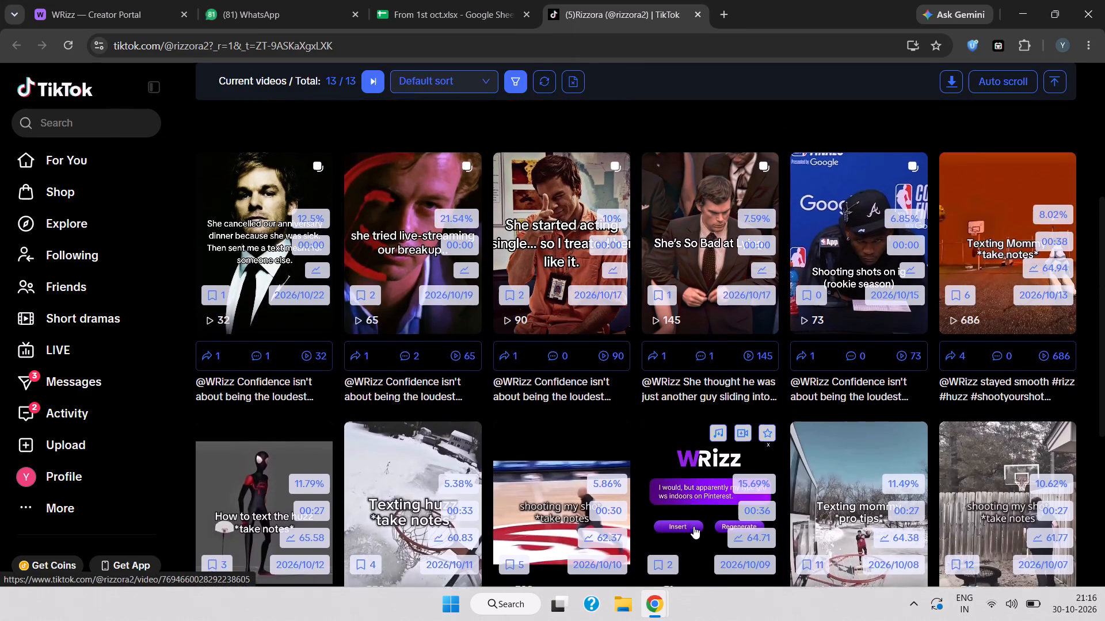
{"action": "scroll", "coordinate": [694, 526], "scroll_direction": "up", "scroll_amount": 2}
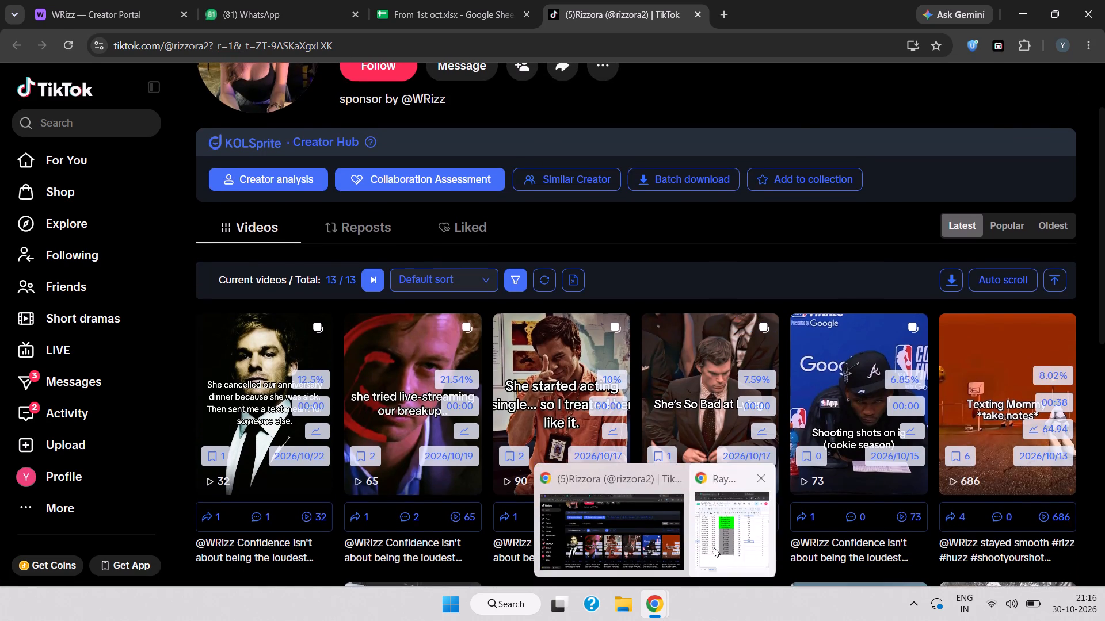
{"action": "left_click", "coordinate": [714, 547]}
{"action": "key", "text": "Down"}
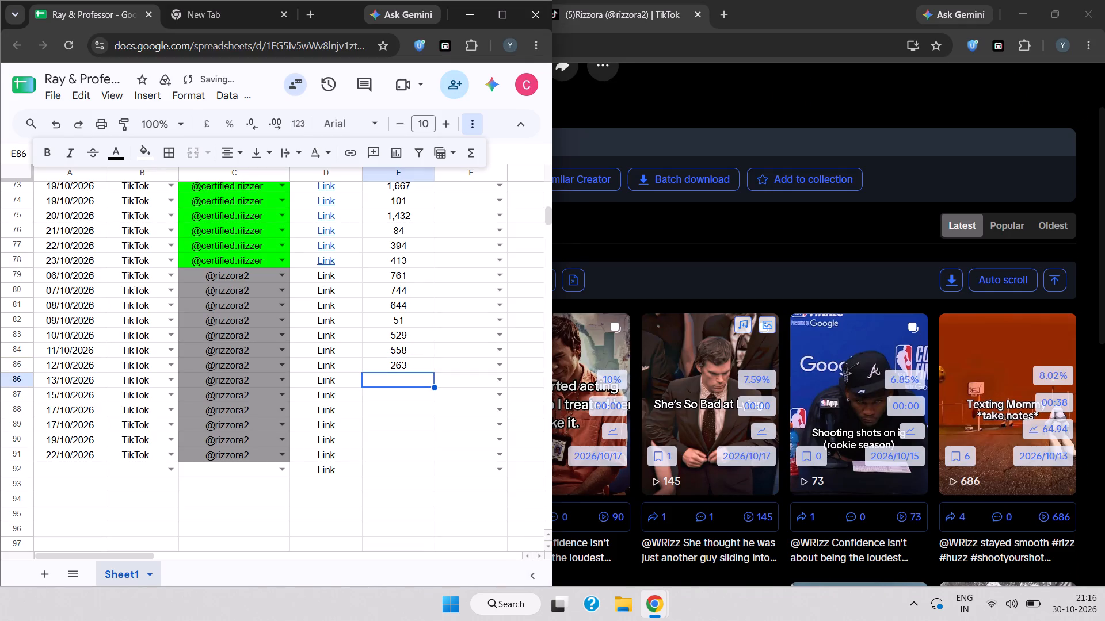
{"action": "type", "text": "686"}
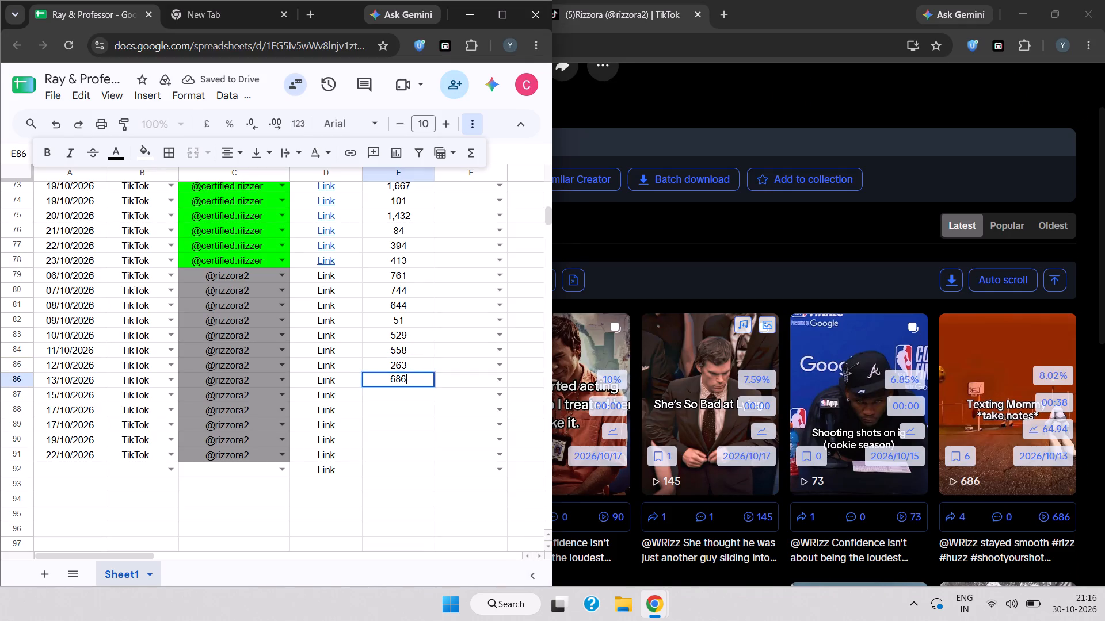
{"action": "key", "text": "Down"}
{"action": "scroll", "coordinate": [1082, 446], "scroll_direction": "down", "scroll_amount": 1}
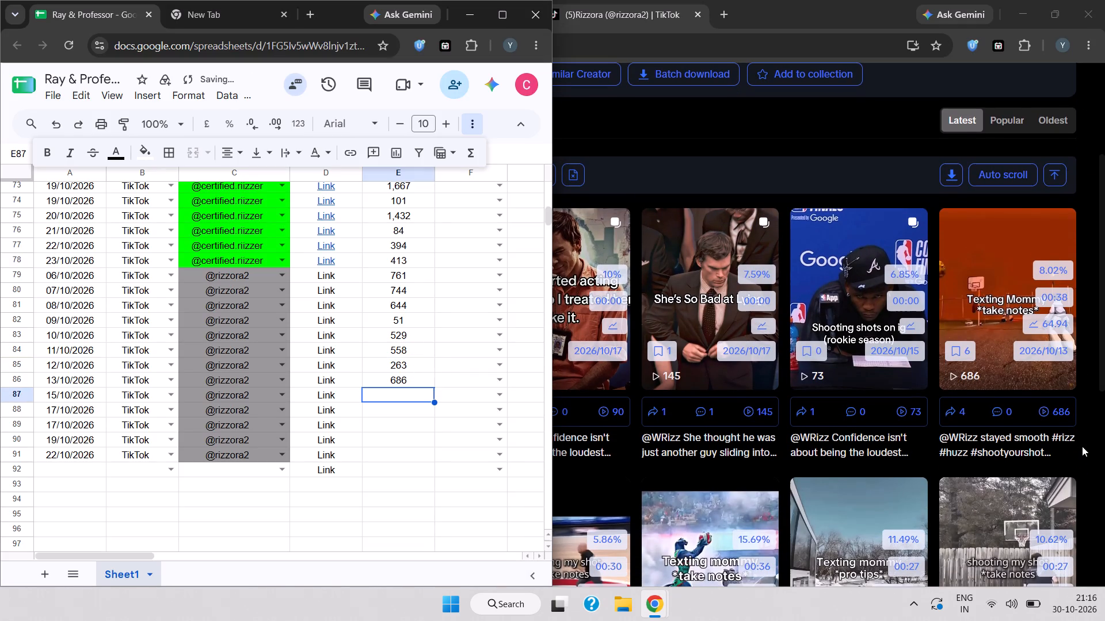
{"action": "type", "text": "73"}
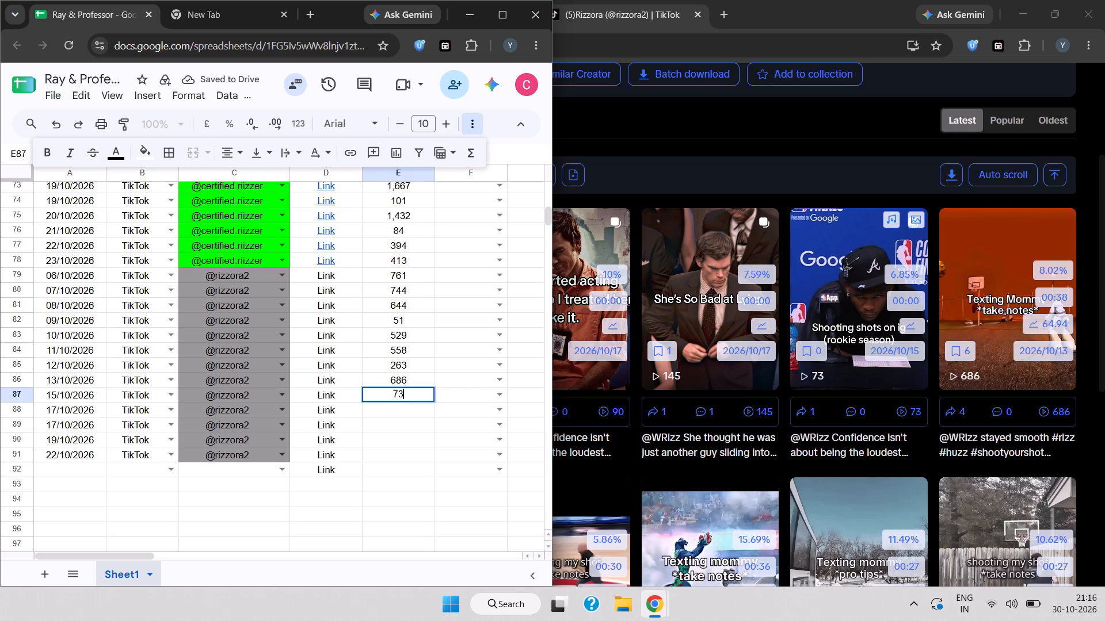
{"action": "key", "text": "Down"}
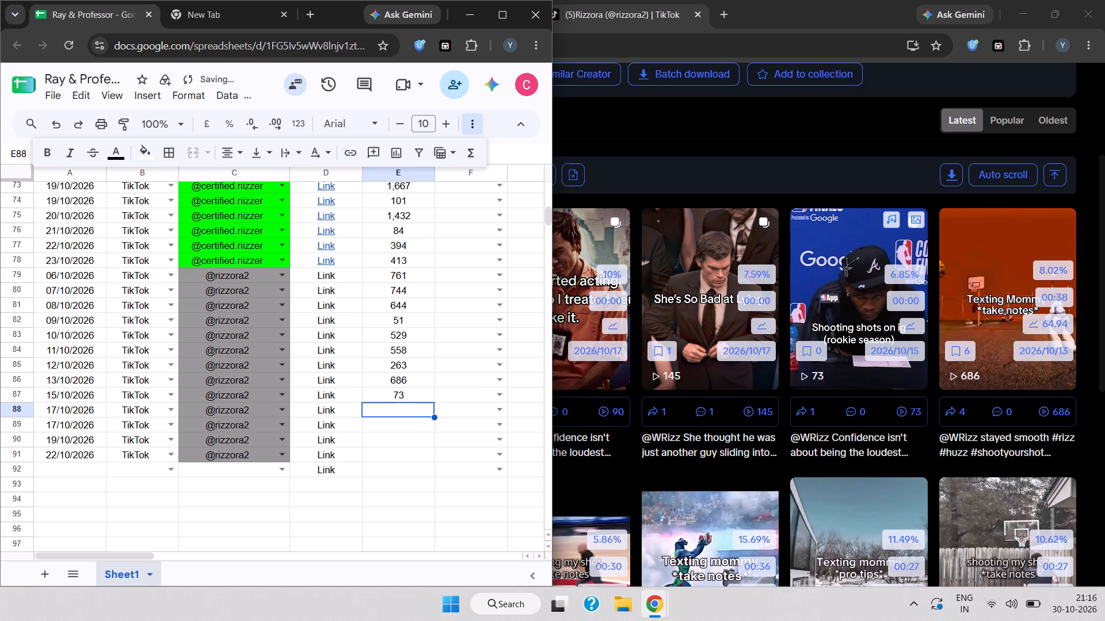
{"action": "type", "text": "145"}
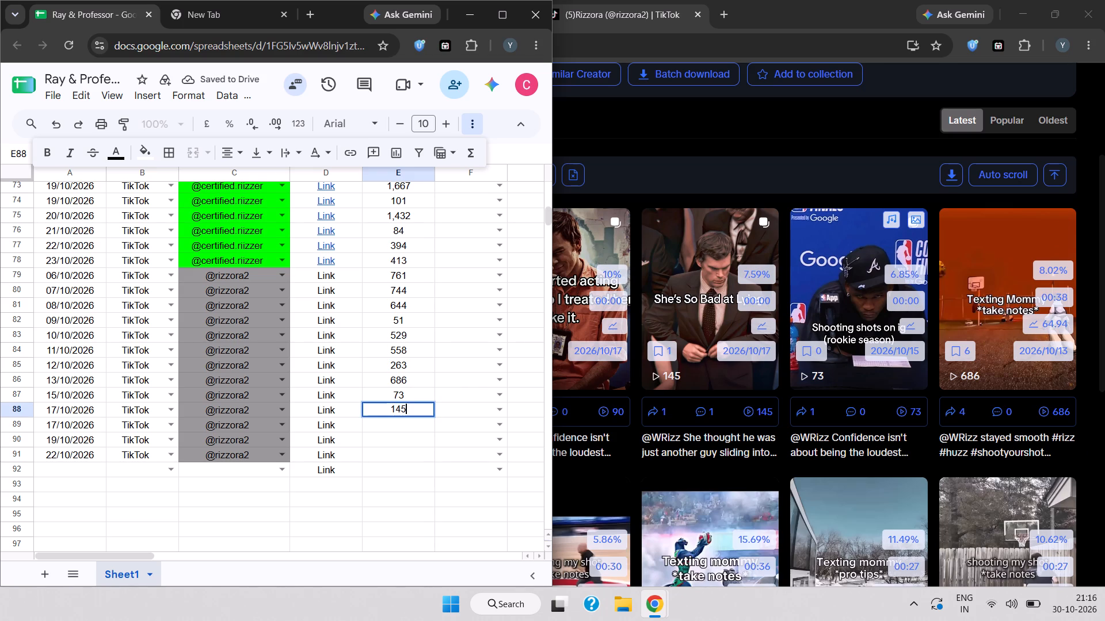
{"action": "left_click", "coordinate": [825, 143]}
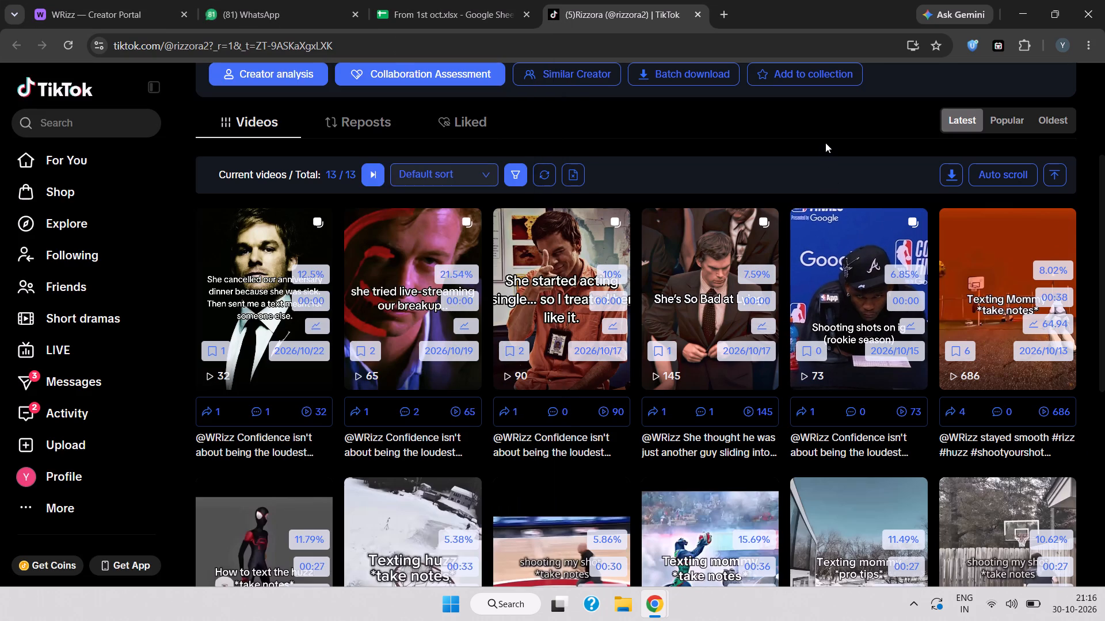
{"action": "left_click", "coordinate": [728, 520]}
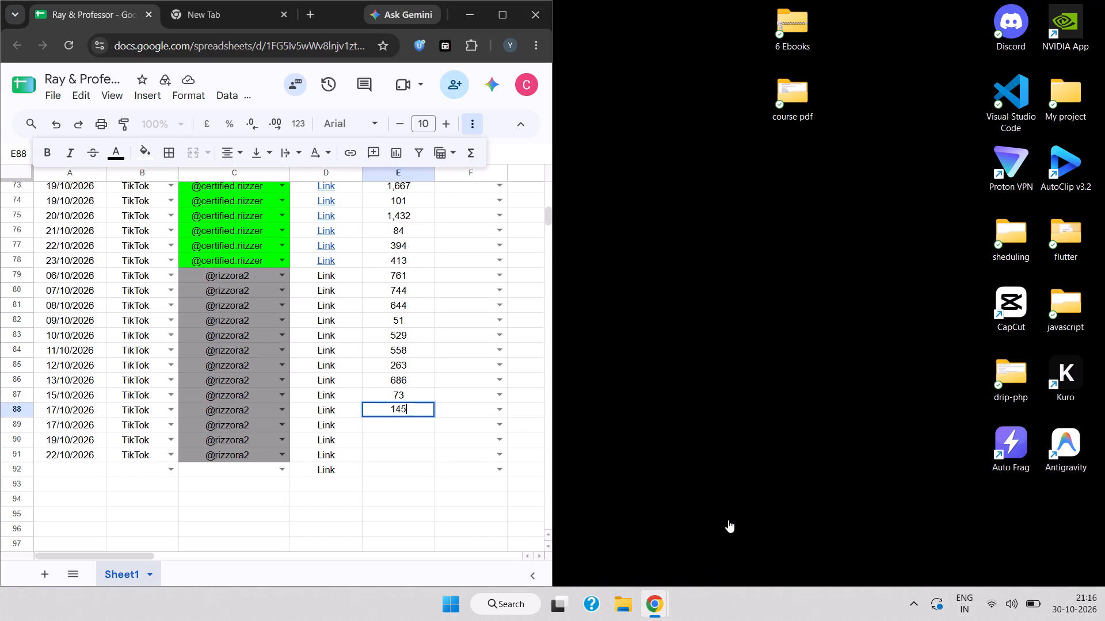
{"action": "key", "text": "Down"}
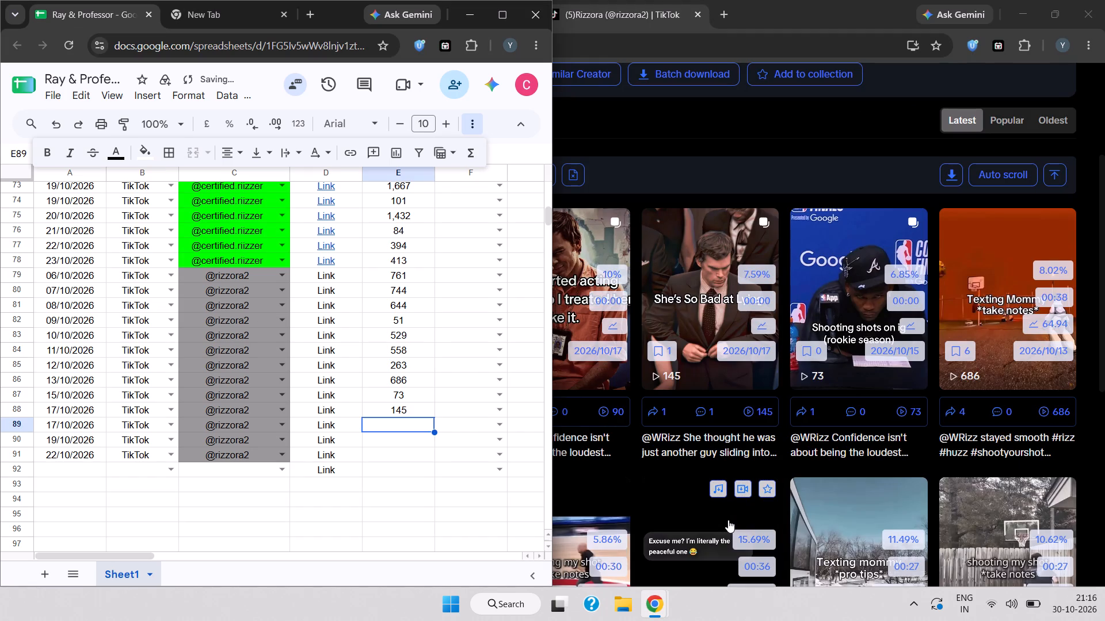
{"action": "type", "text": "90"}
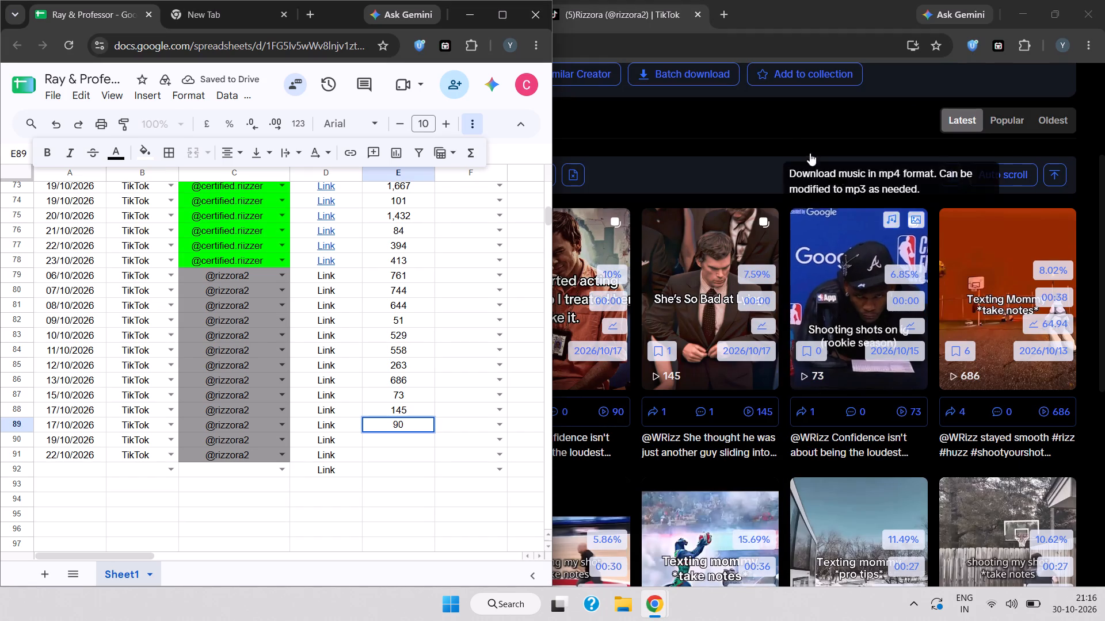
{"action": "left_click", "coordinate": [795, 125]}
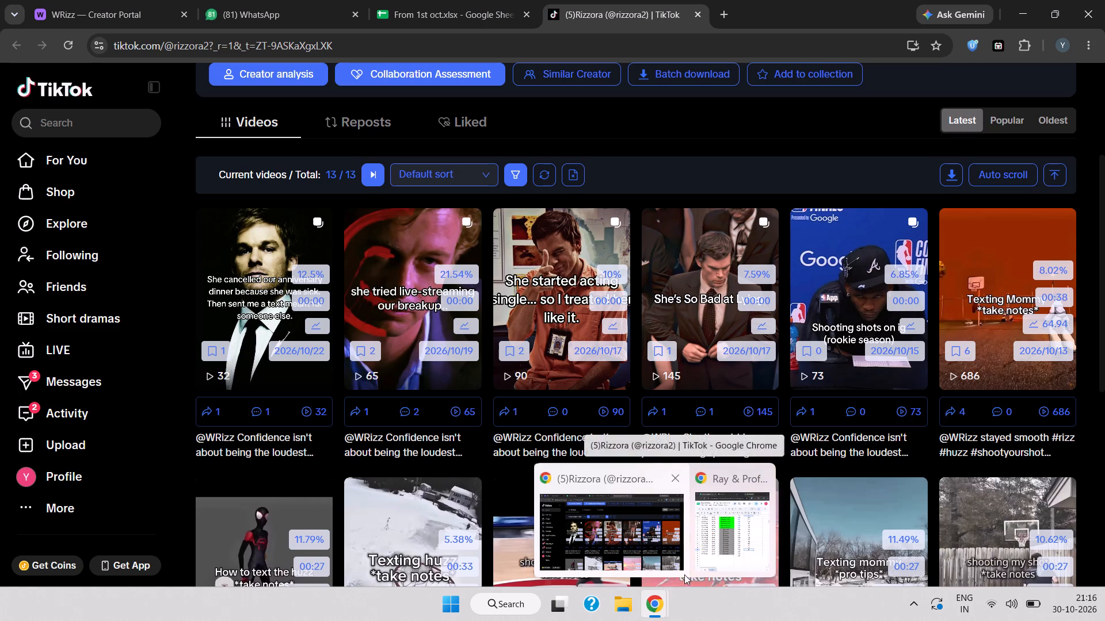
{"action": "left_click", "coordinate": [701, 543]}
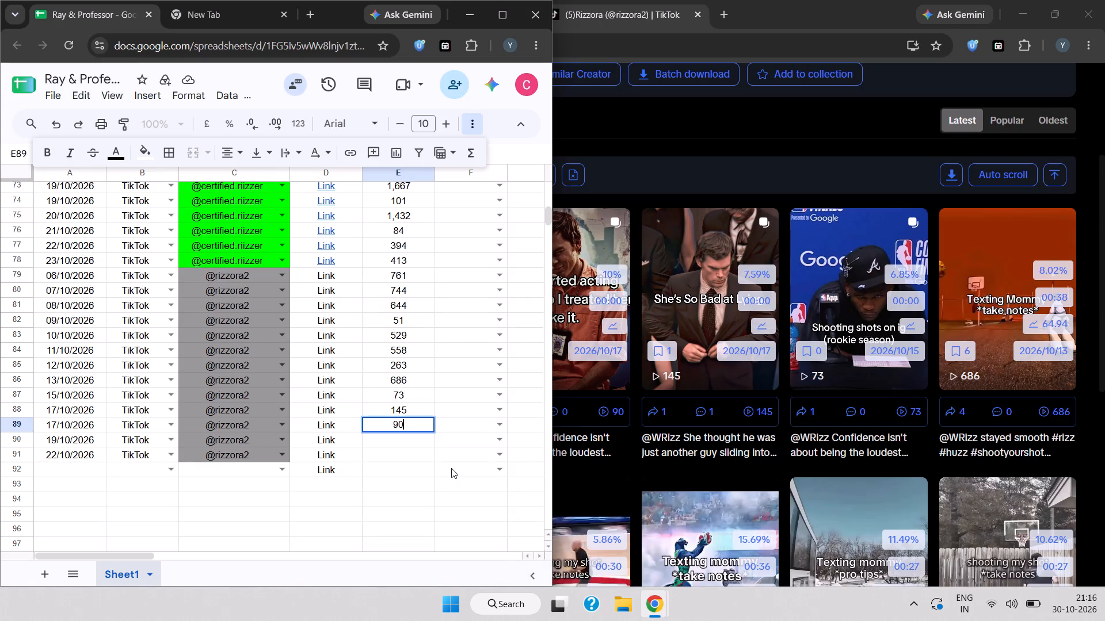
{"action": "key", "text": "Down"}
{"action": "type", "text": "65"}
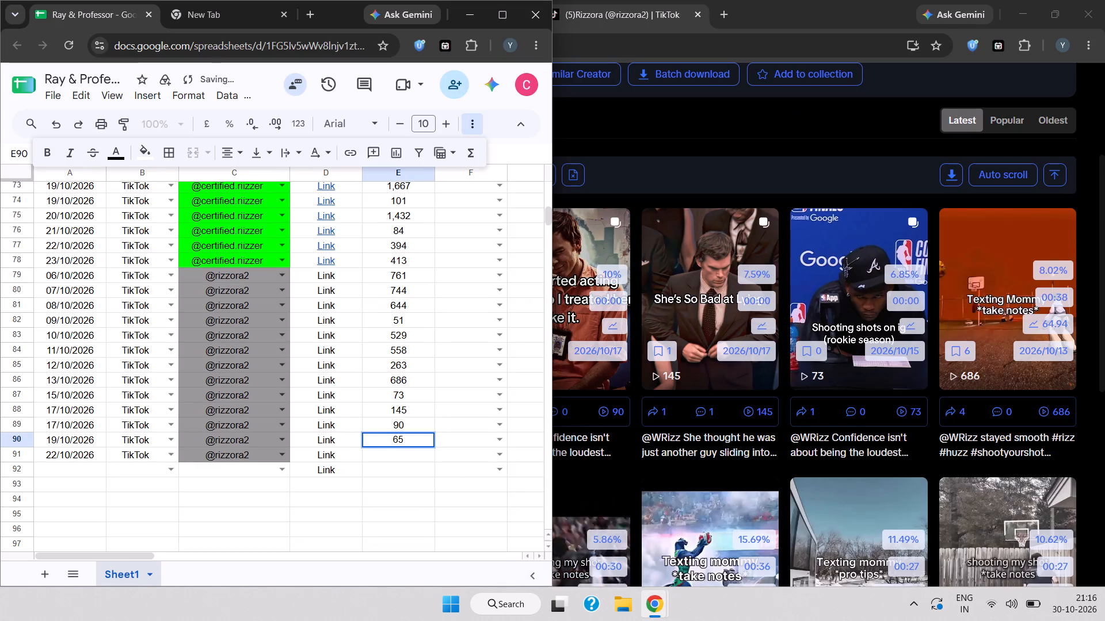
{"action": "key", "text": "Down"}
{"action": "type", "text": "32"}
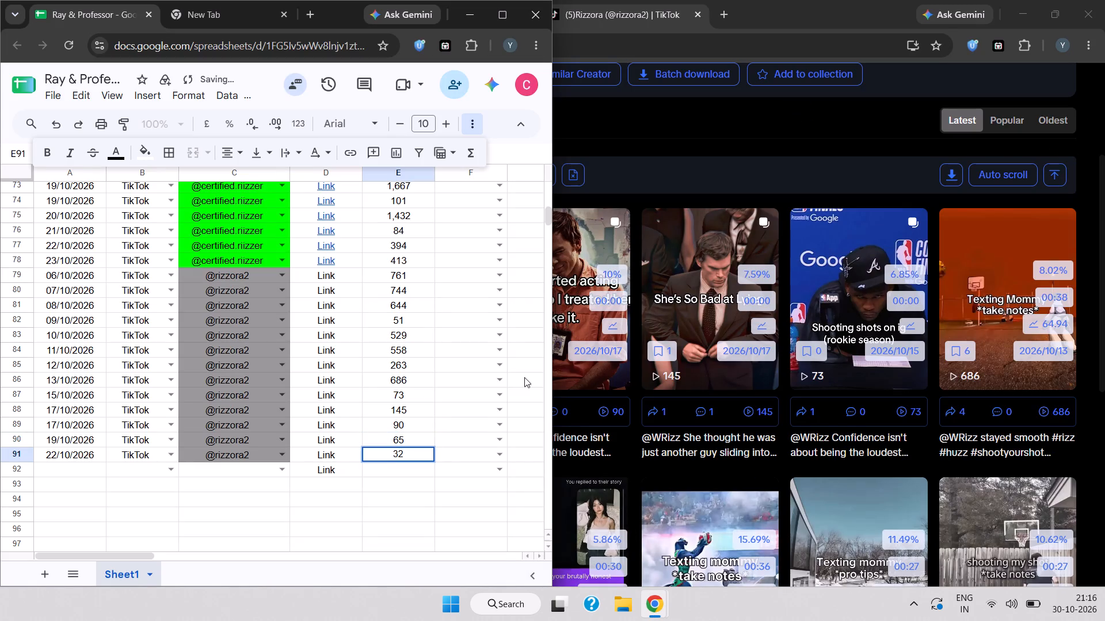
{"action": "left_click", "coordinate": [795, 103]}
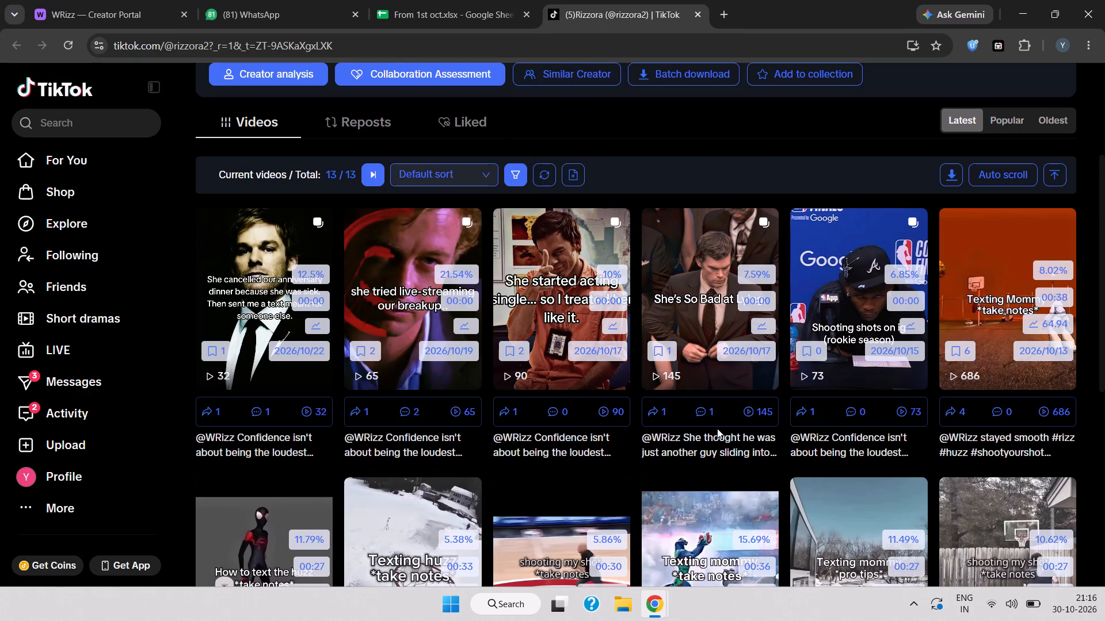
{"action": "left_click", "coordinate": [704, 558]}
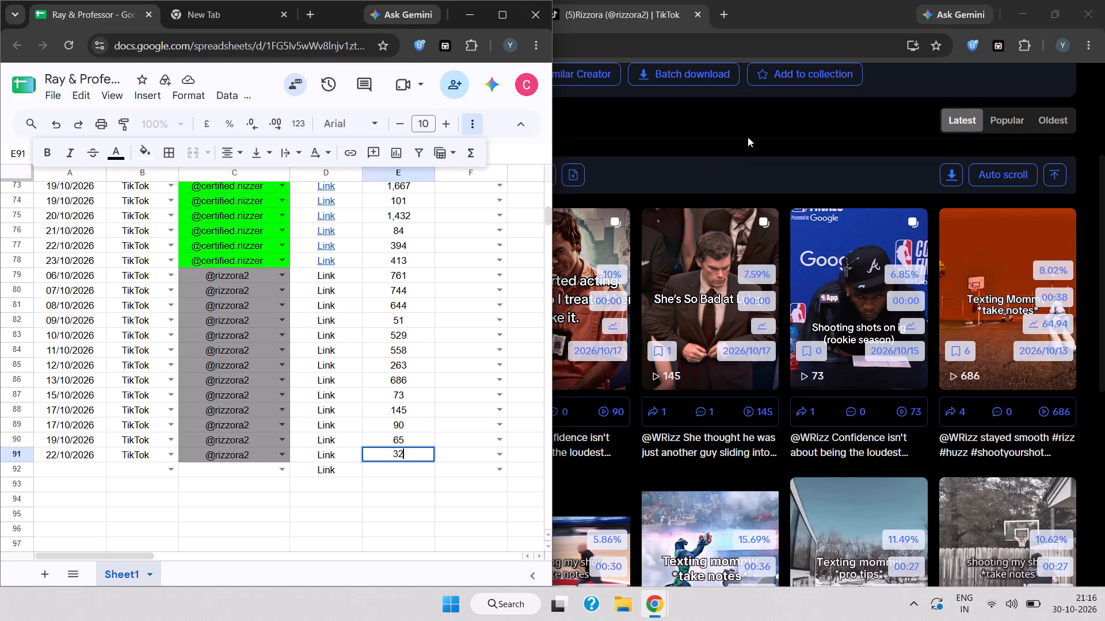
{"action": "scroll", "coordinate": [520, 314], "scroll_direction": "up", "scroll_amount": 1}
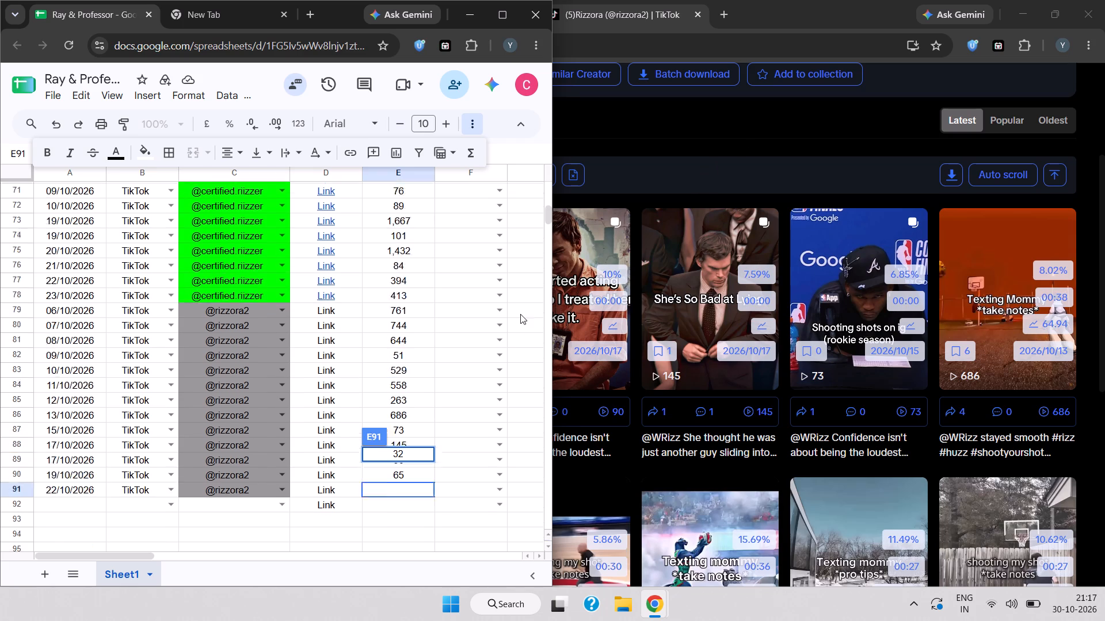
{"action": "scroll", "coordinate": [520, 314], "scroll_direction": "up", "scroll_amount": 6}
{"action": "scroll", "coordinate": [520, 314], "scroll_direction": "down", "scroll_amount": 1}
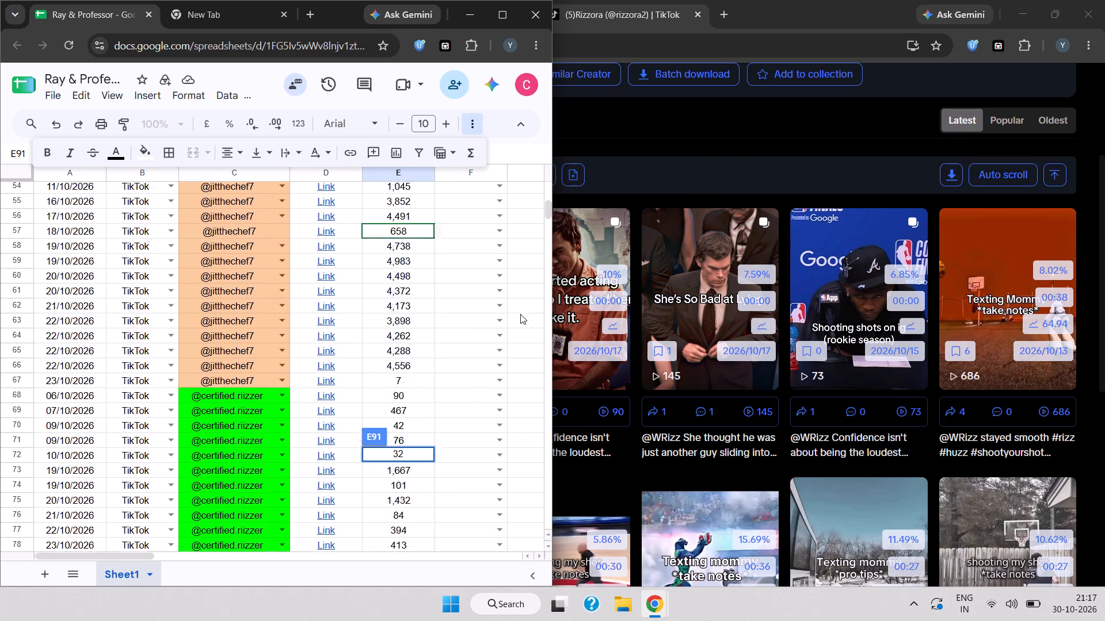
{"action": "scroll", "coordinate": [520, 314], "scroll_direction": "down", "scroll_amount": 2}
{"action": "left_click", "coordinate": [394, 421]}
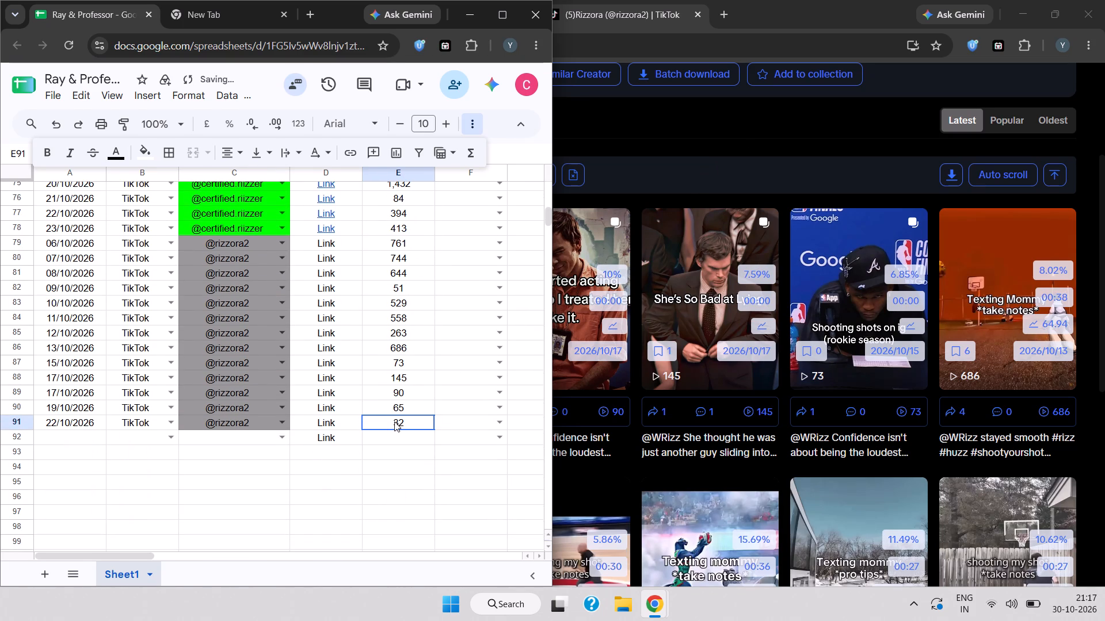
{"action": "left_click", "coordinate": [831, 120]}
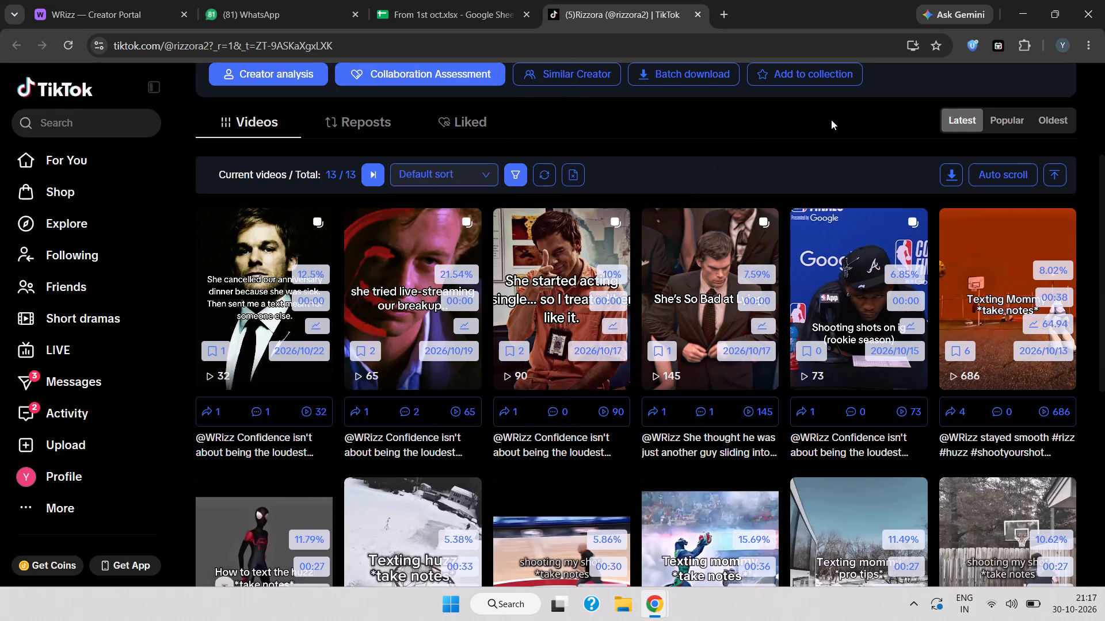
{"action": "scroll", "coordinate": [601, 377], "scroll_direction": "down", "scroll_amount": 7}
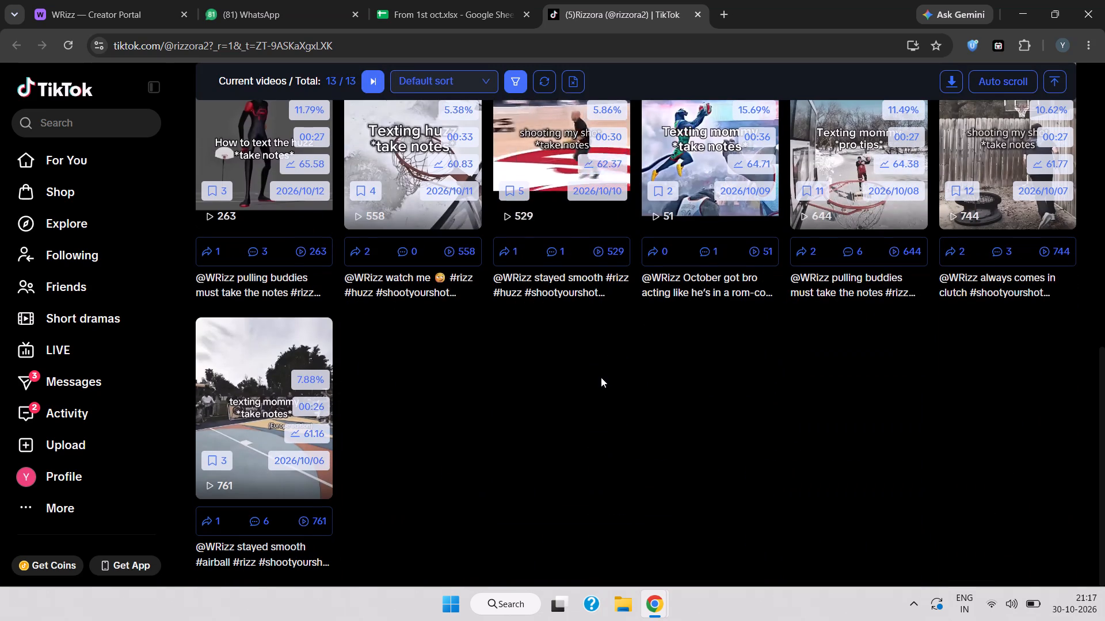
{"action": "left_click", "coordinate": [196, 373]}
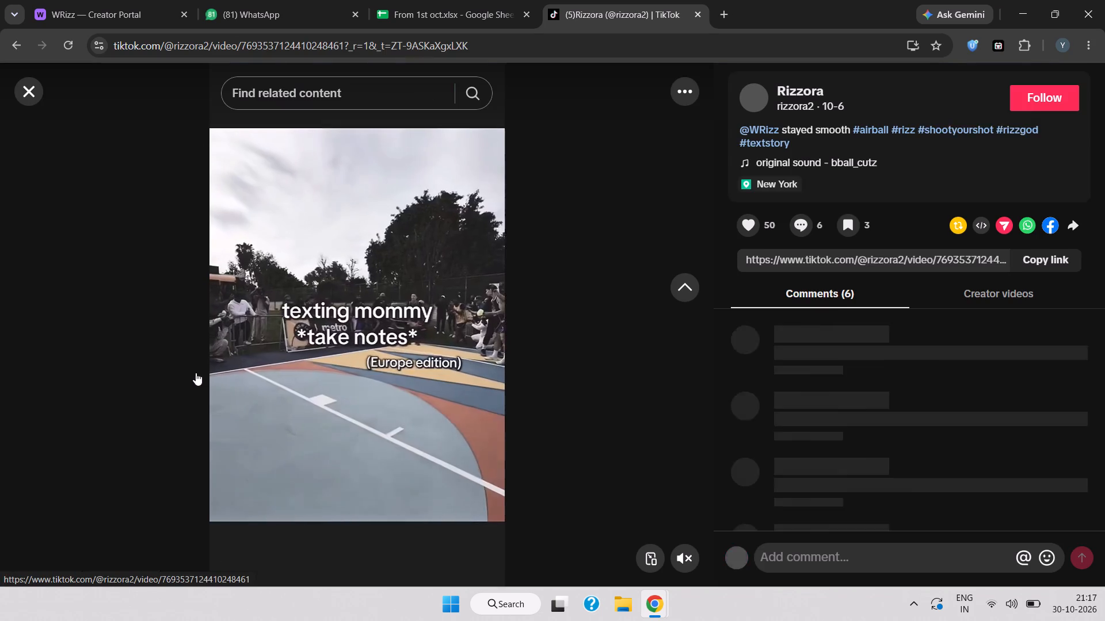
{"action": "left_click", "coordinate": [1016, 274]}
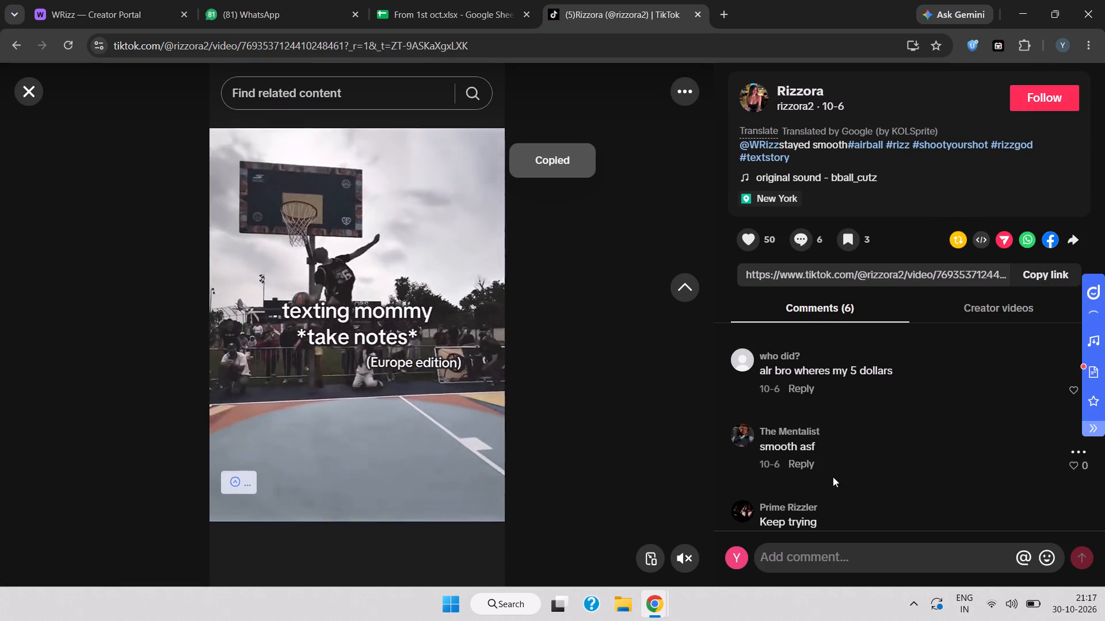
{"action": "left_click", "coordinate": [736, 530]}
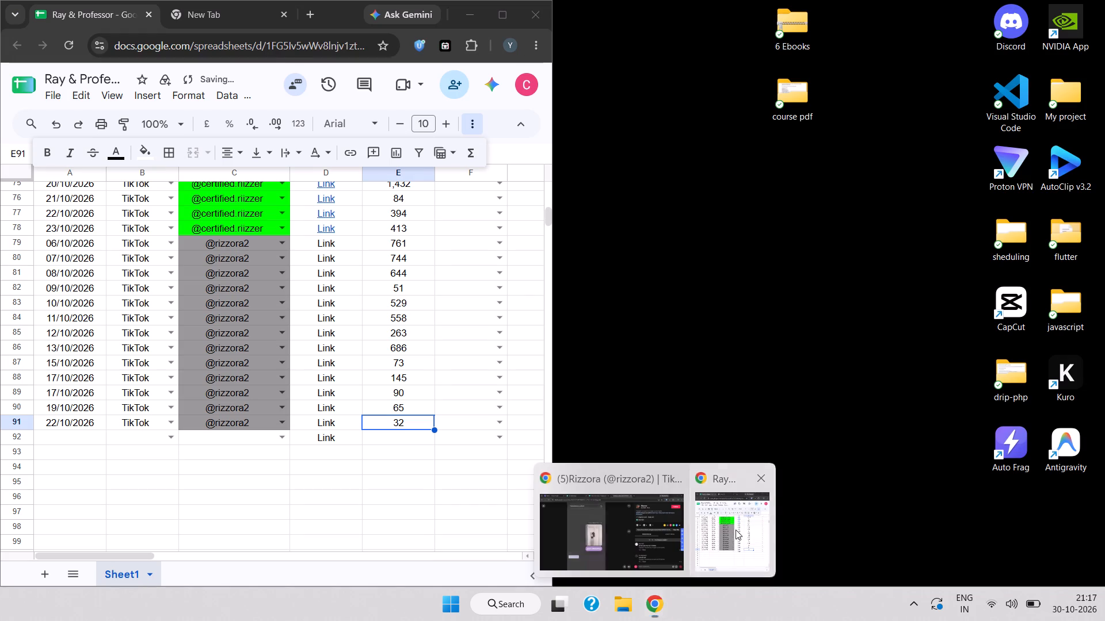
{"action": "scroll", "coordinate": [481, 438], "scroll_direction": "up", "scroll_amount": 2}
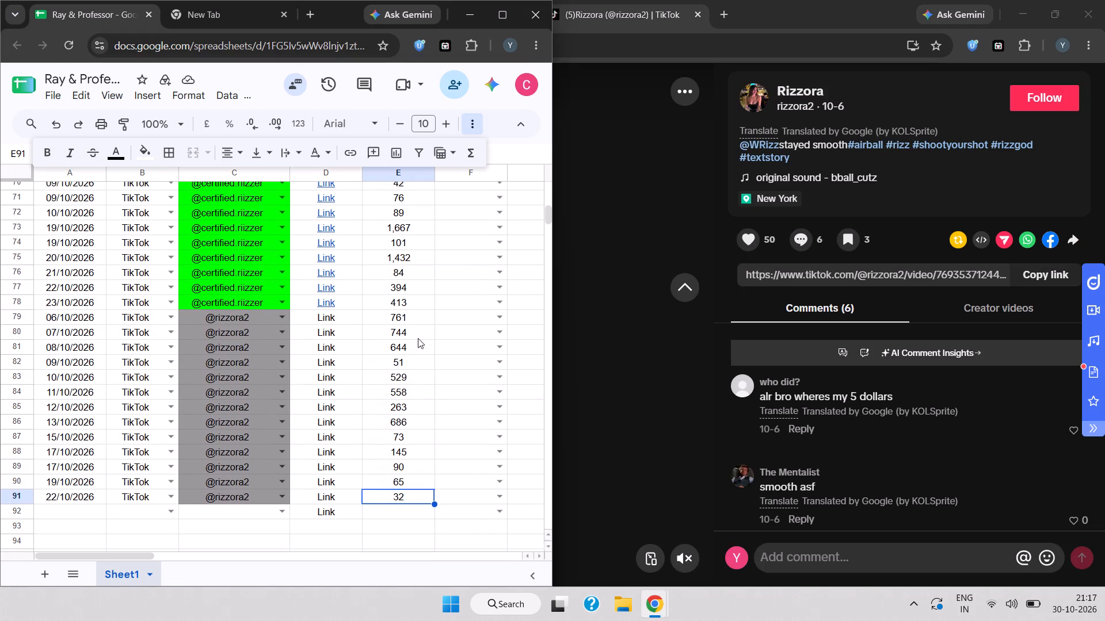
{"action": "right_click", "coordinate": [333, 317]}
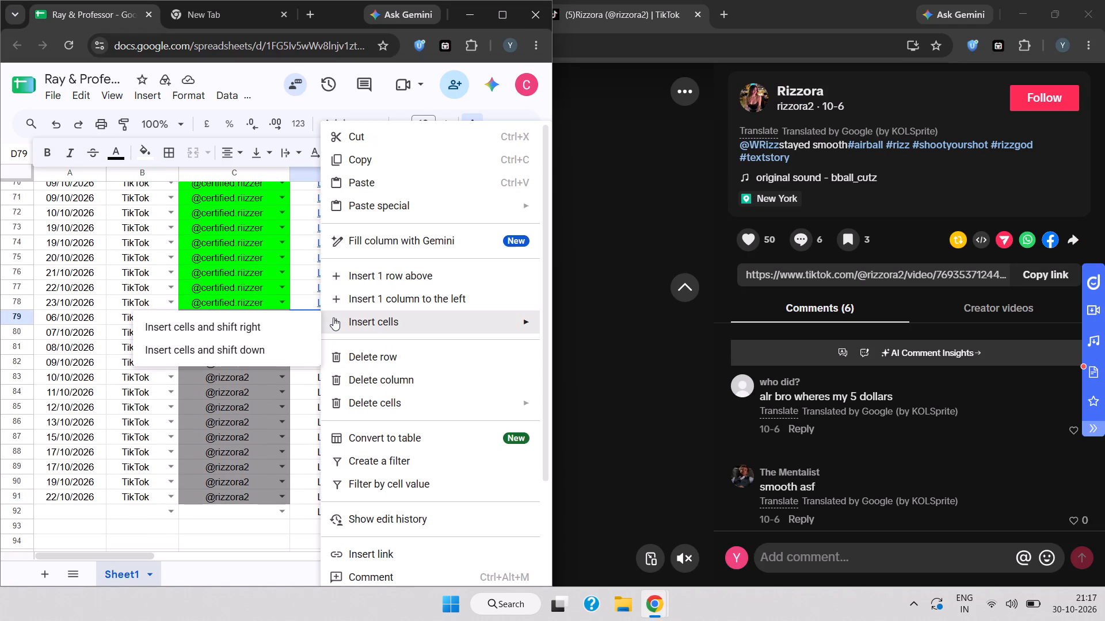
{"action": "left_click", "coordinate": [369, 561]}
{"action": "key", "text": "ctrl+v"}
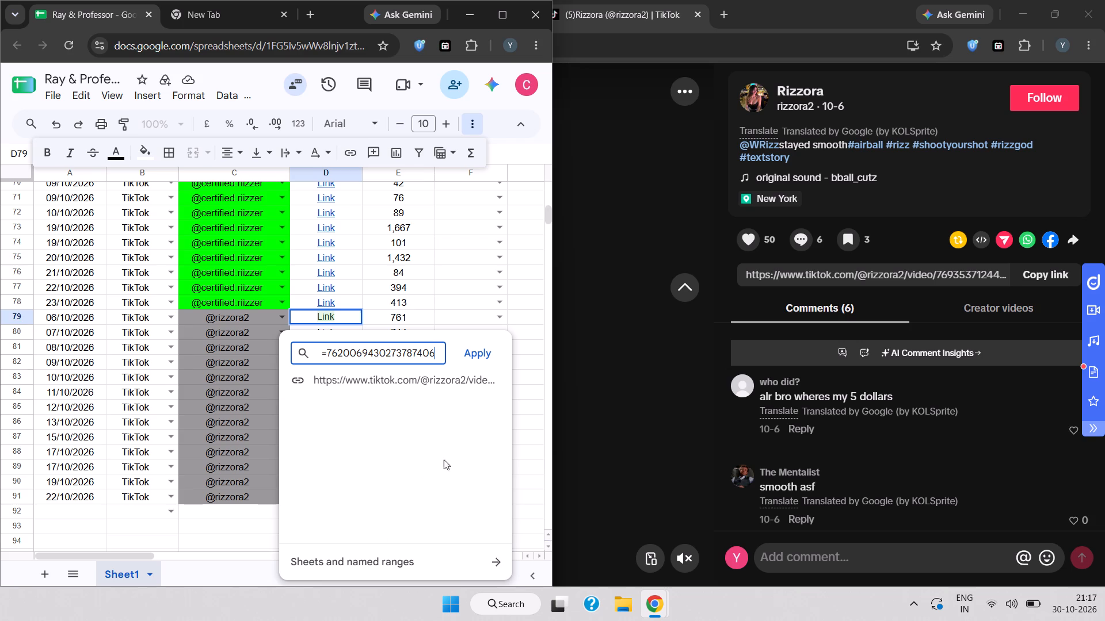
{"action": "left_click", "coordinate": [476, 355]}
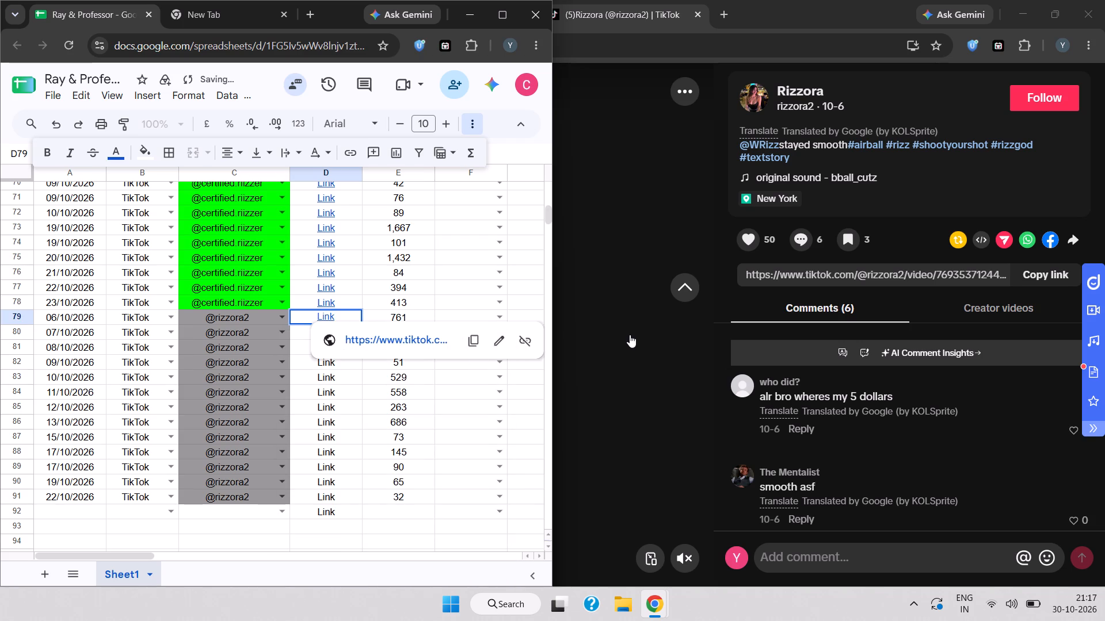
{"action": "left_click", "coordinate": [848, 217]}
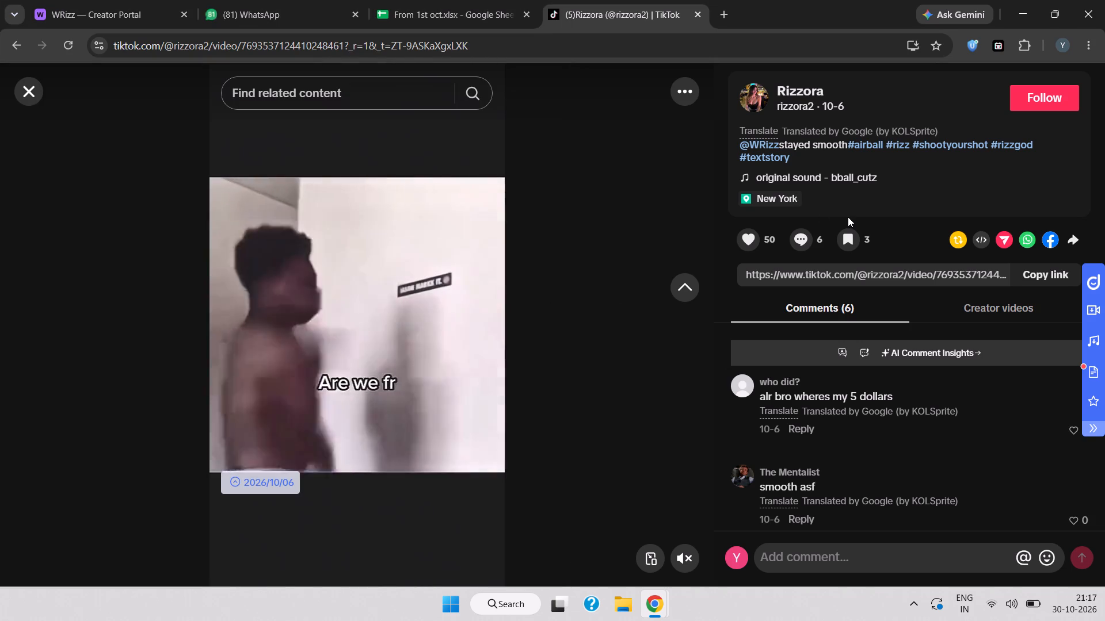
{"action": "left_click", "coordinate": [27, 103]}
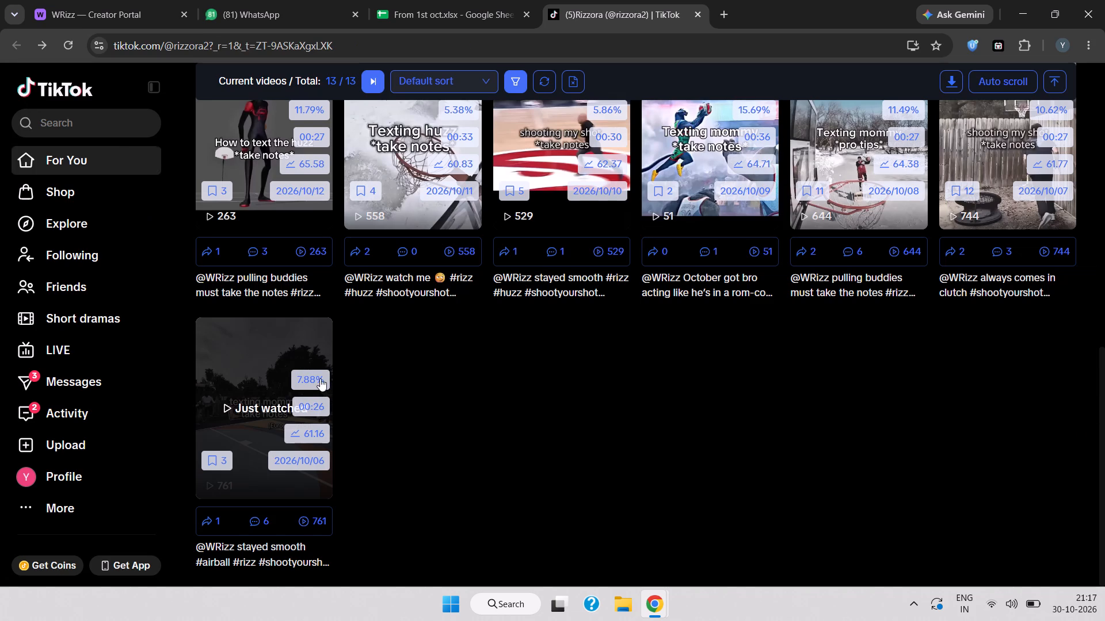
{"action": "left_click", "coordinate": [1000, 208]}
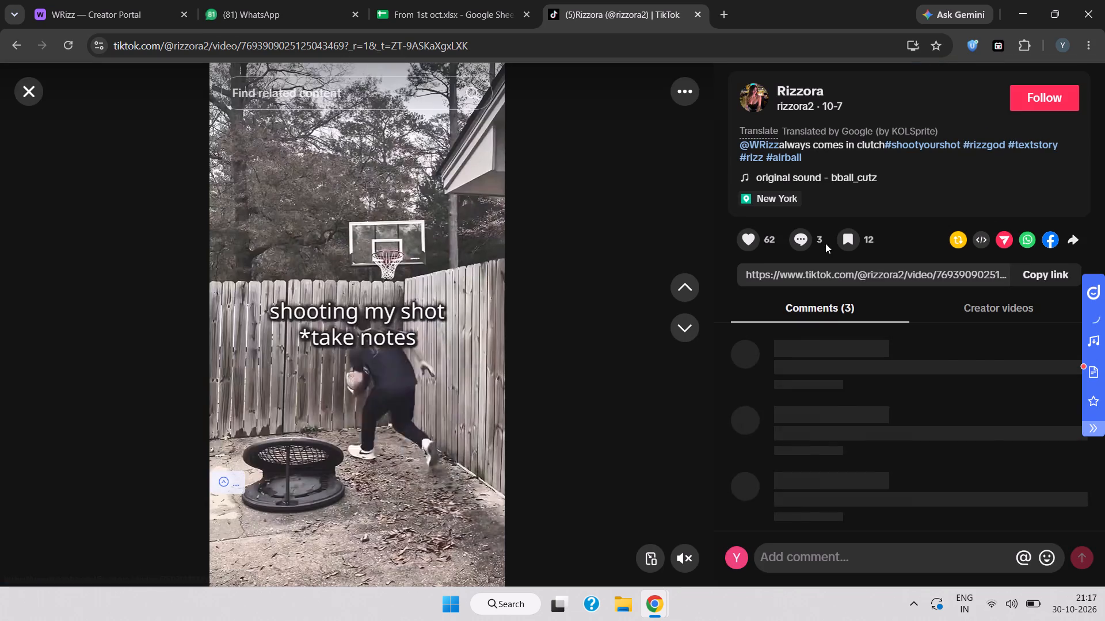
{"action": "left_click", "coordinate": [1013, 265]}
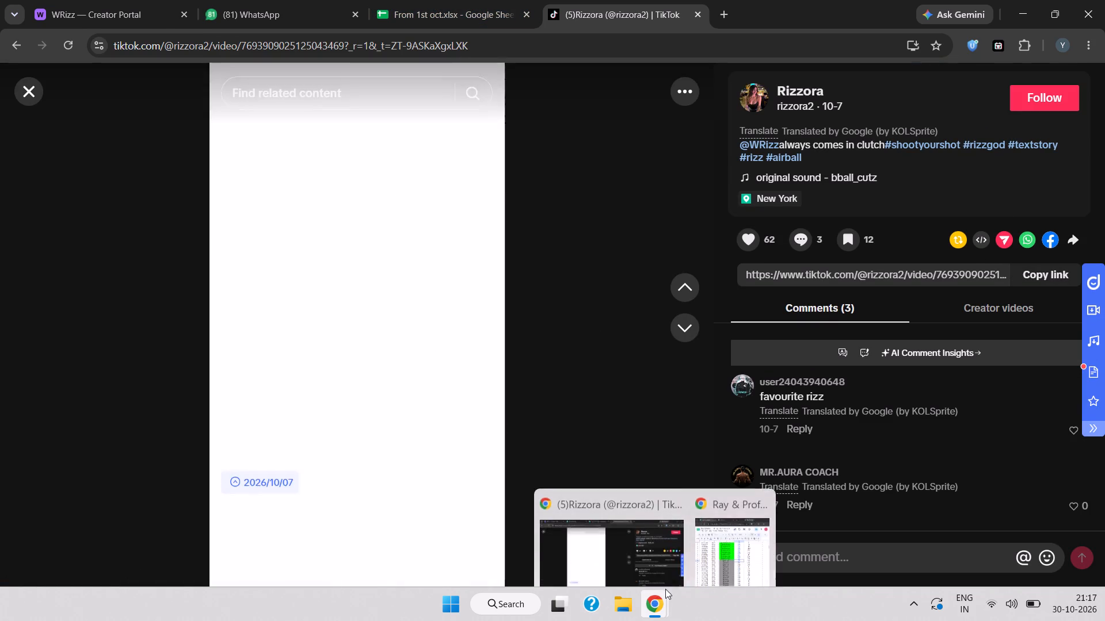
{"action": "left_click", "coordinate": [714, 526]}
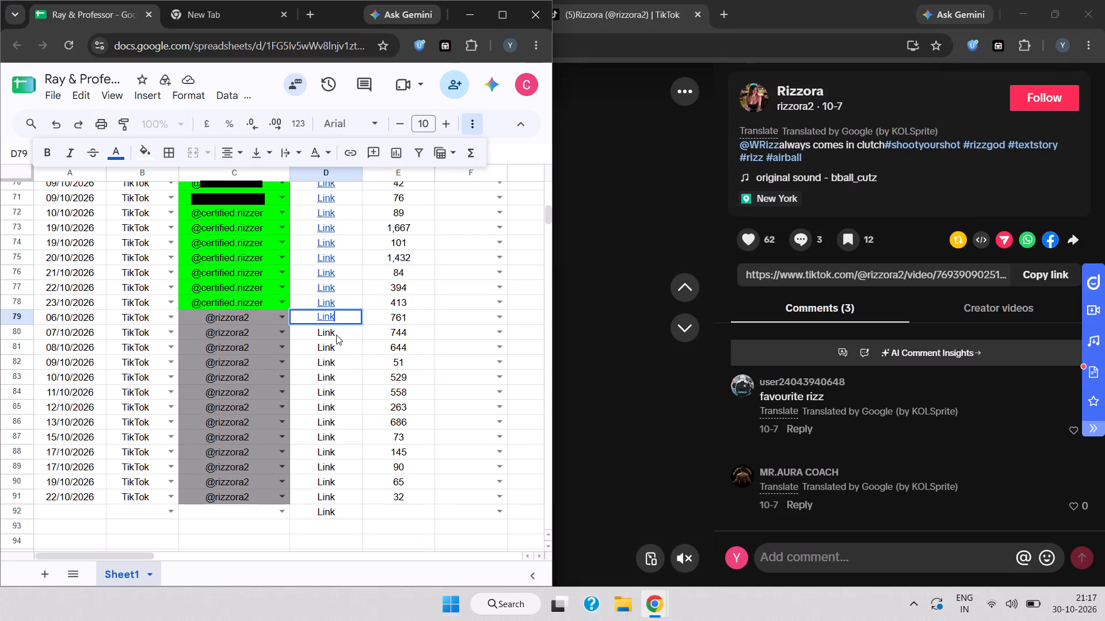
{"action": "right_click", "coordinate": [336, 335]}
{"action": "left_click", "coordinate": [377, 558]}
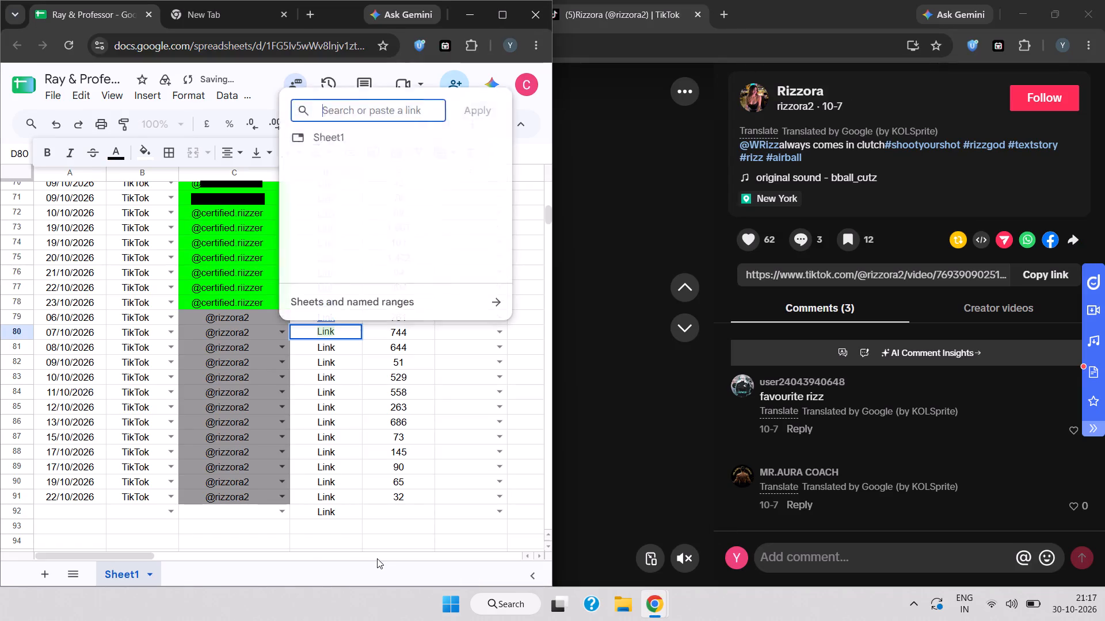
{"action": "key", "text": "ctrl+v"}
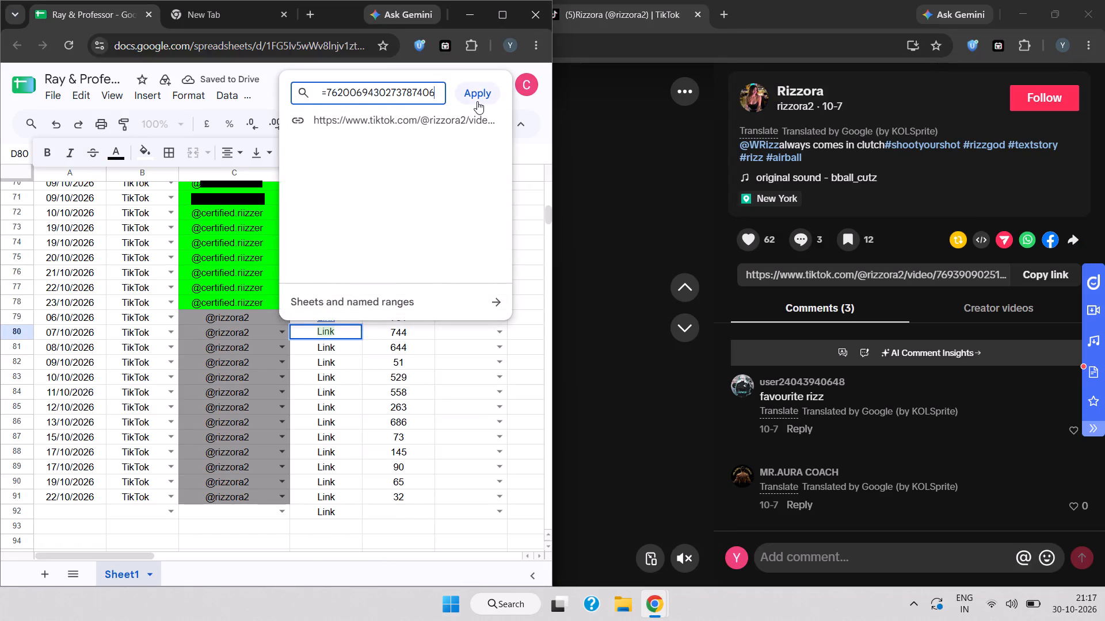
{"action": "left_click", "coordinate": [477, 101]}
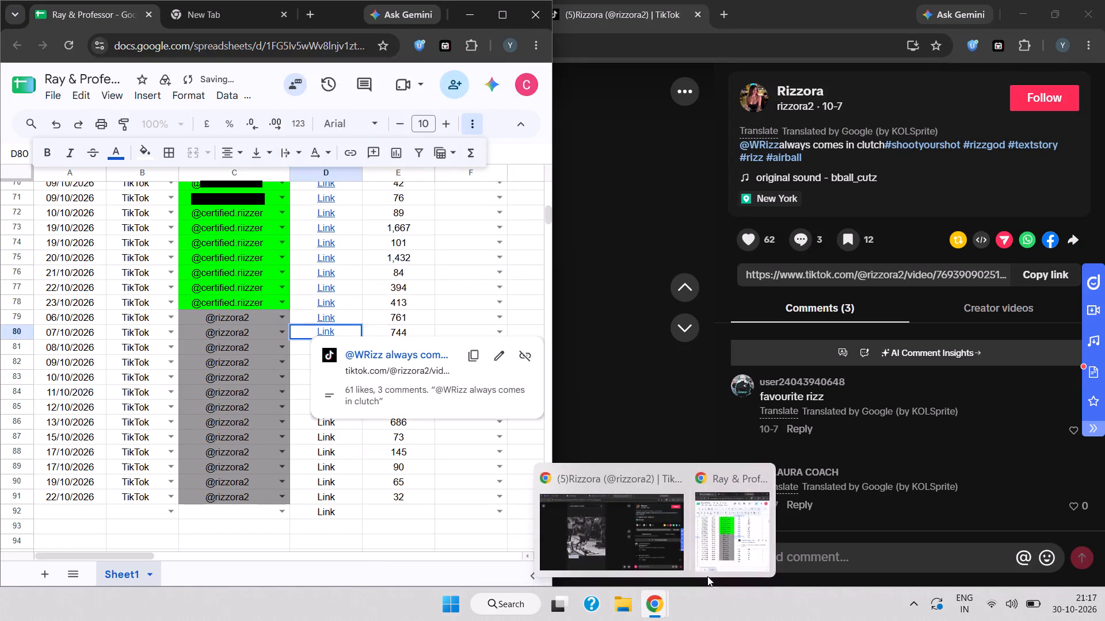
{"action": "left_click", "coordinate": [712, 564]}
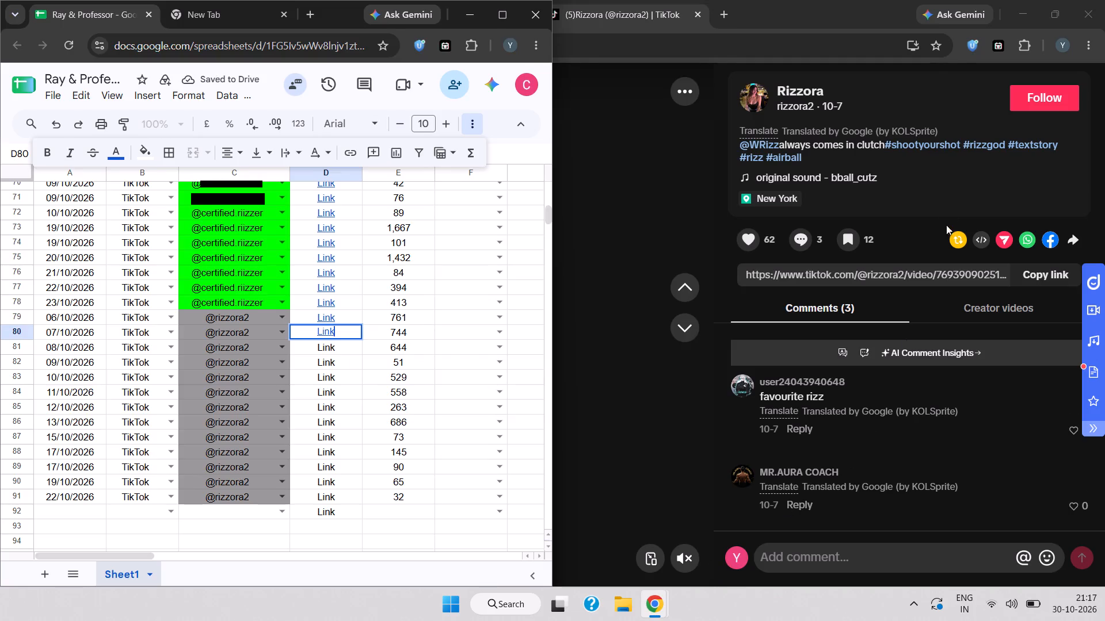
{"action": "left_click", "coordinate": [923, 223]}
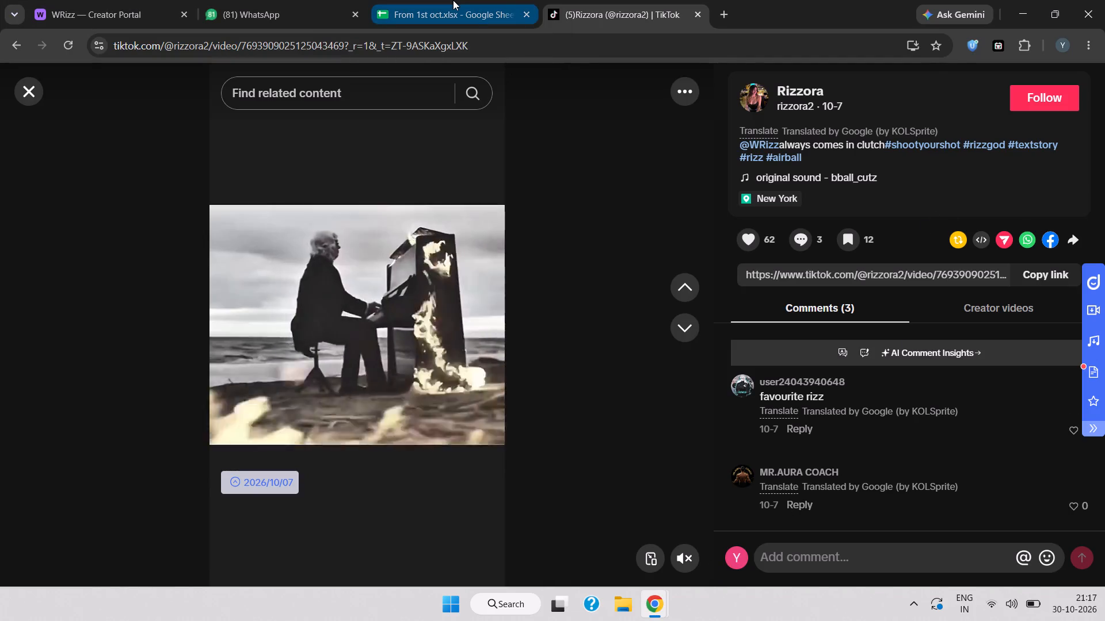
{"action": "left_click", "coordinate": [25, 85]}
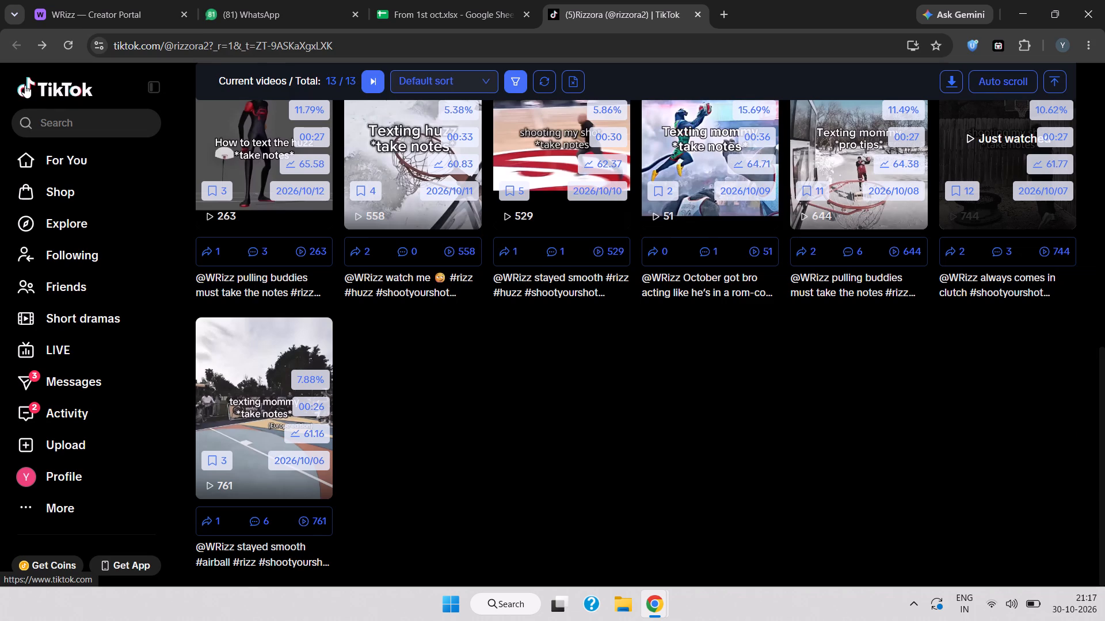
{"action": "scroll", "coordinate": [590, 298], "scroll_direction": "up", "scroll_amount": 1}
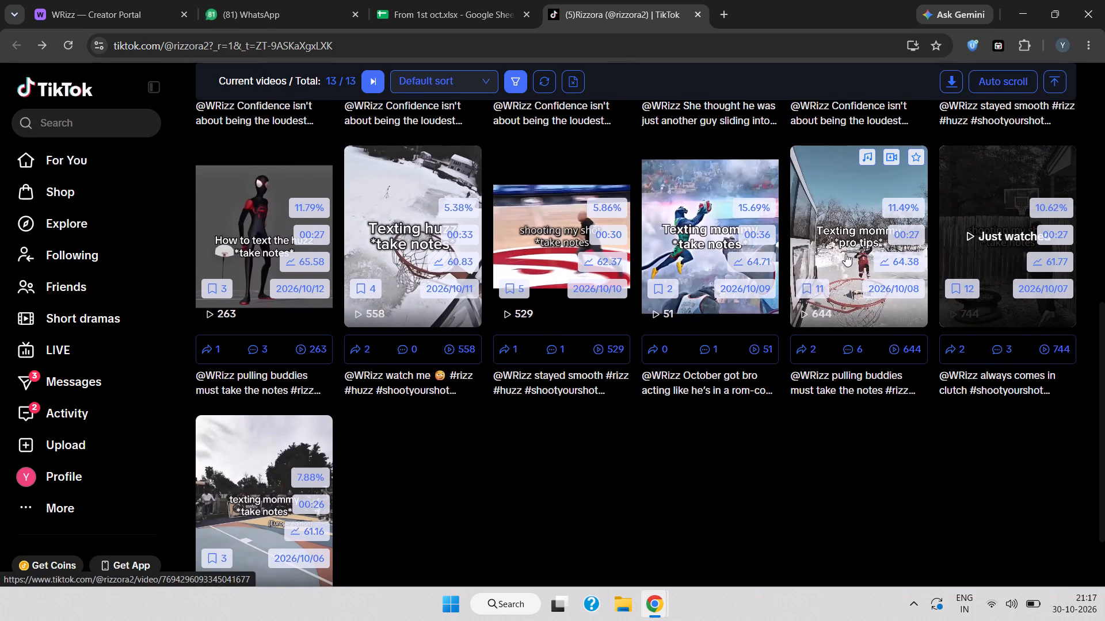
{"action": "left_click", "coordinate": [845, 254]}
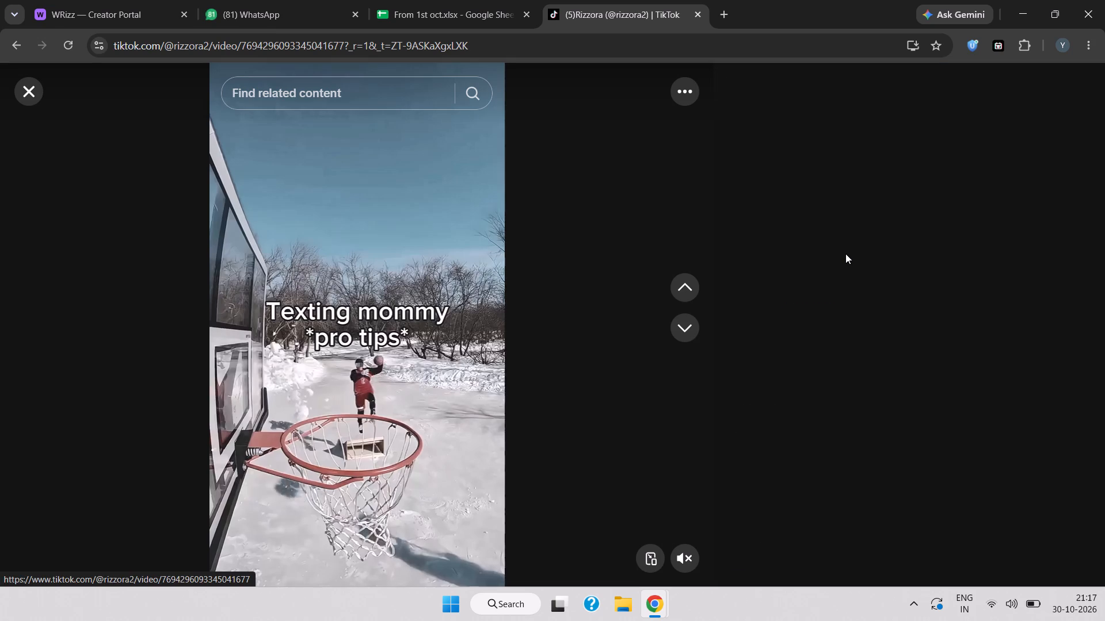
{"action": "left_click", "coordinate": [1036, 270]}
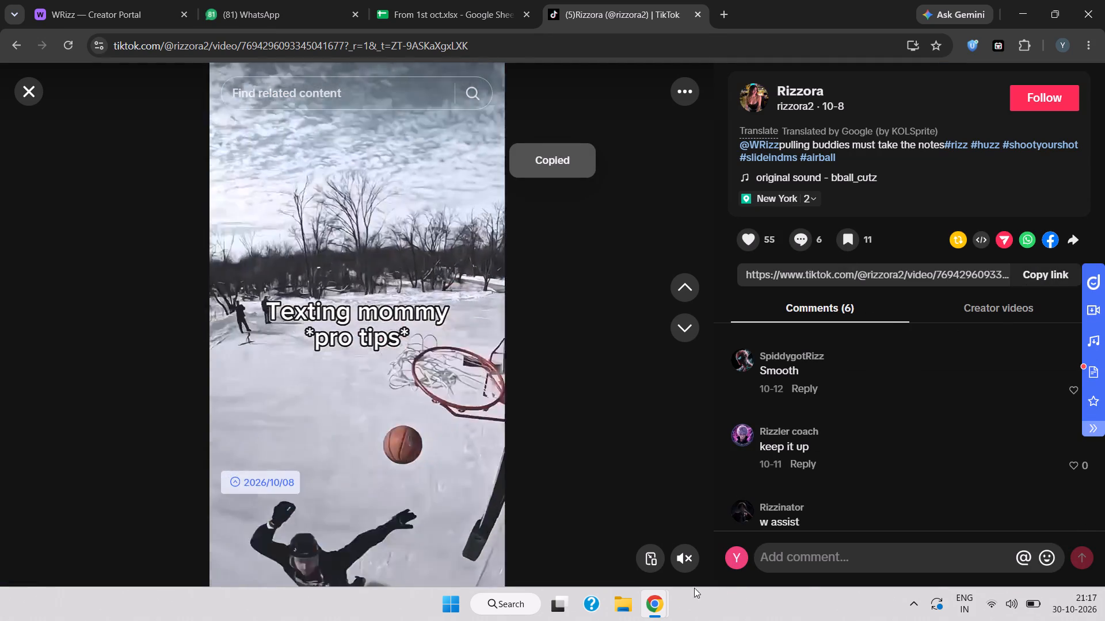
{"action": "left_click", "coordinate": [737, 547]}
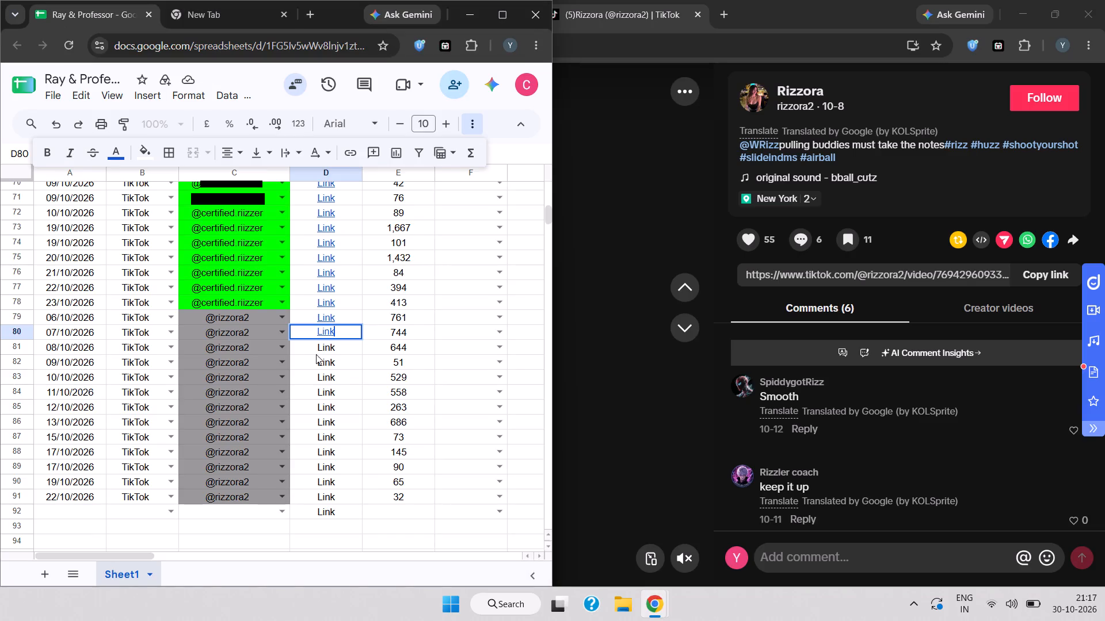
{"action": "right_click", "coordinate": [342, 344]}
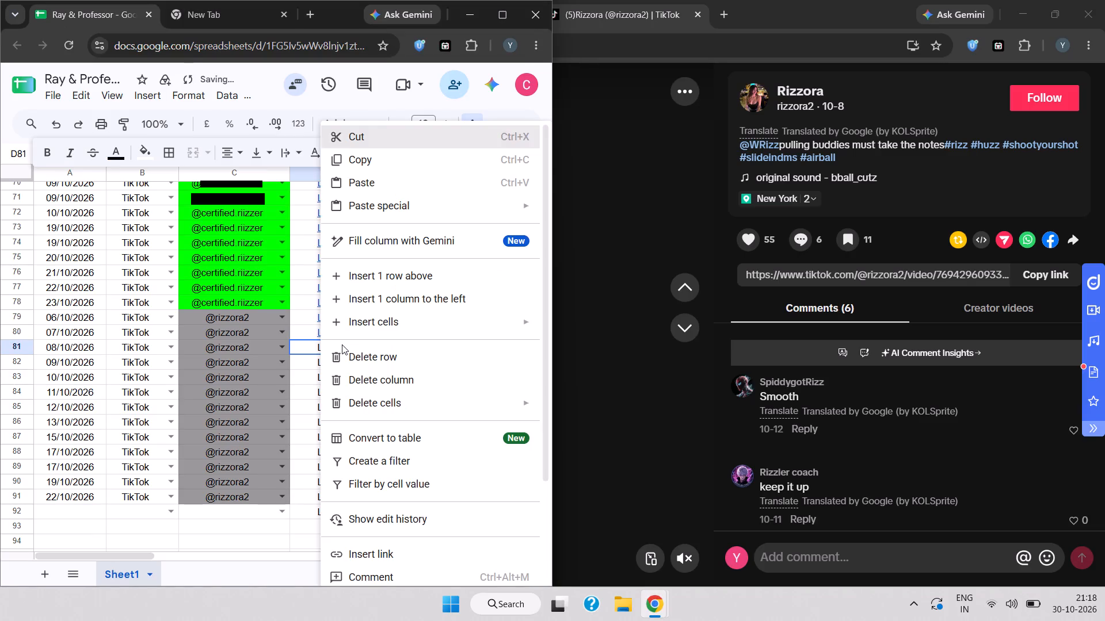
{"action": "left_click", "coordinate": [347, 561]}
{"action": "key", "text": "ctrl+v"}
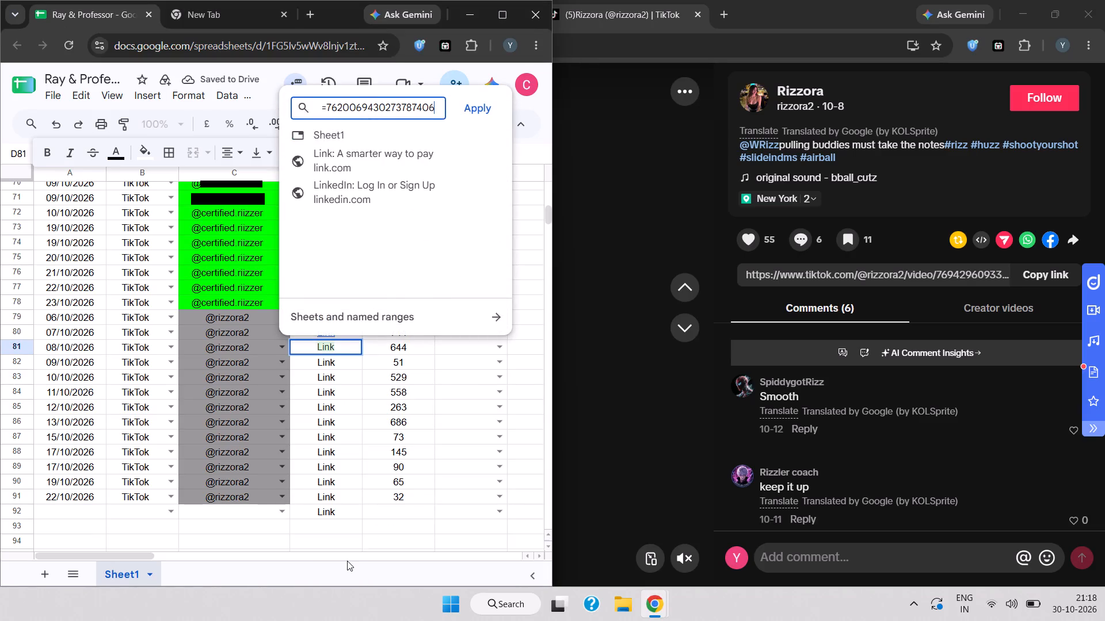
{"action": "left_click", "coordinate": [471, 99]}
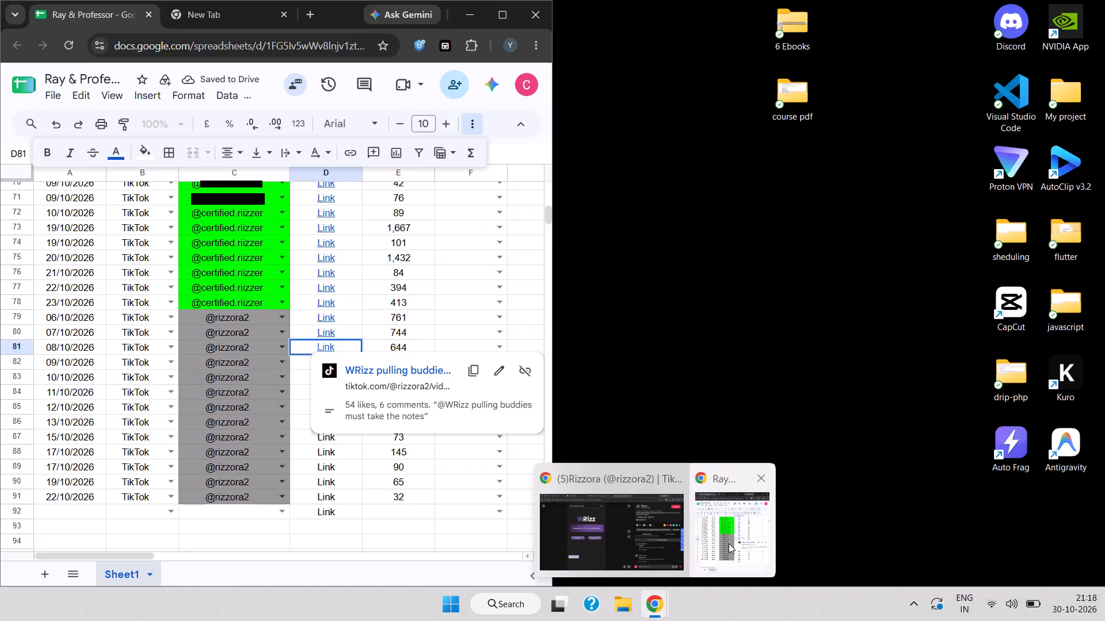
{"action": "left_click", "coordinate": [654, 540]}
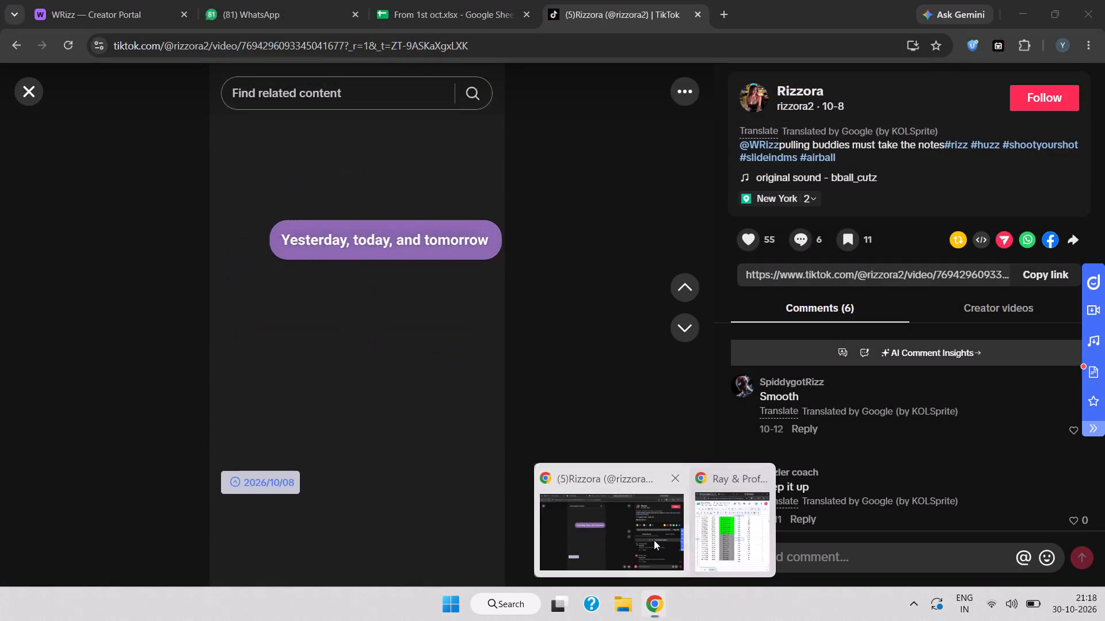
{"action": "left_click", "coordinate": [32, 89]}
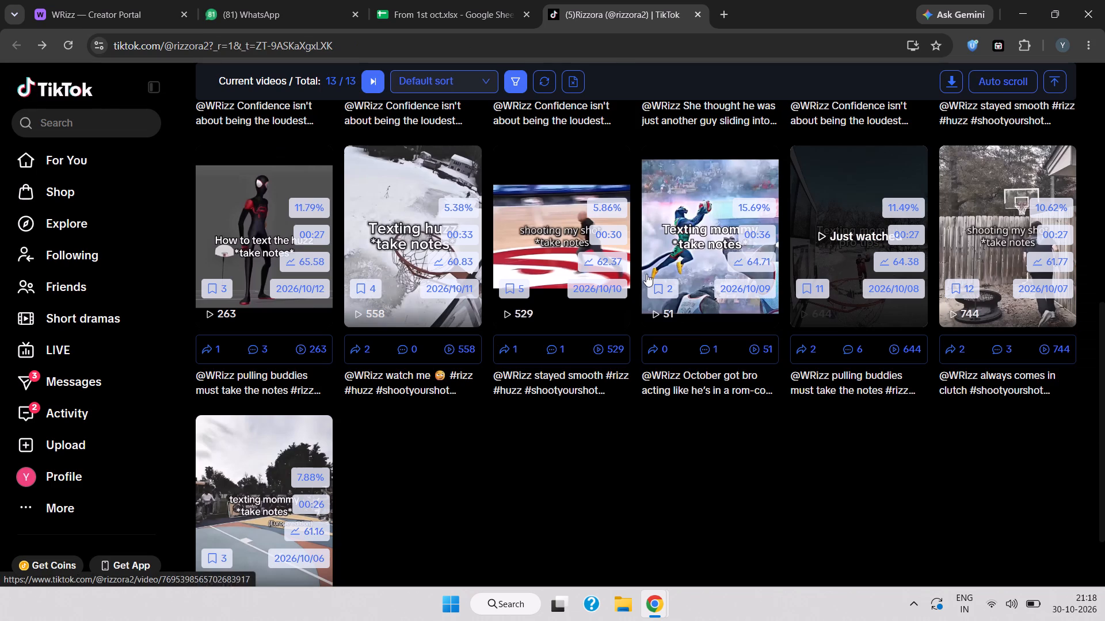
{"action": "left_click", "coordinate": [675, 224]}
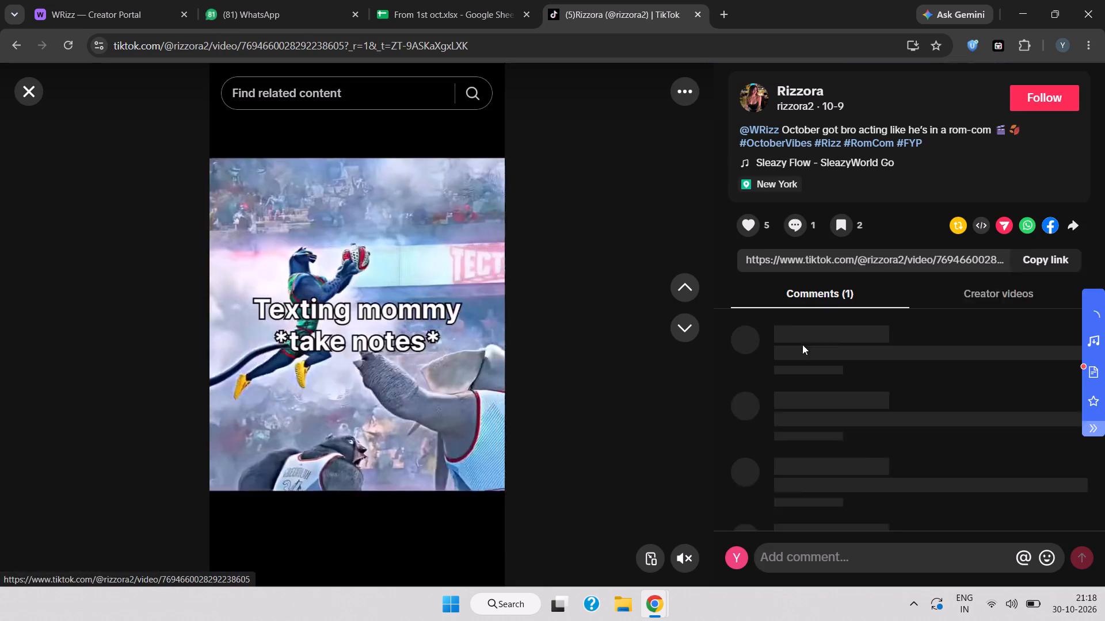
{"action": "left_click", "coordinate": [1045, 274]}
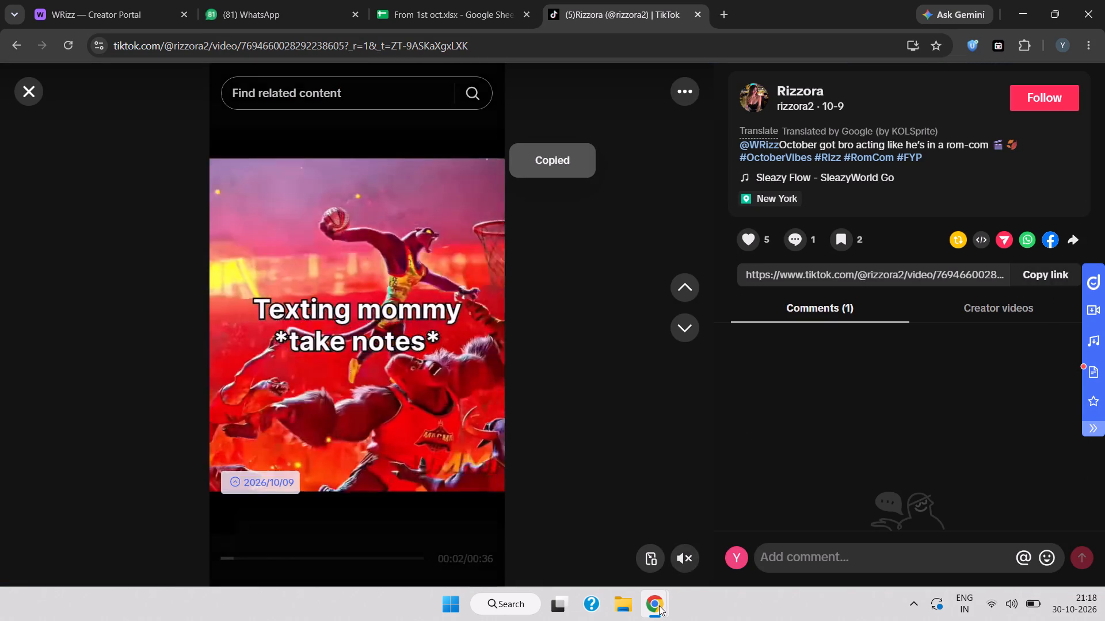
{"action": "left_click", "coordinate": [706, 556]}
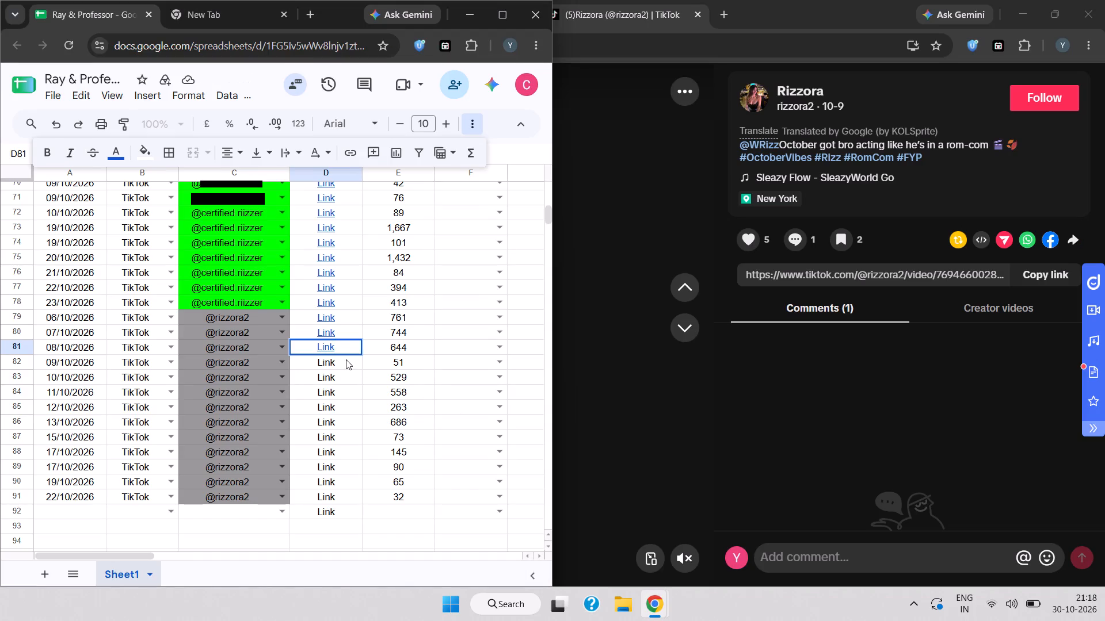
{"action": "right_click", "coordinate": [346, 359]}
{"action": "left_click", "coordinate": [356, 551]}
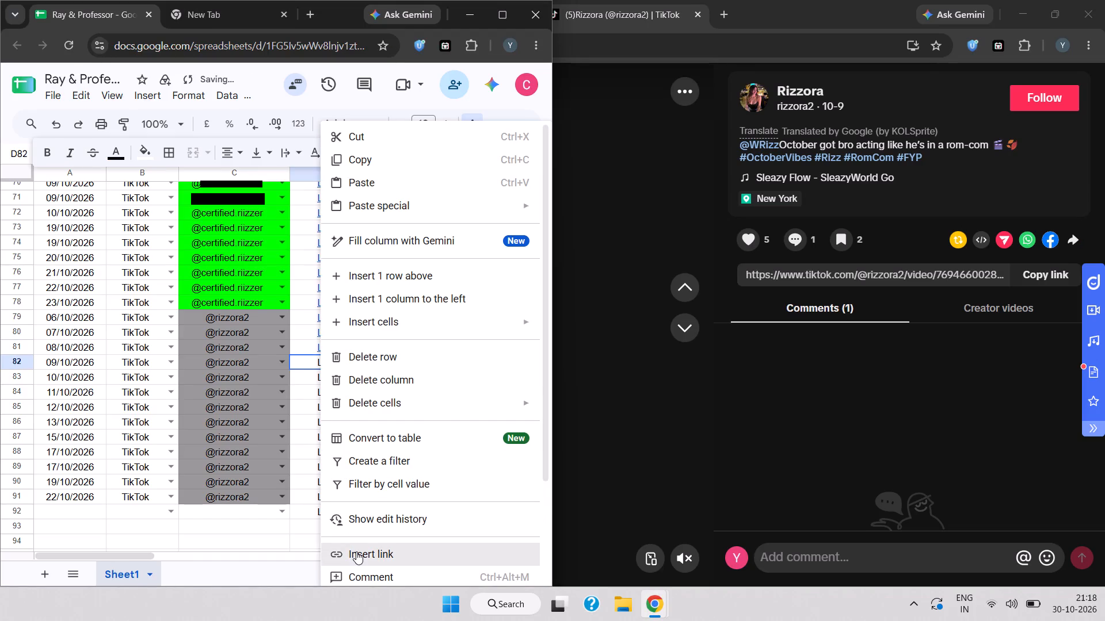
{"action": "key", "text": "ctrl+v"}
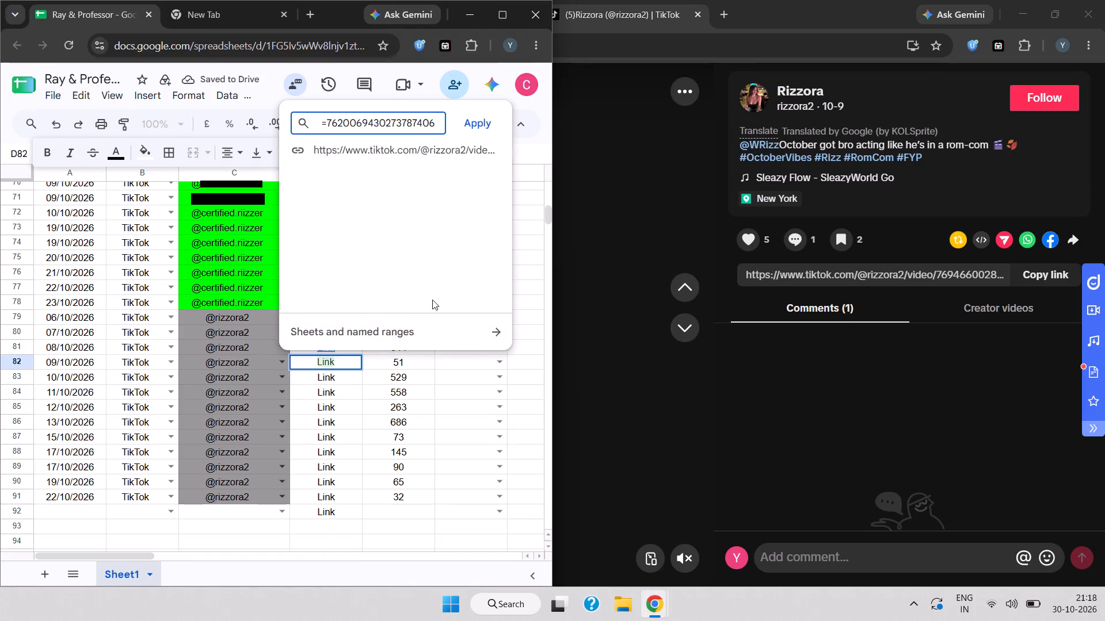
{"action": "left_click", "coordinate": [476, 119]}
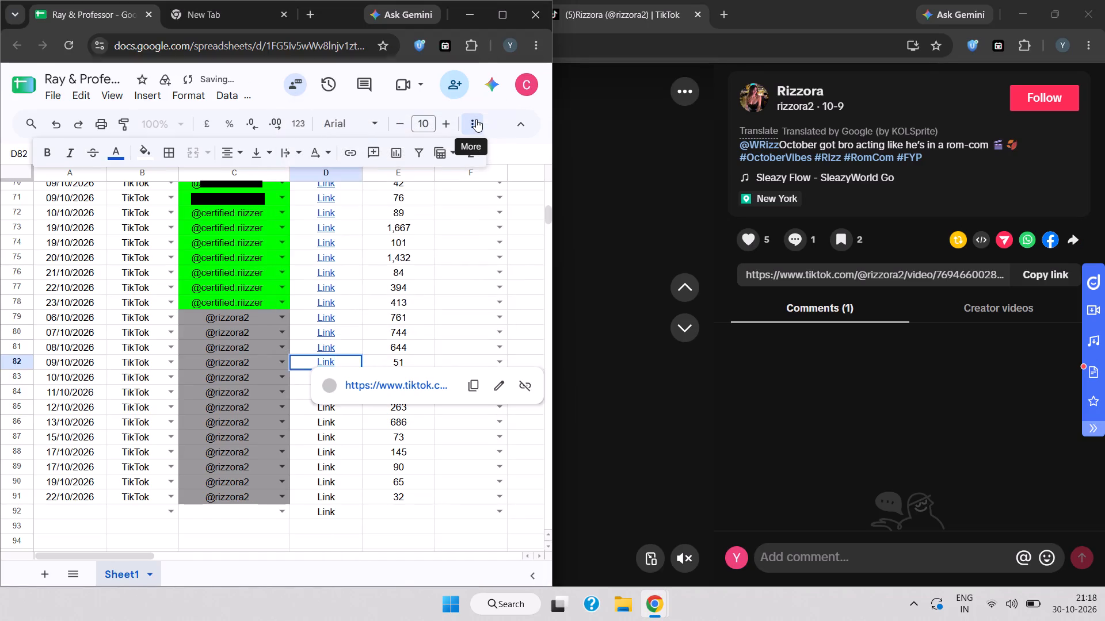
{"action": "left_click", "coordinate": [778, 421]}
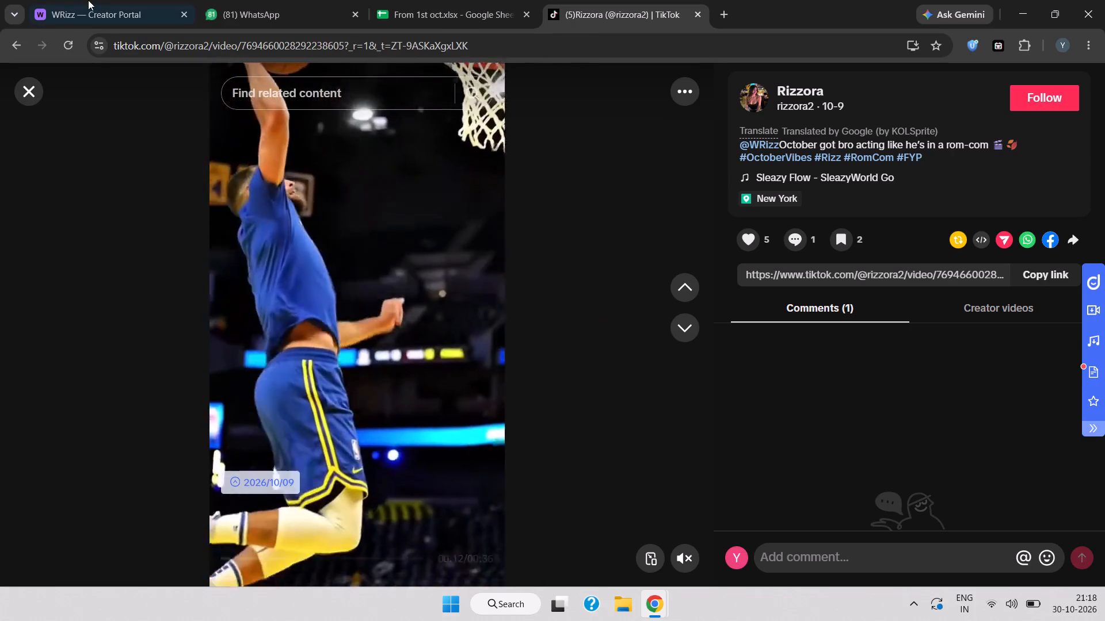
{"action": "left_click", "coordinate": [23, 102]}
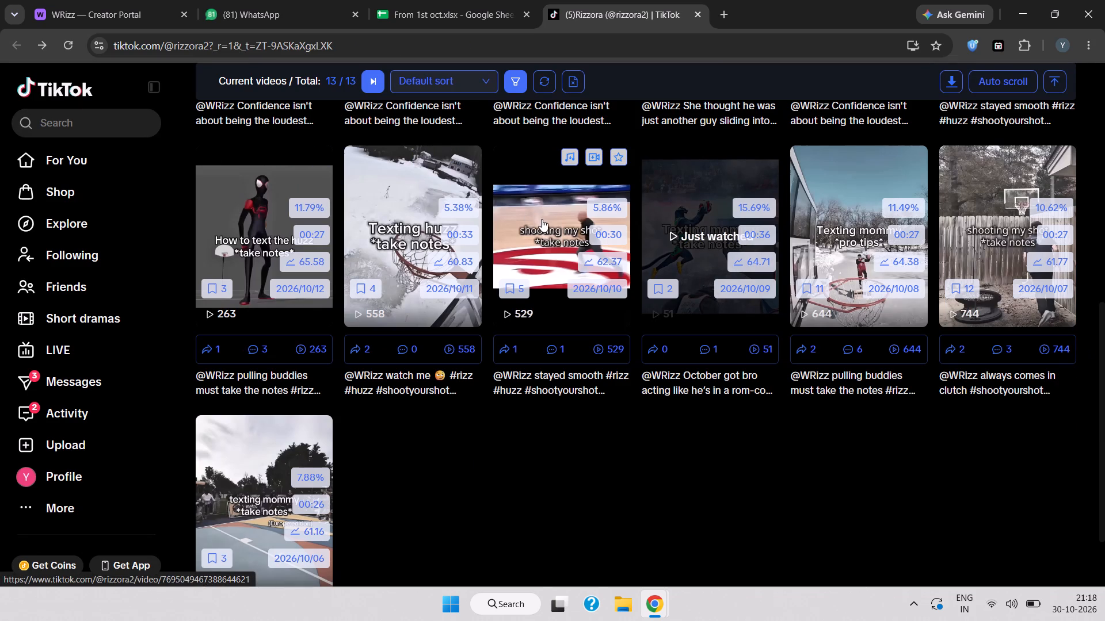
{"action": "left_click", "coordinate": [542, 219]}
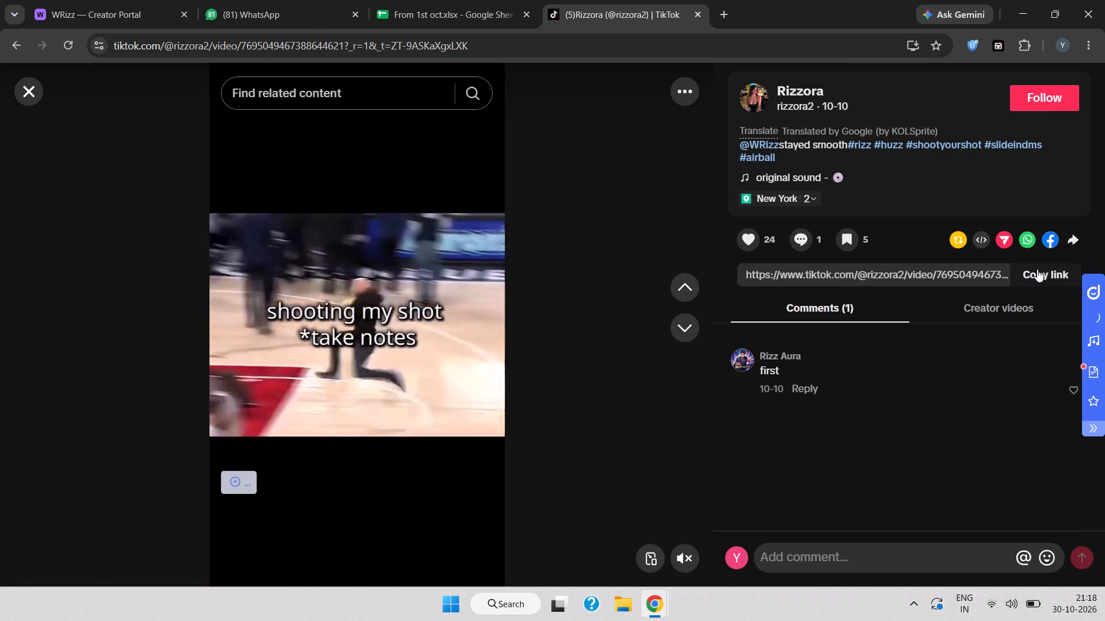
{"action": "left_click", "coordinate": [1037, 269]}
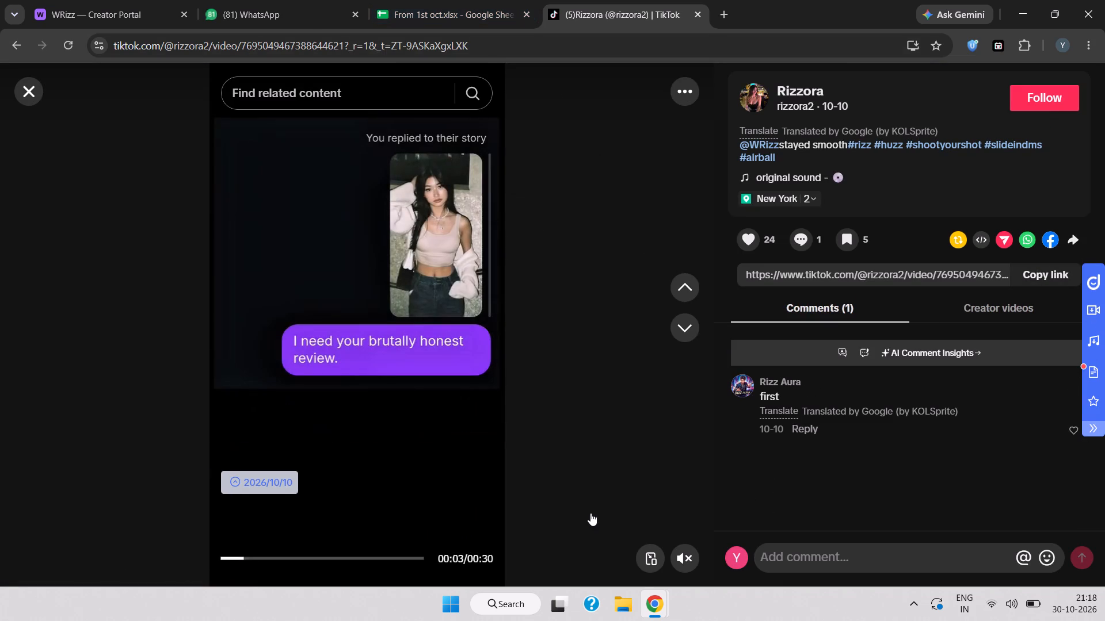
{"action": "left_click", "coordinate": [1052, 274]}
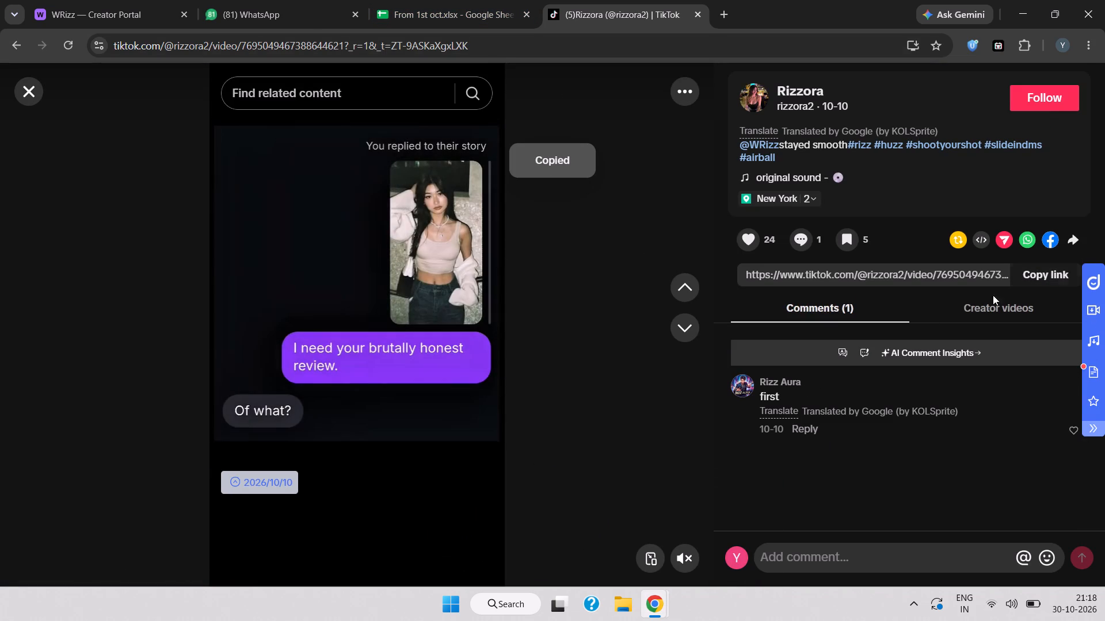
{"action": "left_click", "coordinate": [698, 557]}
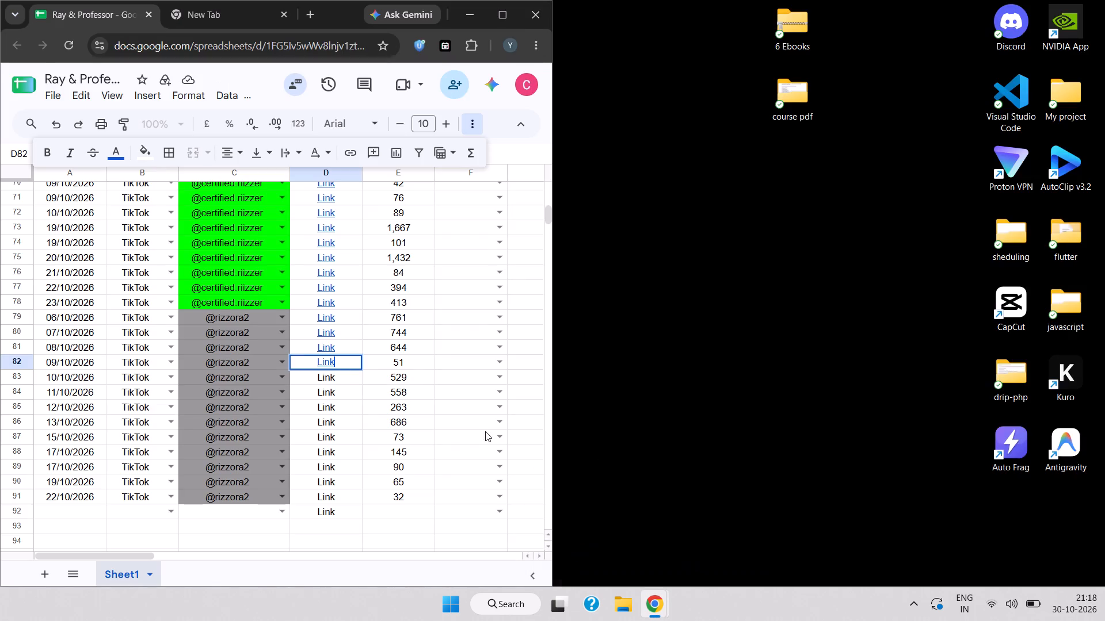
{"action": "right_click", "coordinate": [343, 377]}
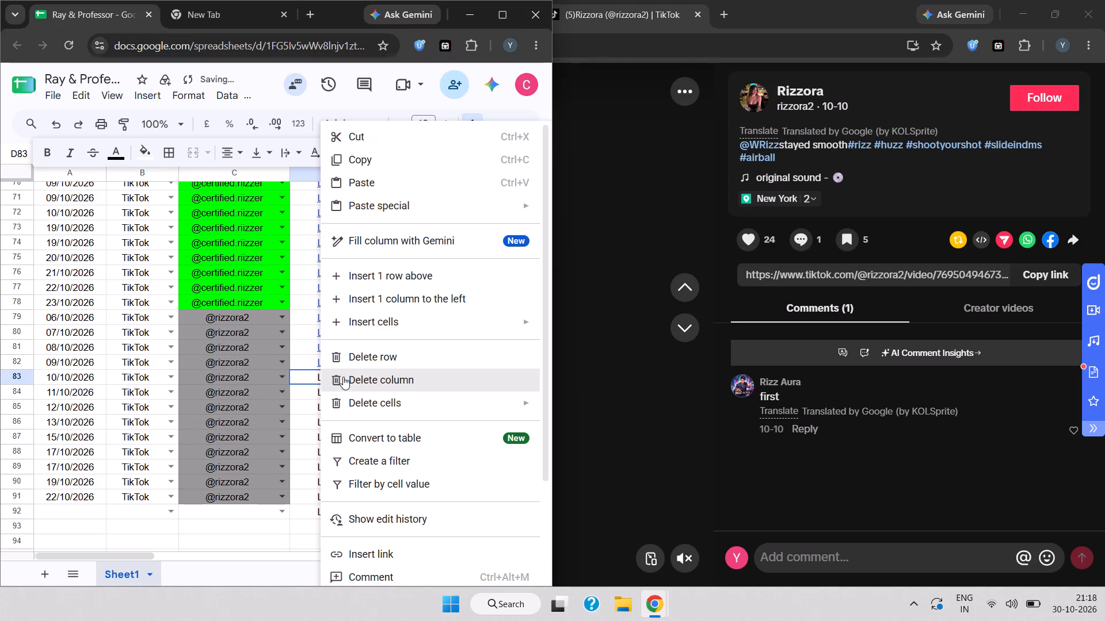
{"action": "left_click", "coordinate": [365, 554]}
{"action": "key", "text": "ctrl+v"}
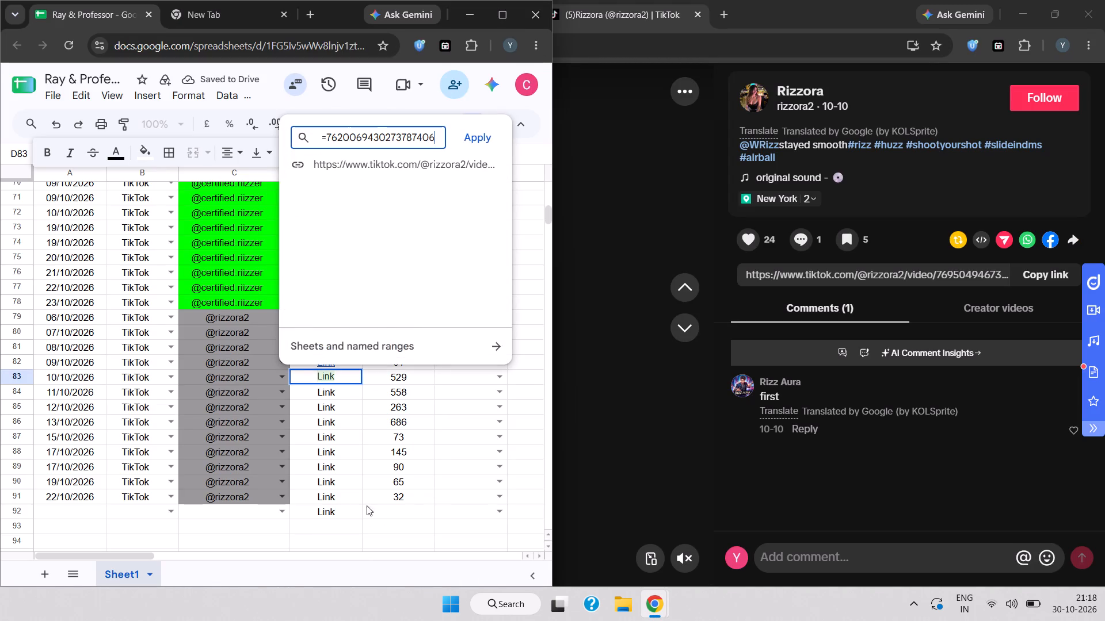
{"action": "left_click", "coordinate": [474, 142]}
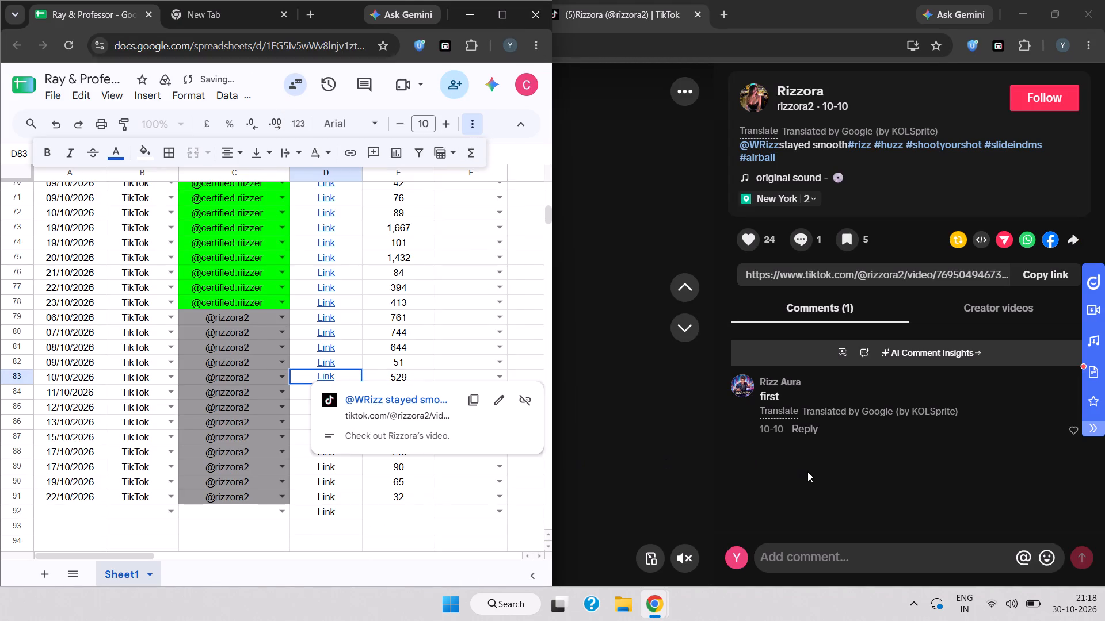
{"action": "left_click", "coordinate": [807, 471]}
{"action": "left_click_drag", "start_coordinate": [45, 90], "coordinate": [24, 88]}
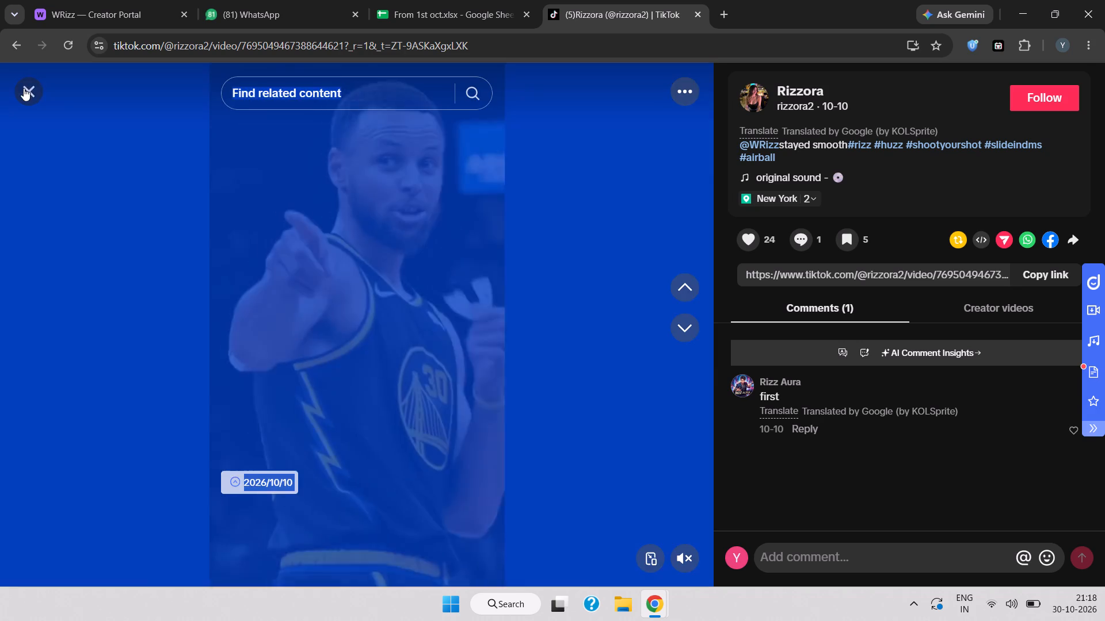
{"action": "left_click", "coordinate": [24, 88]}
{"action": "scroll", "coordinate": [581, 349], "scroll_direction": "up", "scroll_amount": 2}
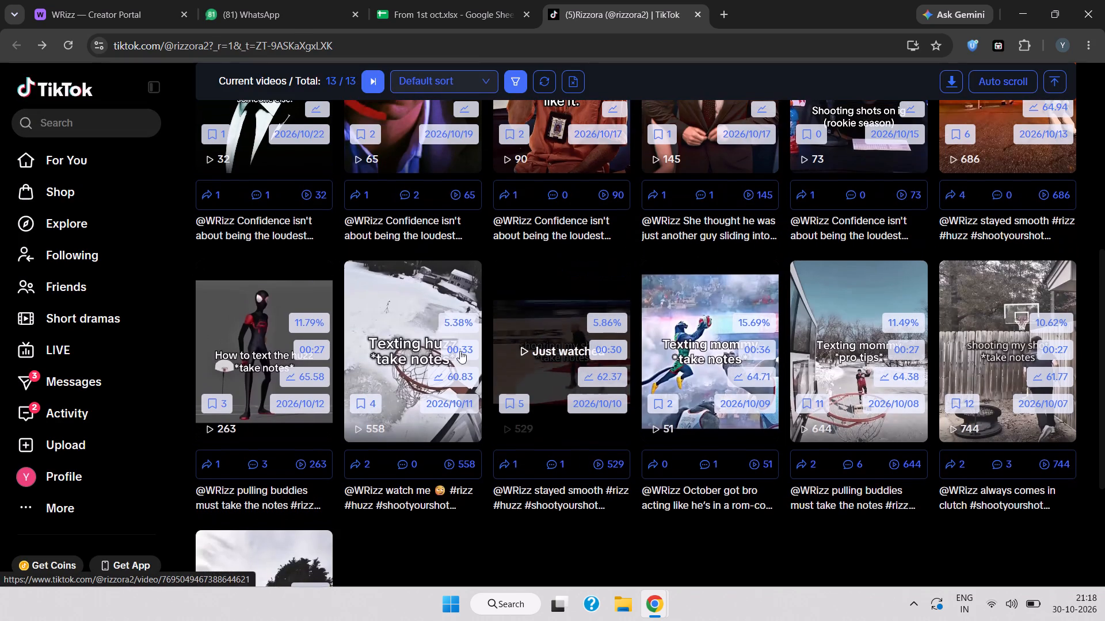
{"action": "left_click", "coordinate": [425, 356]}
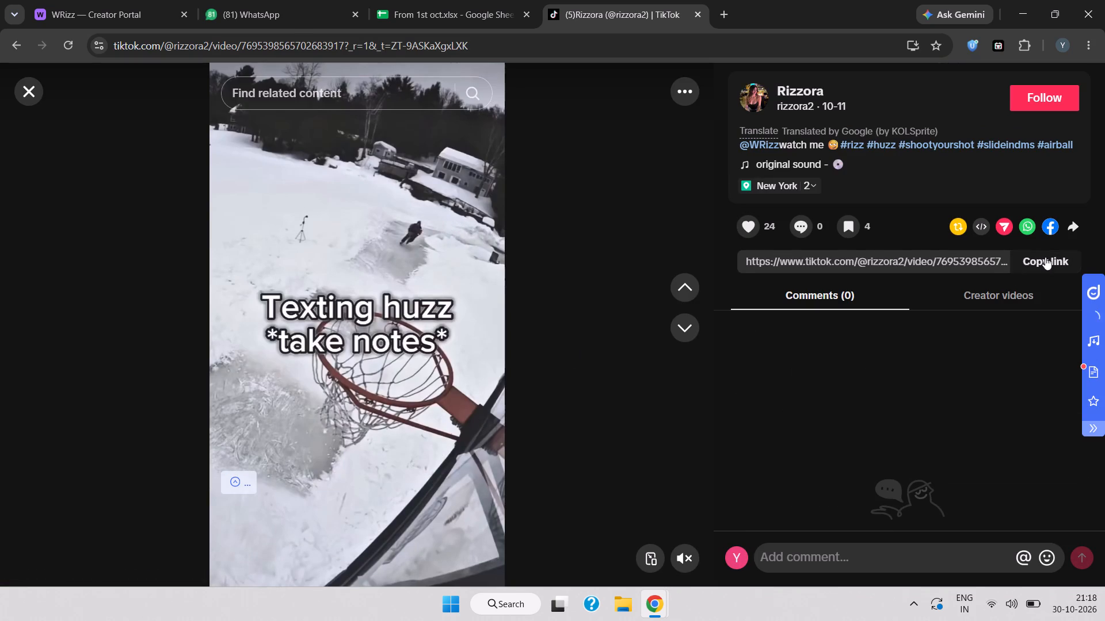
{"action": "left_click", "coordinate": [1045, 257]}
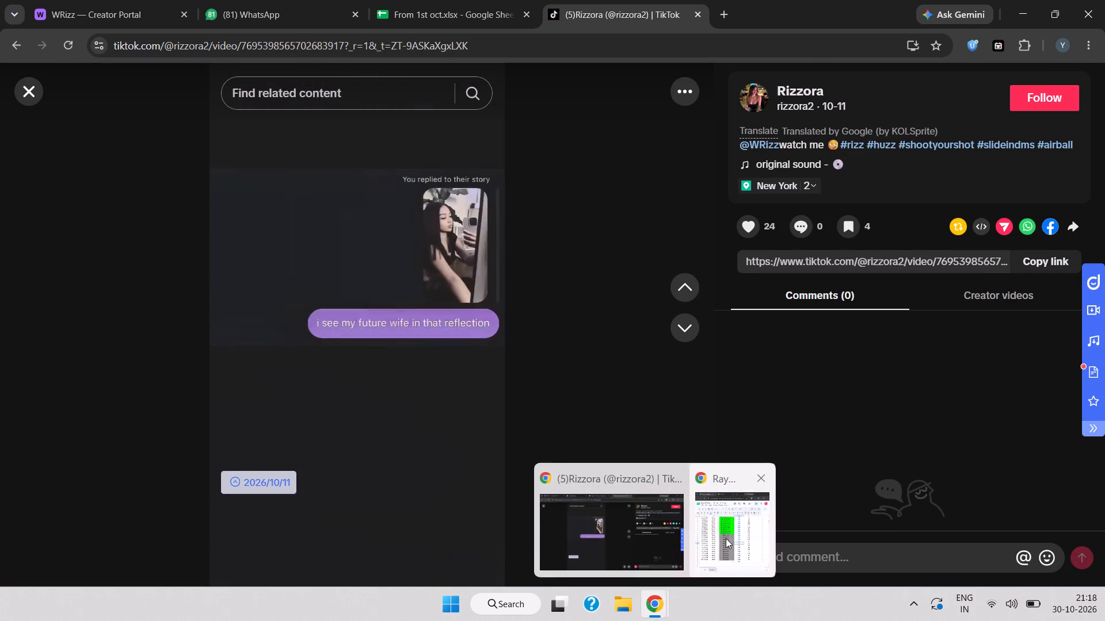
{"action": "left_click", "coordinate": [726, 538]}
{"action": "right_click", "coordinate": [345, 392]}
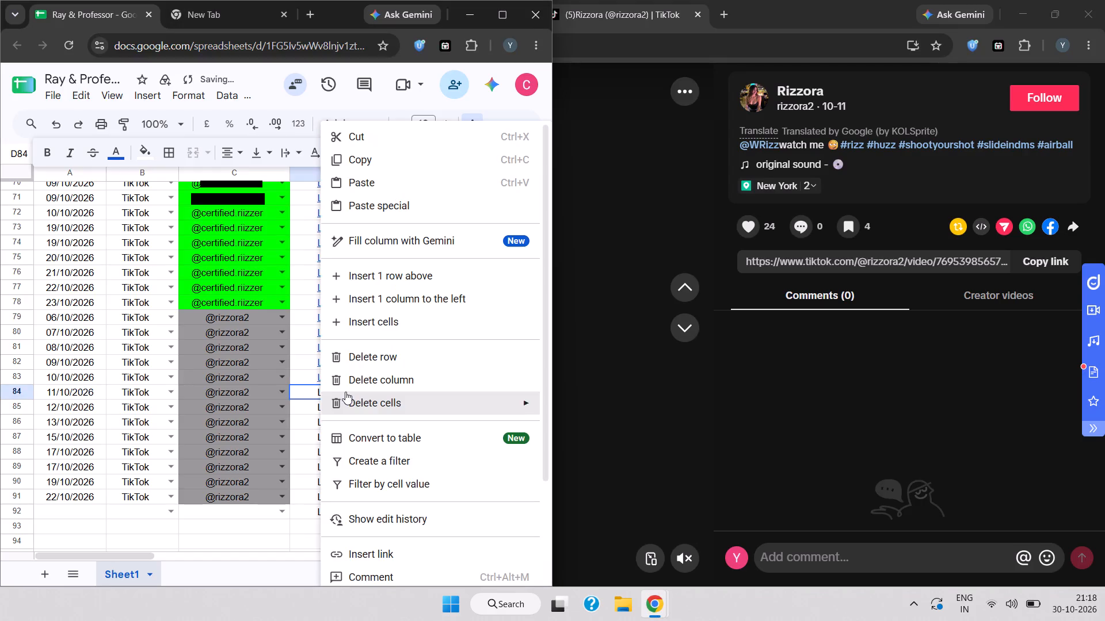
{"action": "left_click", "coordinate": [380, 554]}
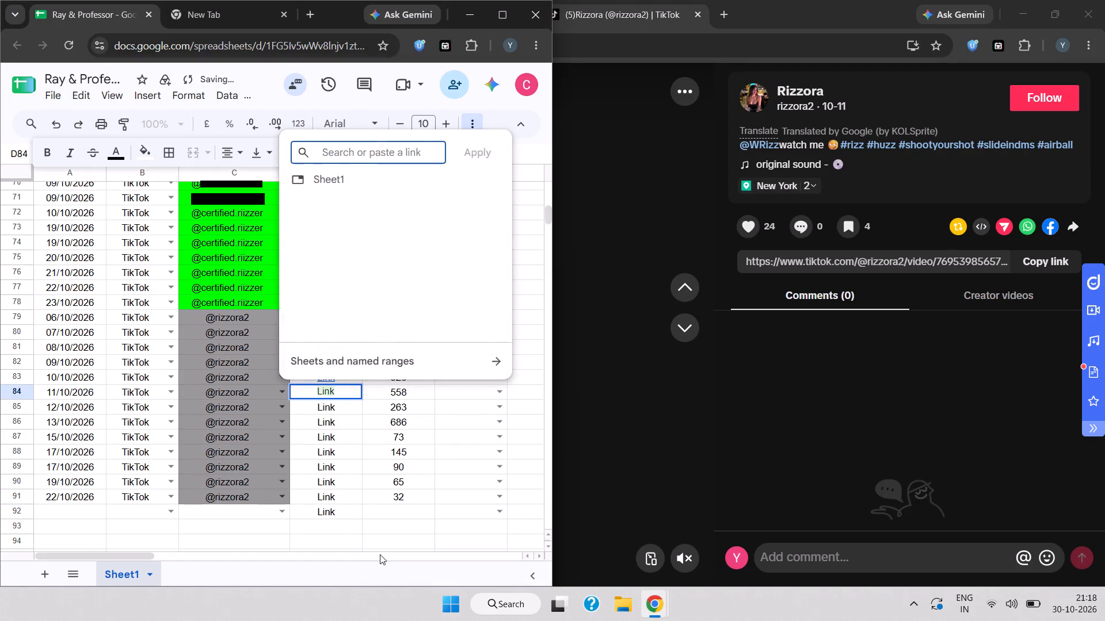
{"action": "key", "text": "ctrl+v"}
{"action": "left_click", "coordinate": [485, 157]}
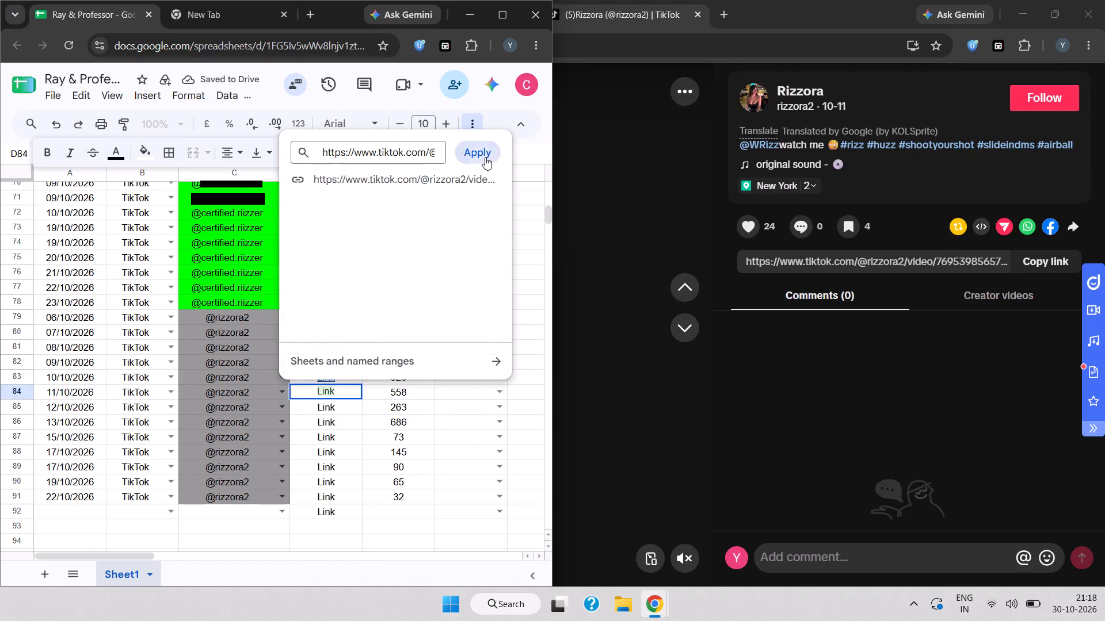
{"action": "left_click", "coordinate": [820, 424]}
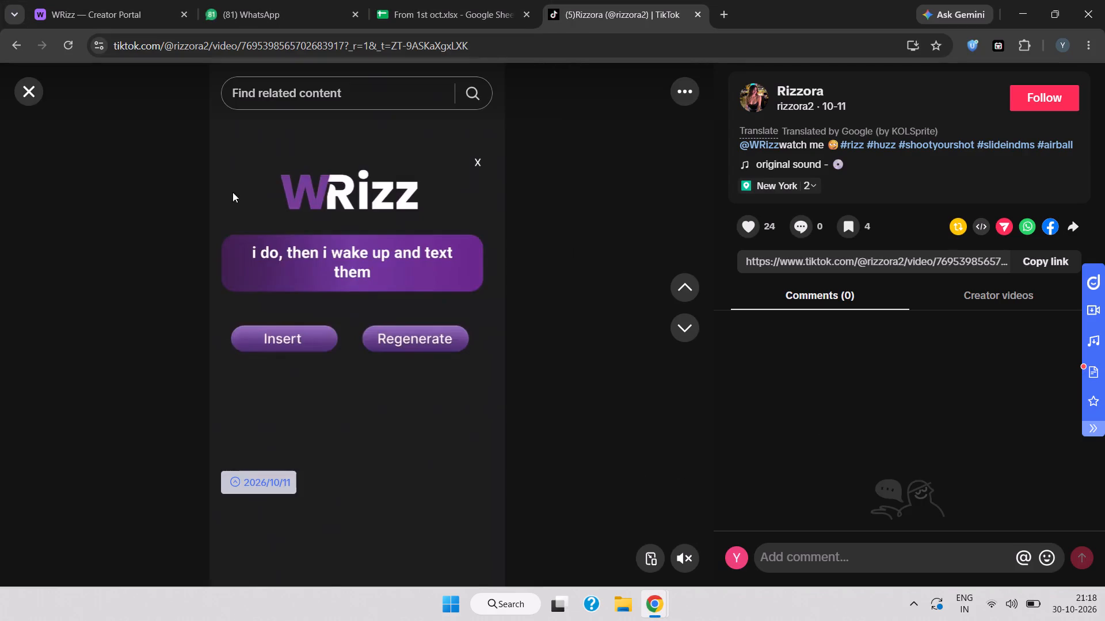
{"action": "left_click", "coordinate": [21, 89]}
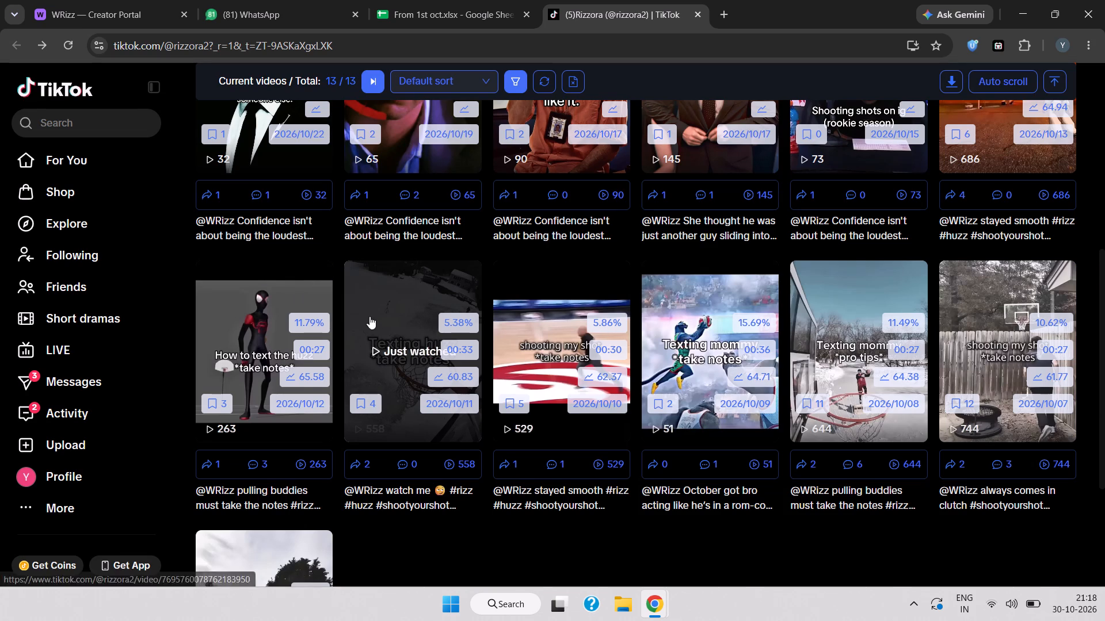
{"action": "left_click", "coordinate": [256, 349]}
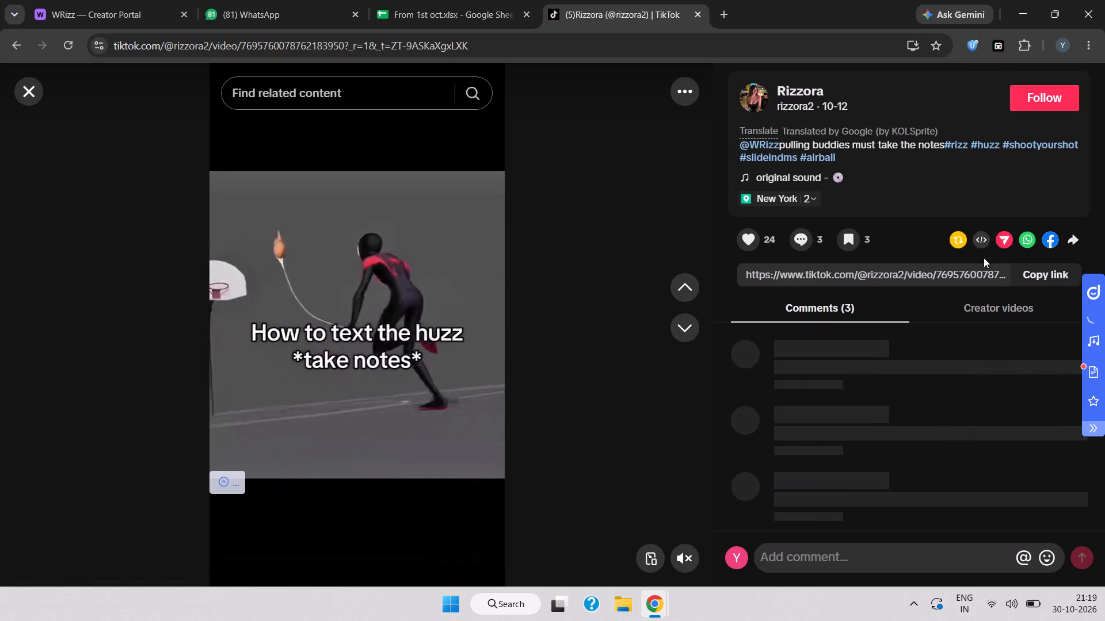
{"action": "left_click", "coordinate": [1036, 267]}
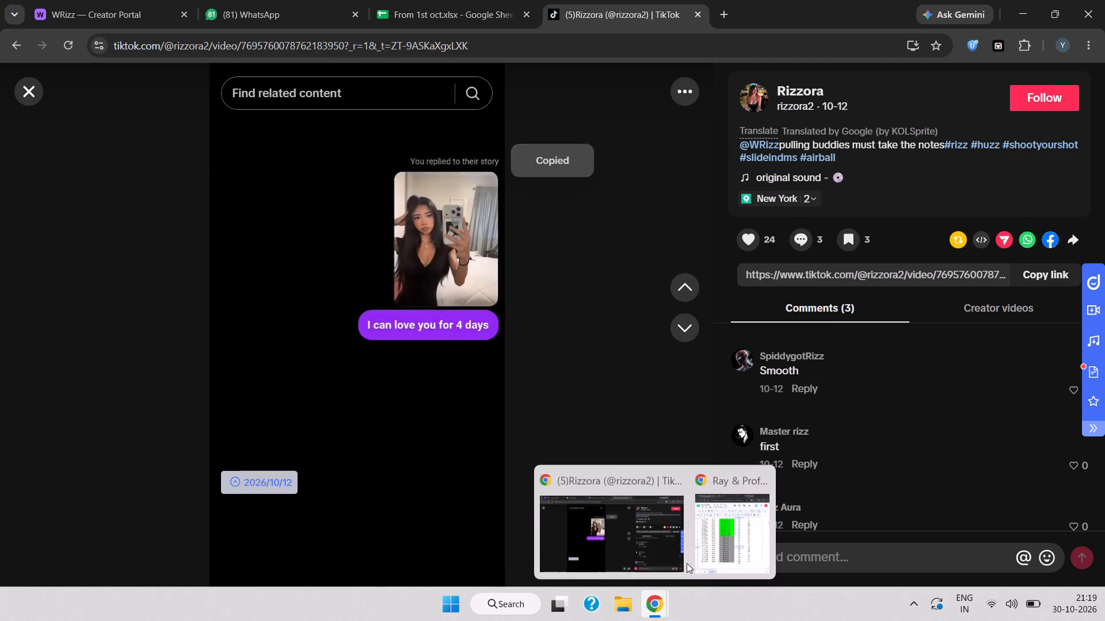
{"action": "left_click", "coordinate": [723, 530]}
{"action": "right_click", "coordinate": [329, 407]}
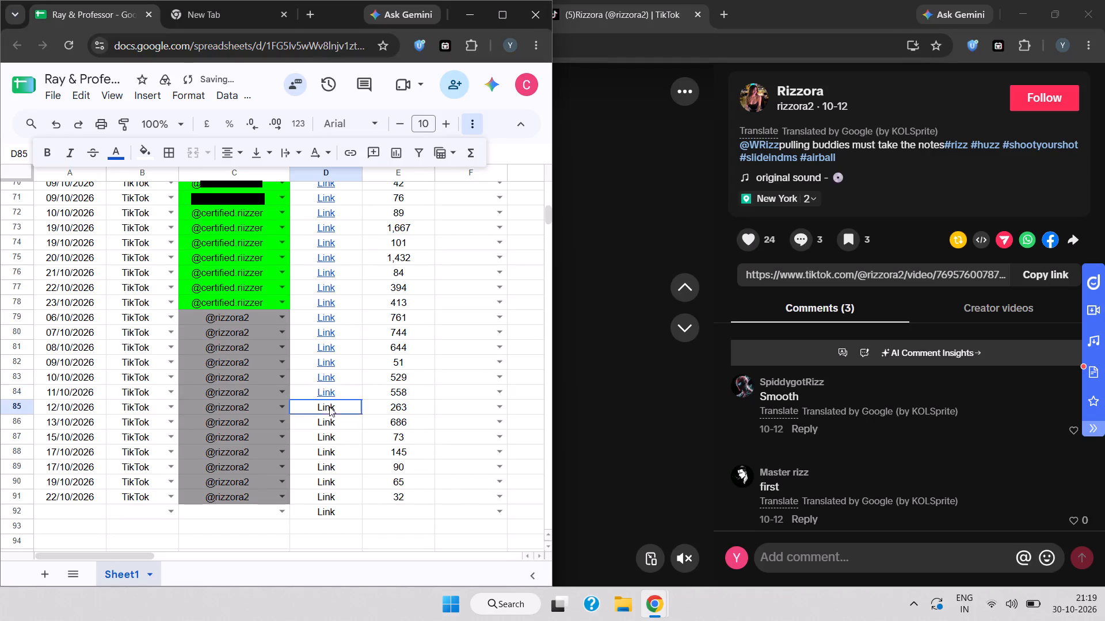
{"action": "left_click", "coordinate": [380, 557]}
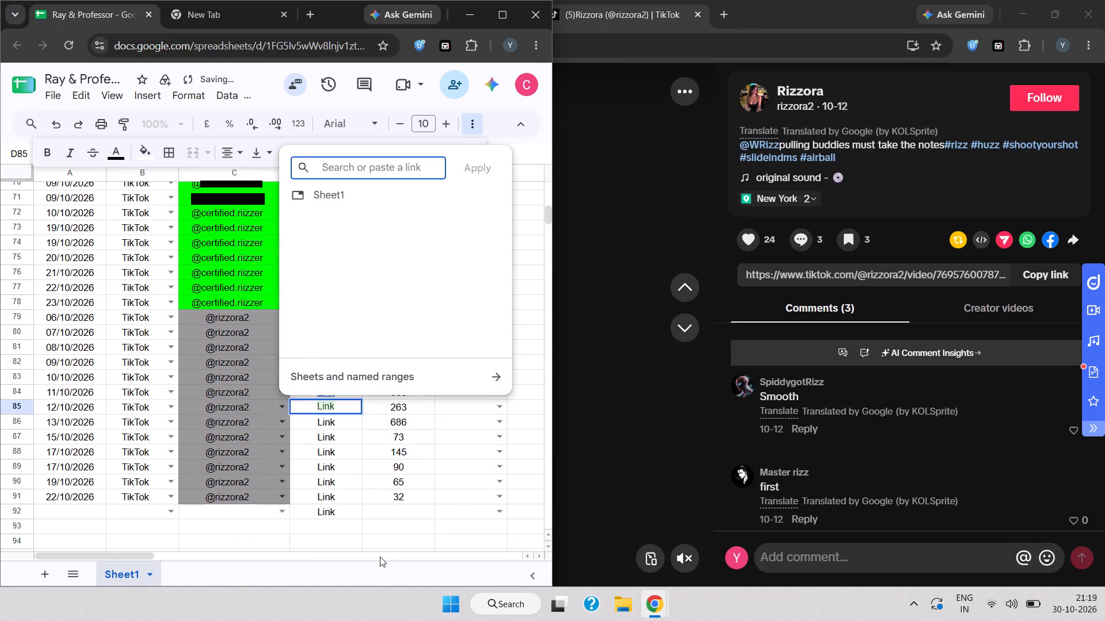
{"action": "key", "text": "ctrl+v"}
{"action": "left_click", "coordinate": [473, 171]}
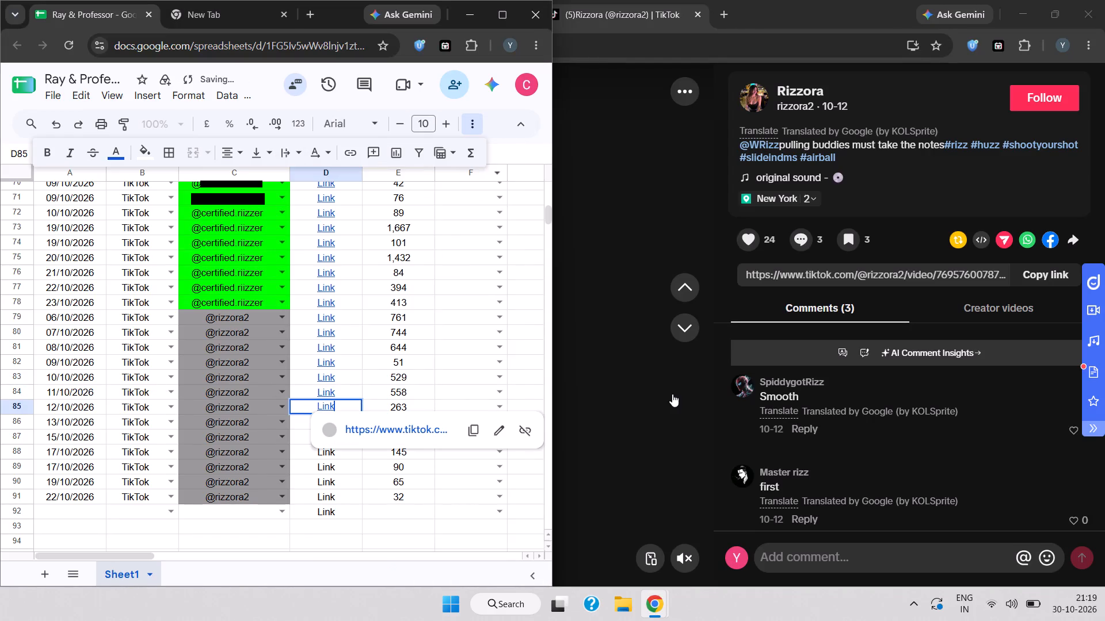
{"action": "left_click", "coordinate": [936, 446]}
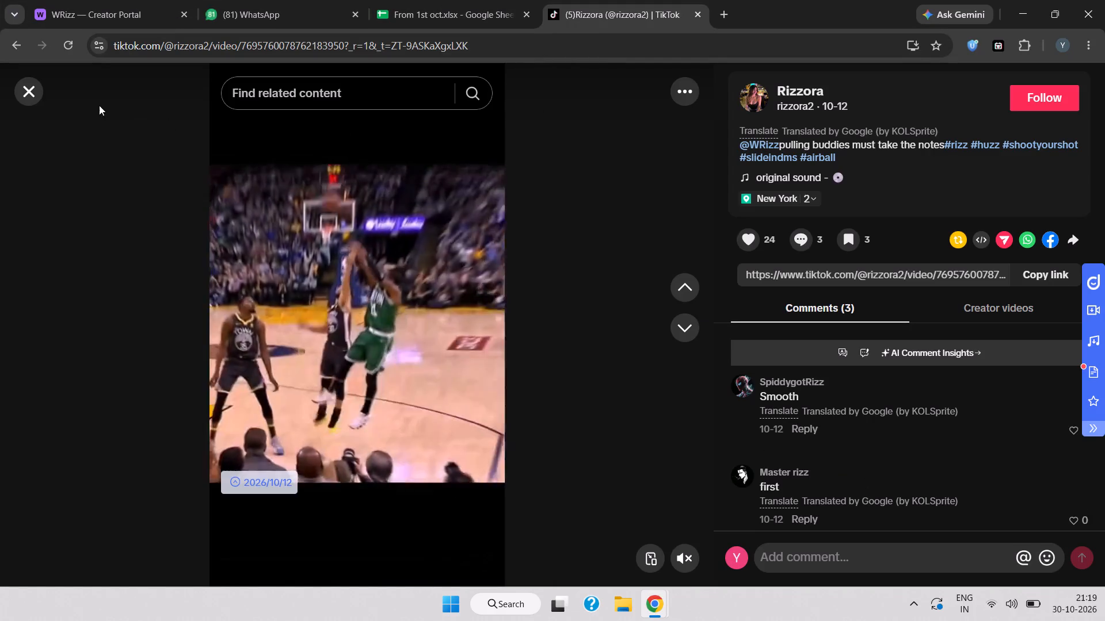
{"action": "left_click", "coordinate": [34, 97]}
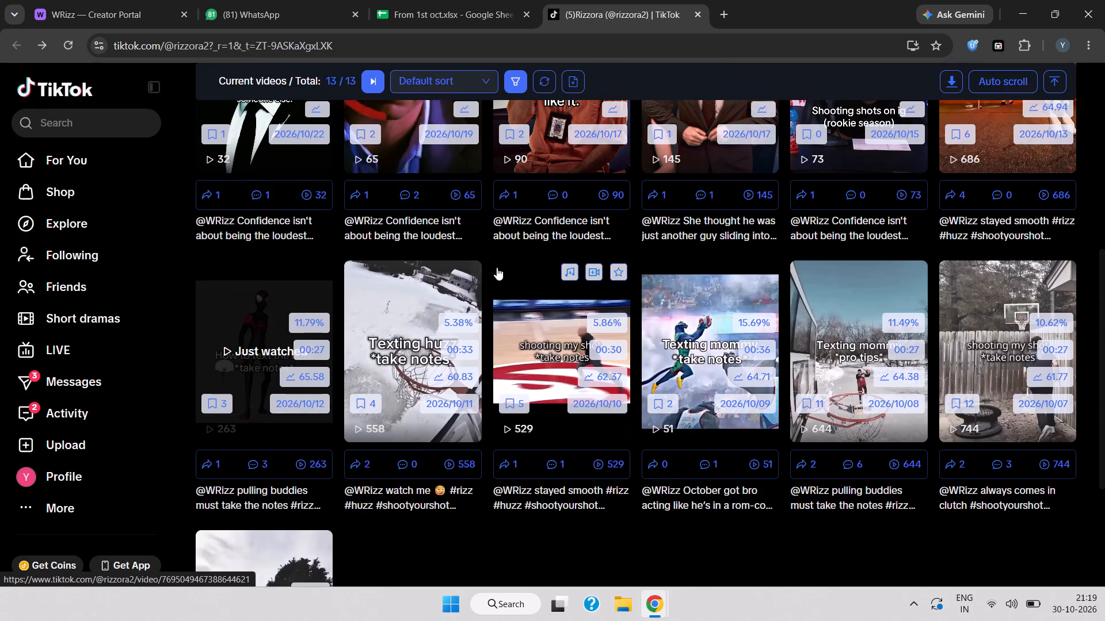
{"action": "scroll", "coordinate": [497, 267], "scroll_direction": "up", "scroll_amount": 2}
{"action": "left_click", "coordinate": [950, 216]}
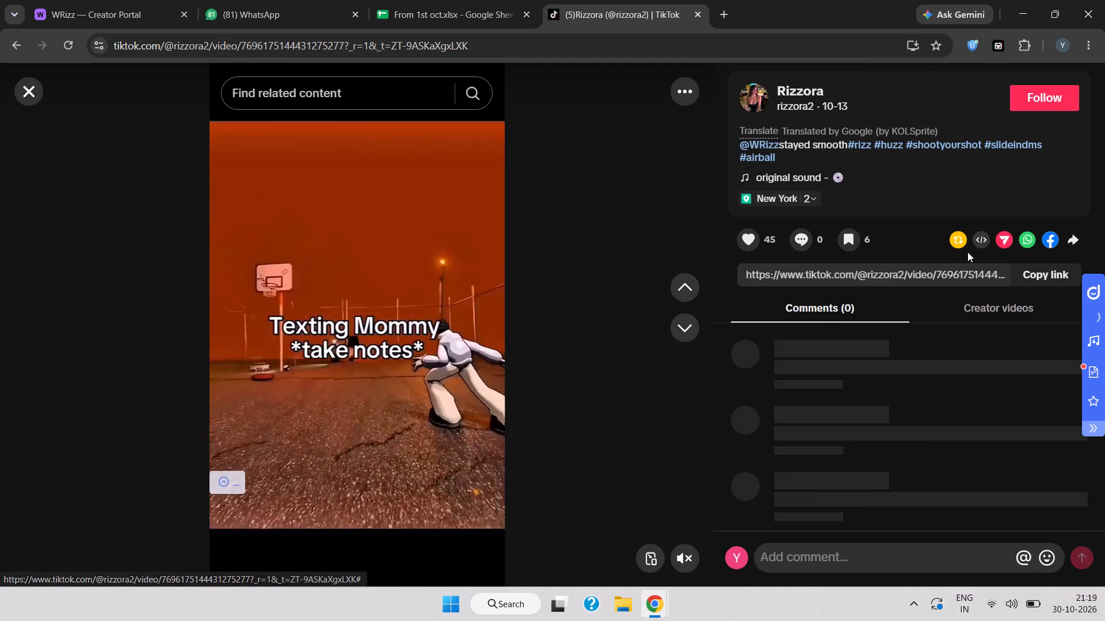
{"action": "left_click", "coordinate": [1058, 276]}
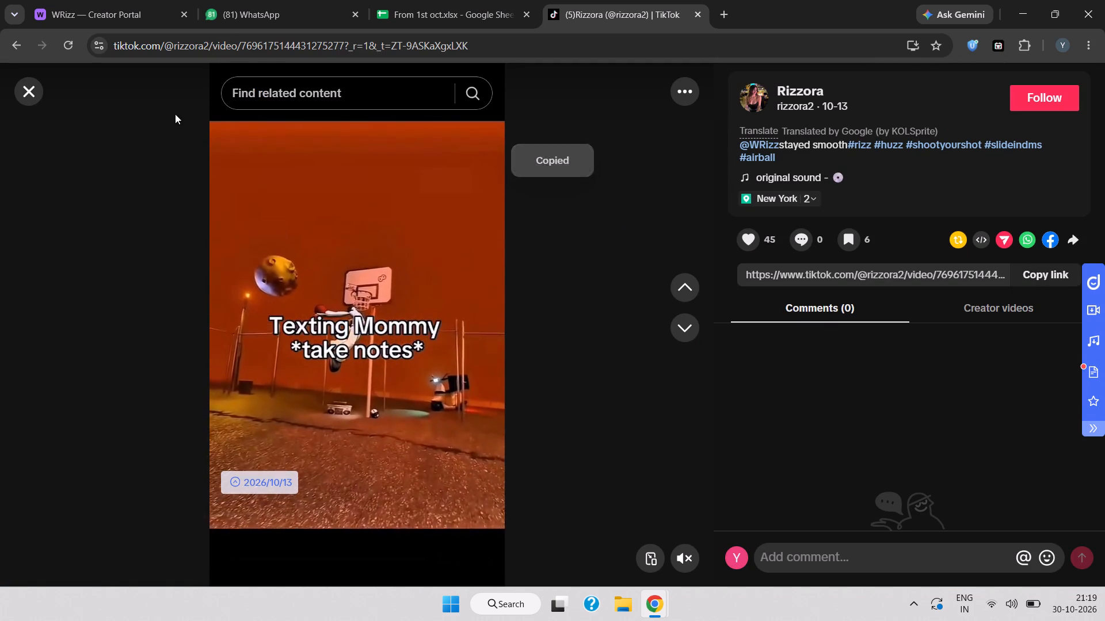
{"action": "left_click", "coordinate": [27, 85]}
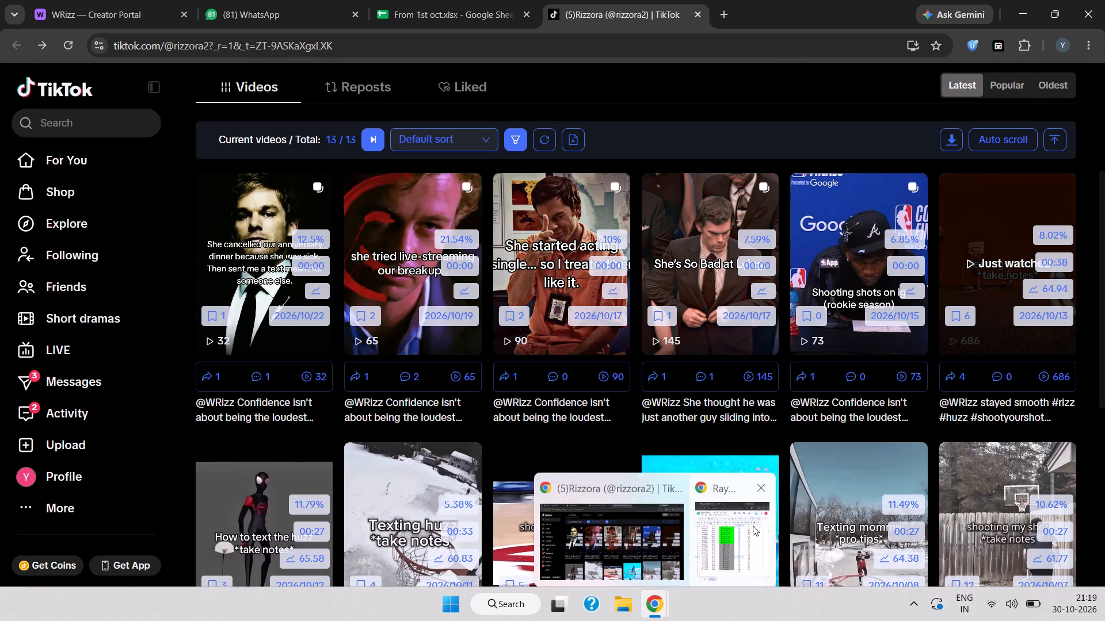
{"action": "left_click", "coordinate": [753, 526]}
{"action": "right_click", "coordinate": [345, 421]}
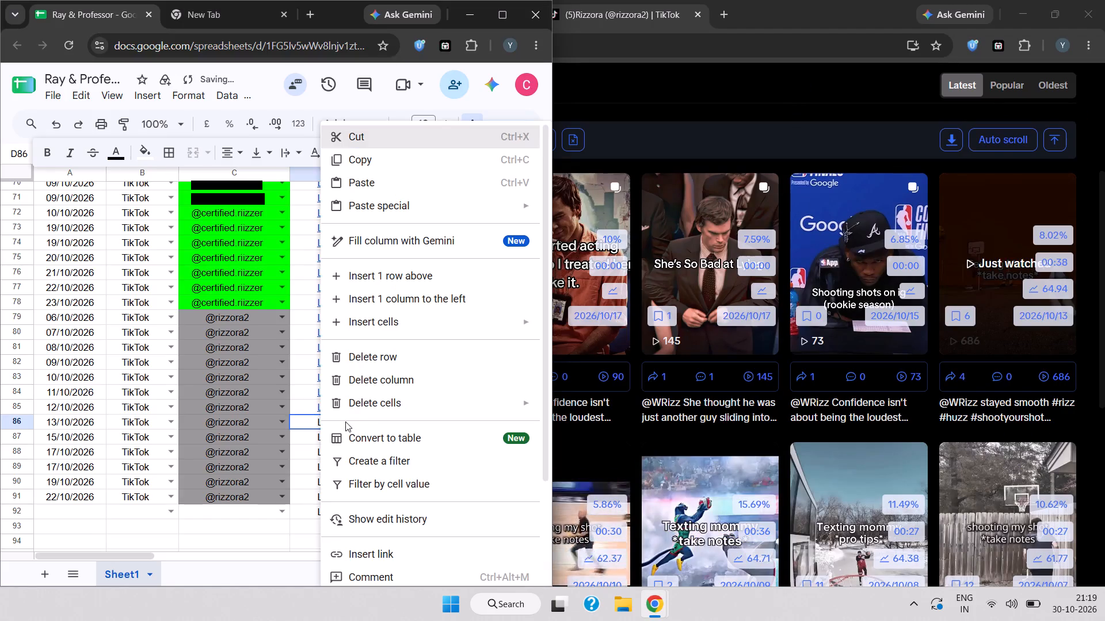
{"action": "left_click", "coordinate": [380, 546]}
{"action": "key", "text": "ctrl+v"}
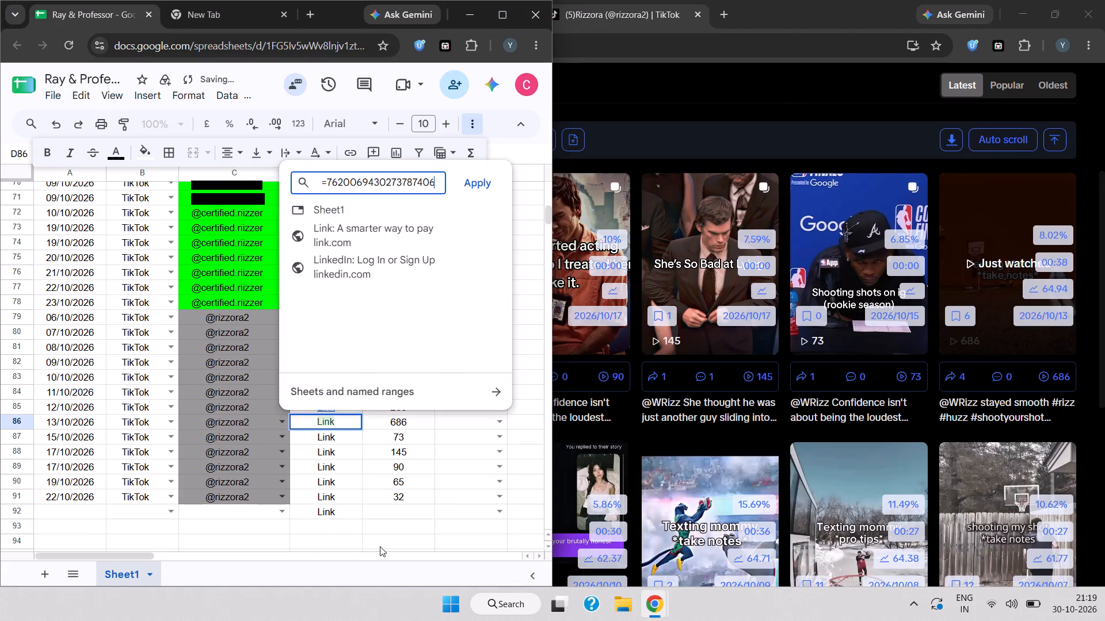
{"action": "left_click", "coordinate": [498, 181]}
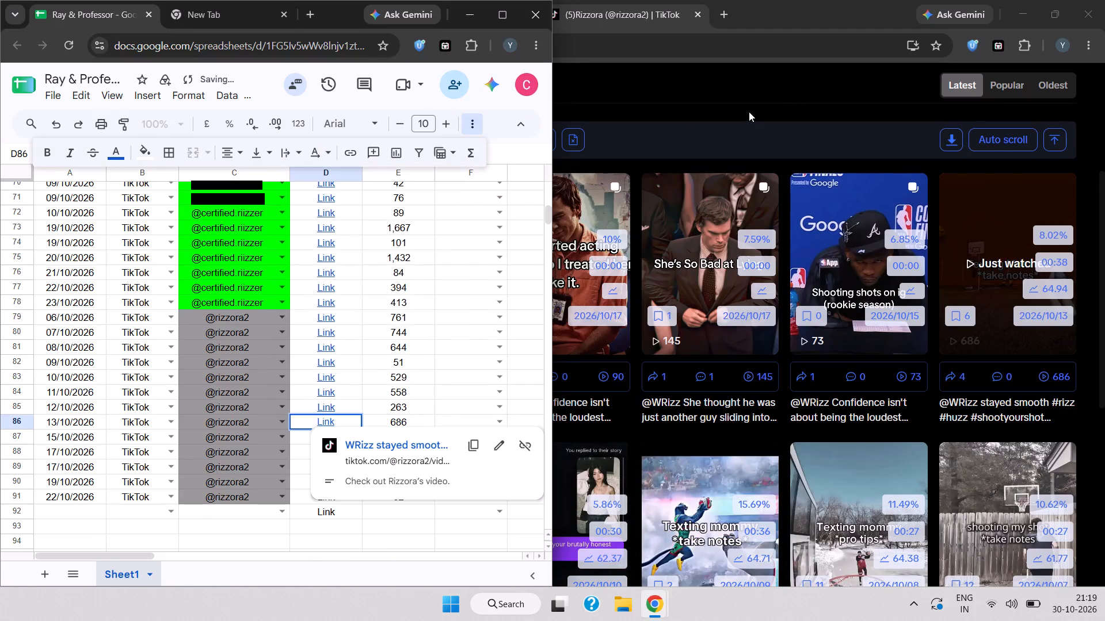
{"action": "left_click", "coordinate": [749, 112]}
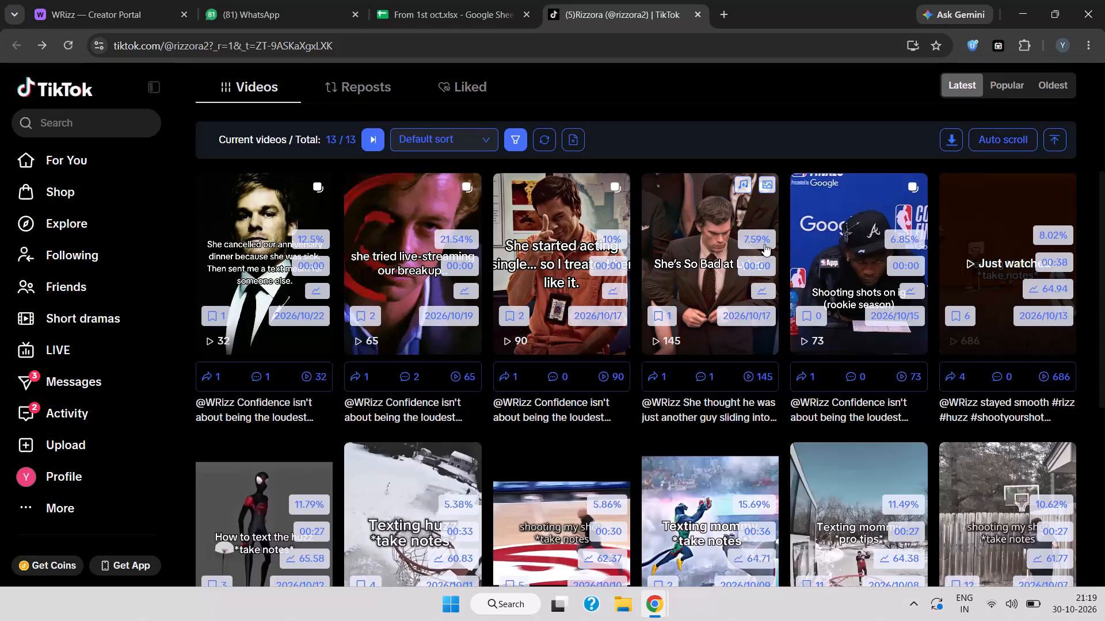
{"action": "left_click", "coordinate": [807, 239]}
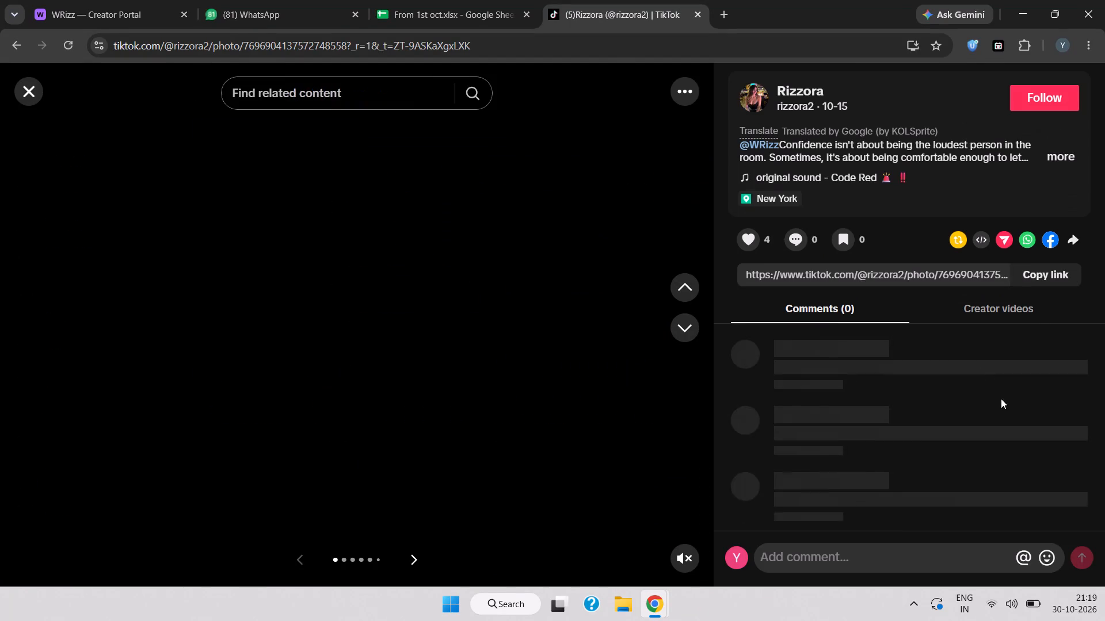
{"action": "left_click", "coordinate": [1043, 280]}
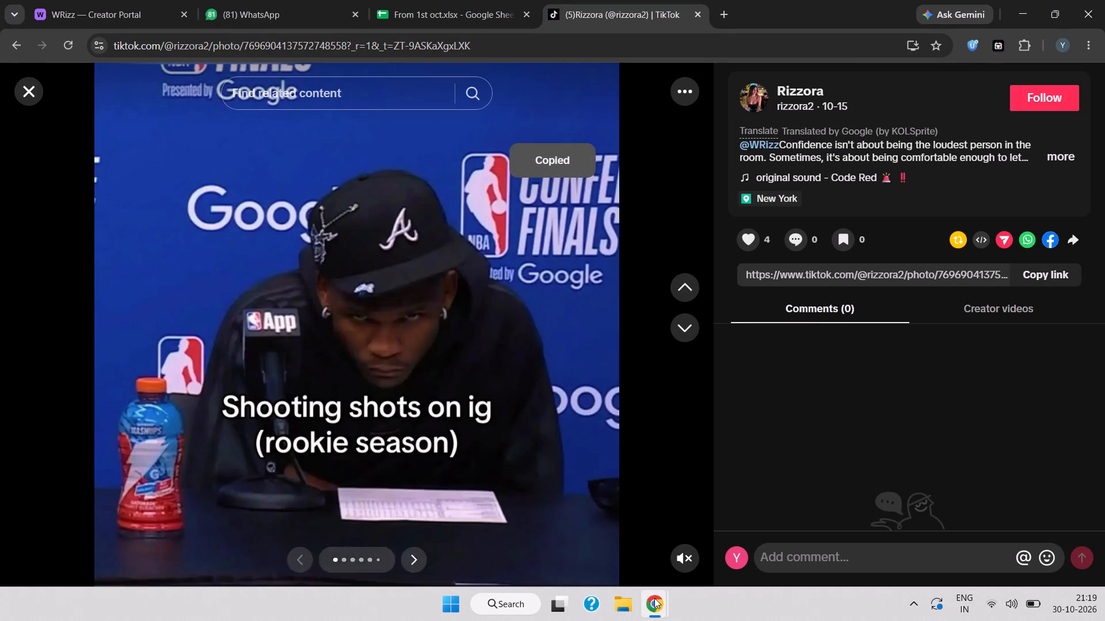
{"action": "left_click", "coordinate": [1044, 275]}
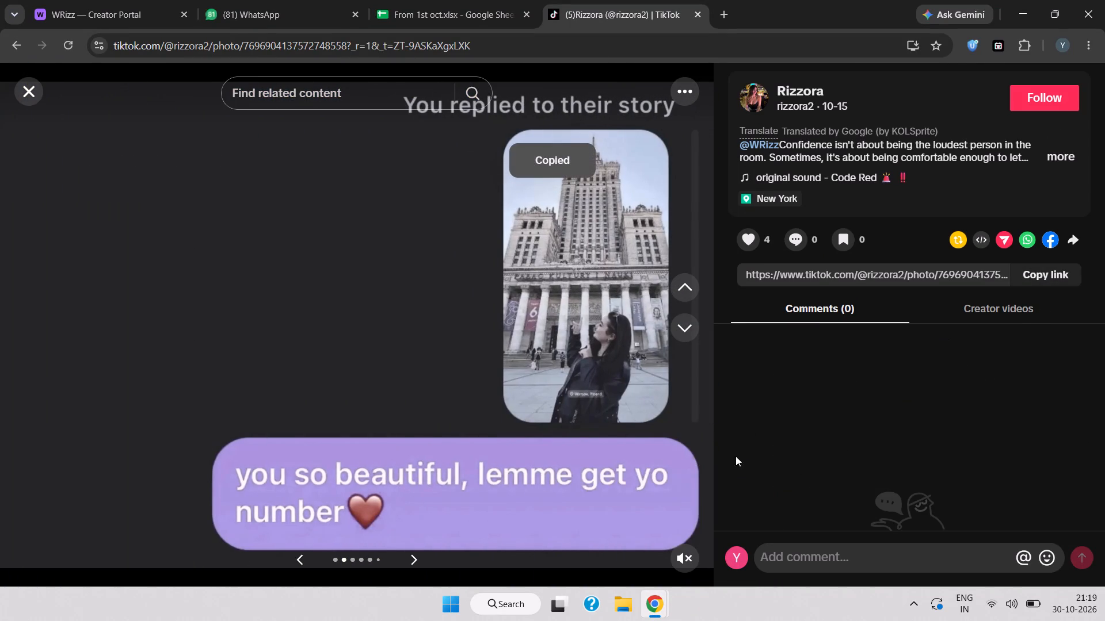
{"action": "left_click", "coordinate": [740, 539]}
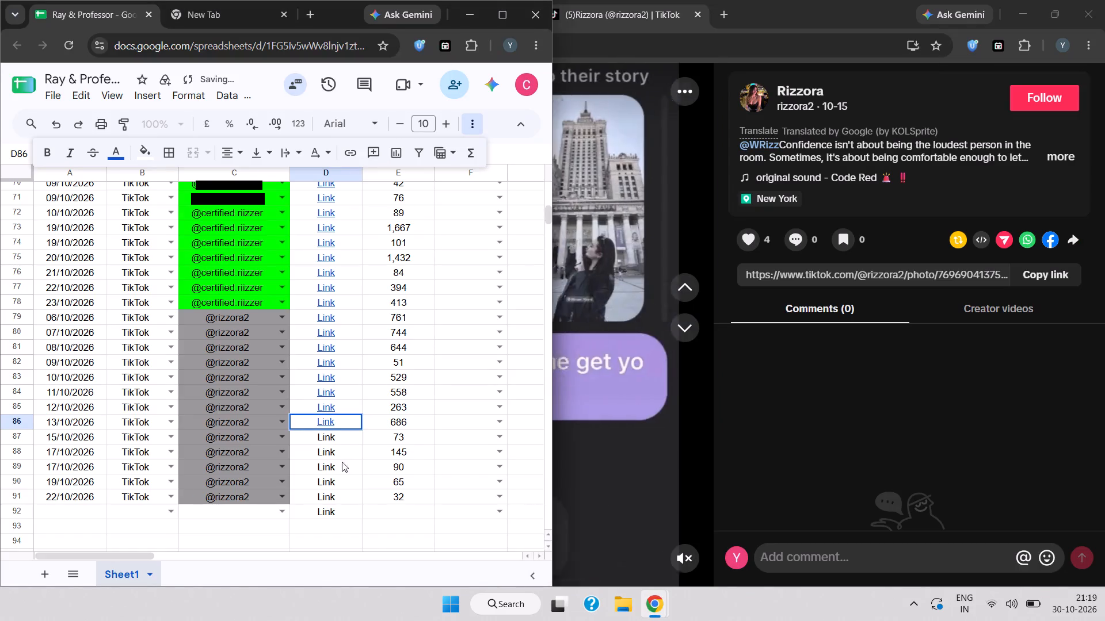
{"action": "right_click", "coordinate": [351, 435]}
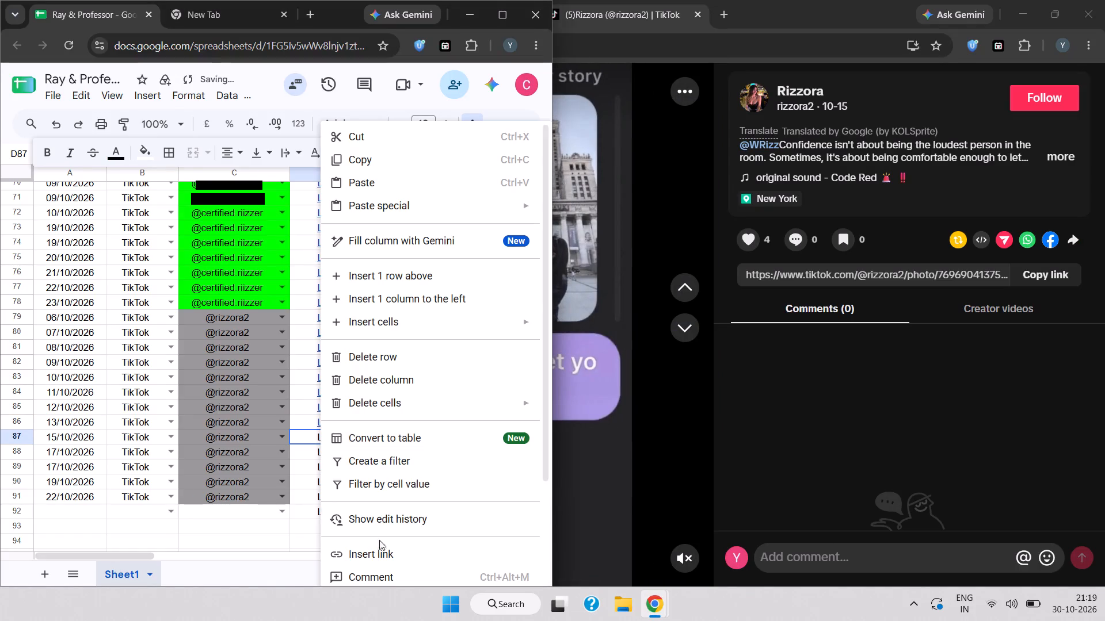
{"action": "left_click", "coordinate": [379, 549]}
{"action": "key", "text": "ctrl+v"}
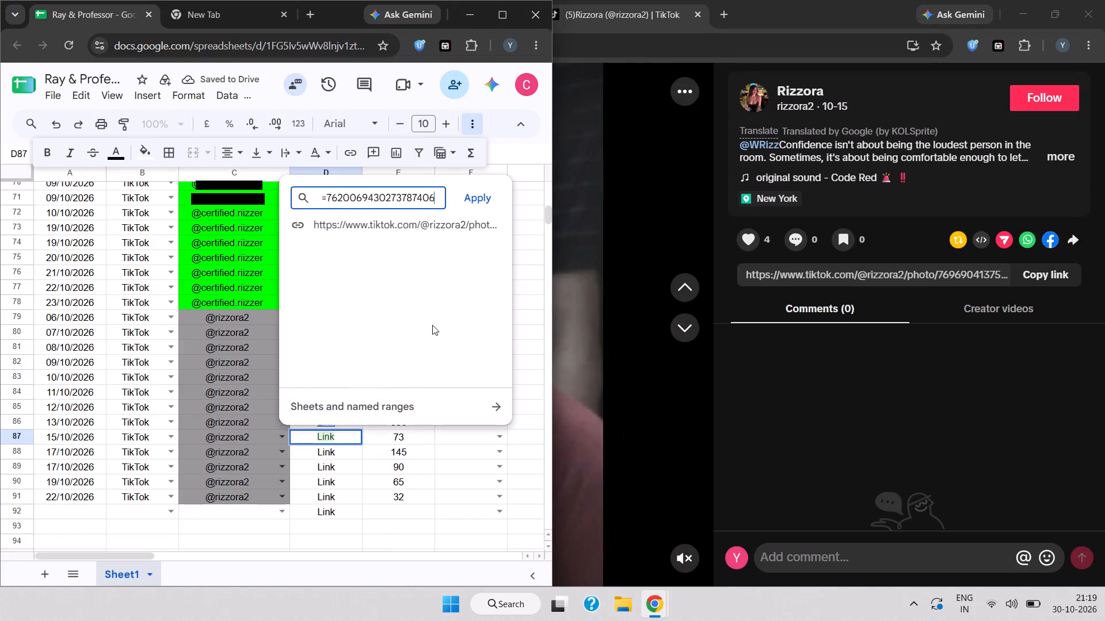
{"action": "left_click", "coordinate": [478, 198]}
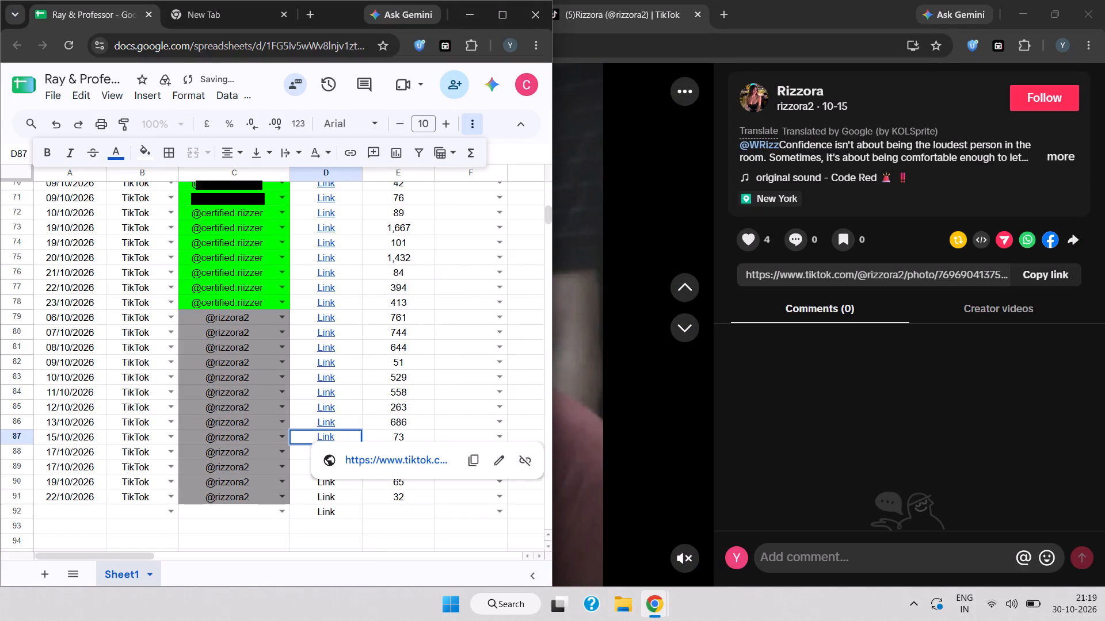
{"action": "left_click", "coordinate": [300, 457]}
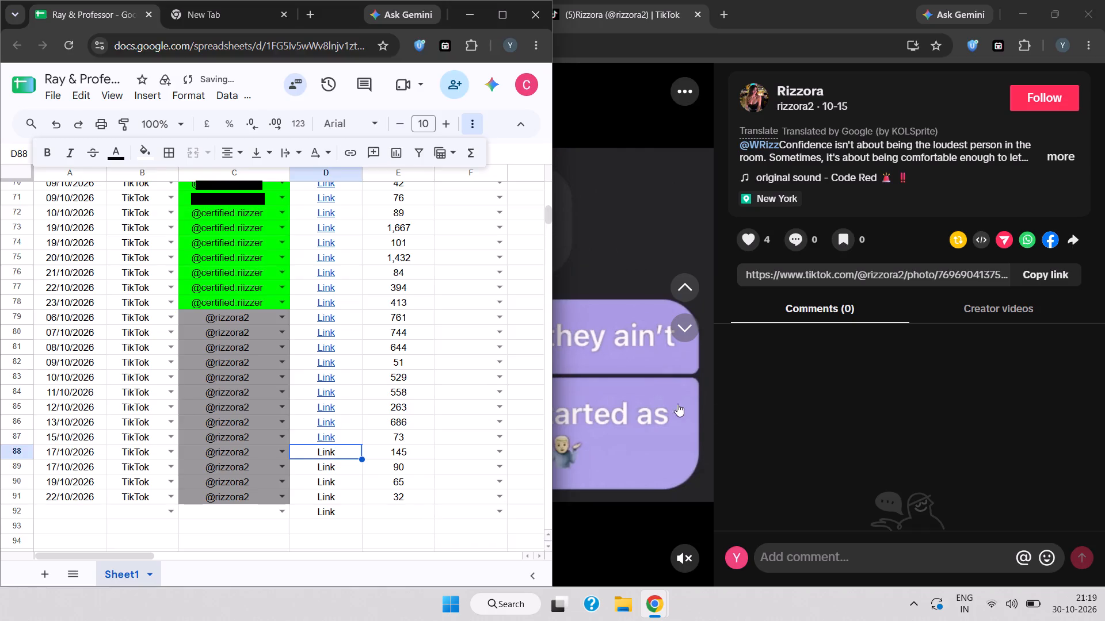
{"action": "left_click", "coordinate": [769, 398]}
{"action": "left_click", "coordinate": [32, 92]}
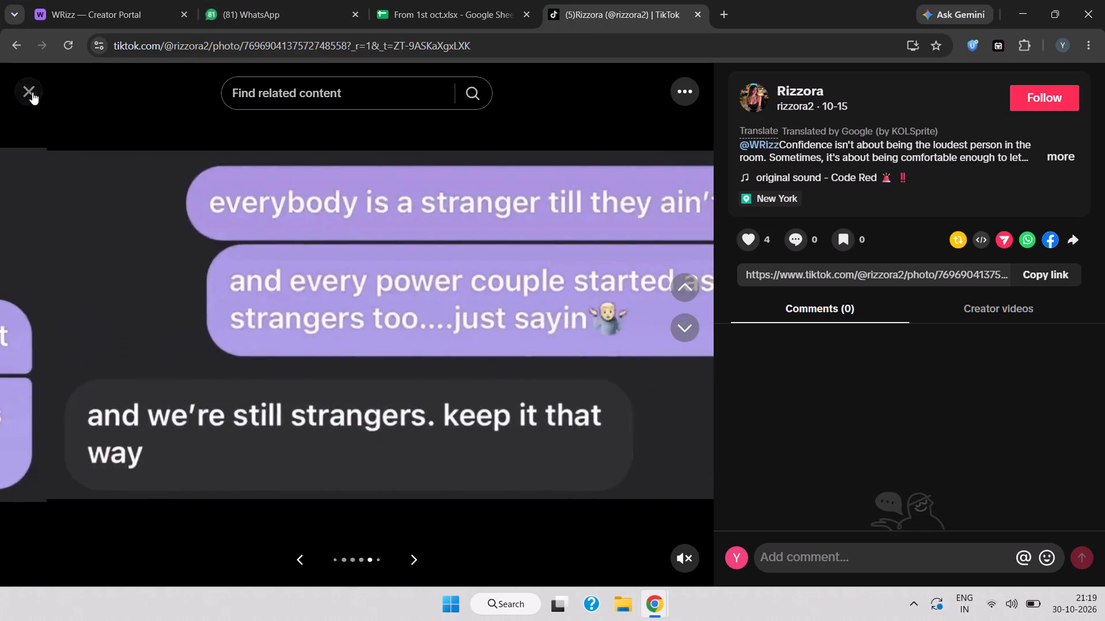
{"action": "left_click", "coordinate": [657, 216]}
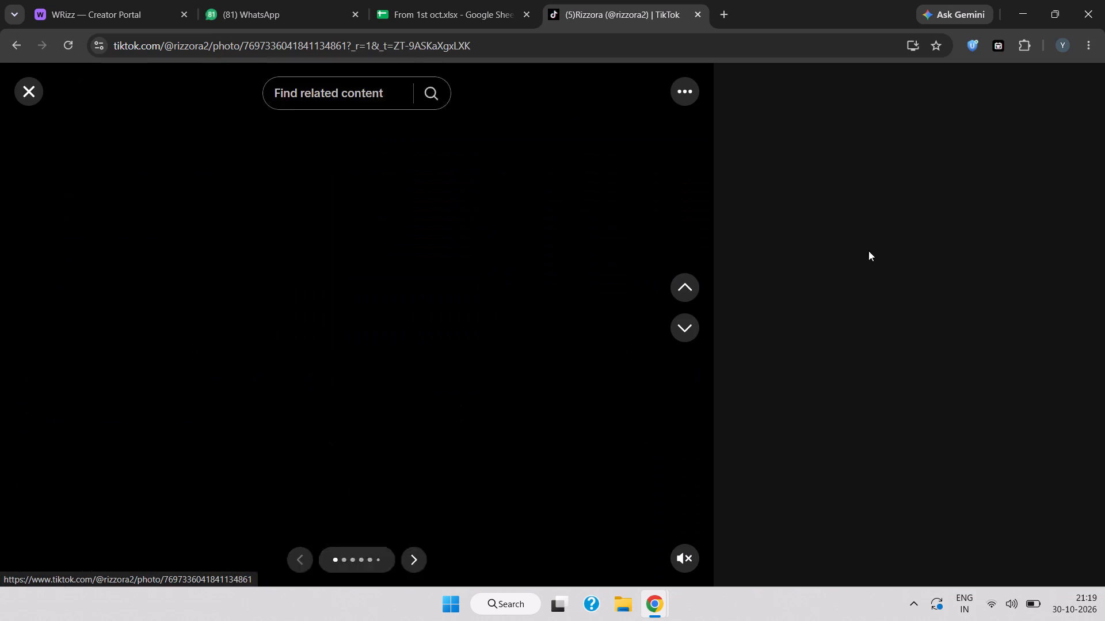
{"action": "left_click", "coordinate": [1038, 275]}
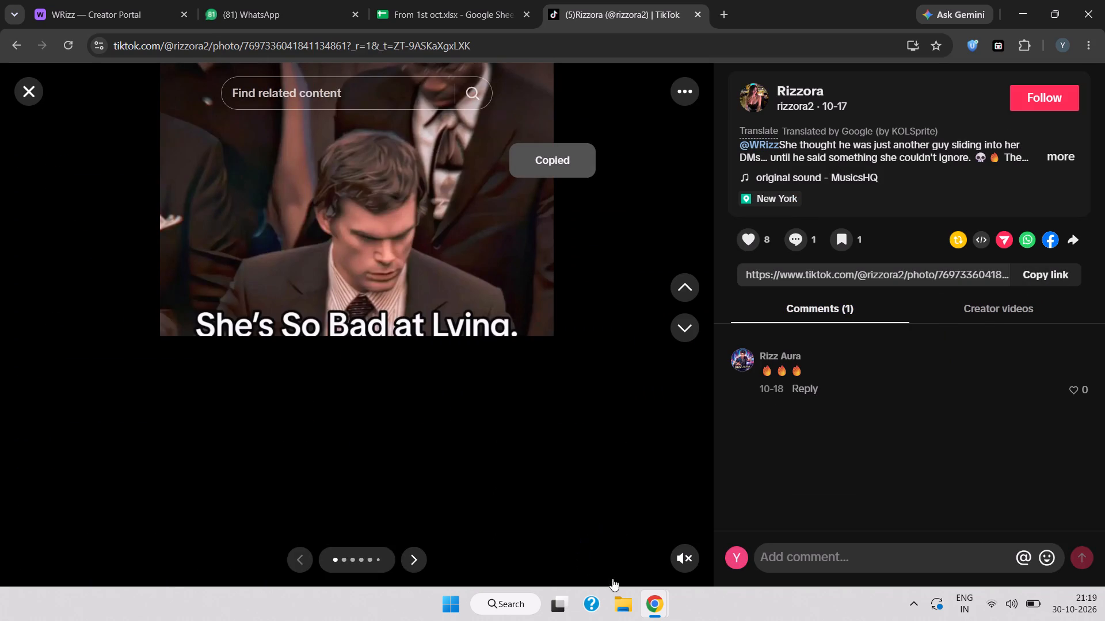
{"action": "left_click", "coordinate": [642, 601]}
{"action": "left_click", "coordinate": [722, 530]}
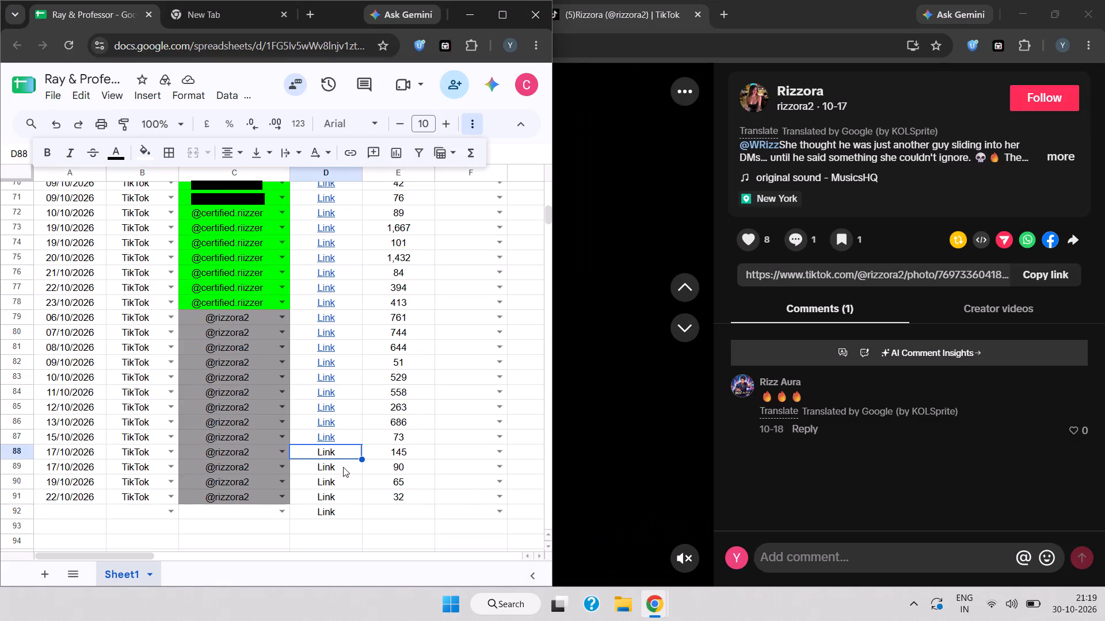
{"action": "right_click", "coordinate": [341, 453]}
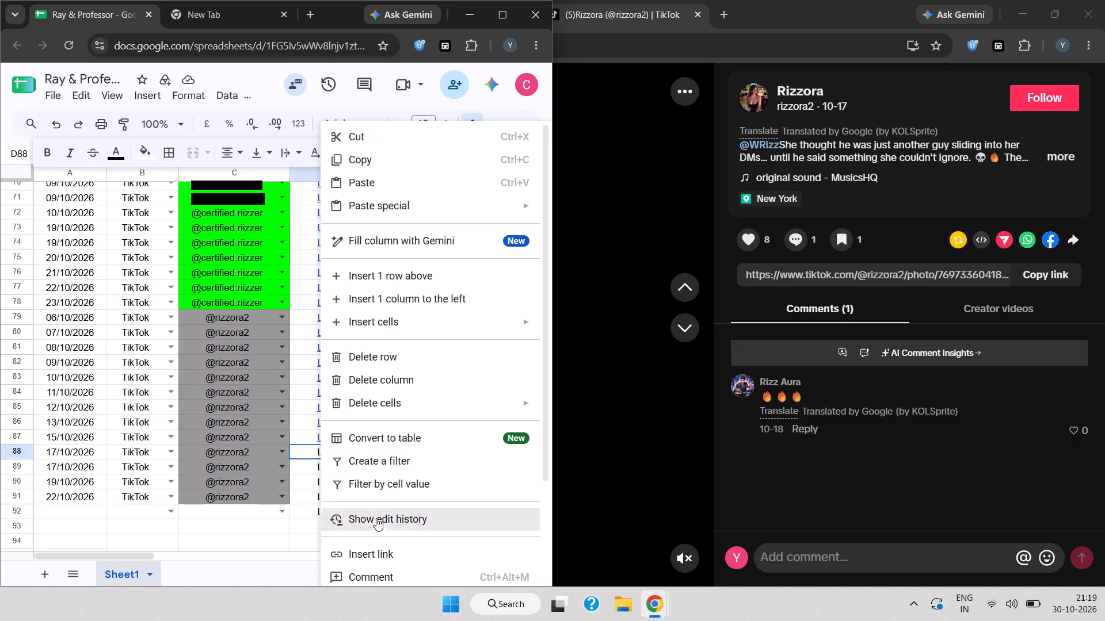
{"action": "left_click", "coordinate": [381, 540]}
{"action": "left_click", "coordinate": [381, 545]}
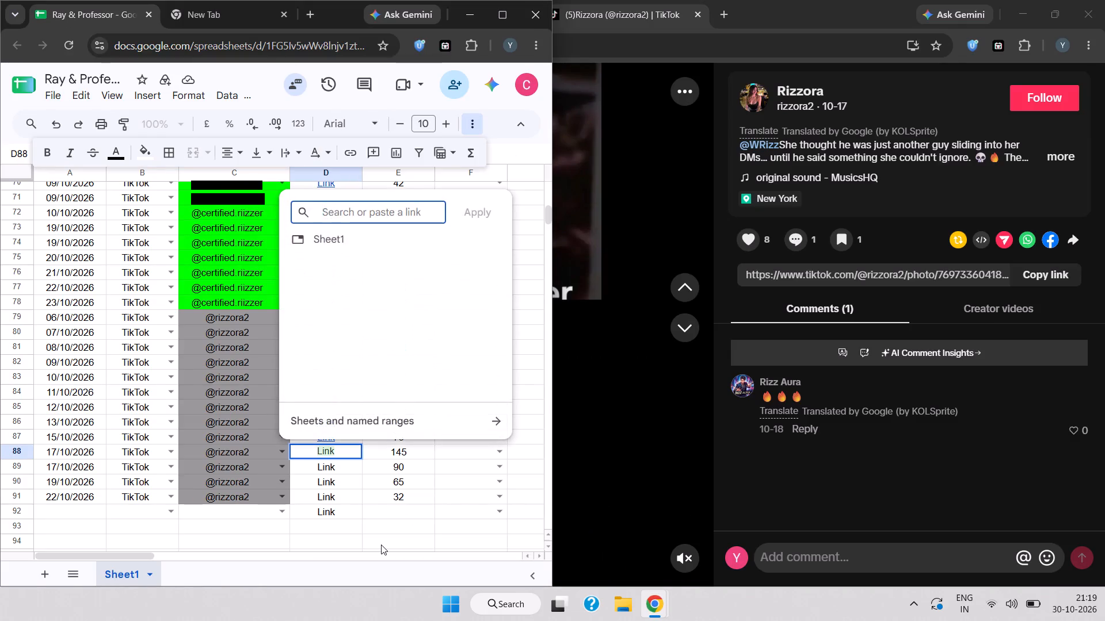
{"action": "key", "text": "ctrl+v"}
{"action": "left_click", "coordinate": [486, 218]}
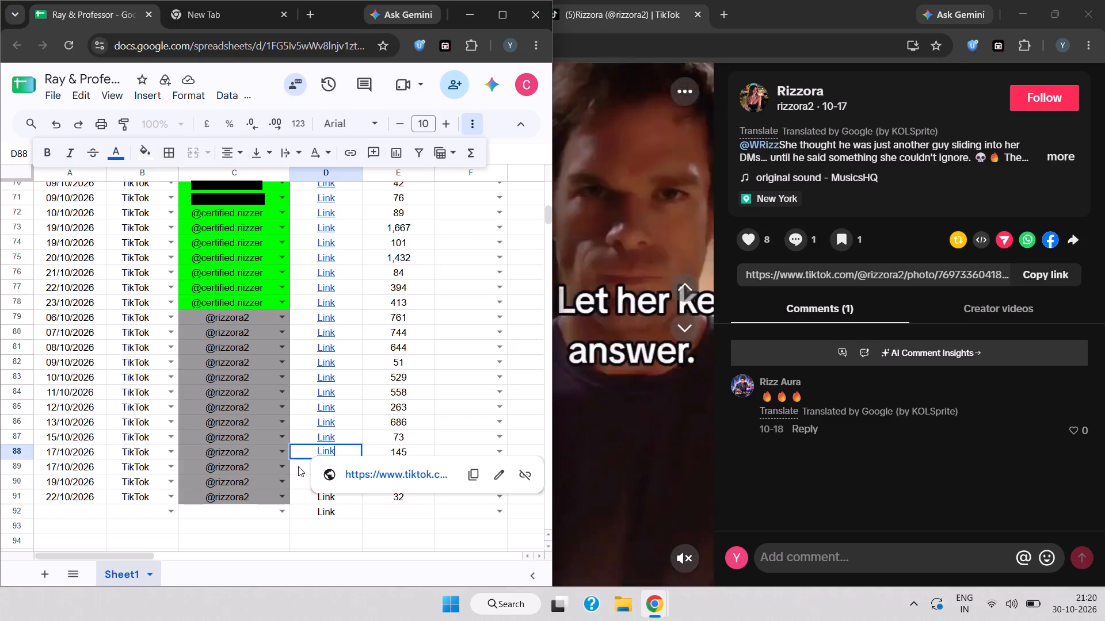
{"action": "right_click", "coordinate": [298, 466]}
{"action": "left_click", "coordinate": [828, 494]}
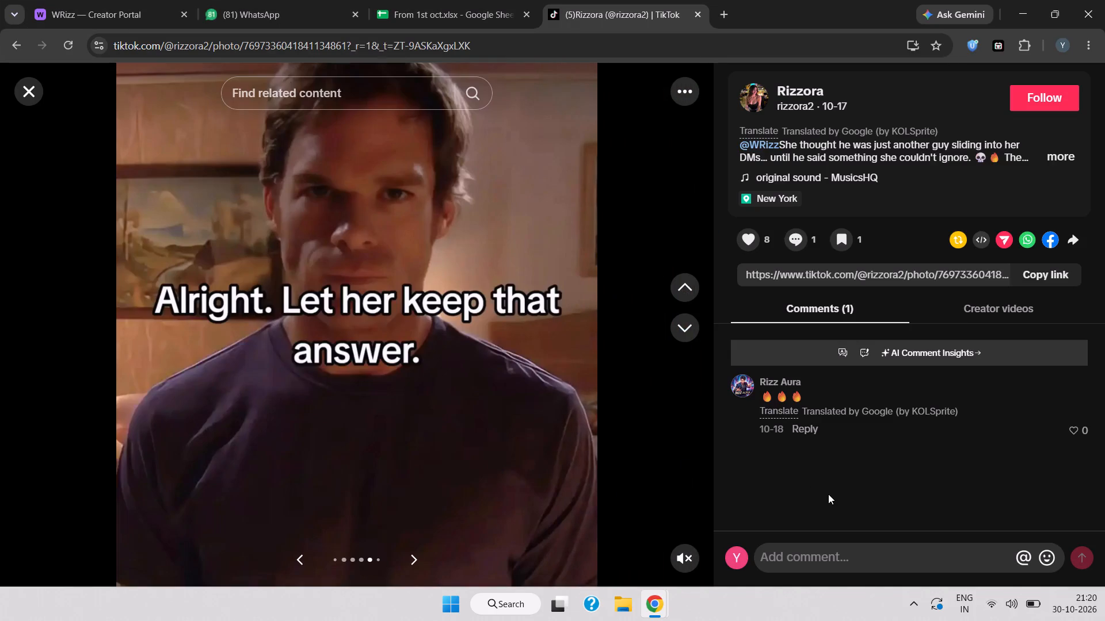
{"action": "left_click", "coordinate": [709, 548]}
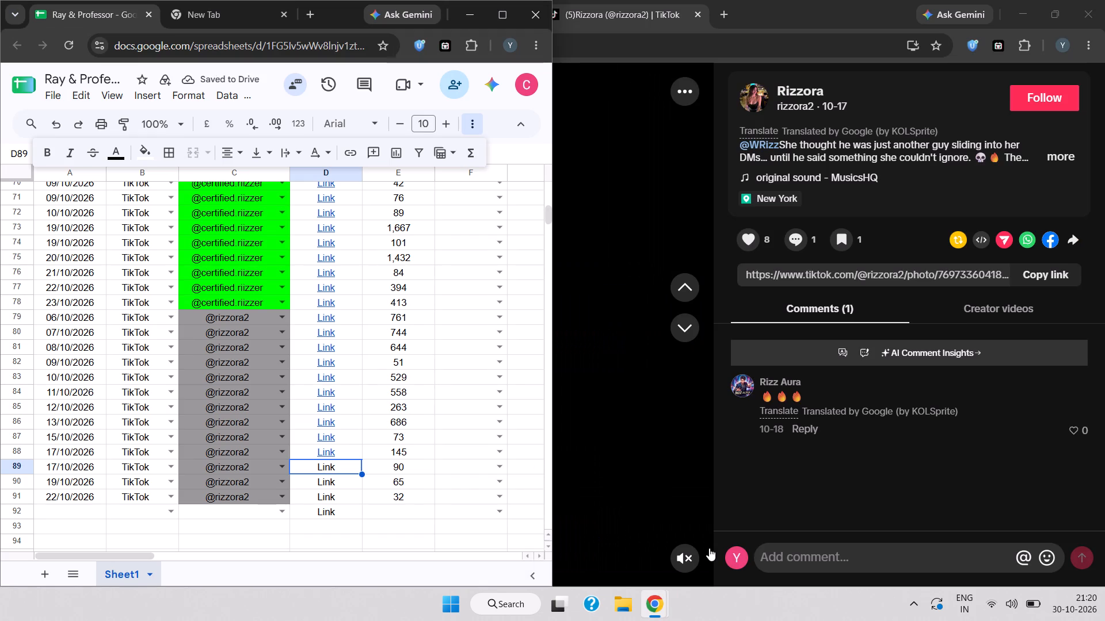
{"action": "left_click", "coordinate": [814, 500]}
{"action": "left_click", "coordinate": [38, 89]}
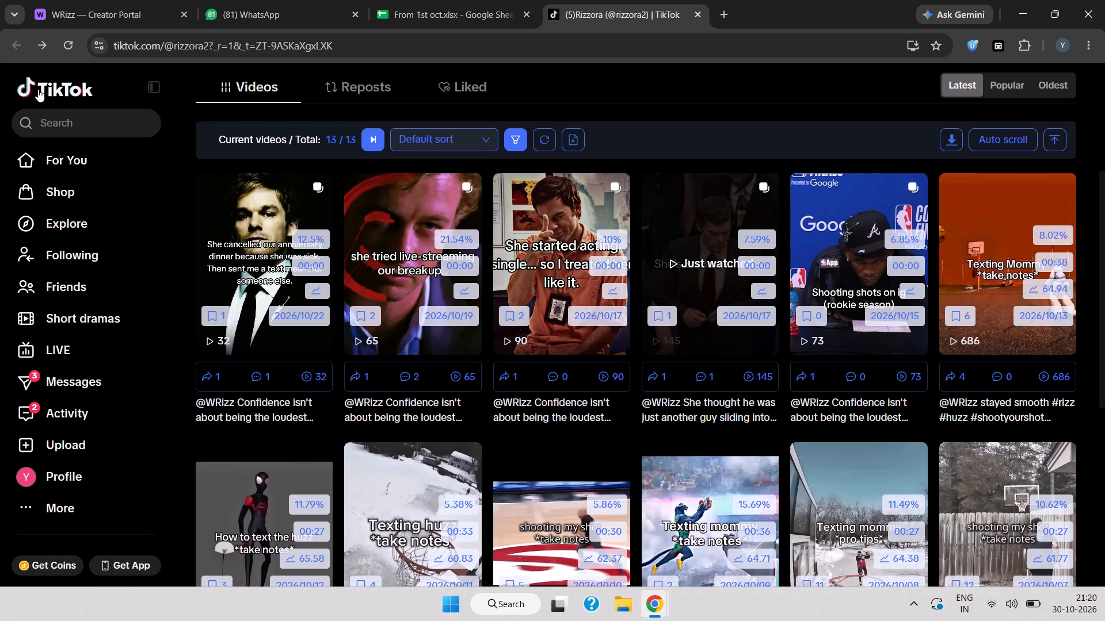
{"action": "left_click", "coordinate": [504, 267]}
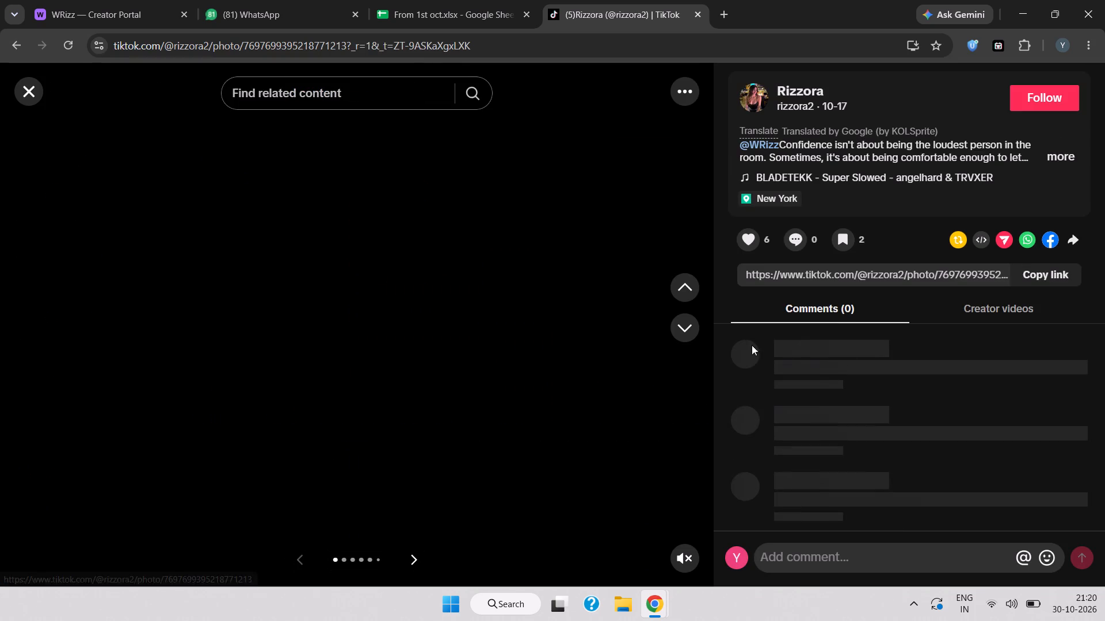
{"action": "left_click", "coordinate": [1042, 273]}
{"action": "left_click", "coordinate": [1042, 273]}
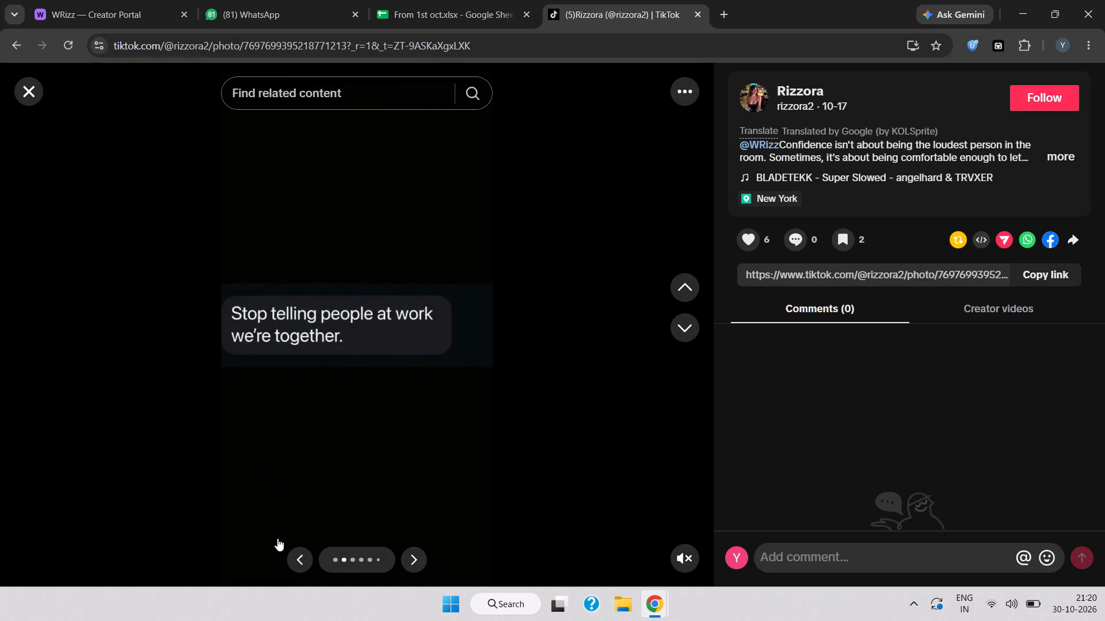
{"action": "left_click", "coordinate": [299, 552]}
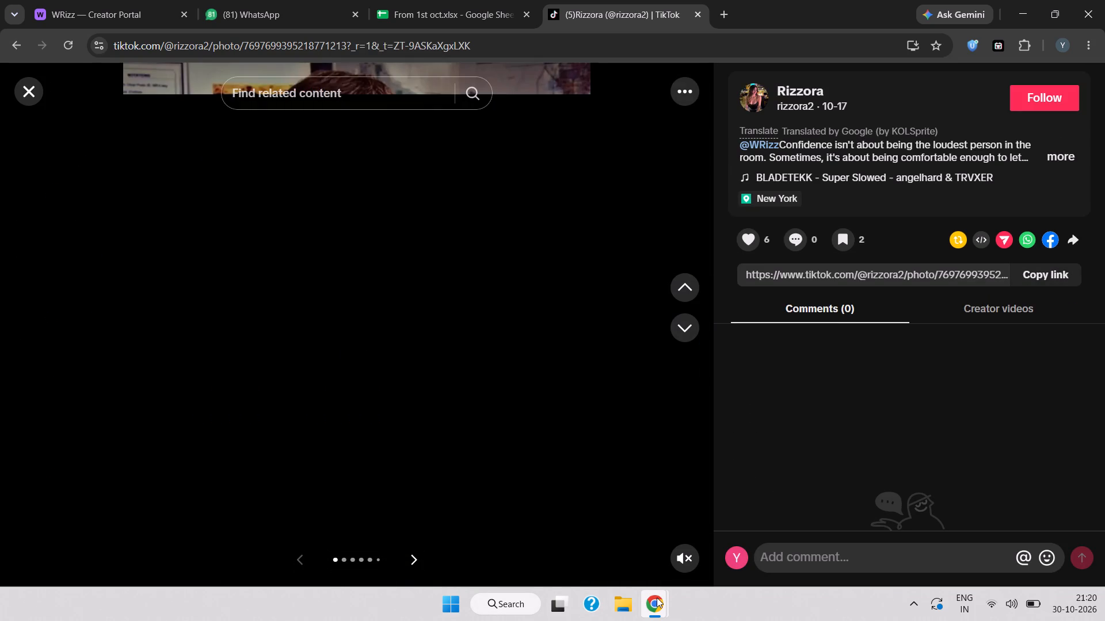
{"action": "left_click", "coordinate": [736, 537]}
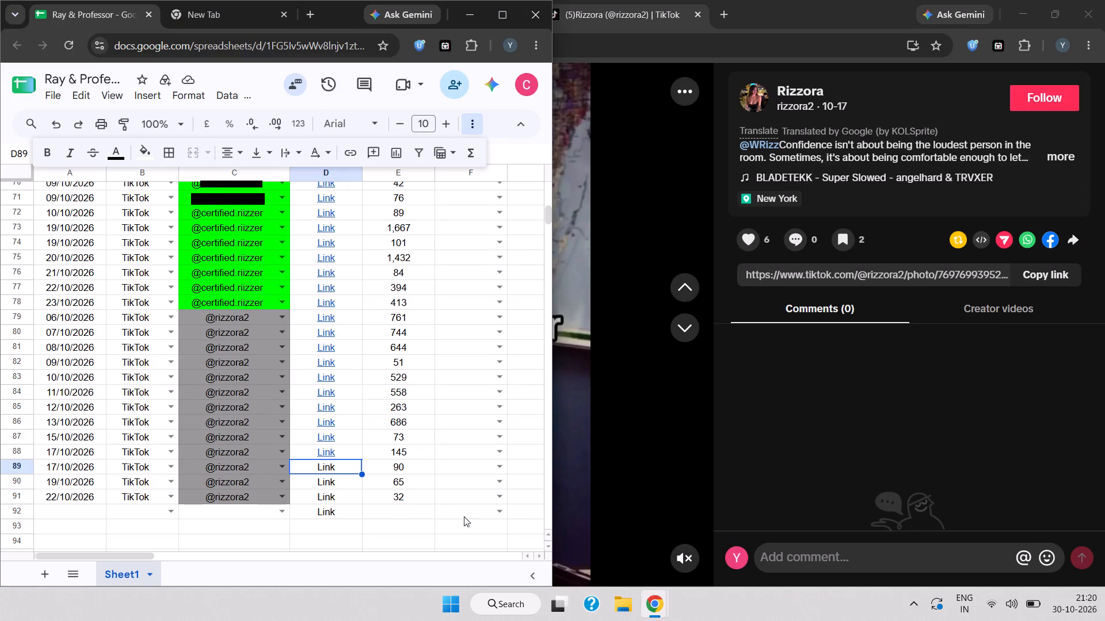
{"action": "right_click", "coordinate": [341, 464]}
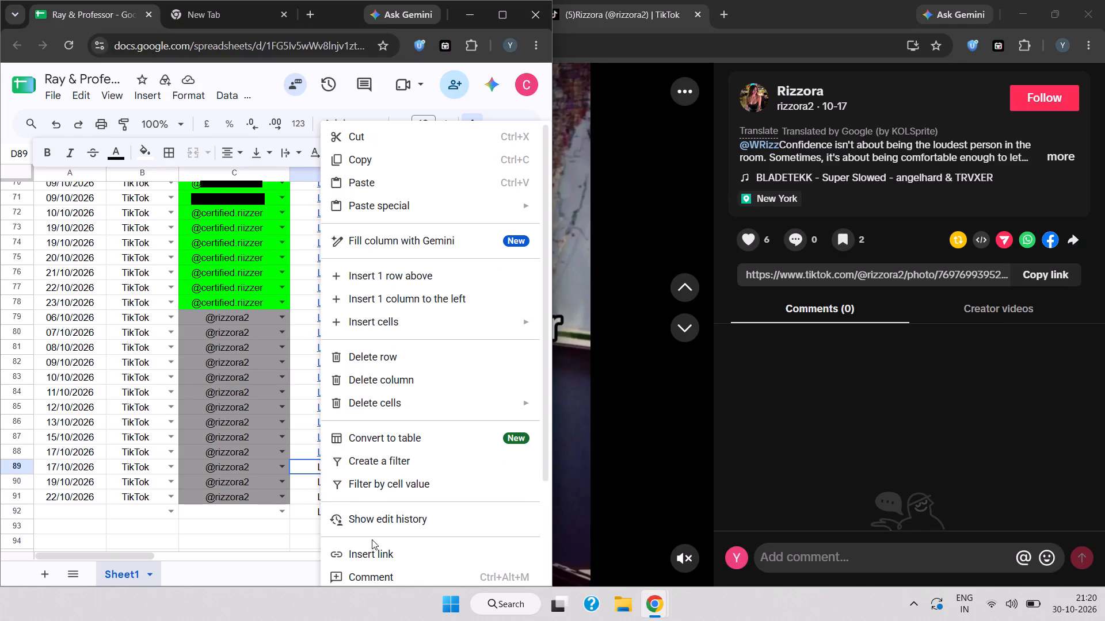
{"action": "left_click", "coordinate": [374, 547]}
{"action": "key", "text": "ctrl+v"}
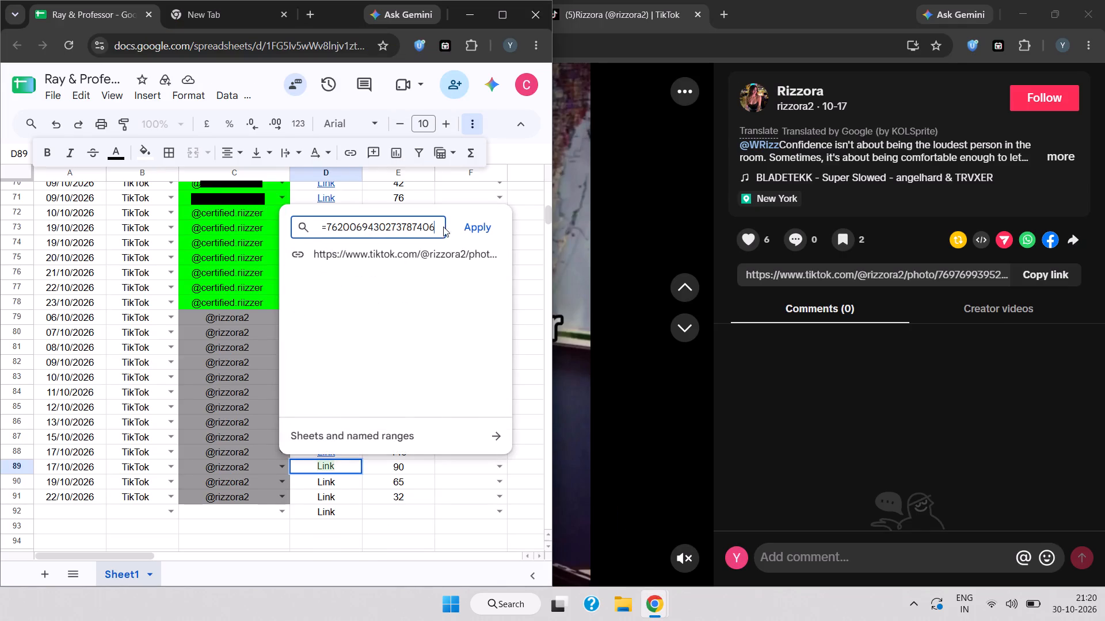
{"action": "left_click", "coordinate": [472, 223]}
{"action": "left_click", "coordinate": [809, 416]}
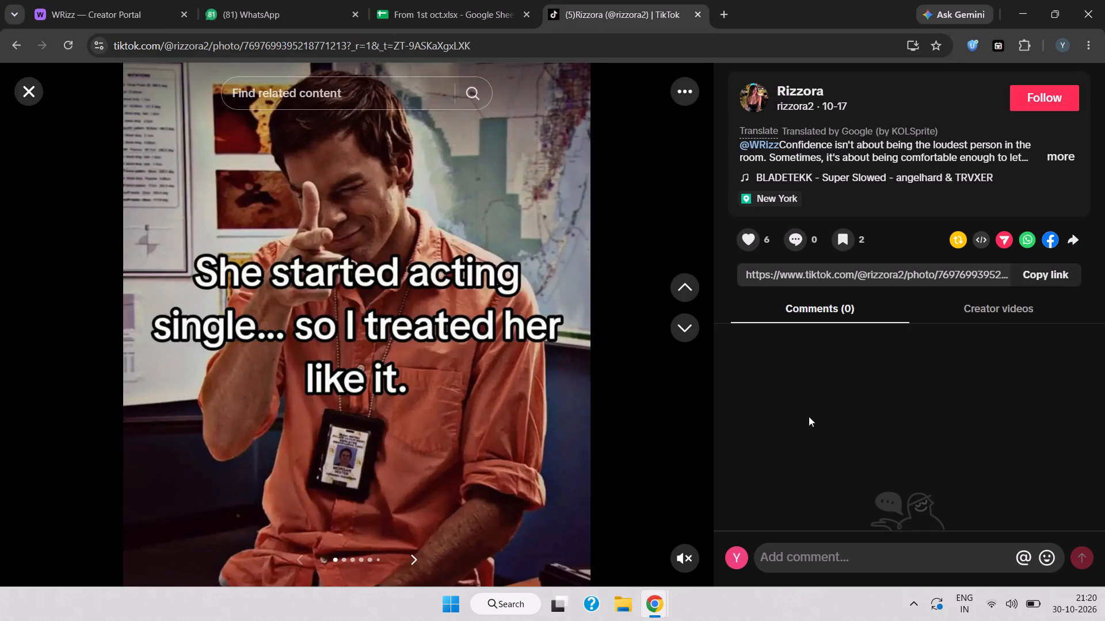
{"action": "left_click", "coordinate": [28, 86]}
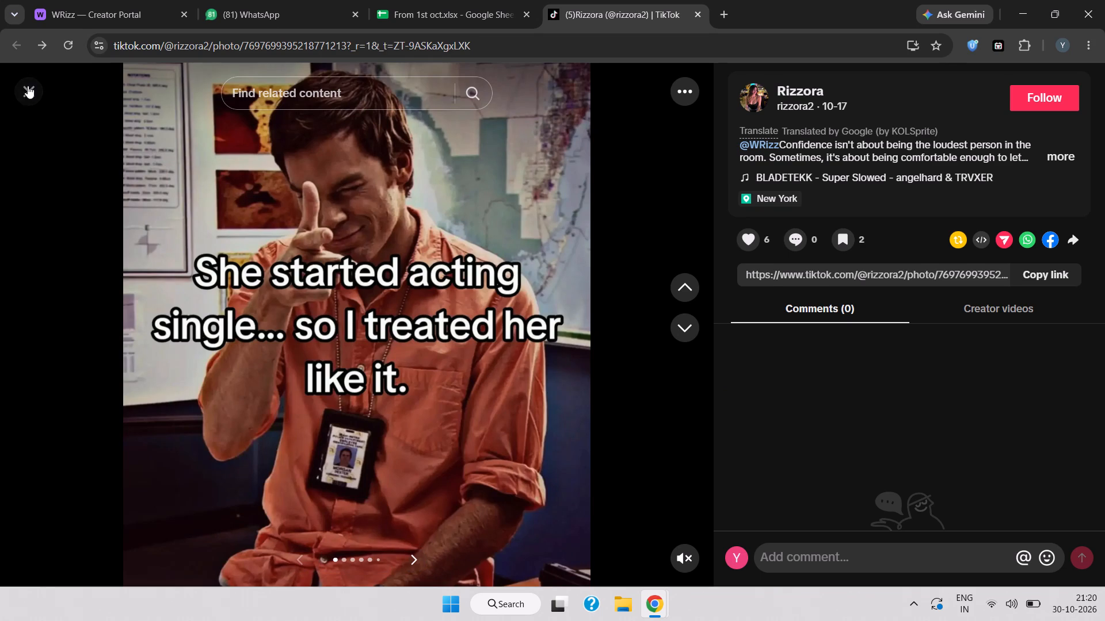
{"action": "right_click", "coordinate": [385, 248]}
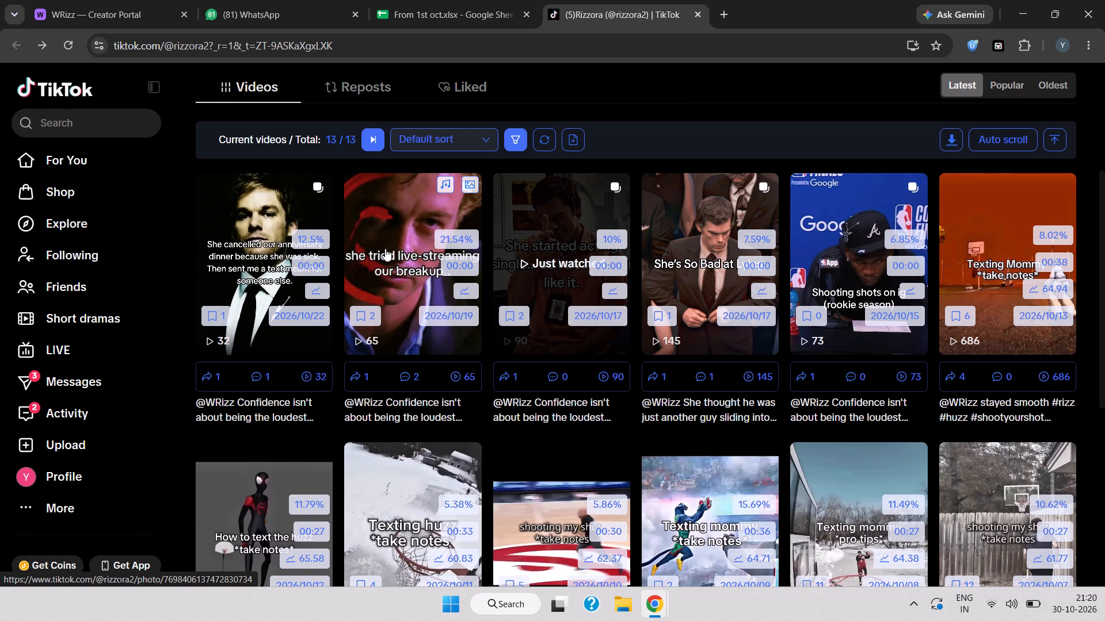
{"action": "left_click", "coordinate": [361, 255]}
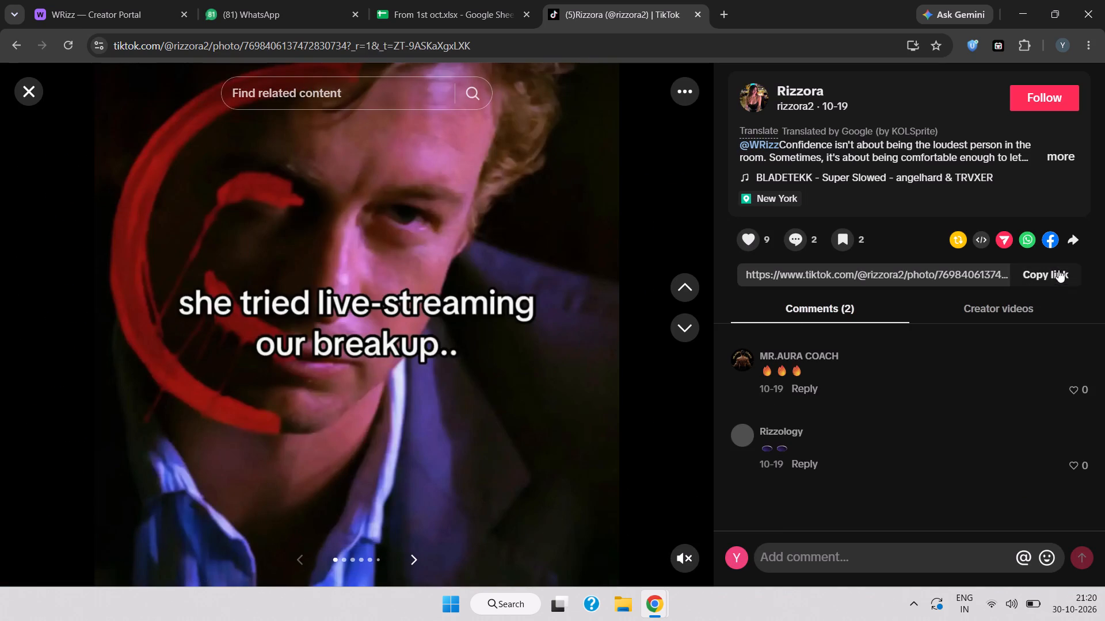
{"action": "left_click", "coordinate": [1058, 270]}
{"action": "left_click", "coordinate": [706, 558]}
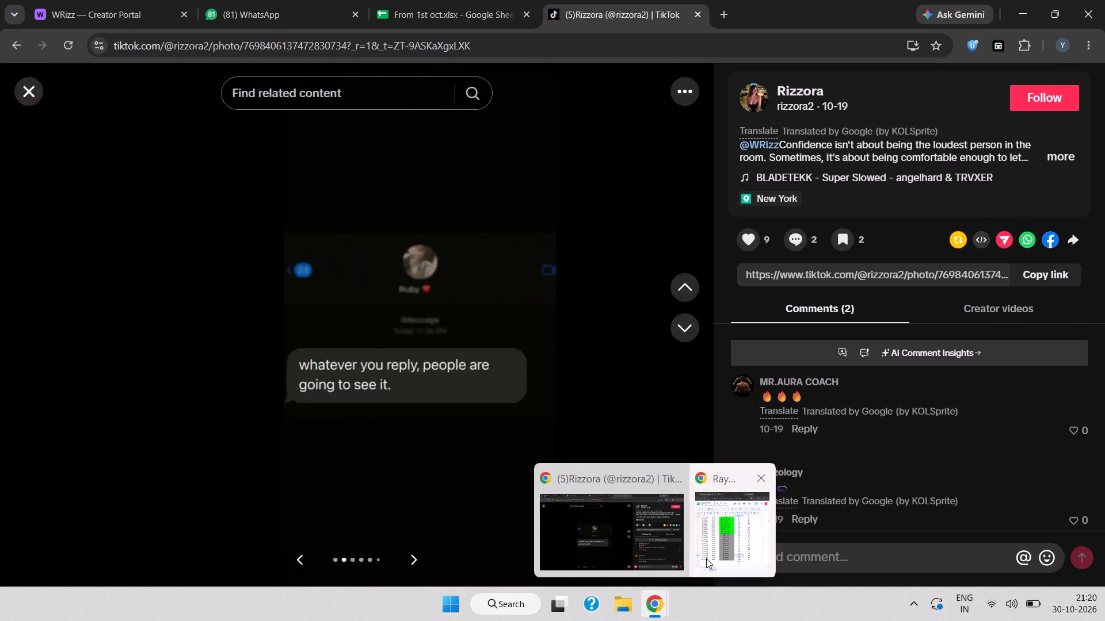
{"action": "left_click", "coordinate": [341, 479]}
{"action": "right_click", "coordinate": [341, 479]}
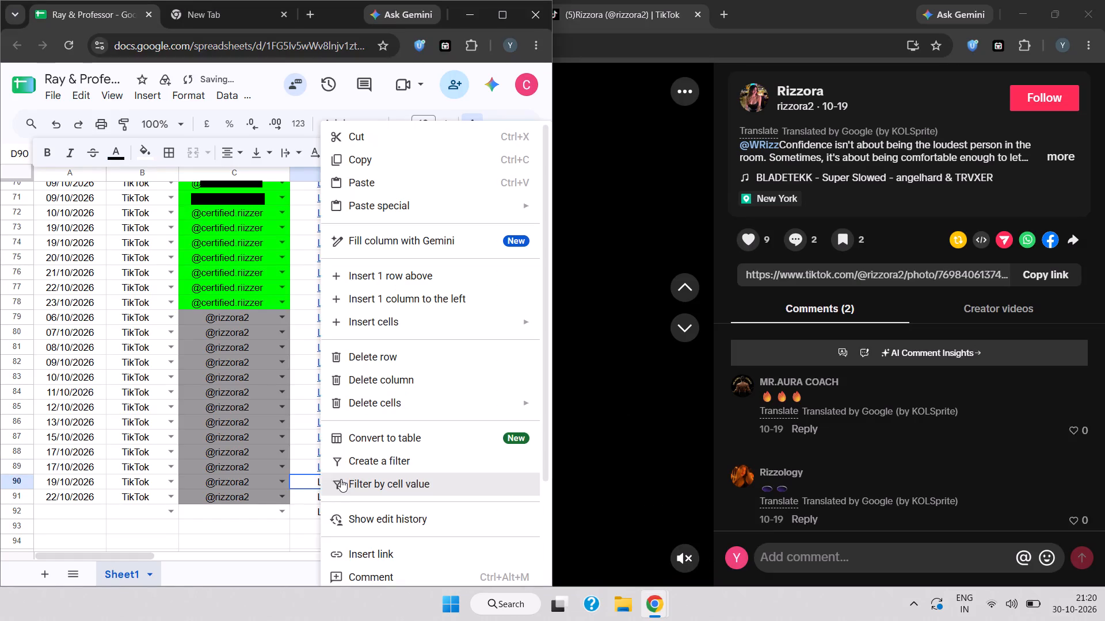
{"action": "left_click", "coordinate": [378, 552]}
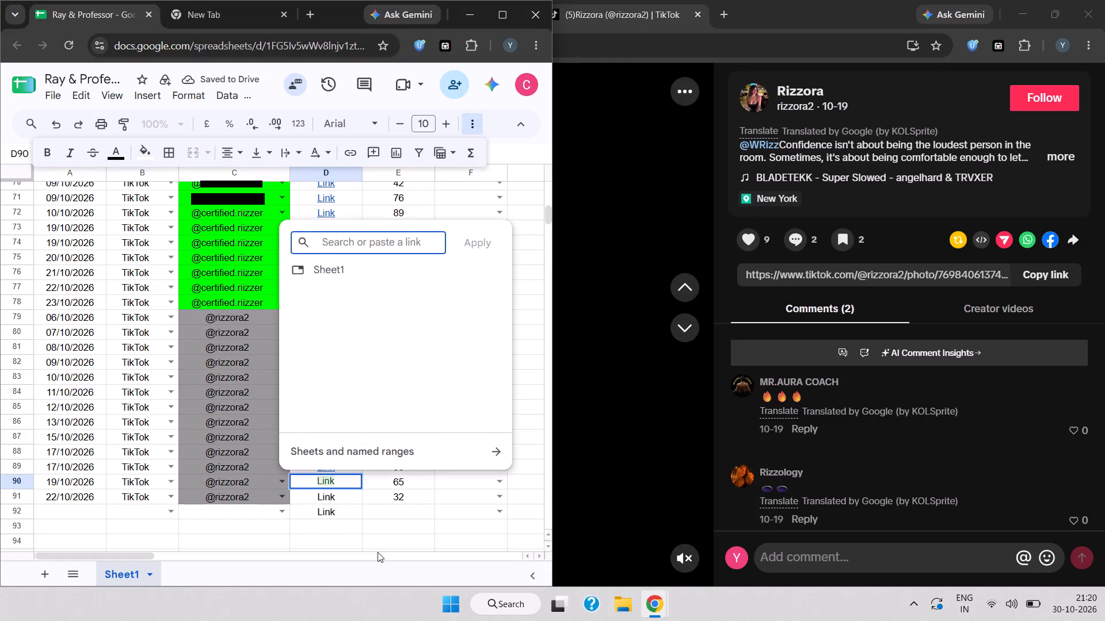
{"action": "key", "text": "ctrl+v"}
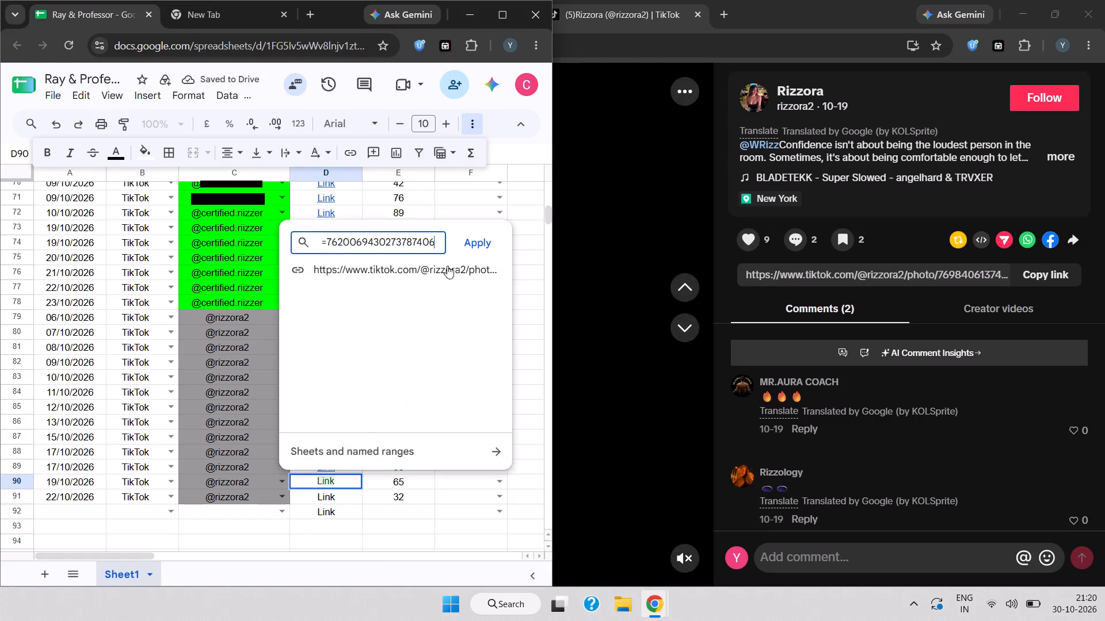
{"action": "left_click", "coordinate": [471, 243]}
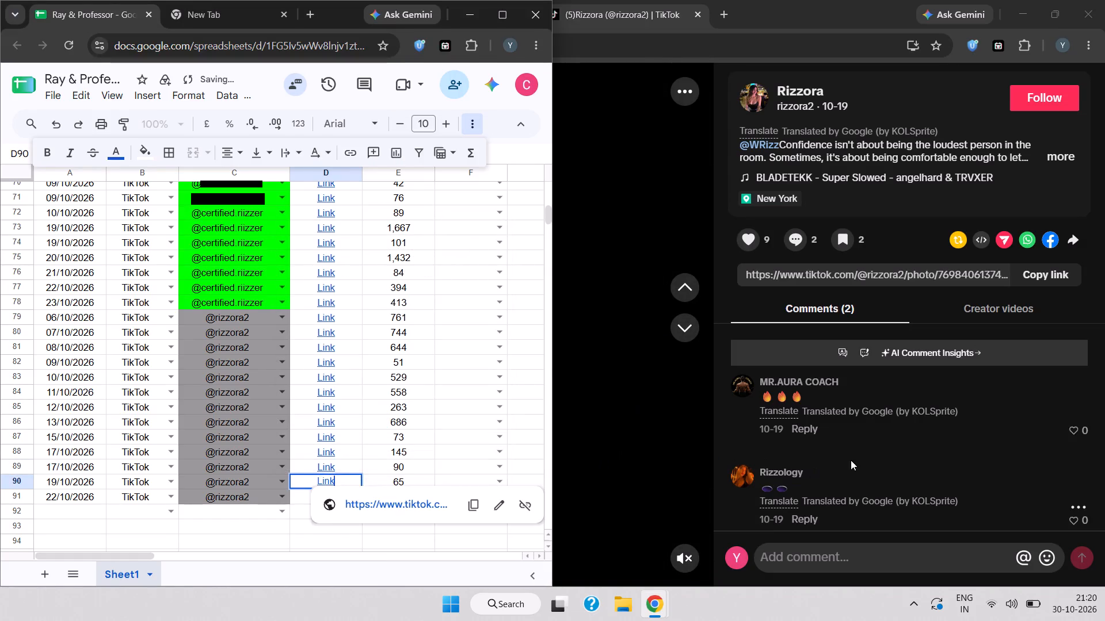
{"action": "left_click", "coordinate": [851, 460]}
{"action": "left_click", "coordinate": [38, 91]}
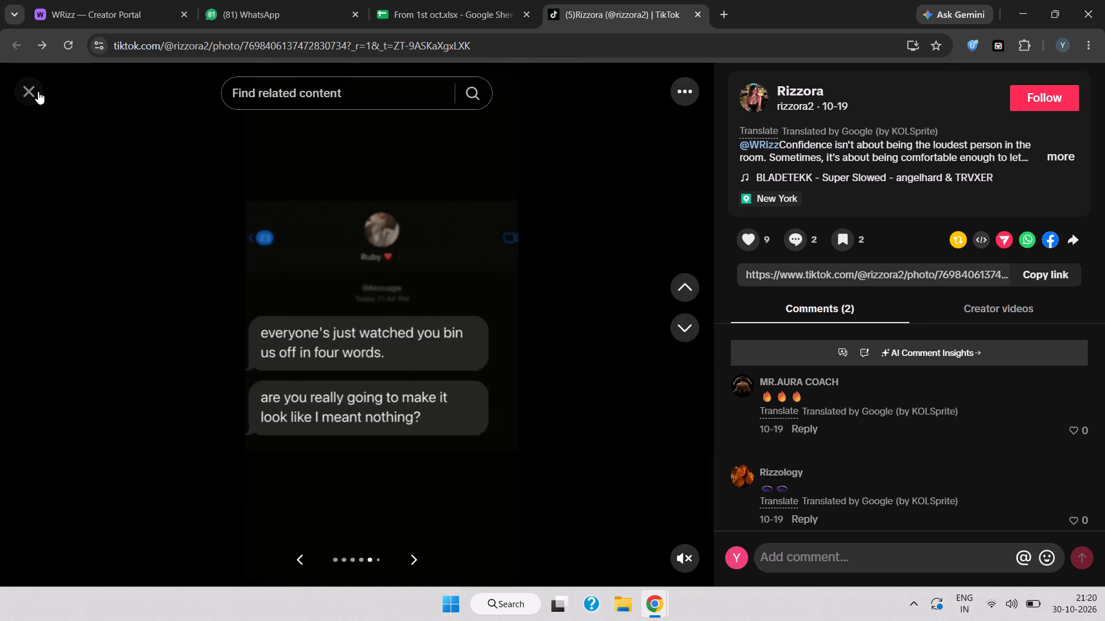
{"action": "left_click", "coordinate": [264, 274]}
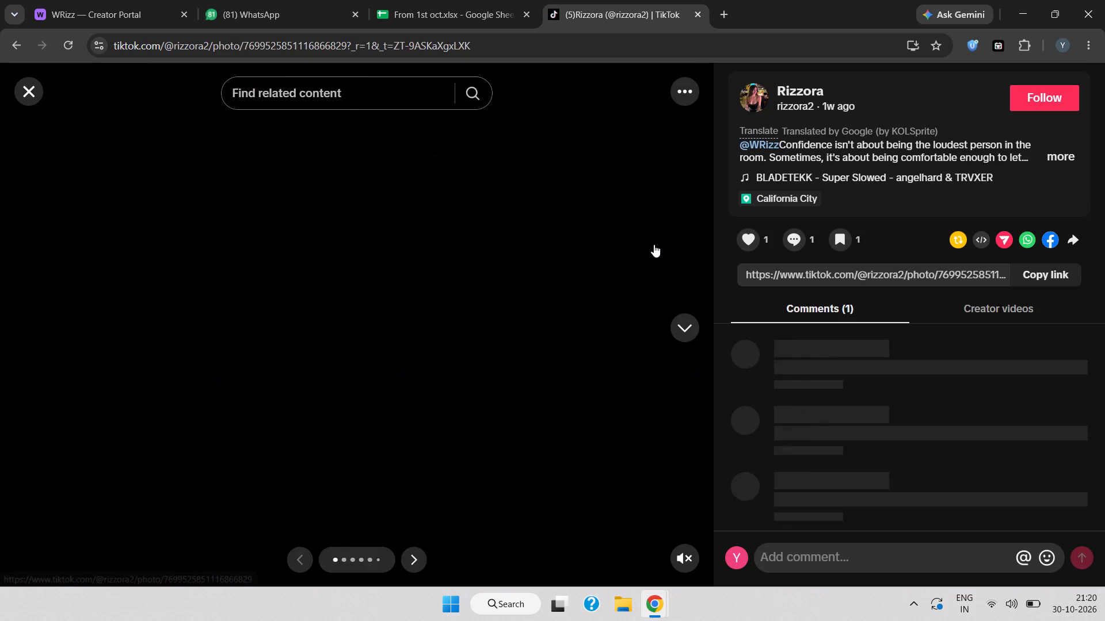
{"action": "left_click", "coordinate": [1031, 274]}
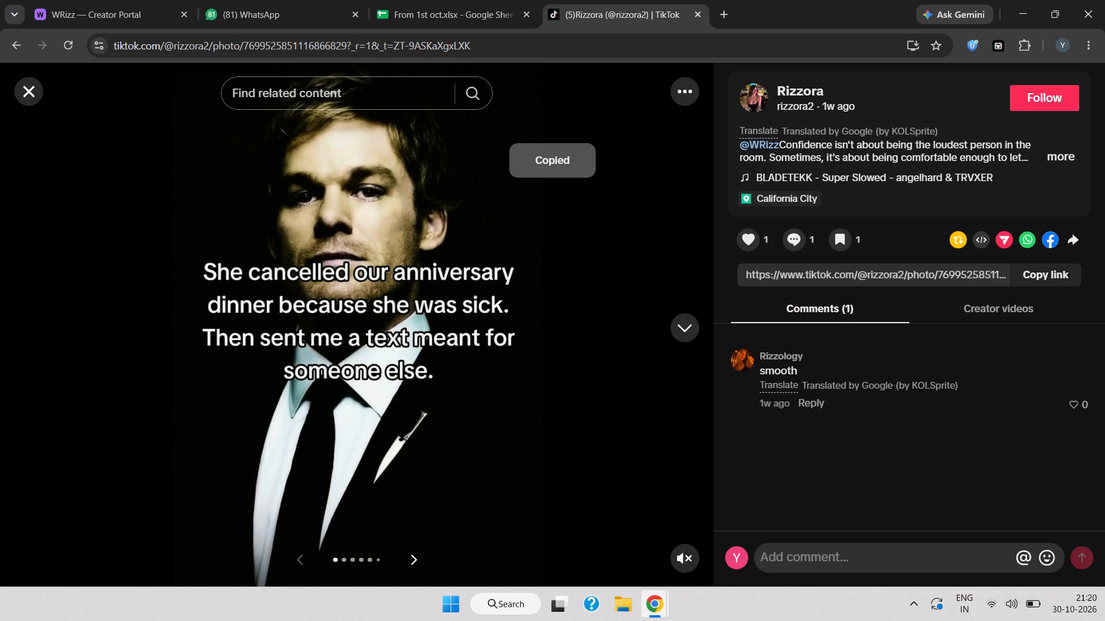
{"action": "left_click", "coordinate": [743, 515]}
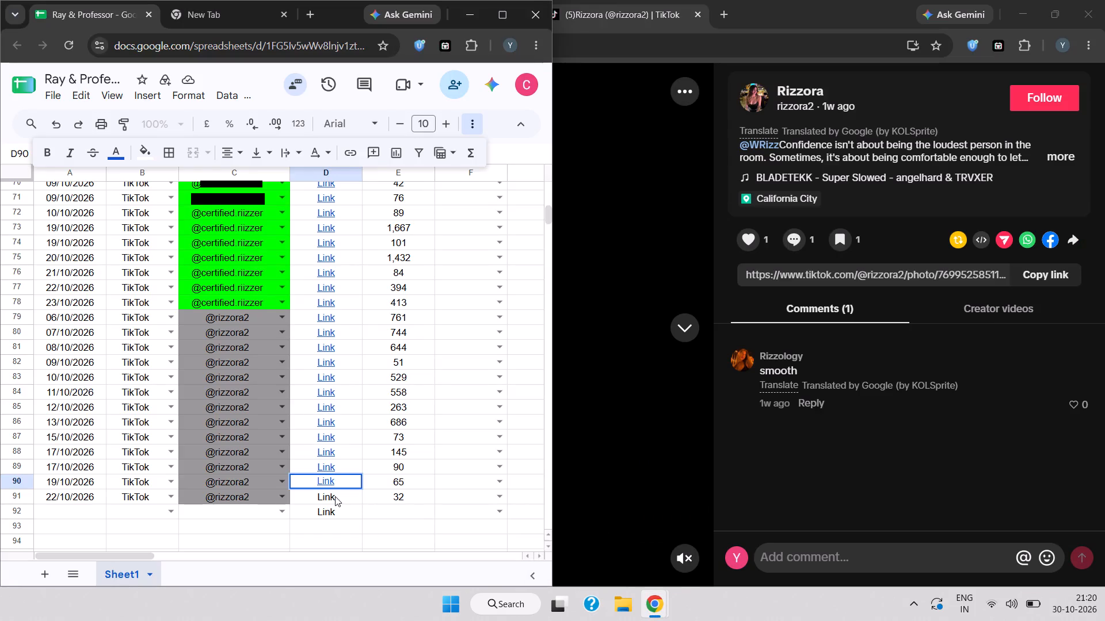
{"action": "left_click", "coordinate": [335, 496]}
{"action": "right_click", "coordinate": [335, 496]}
{"action": "left_click", "coordinate": [362, 545]}
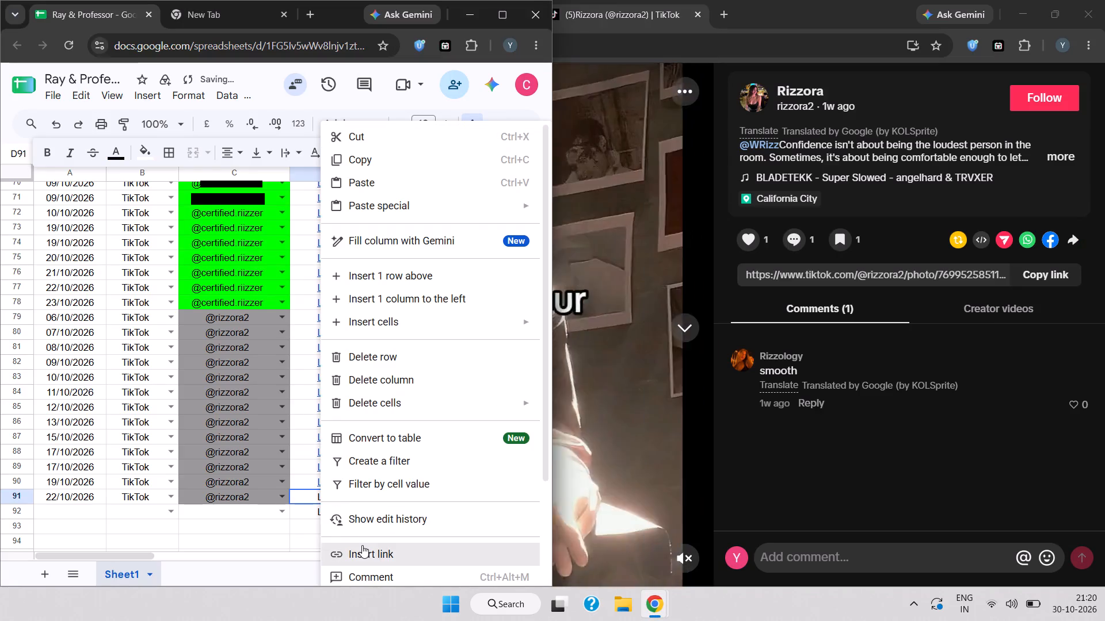
{"action": "key", "text": "ctrl+v"}
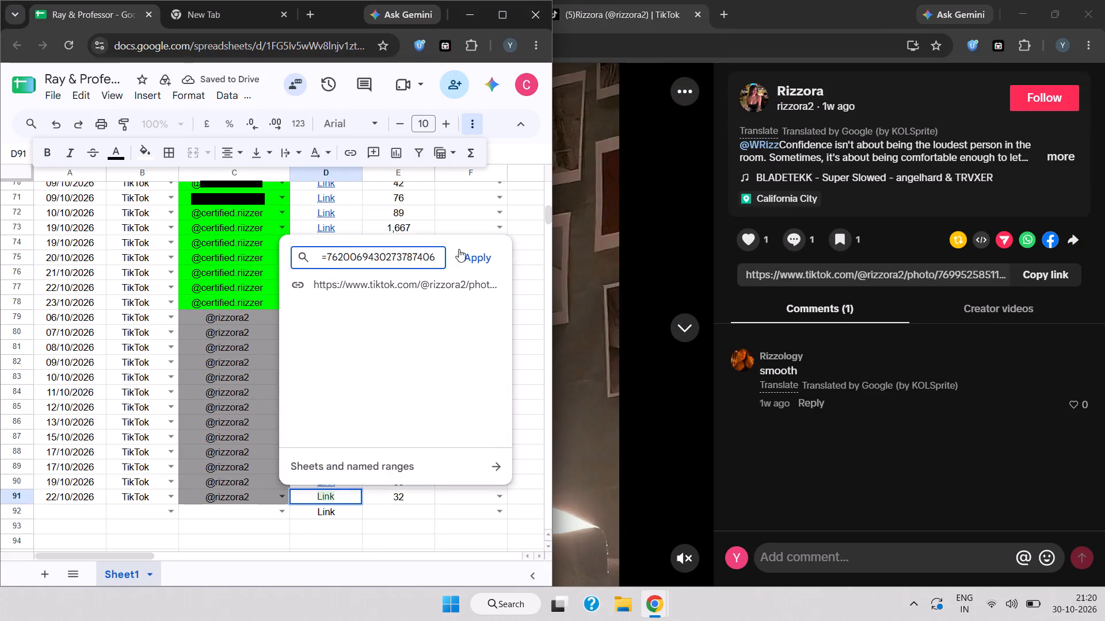
{"action": "left_click", "coordinate": [464, 255]}
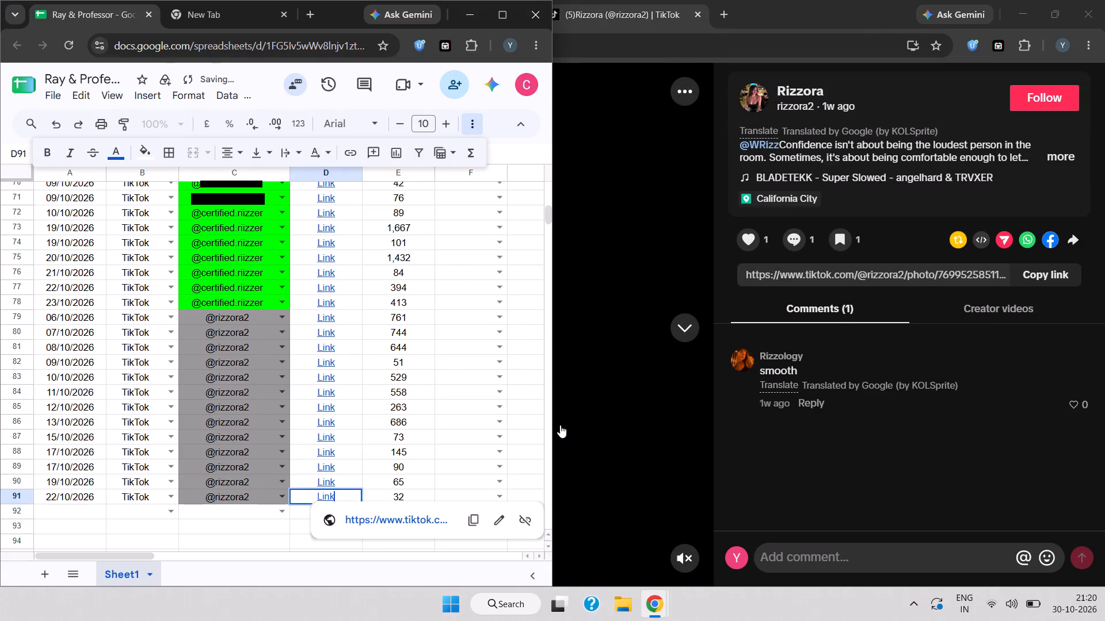
{"action": "left_click", "coordinate": [855, 451]}
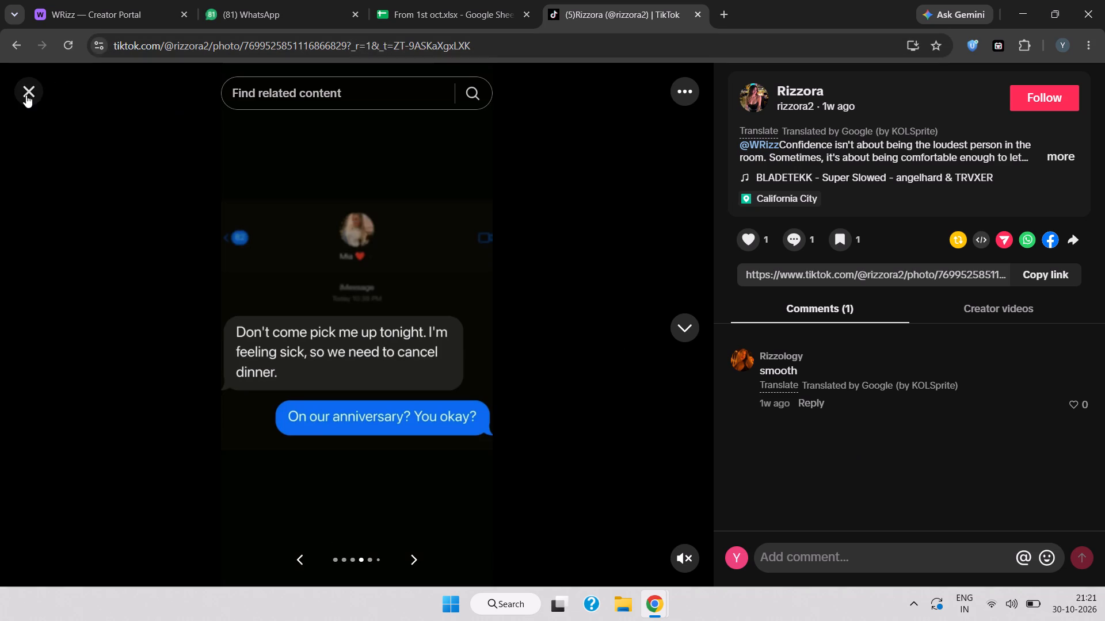
{"action": "left_click", "coordinate": [26, 95]}
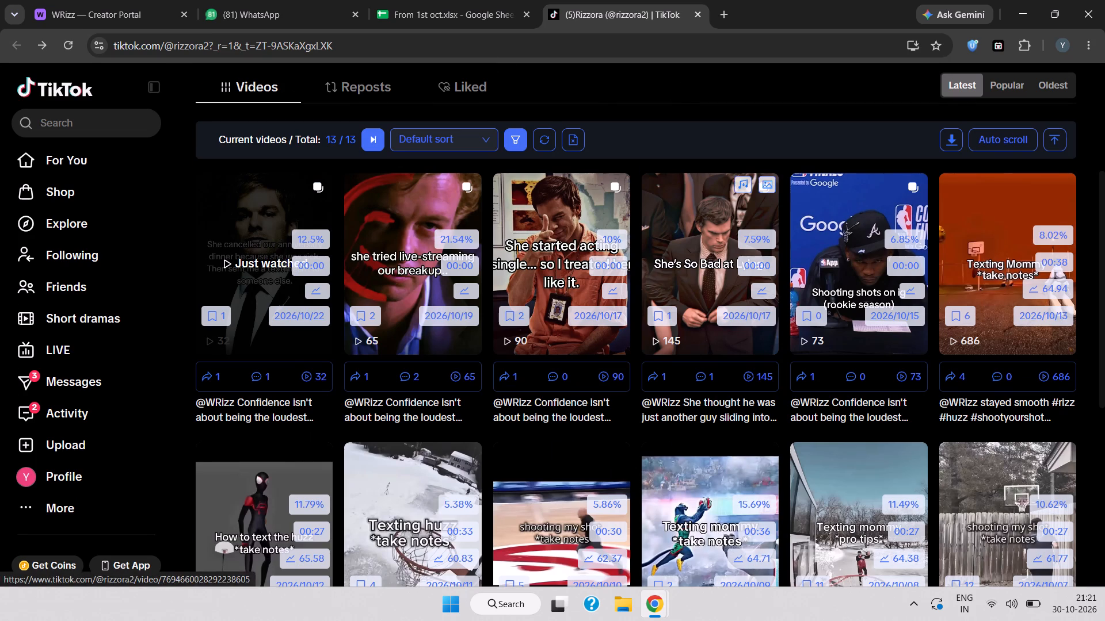
{"action": "scroll", "coordinate": [672, 414], "scroll_direction": "up", "scroll_amount": 5}
{"action": "left_click", "coordinate": [744, 538]}
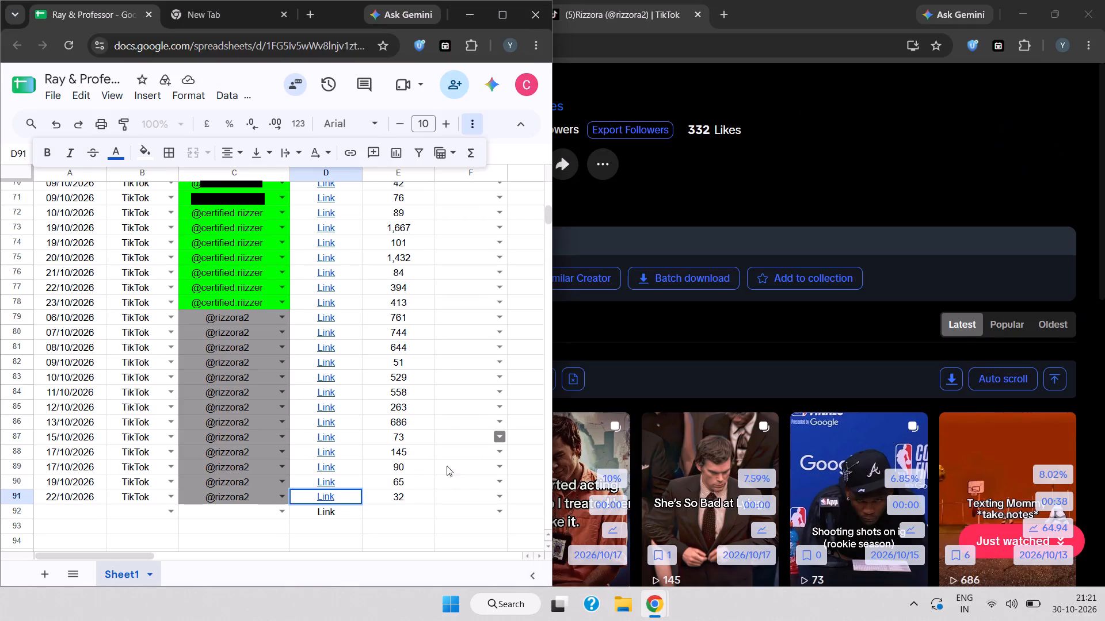
{"action": "scroll", "coordinate": [441, 481], "scroll_direction": "down", "scroll_amount": 2}
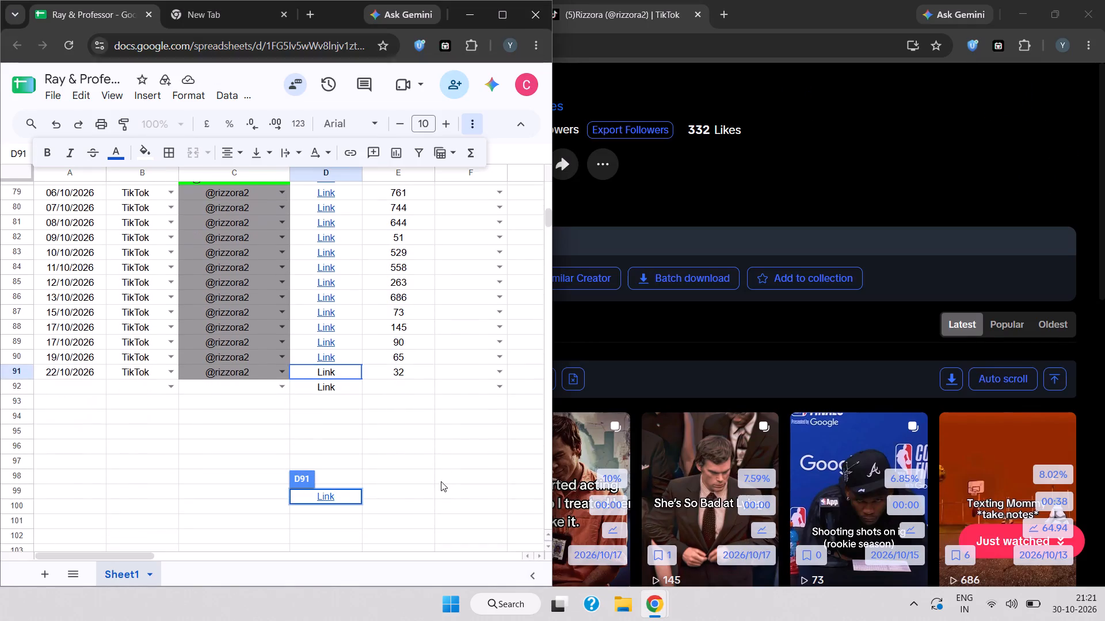
{"action": "left_click", "coordinate": [346, 371]}
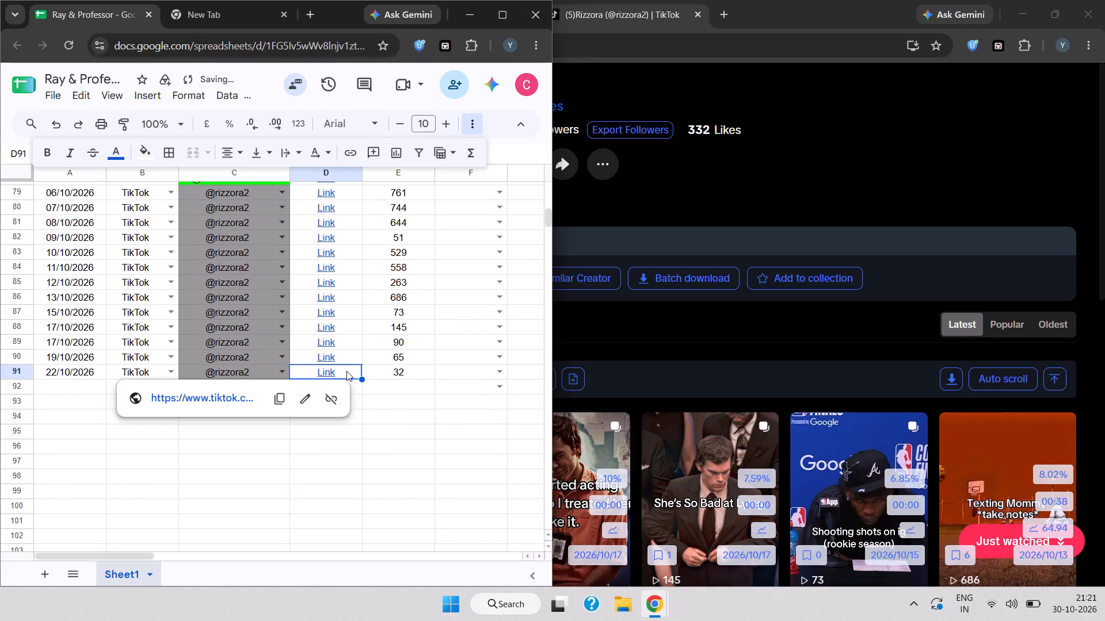
{"action": "left_click", "coordinate": [413, 420]}
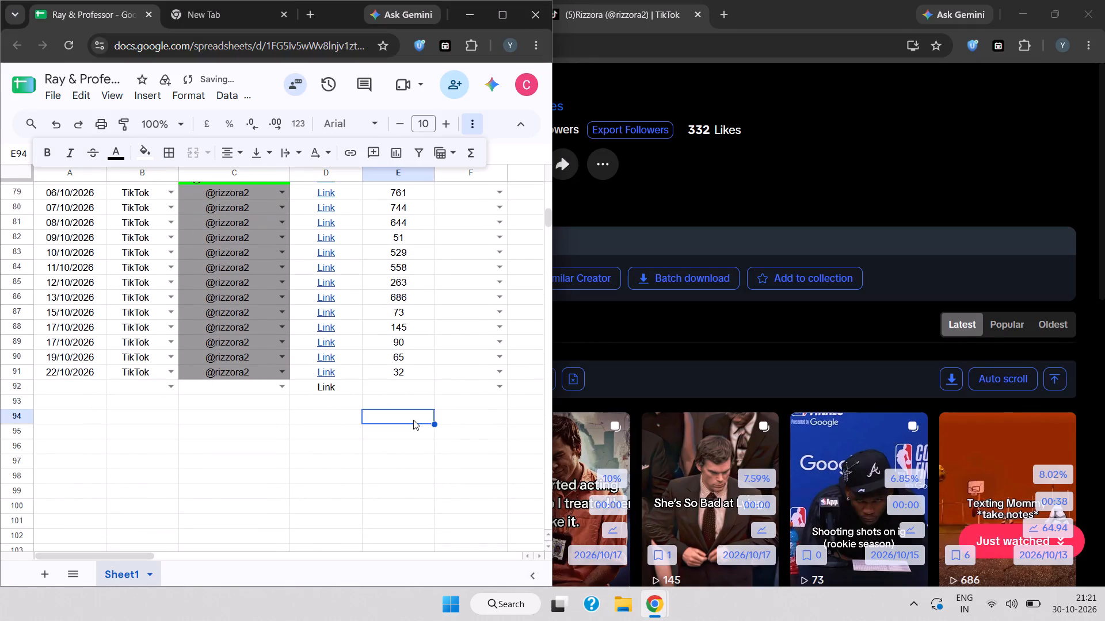
{"action": "scroll", "coordinate": [284, 419], "scroll_direction": "down", "scroll_amount": 1}
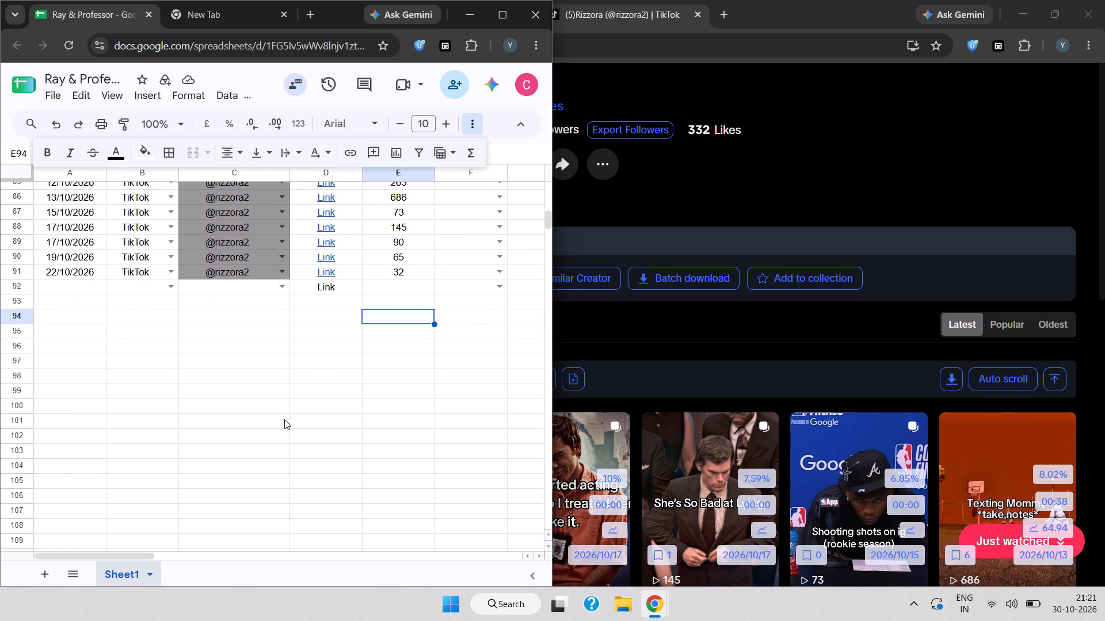
{"action": "scroll", "coordinate": [284, 419], "scroll_direction": "up", "scroll_amount": 3}
{"action": "left_click_drag", "start_coordinate": [110, 290], "coordinate": [166, 370]}
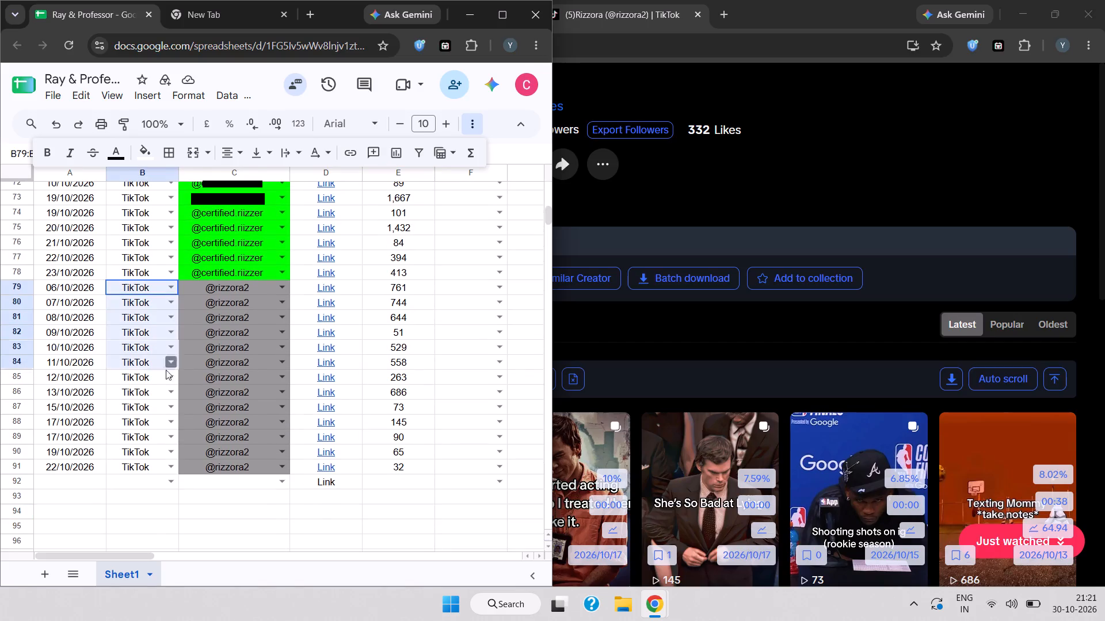
{"action": "left_click_drag", "start_coordinate": [166, 370], "coordinate": [175, 468]}
{"action": "right_click", "coordinate": [152, 446]}
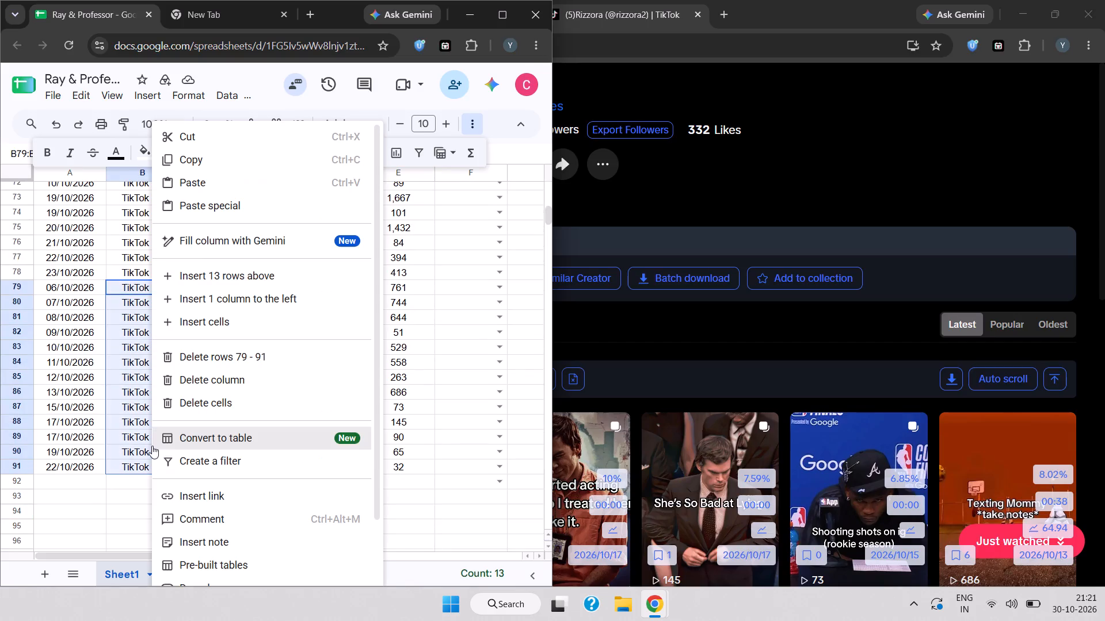
{"action": "left_click", "coordinate": [210, 167]}
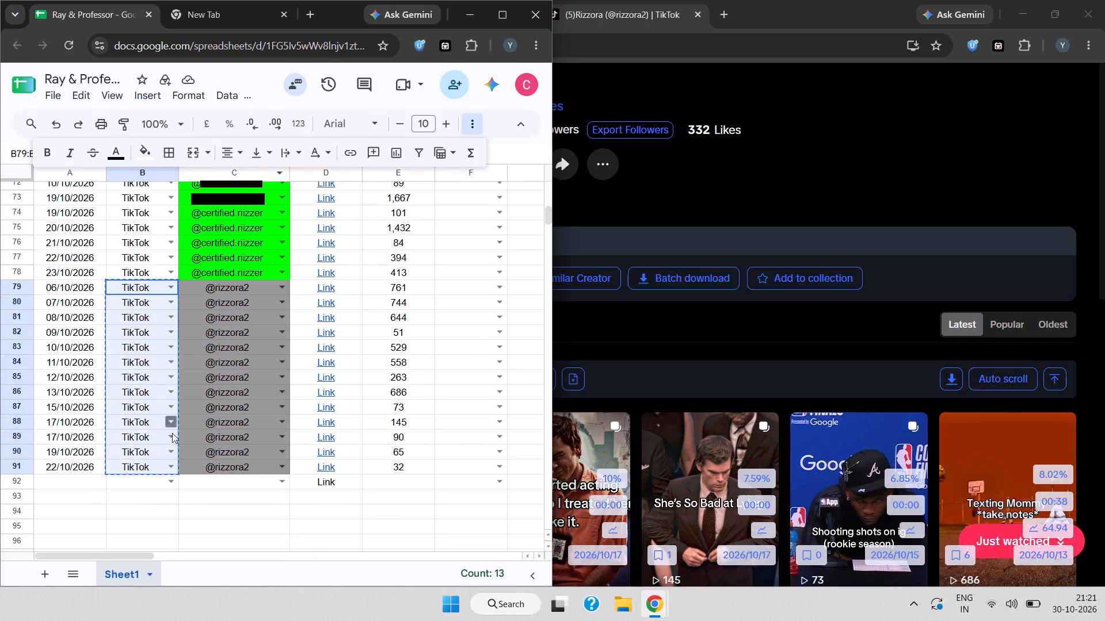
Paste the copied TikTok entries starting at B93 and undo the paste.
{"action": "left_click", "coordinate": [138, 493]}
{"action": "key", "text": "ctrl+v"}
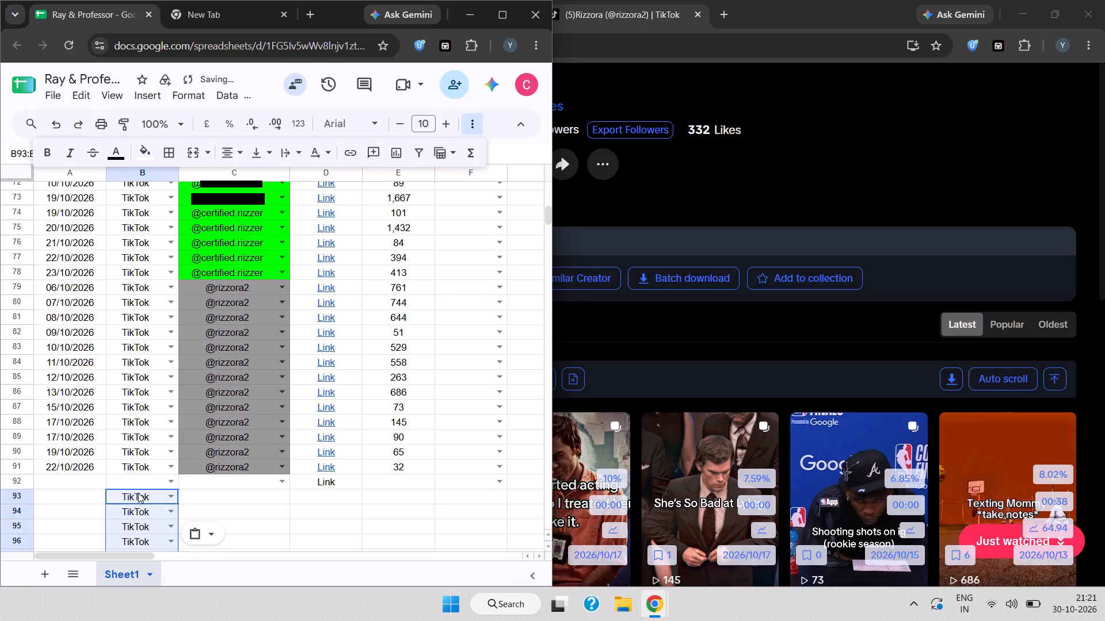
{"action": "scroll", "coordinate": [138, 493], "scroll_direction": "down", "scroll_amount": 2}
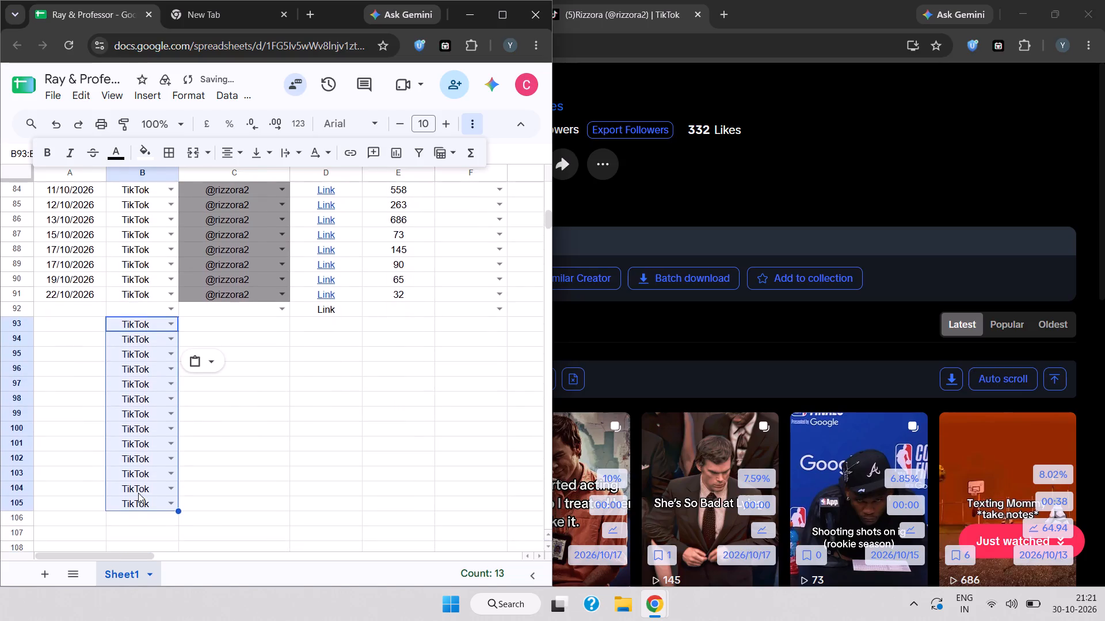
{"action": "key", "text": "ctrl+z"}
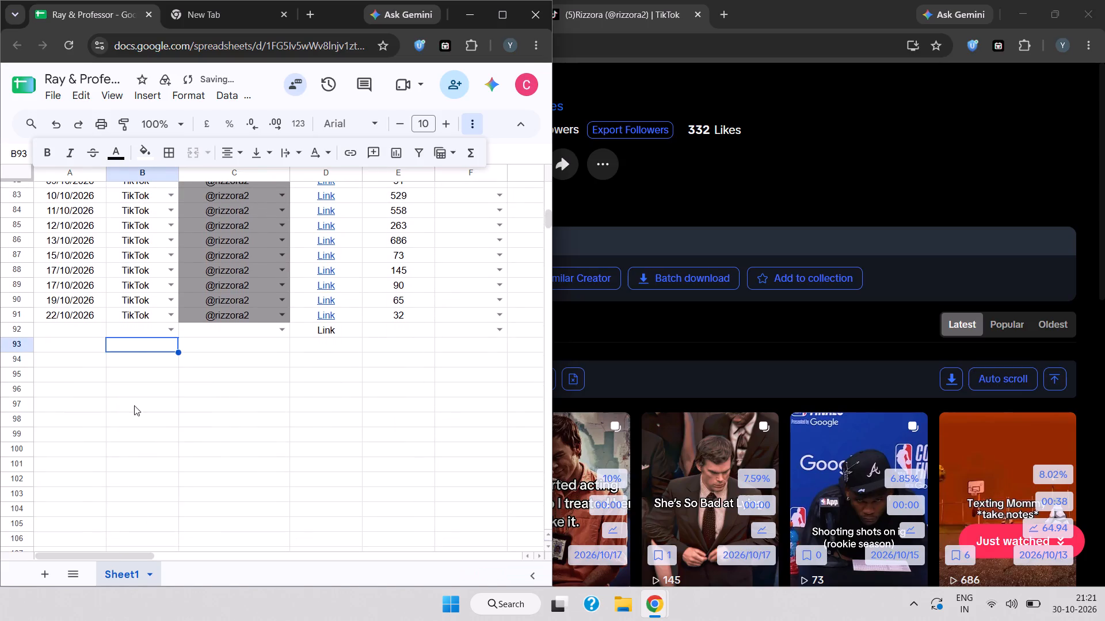
Clear the leftover Link text from D92.
{"action": "left_click", "coordinate": [316, 331]}
{"action": "key", "text": "Delete"}
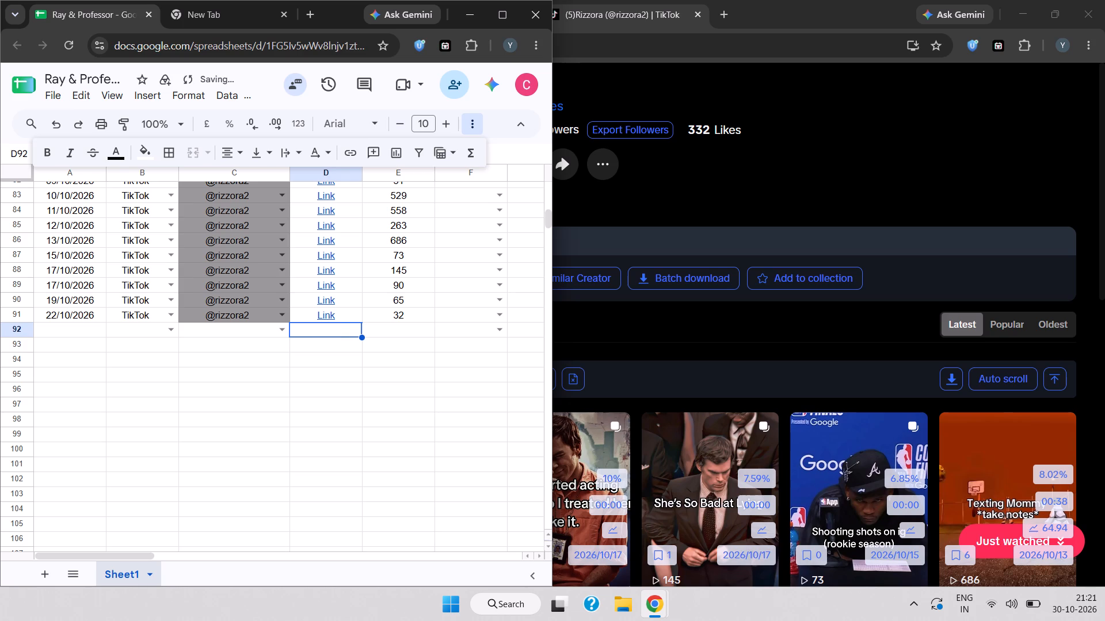
{"action": "scroll", "coordinate": [489, 360], "scroll_direction": "left", "scroll_amount": 8}
{"action": "scroll", "coordinate": [489, 360], "scroll_direction": "right", "scroll_amount": 2}
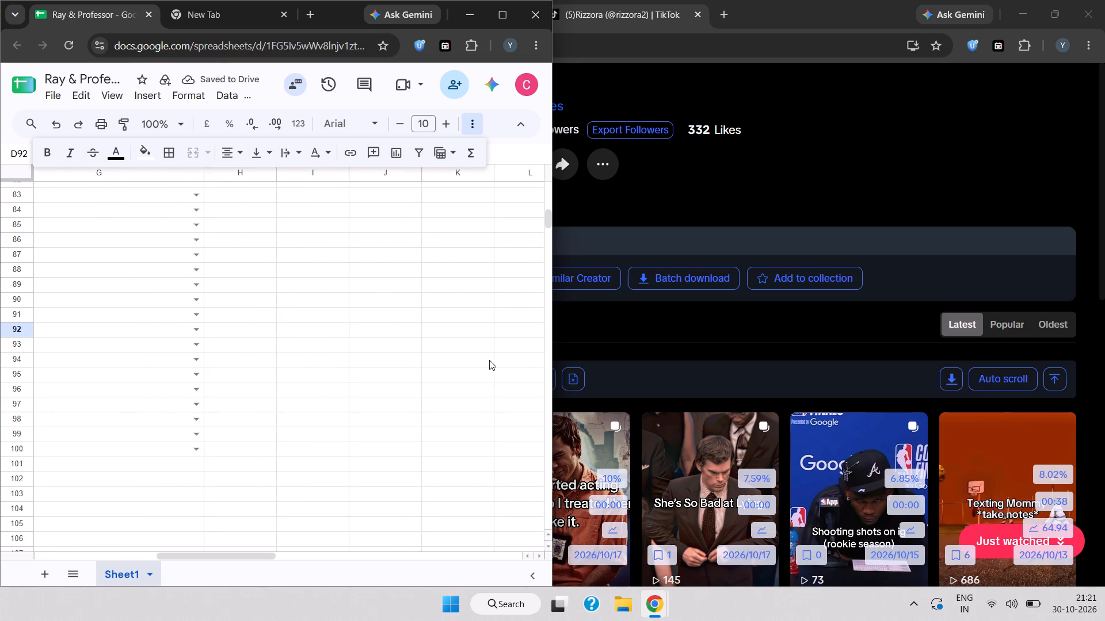
{"action": "scroll", "coordinate": [489, 360], "scroll_direction": "right", "scroll_amount": 6}
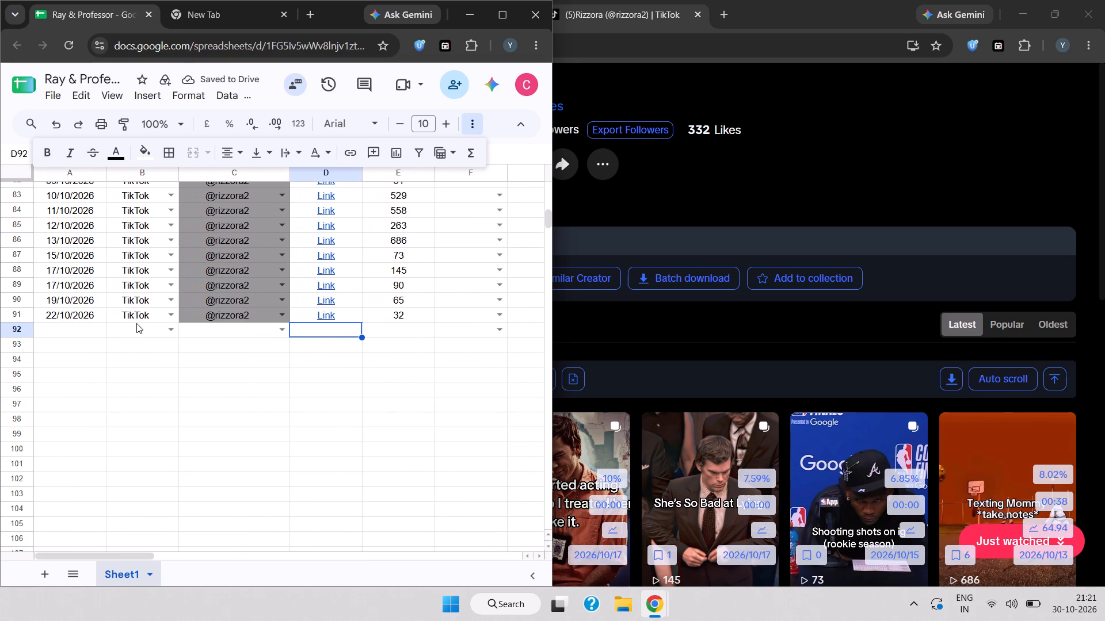
{"action": "left_click", "coordinate": [136, 323]}
{"action": "left_click", "coordinate": [127, 338]}
{"action": "key", "text": "ctrl+v"}
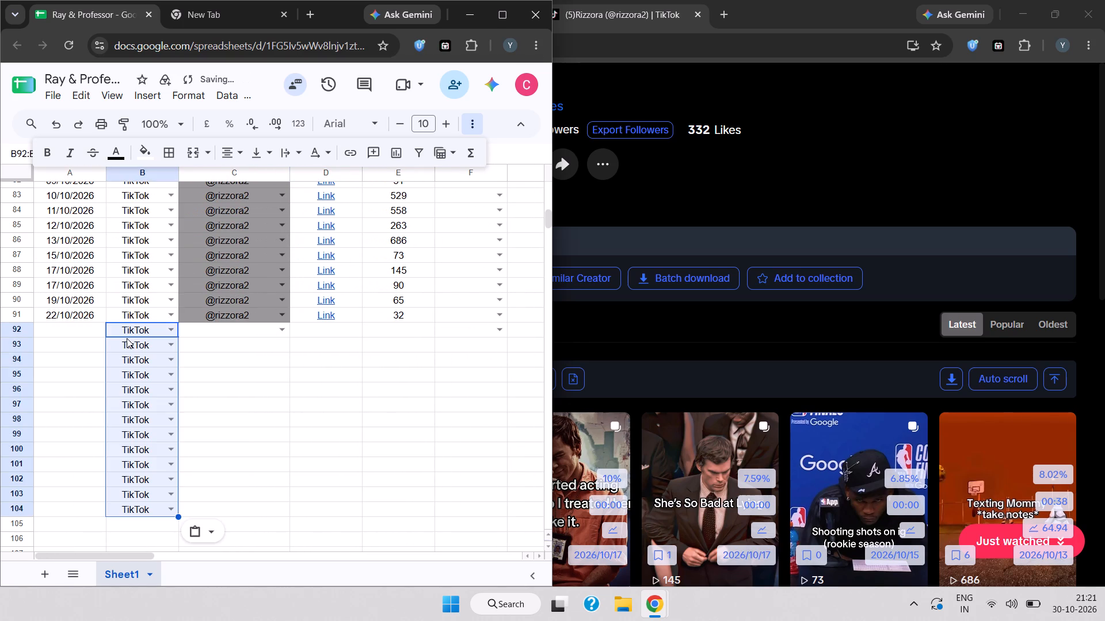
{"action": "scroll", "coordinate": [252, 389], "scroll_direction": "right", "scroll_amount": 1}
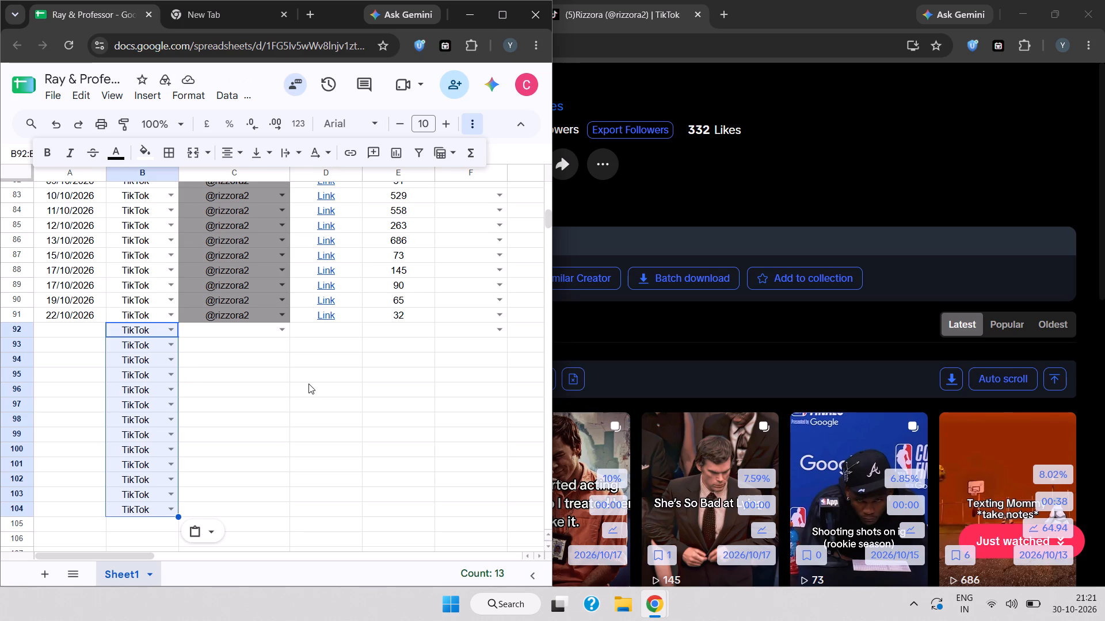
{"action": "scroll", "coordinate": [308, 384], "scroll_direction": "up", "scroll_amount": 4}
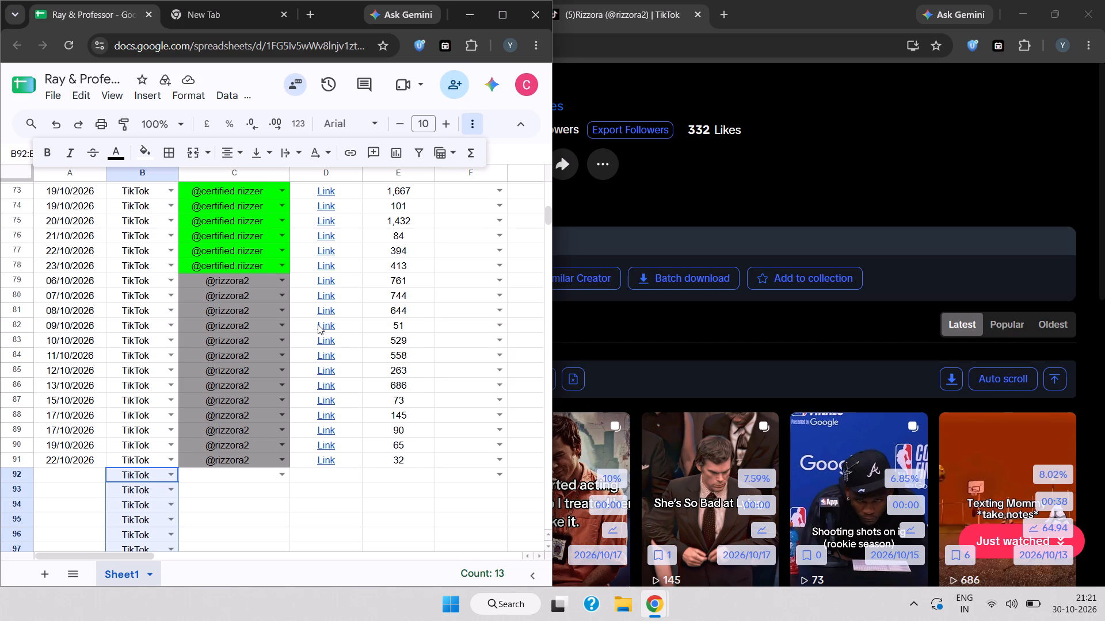
Copy the Link entries D73:D91 and paste them into the link column starting at D92.
{"action": "left_click_drag", "start_coordinate": [294, 194], "coordinate": [330, 300]}
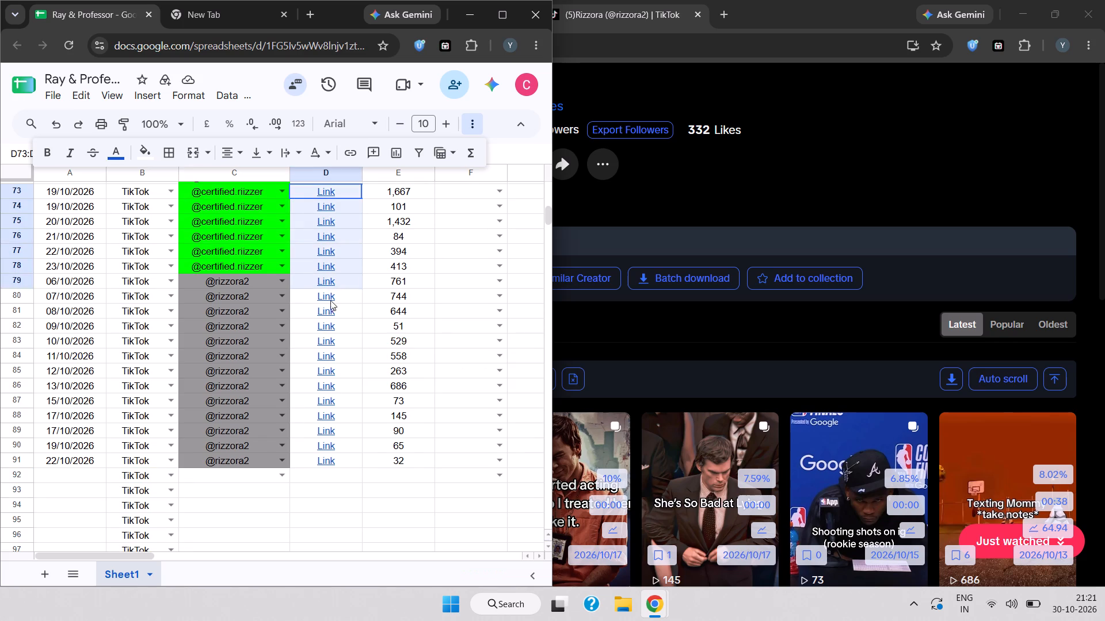
{"action": "left_click_drag", "start_coordinate": [330, 300], "coordinate": [341, 457]}
{"action": "key", "text": "ctrl+c"}
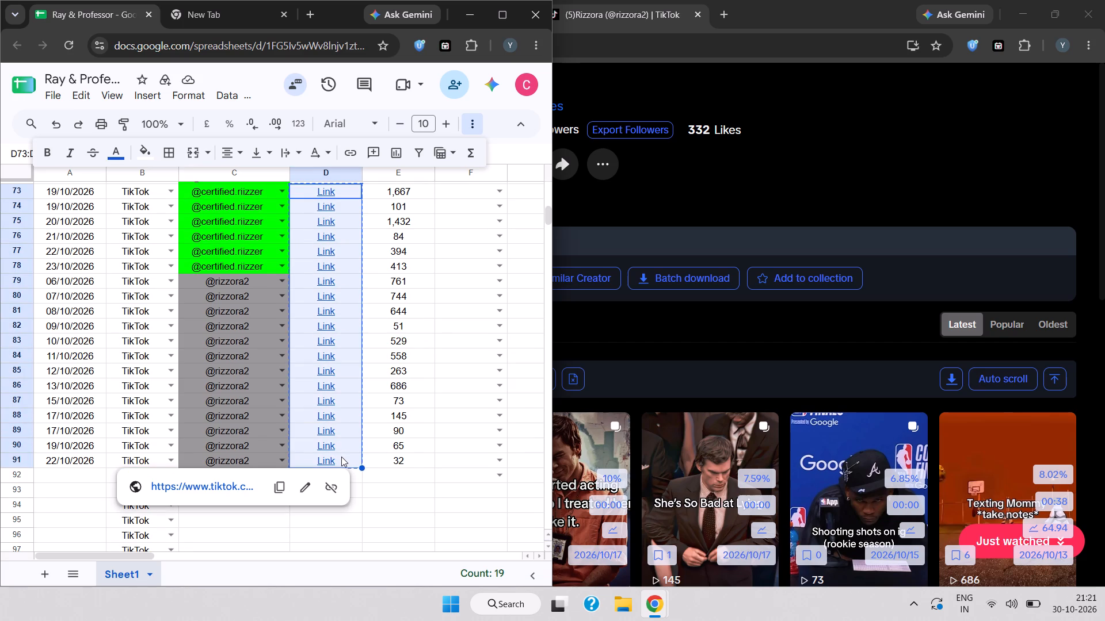
{"action": "left_click", "coordinate": [356, 488]}
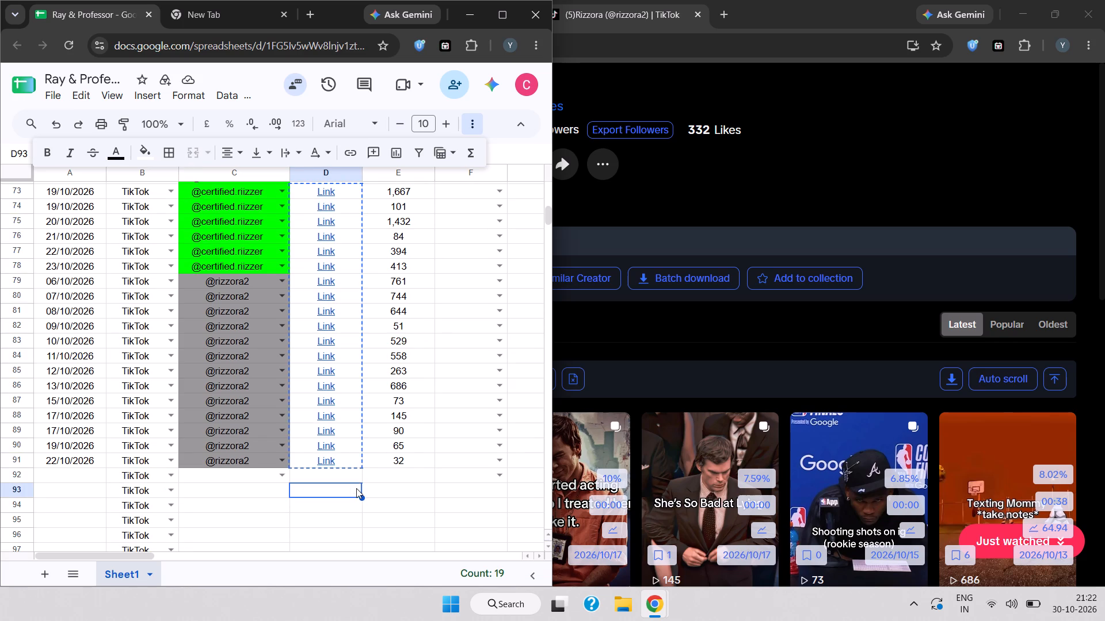
{"action": "left_click", "coordinate": [338, 473]}
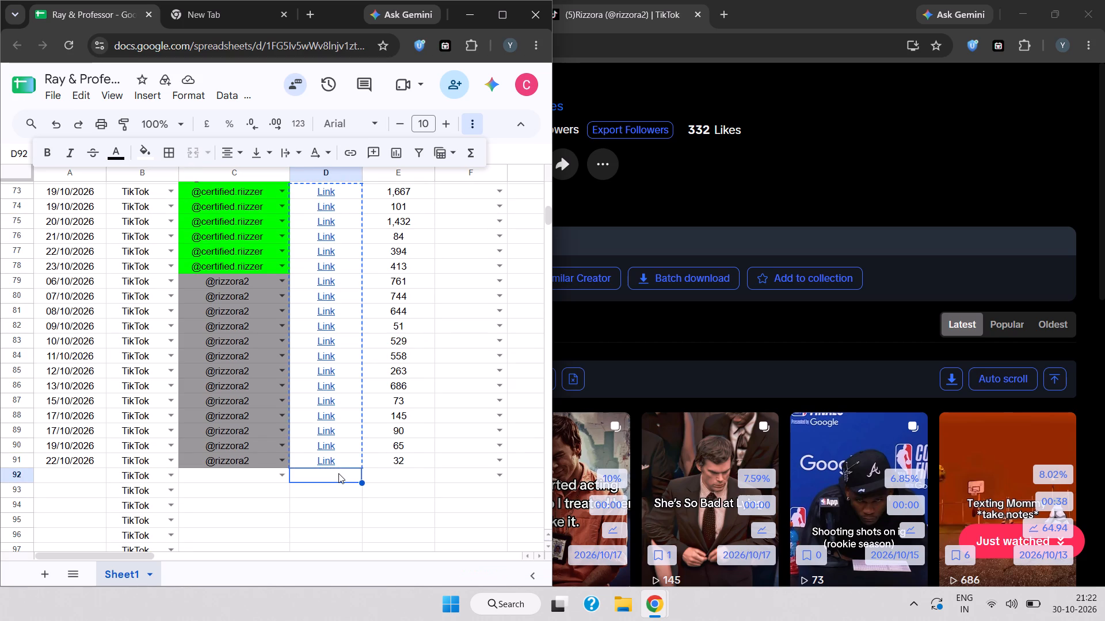
{"action": "key", "text": "ctrl+v"}
{"action": "scroll", "coordinate": [338, 473], "scroll_direction": "down", "scroll_amount": 1}
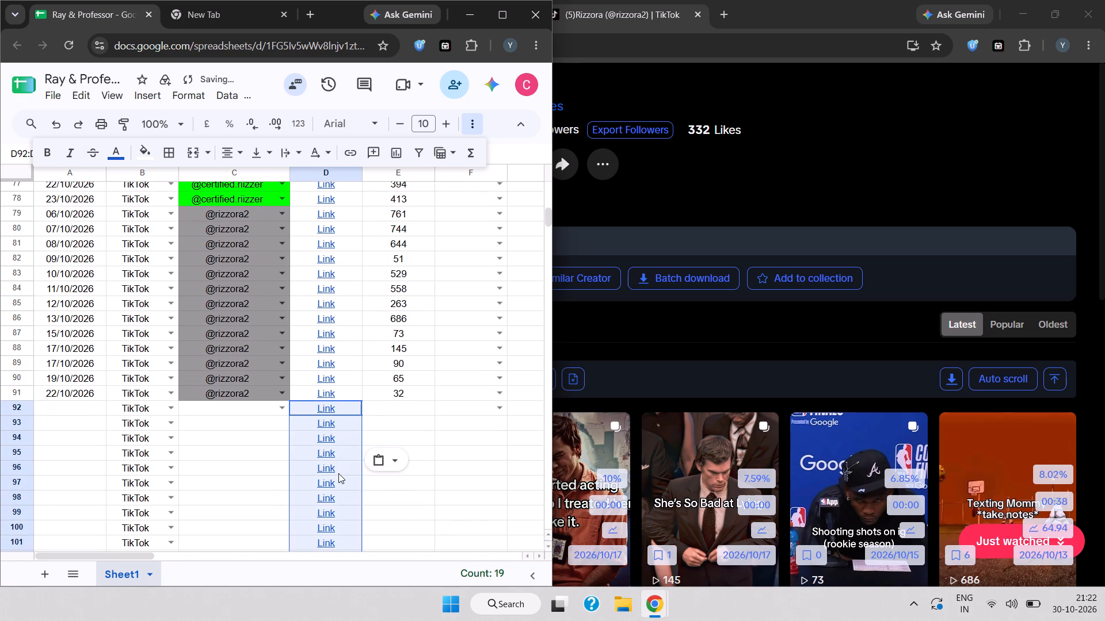
{"action": "left_click", "coordinate": [239, 411]}
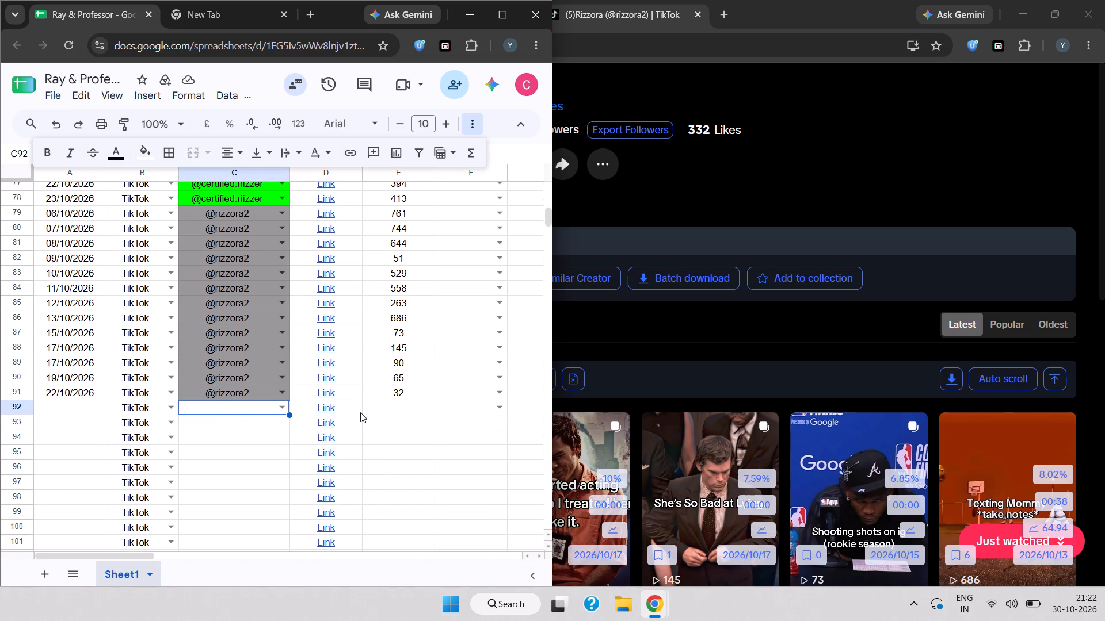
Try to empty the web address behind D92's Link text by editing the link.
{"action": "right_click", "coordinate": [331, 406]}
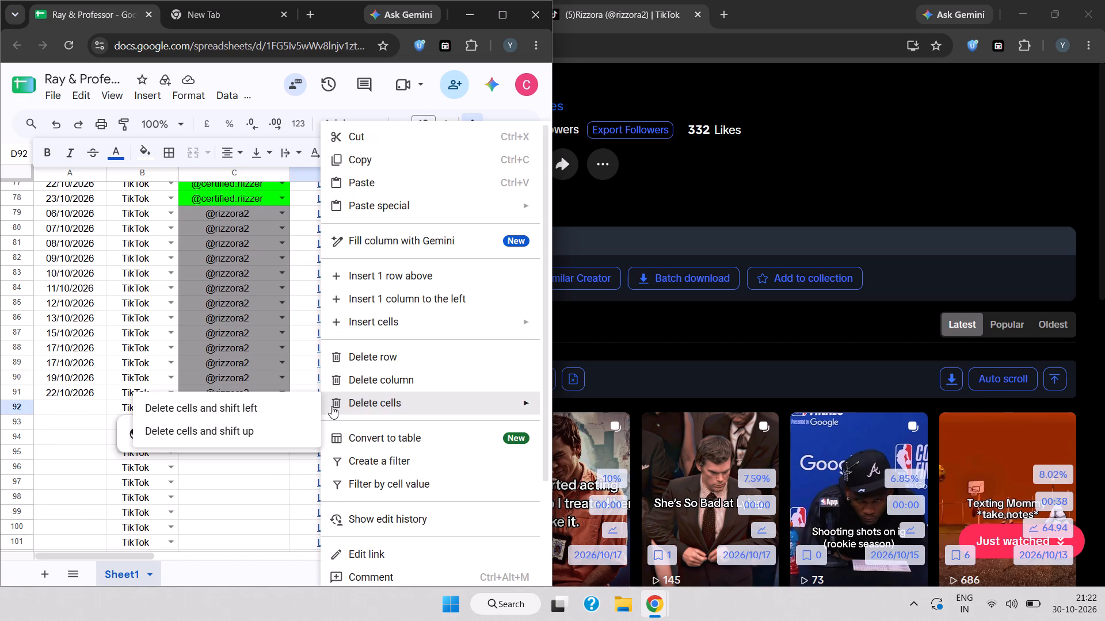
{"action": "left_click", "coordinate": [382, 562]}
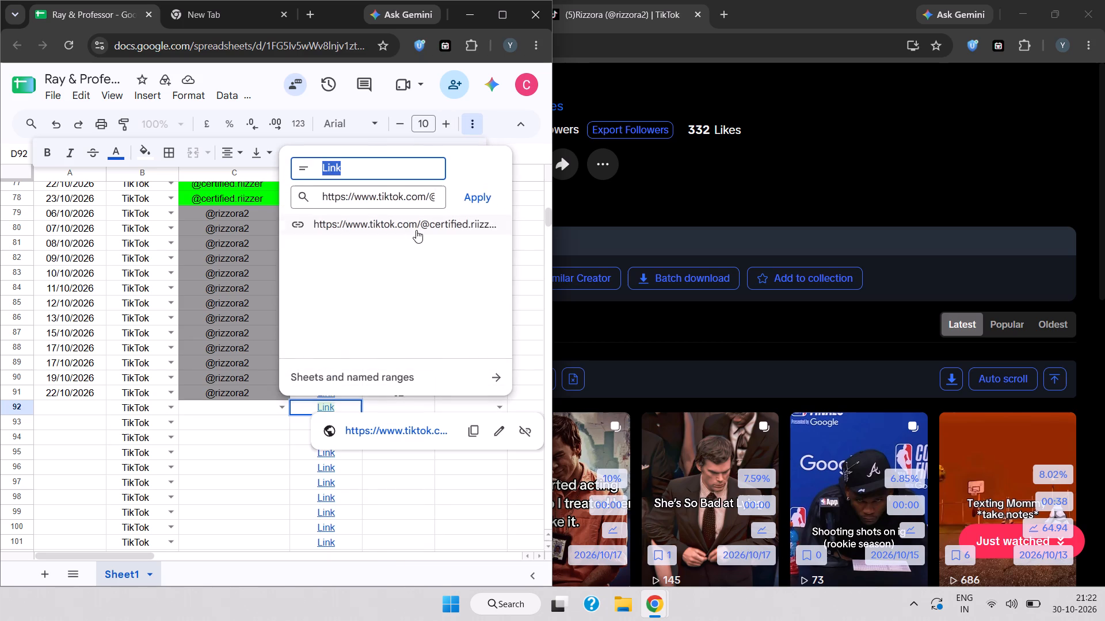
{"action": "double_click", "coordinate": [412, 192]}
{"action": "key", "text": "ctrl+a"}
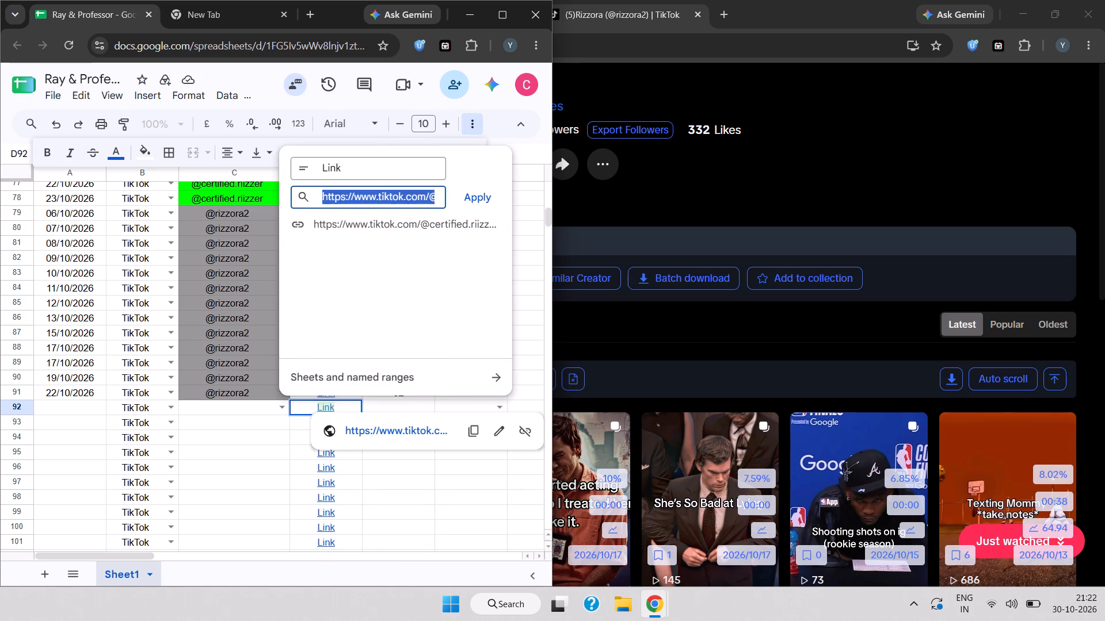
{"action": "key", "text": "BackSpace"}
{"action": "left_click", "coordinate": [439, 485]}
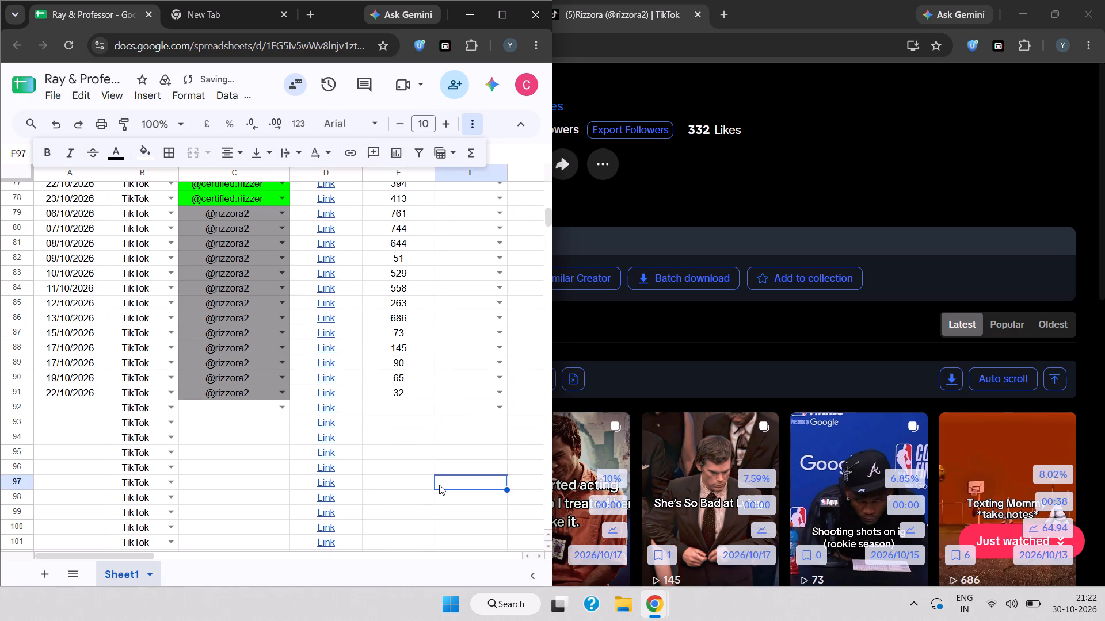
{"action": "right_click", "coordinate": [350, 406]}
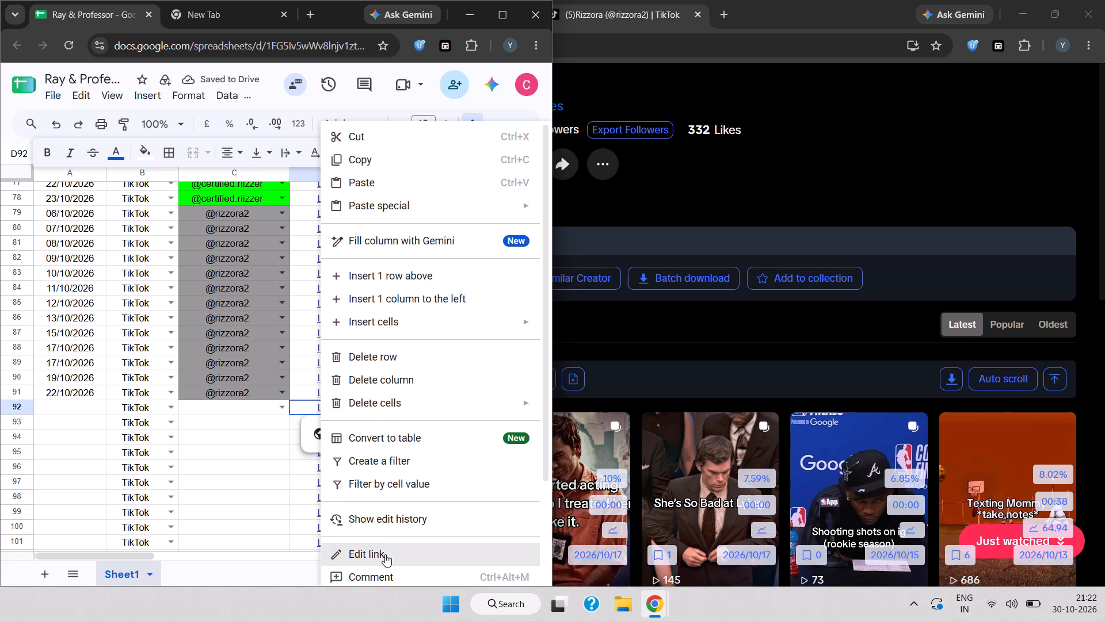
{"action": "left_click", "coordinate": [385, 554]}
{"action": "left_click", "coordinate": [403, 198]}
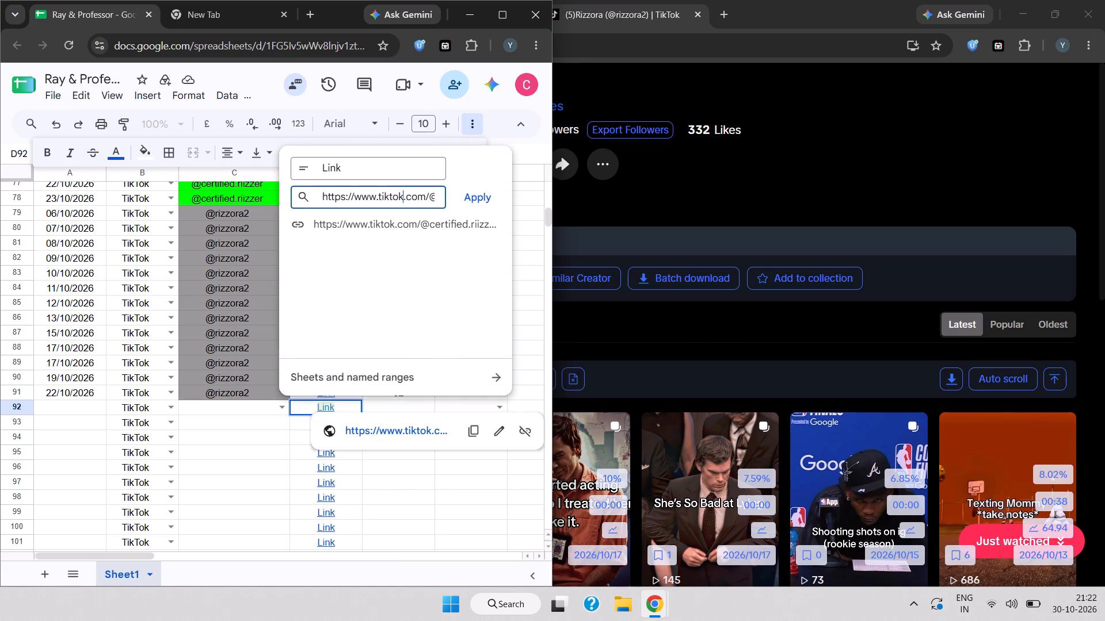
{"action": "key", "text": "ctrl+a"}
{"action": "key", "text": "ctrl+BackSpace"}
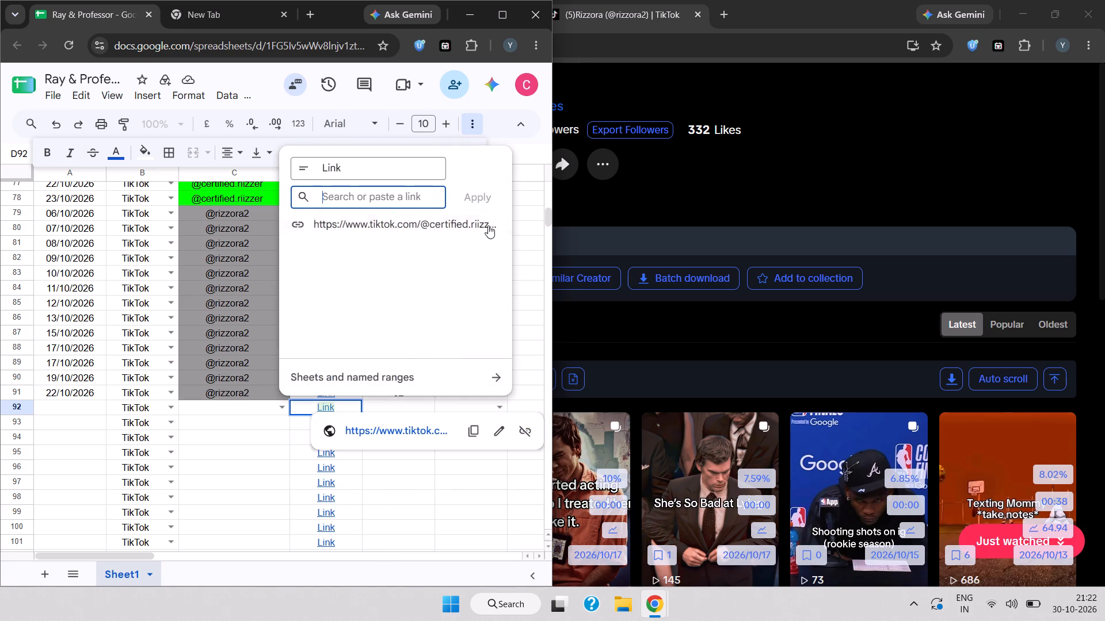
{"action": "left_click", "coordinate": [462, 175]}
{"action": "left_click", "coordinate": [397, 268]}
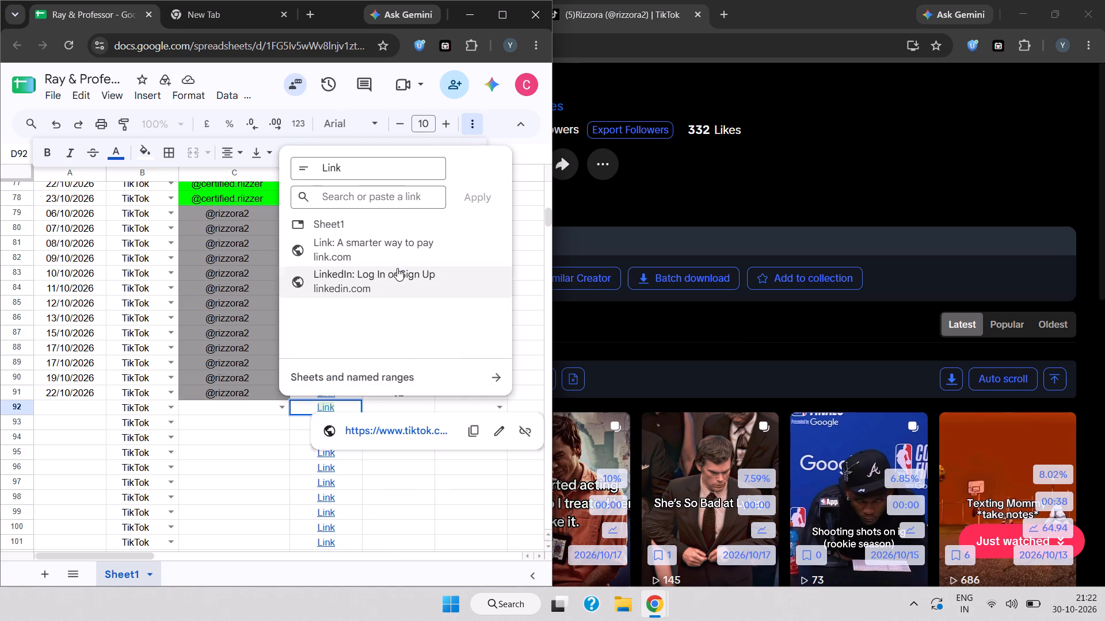
Remove the hyperlinks from D92 and D93, keeping the Link text.
{"action": "left_click", "coordinate": [523, 435]}
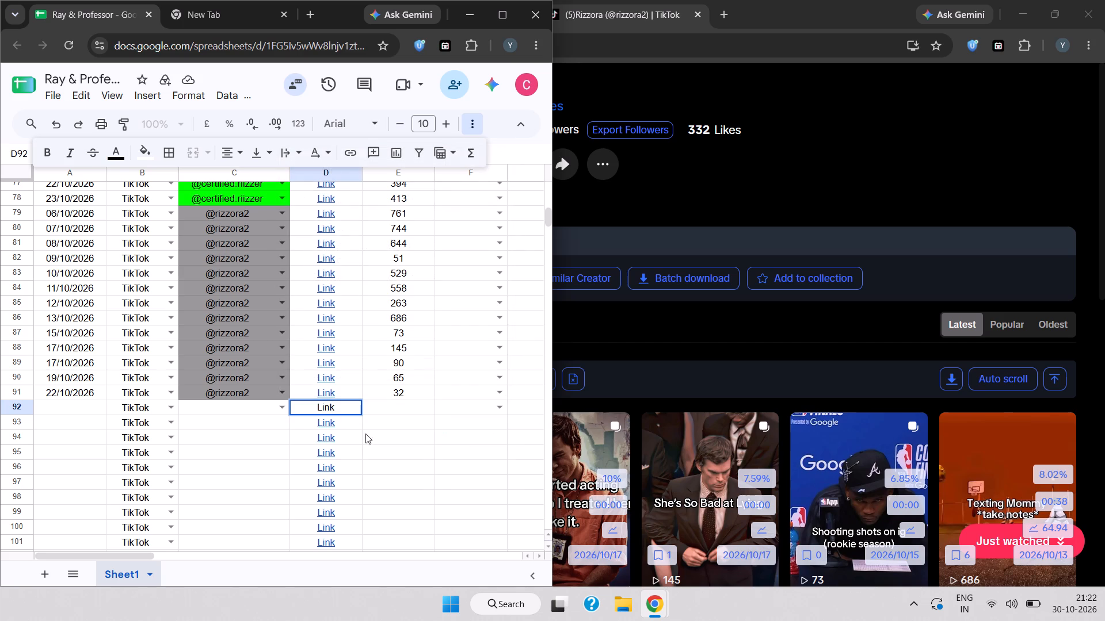
{"action": "left_click", "coordinate": [343, 420]}
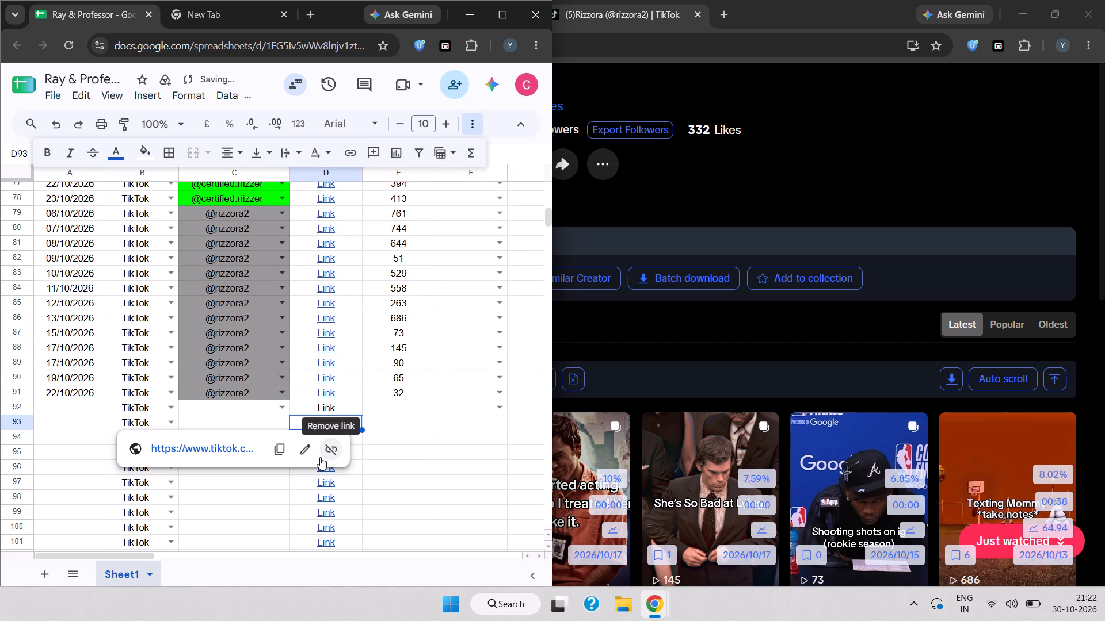
{"action": "left_click", "coordinate": [320, 457]}
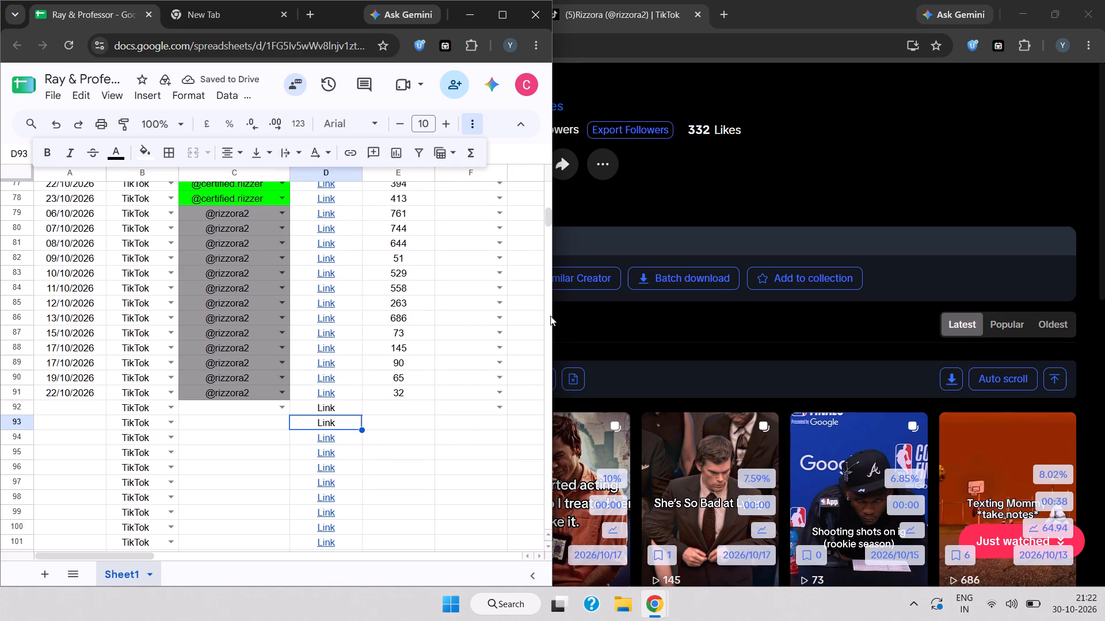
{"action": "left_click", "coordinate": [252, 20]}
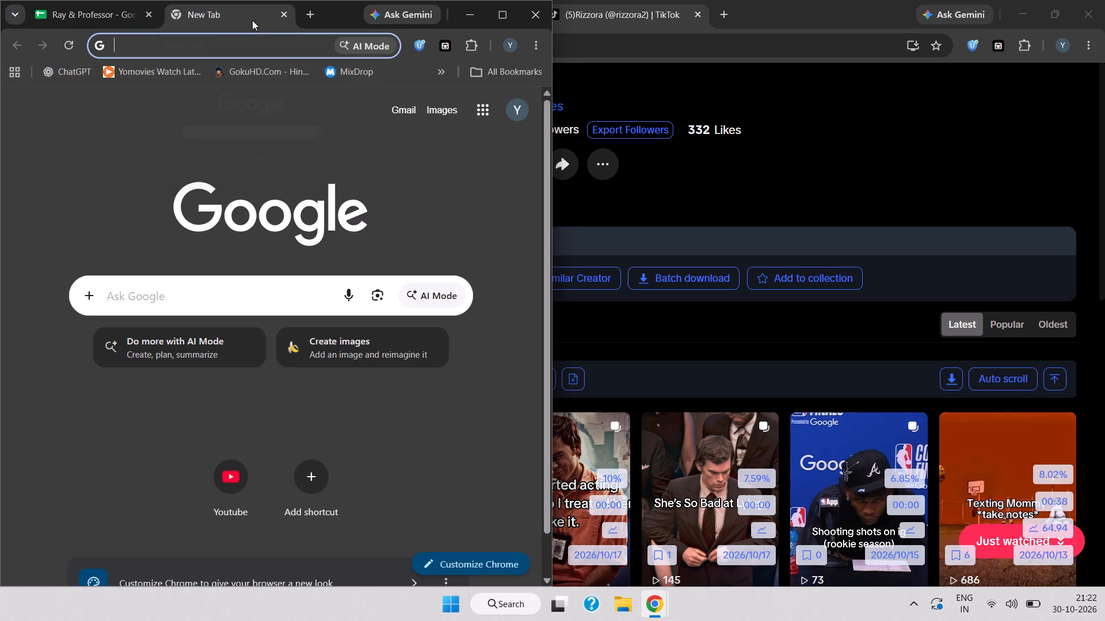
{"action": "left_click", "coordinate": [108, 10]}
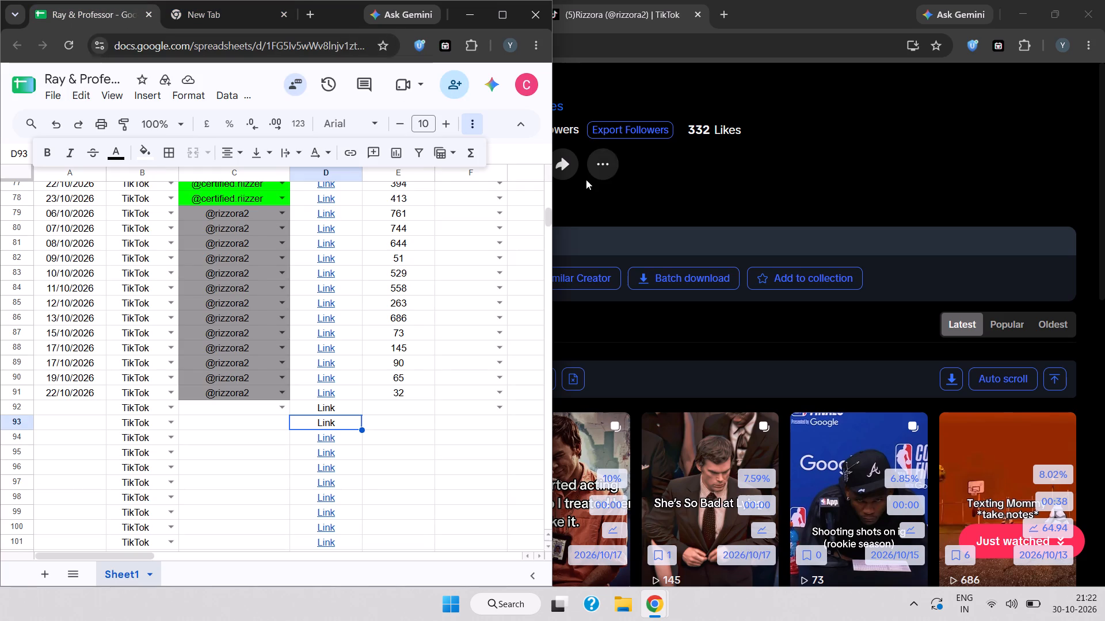
{"action": "left_click", "coordinate": [784, 176]}
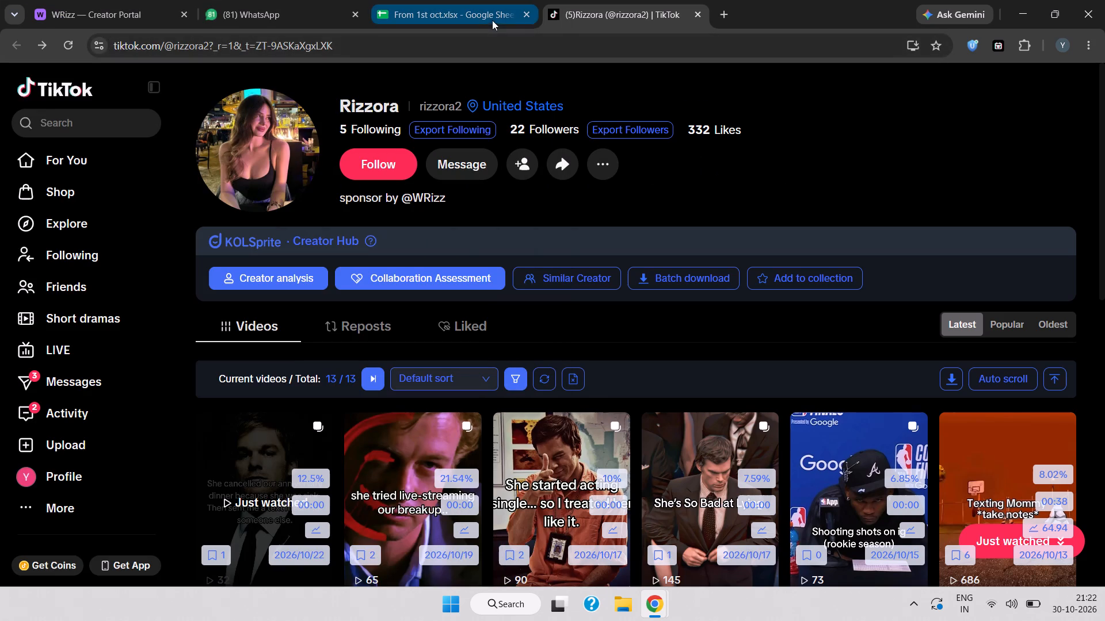
{"action": "left_click", "coordinate": [459, 5]}
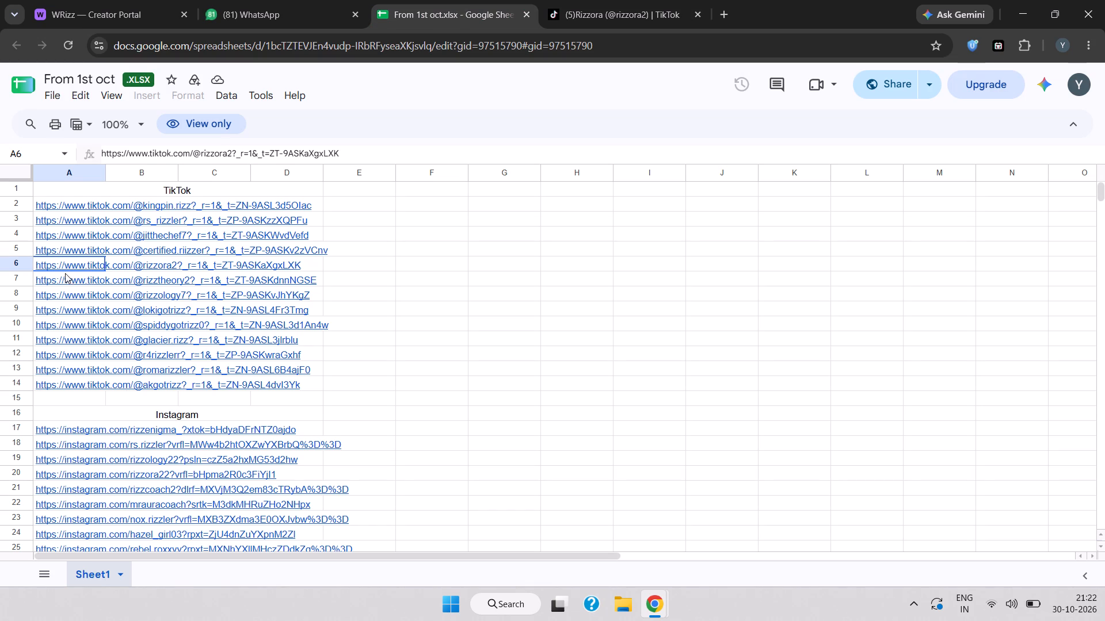
{"action": "left_click", "coordinate": [61, 279]}
{"action": "left_click", "coordinate": [80, 296]}
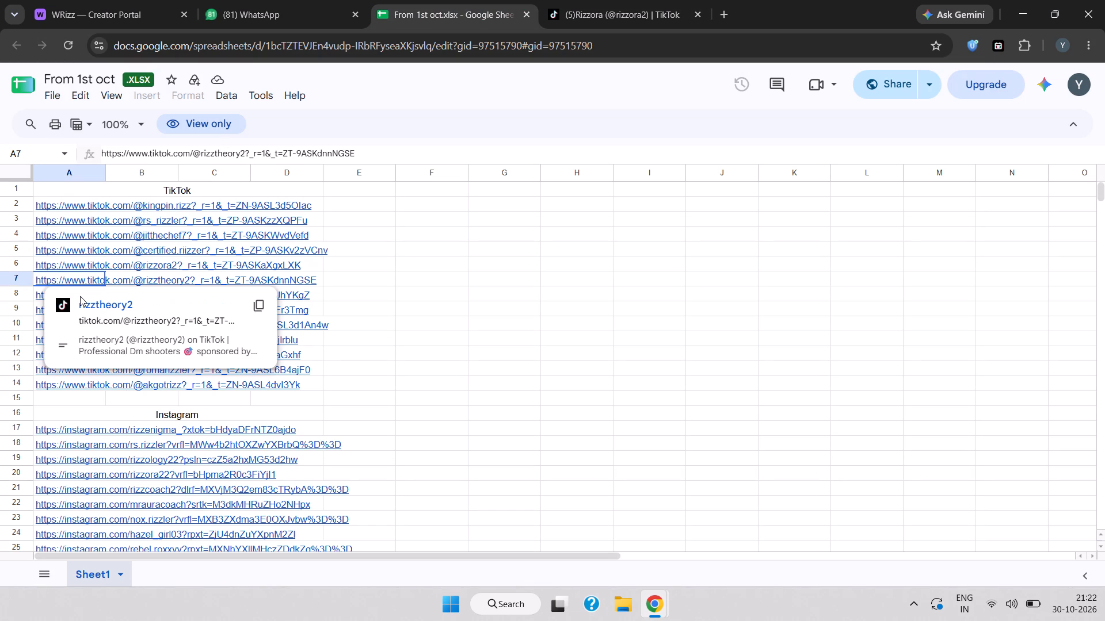
{"action": "left_click", "coordinate": [83, 298]}
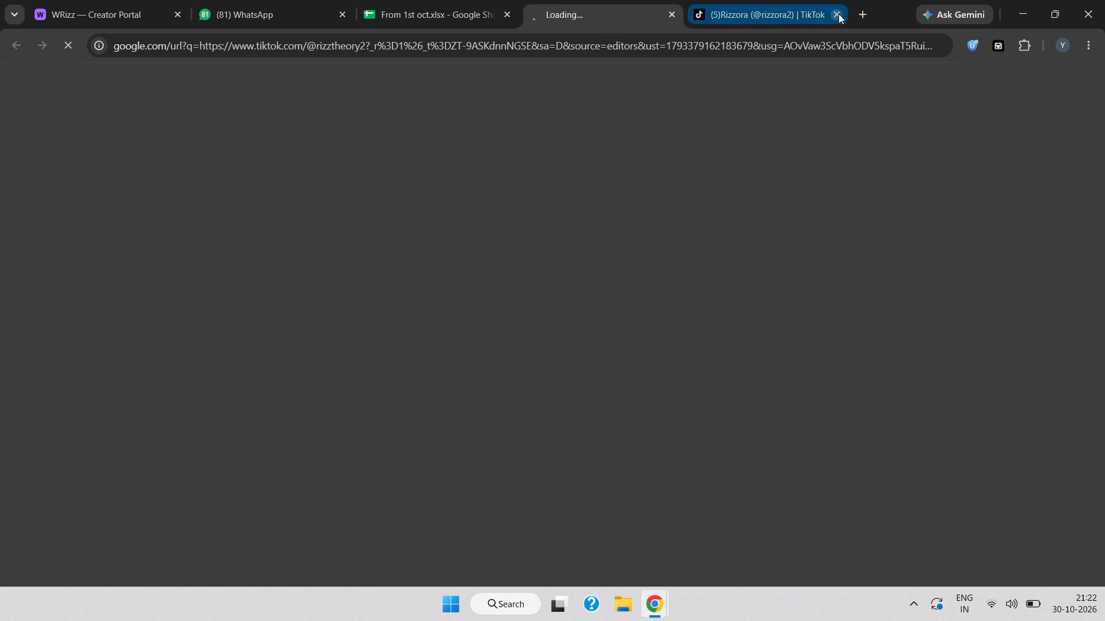
{"action": "left_click", "coordinate": [839, 14]}
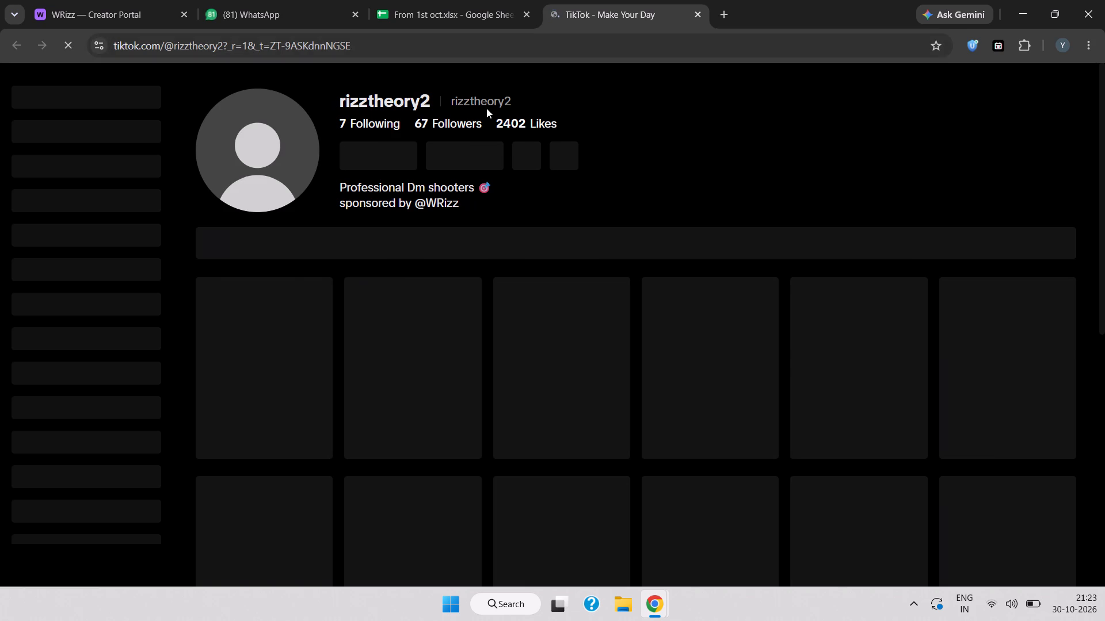
{"action": "left_click_drag", "start_coordinate": [448, 101], "coordinate": [515, 107]}
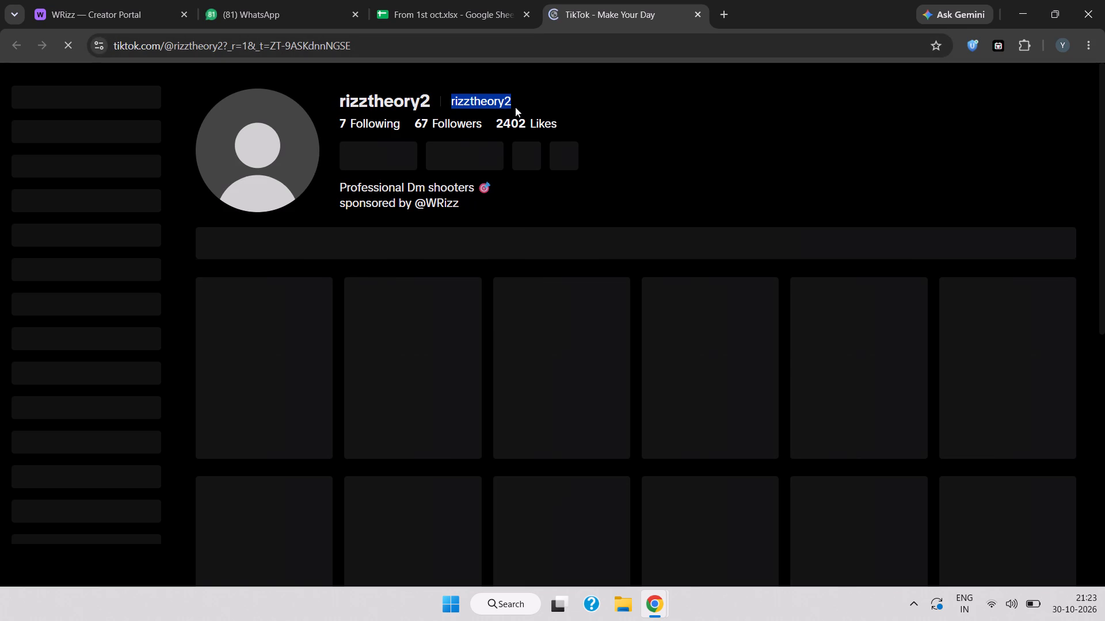
{"action": "key", "text": "ctrl+c"}
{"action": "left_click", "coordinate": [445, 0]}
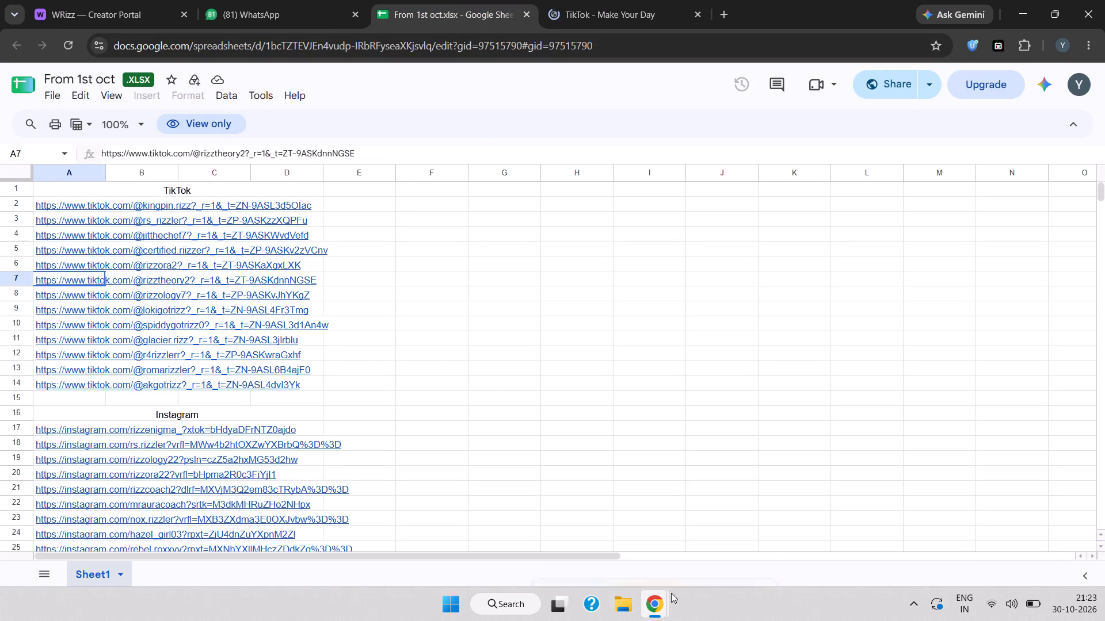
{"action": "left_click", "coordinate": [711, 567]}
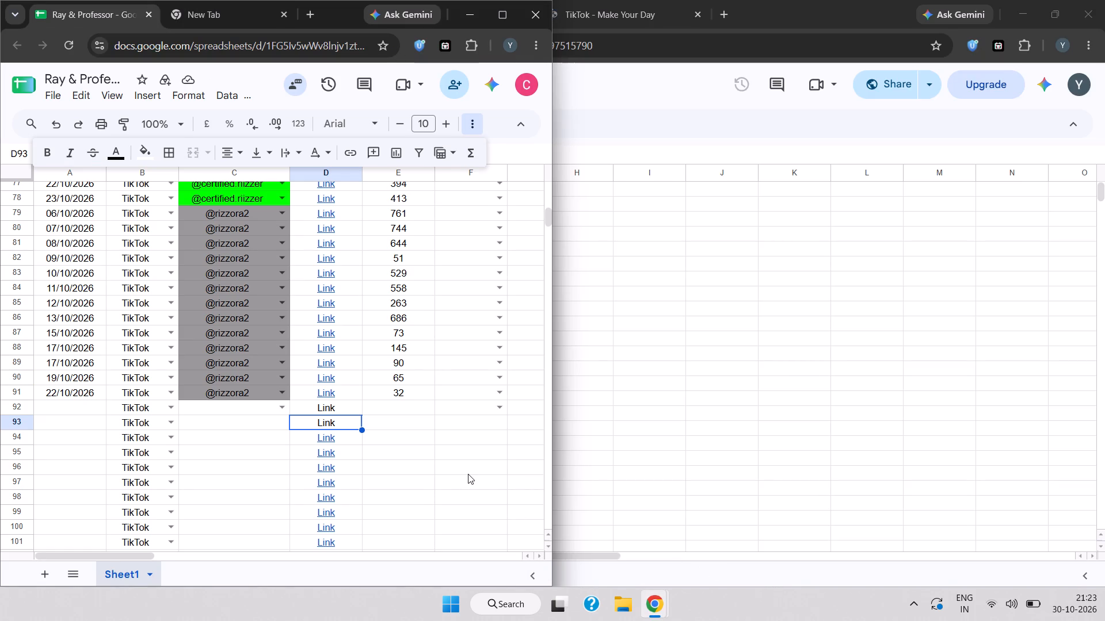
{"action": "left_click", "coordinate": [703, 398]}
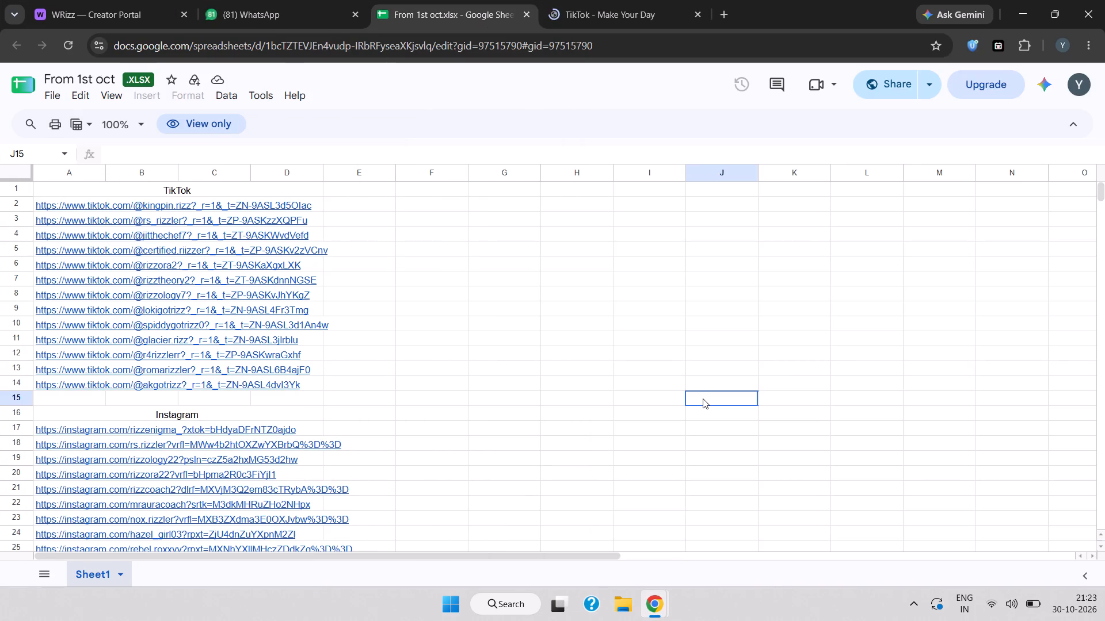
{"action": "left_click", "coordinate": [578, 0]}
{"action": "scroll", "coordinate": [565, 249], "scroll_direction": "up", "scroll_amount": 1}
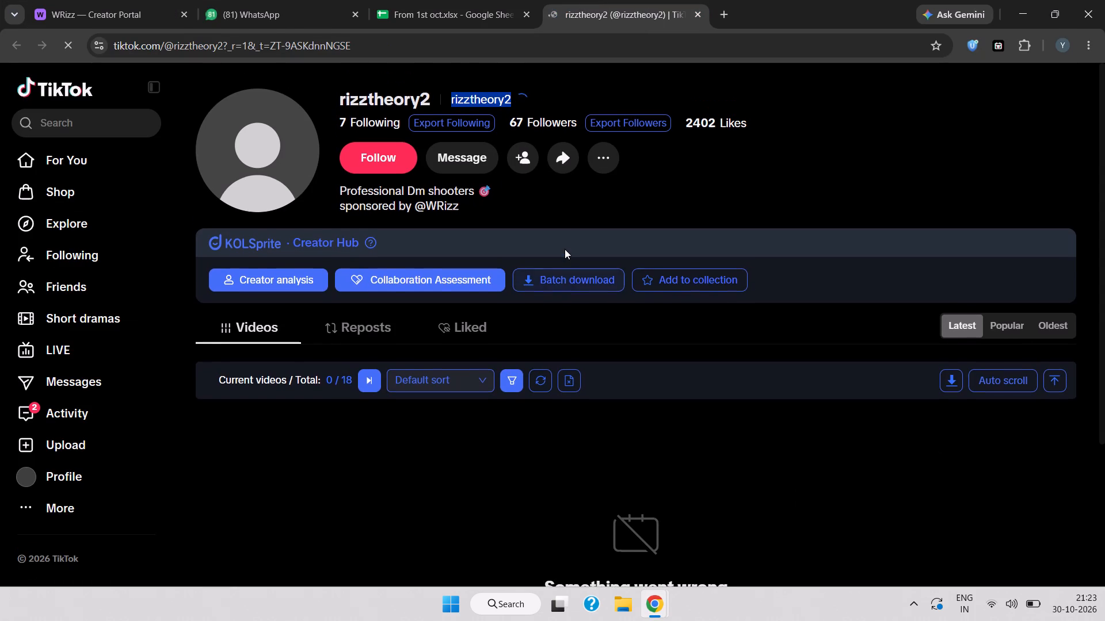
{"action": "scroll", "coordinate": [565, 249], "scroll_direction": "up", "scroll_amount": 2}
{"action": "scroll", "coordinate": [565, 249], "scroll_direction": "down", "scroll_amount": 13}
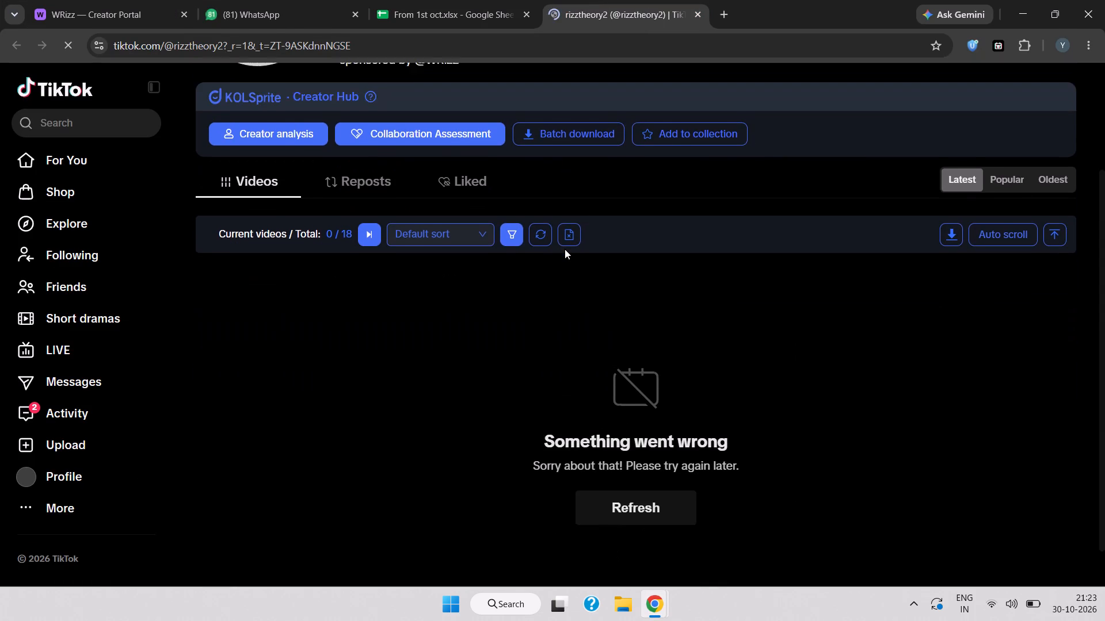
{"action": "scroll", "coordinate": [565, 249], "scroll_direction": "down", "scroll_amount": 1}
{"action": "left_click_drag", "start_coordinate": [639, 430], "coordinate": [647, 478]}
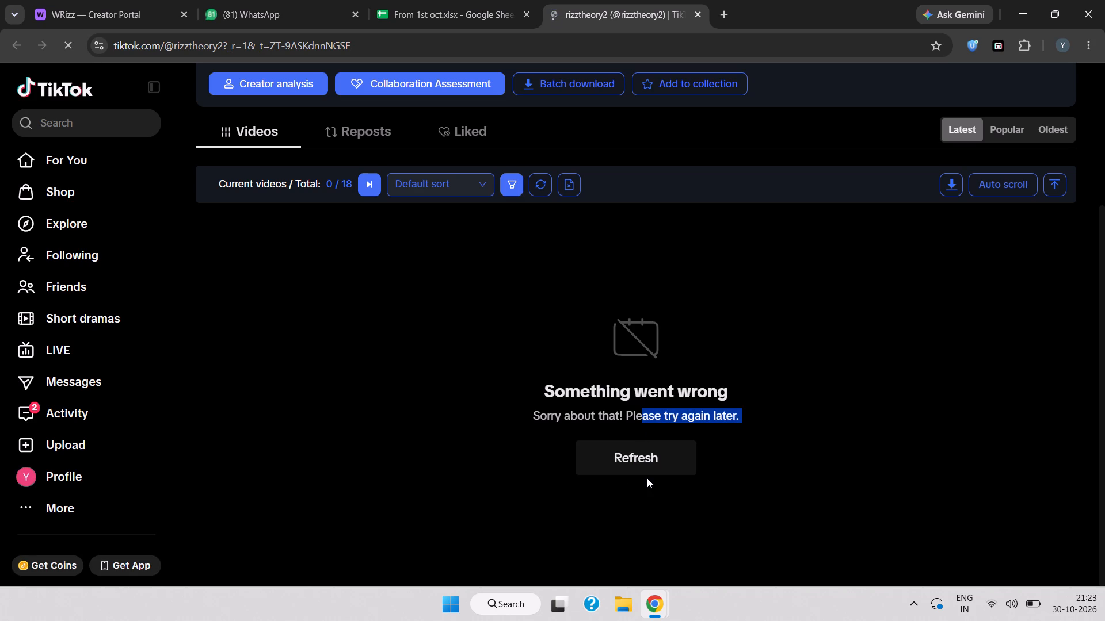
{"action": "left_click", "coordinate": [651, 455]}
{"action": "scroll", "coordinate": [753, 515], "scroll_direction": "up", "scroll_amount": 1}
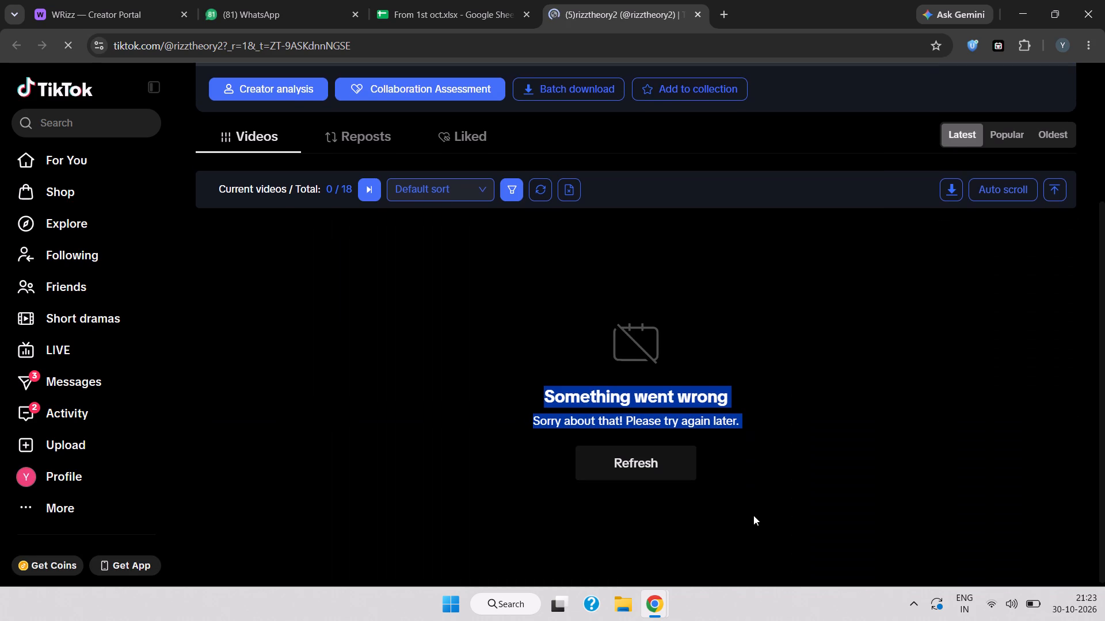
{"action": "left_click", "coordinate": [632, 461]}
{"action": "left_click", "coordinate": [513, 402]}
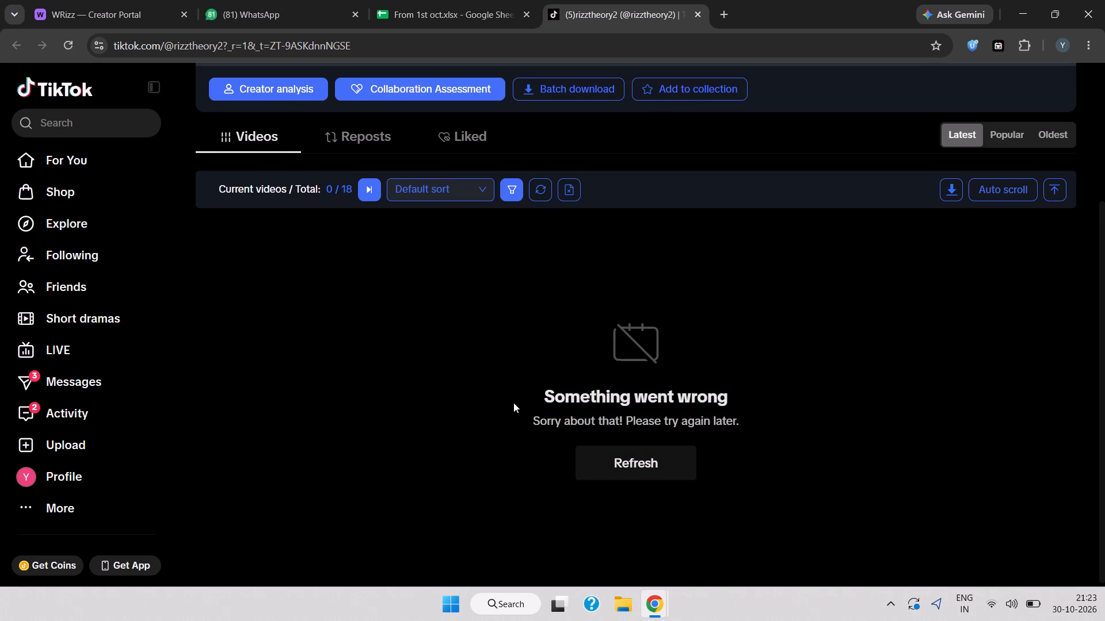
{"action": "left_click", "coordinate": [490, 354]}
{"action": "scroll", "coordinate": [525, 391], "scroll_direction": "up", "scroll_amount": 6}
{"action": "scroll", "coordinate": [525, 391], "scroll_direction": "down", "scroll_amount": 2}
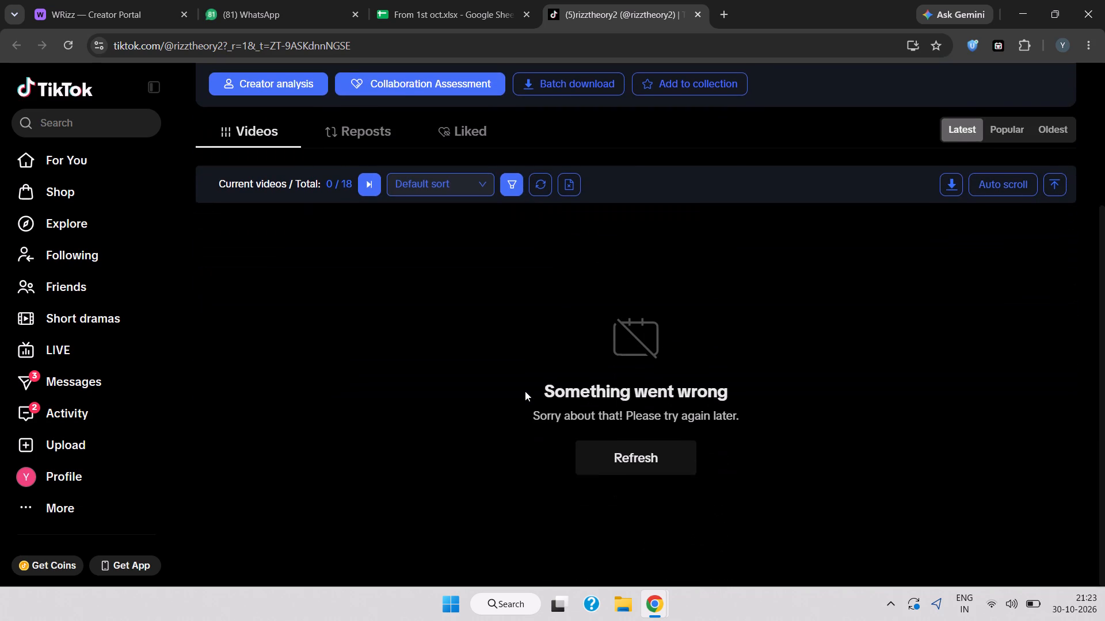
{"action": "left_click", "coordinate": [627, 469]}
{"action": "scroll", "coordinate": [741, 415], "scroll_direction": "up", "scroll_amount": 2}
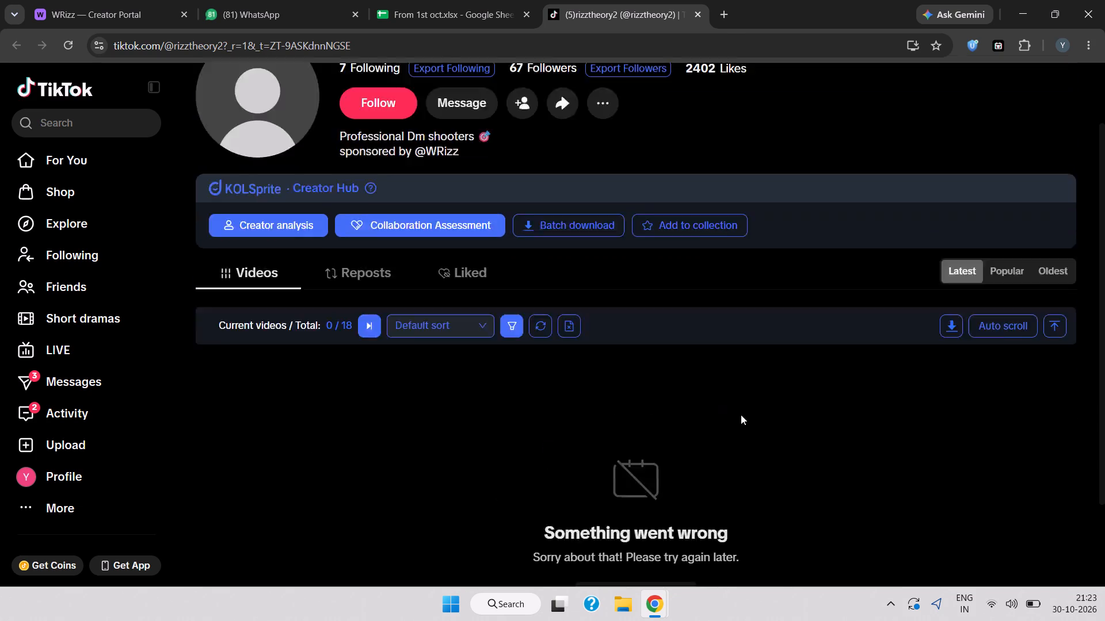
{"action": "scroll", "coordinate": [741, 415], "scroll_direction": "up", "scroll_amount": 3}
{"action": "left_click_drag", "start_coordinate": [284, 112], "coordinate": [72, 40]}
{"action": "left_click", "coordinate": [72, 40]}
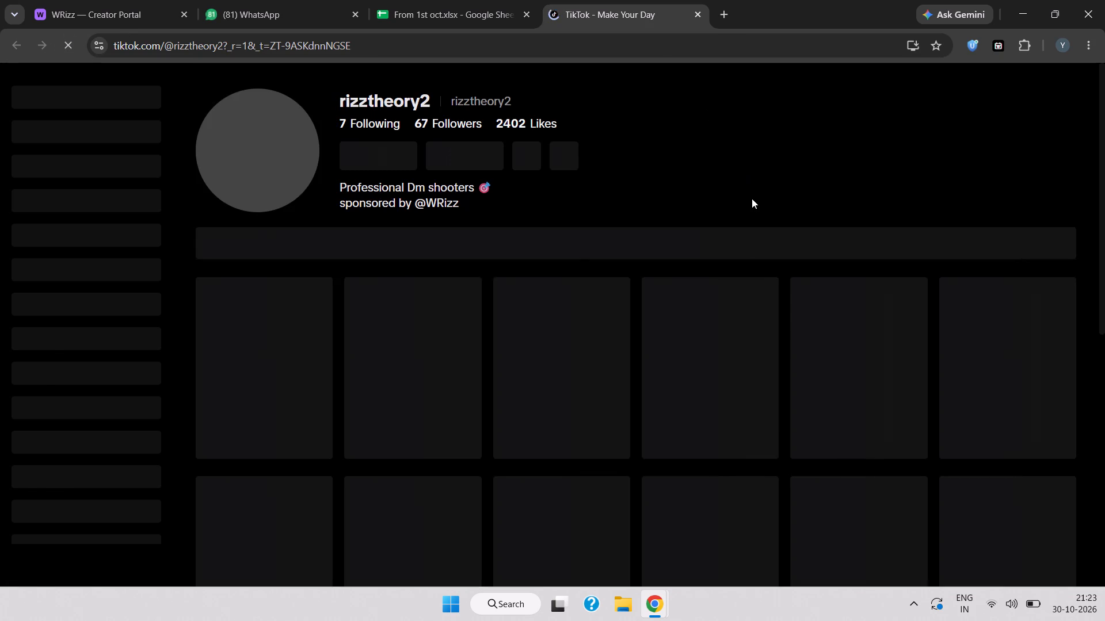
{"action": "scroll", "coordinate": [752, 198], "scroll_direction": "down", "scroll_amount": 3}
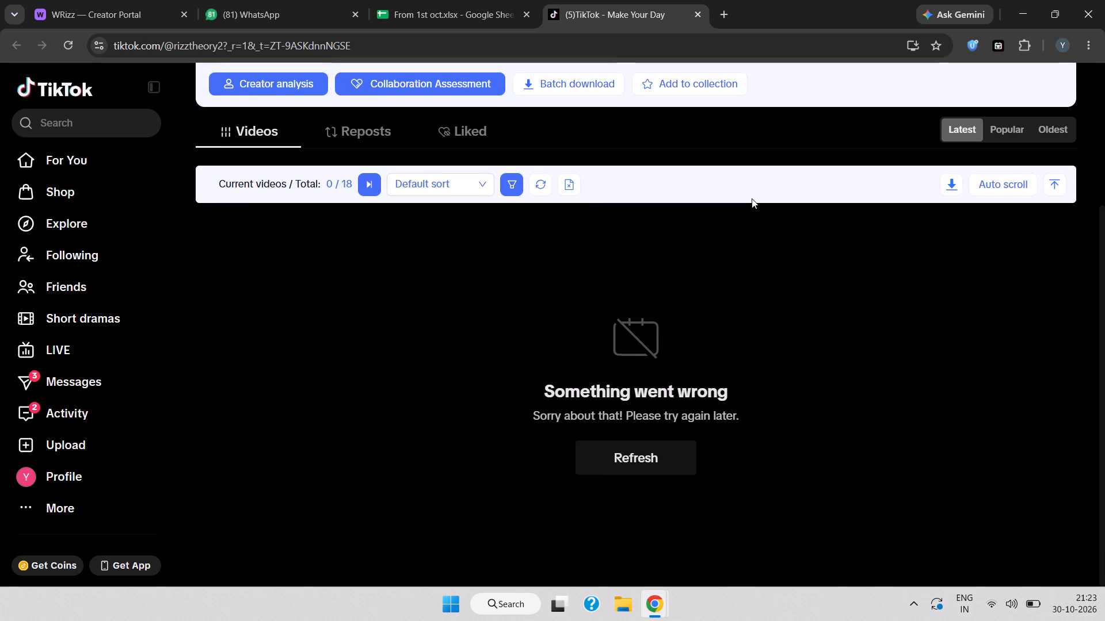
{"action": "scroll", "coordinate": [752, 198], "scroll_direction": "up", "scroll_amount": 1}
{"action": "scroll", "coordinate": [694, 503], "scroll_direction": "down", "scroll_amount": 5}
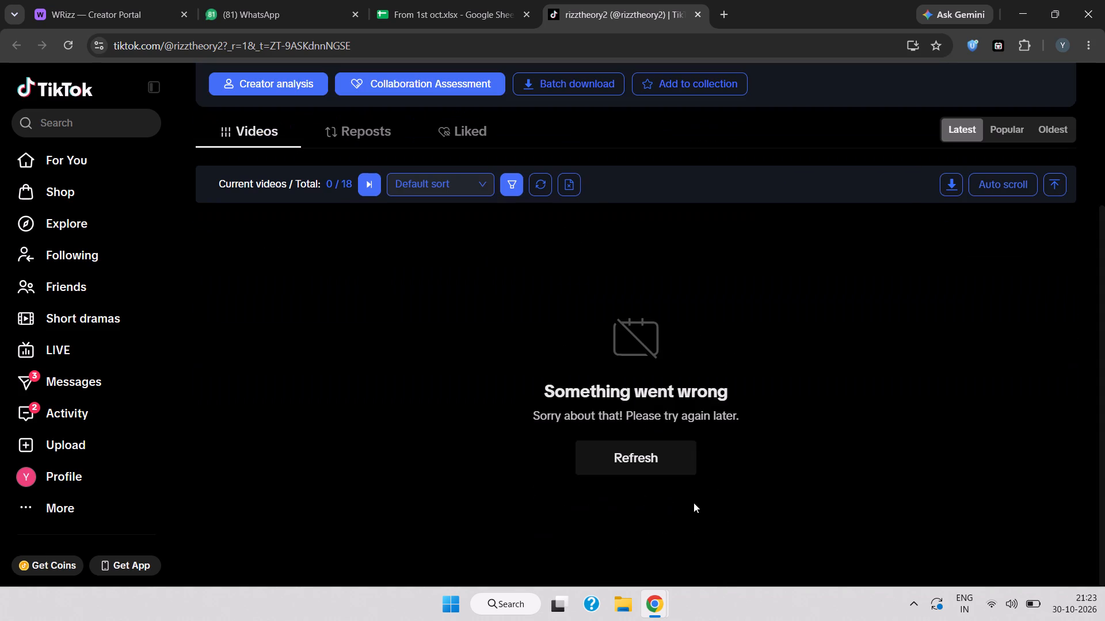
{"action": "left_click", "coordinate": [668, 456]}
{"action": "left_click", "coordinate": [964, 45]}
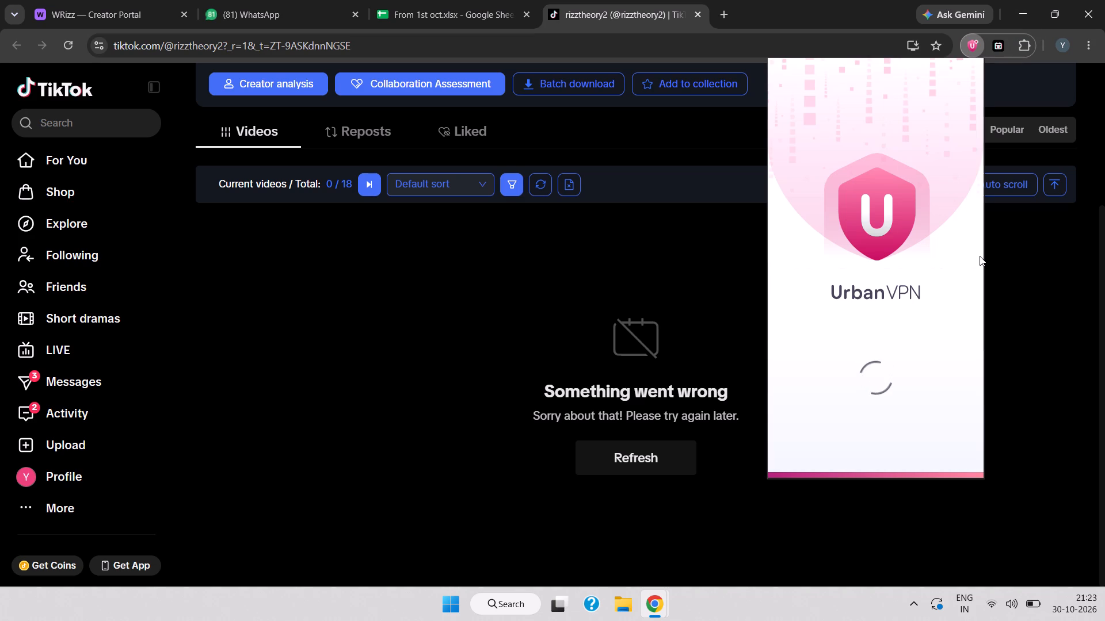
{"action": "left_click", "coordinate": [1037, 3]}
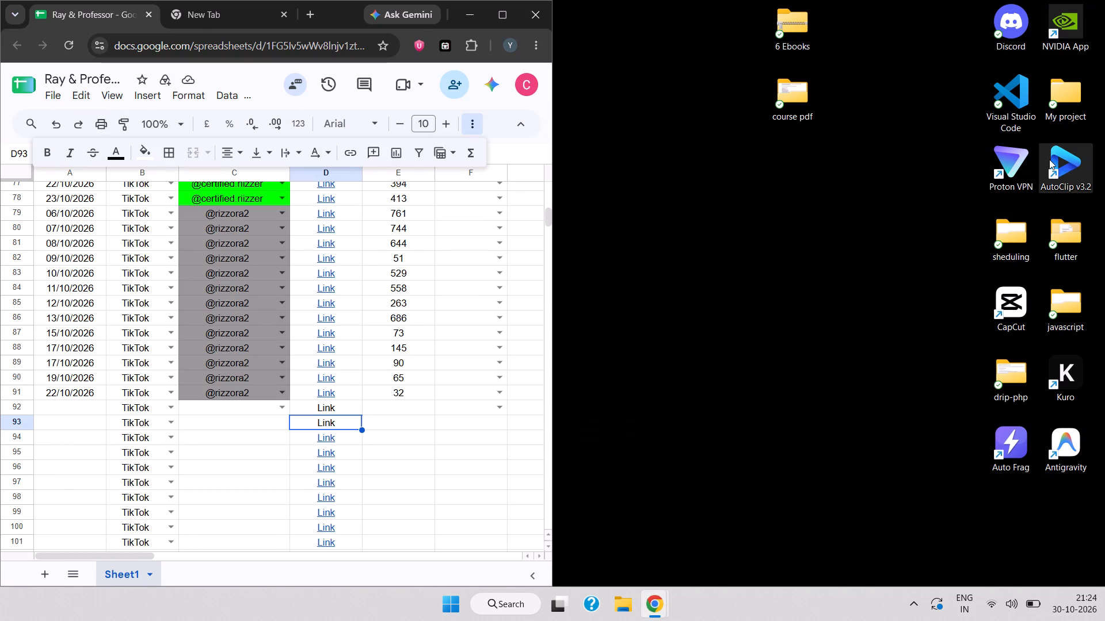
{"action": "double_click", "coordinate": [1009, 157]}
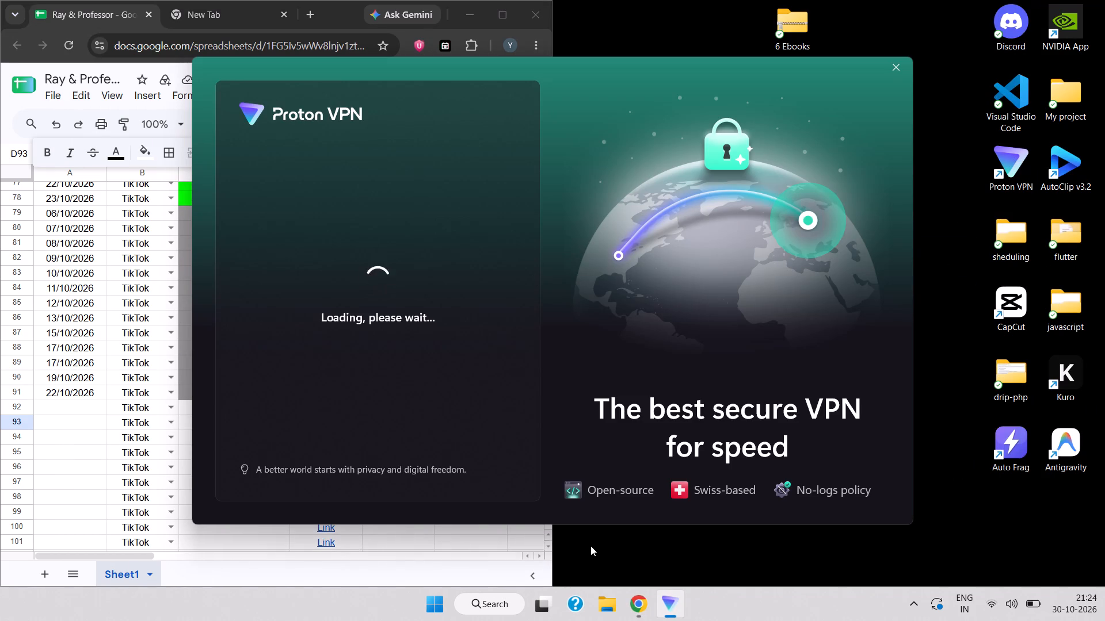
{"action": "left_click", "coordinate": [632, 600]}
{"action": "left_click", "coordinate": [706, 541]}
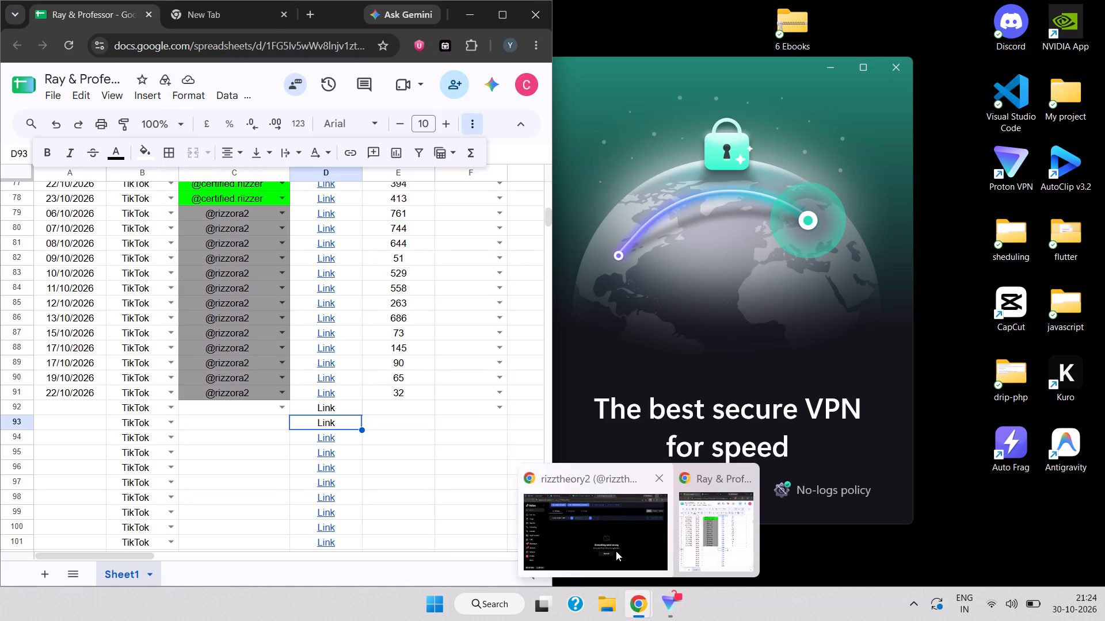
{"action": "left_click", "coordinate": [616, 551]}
Open the Urban VPN extension and check its United States (USA) connection status.
{"action": "left_click", "coordinate": [976, 47]}
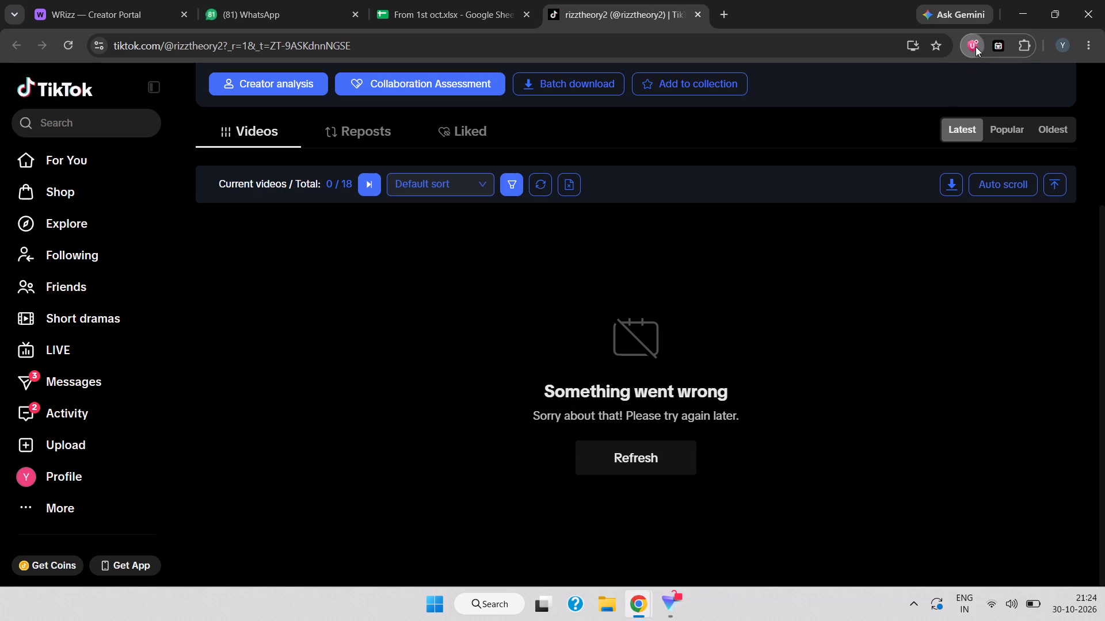
{"action": "left_click", "coordinate": [976, 47]}
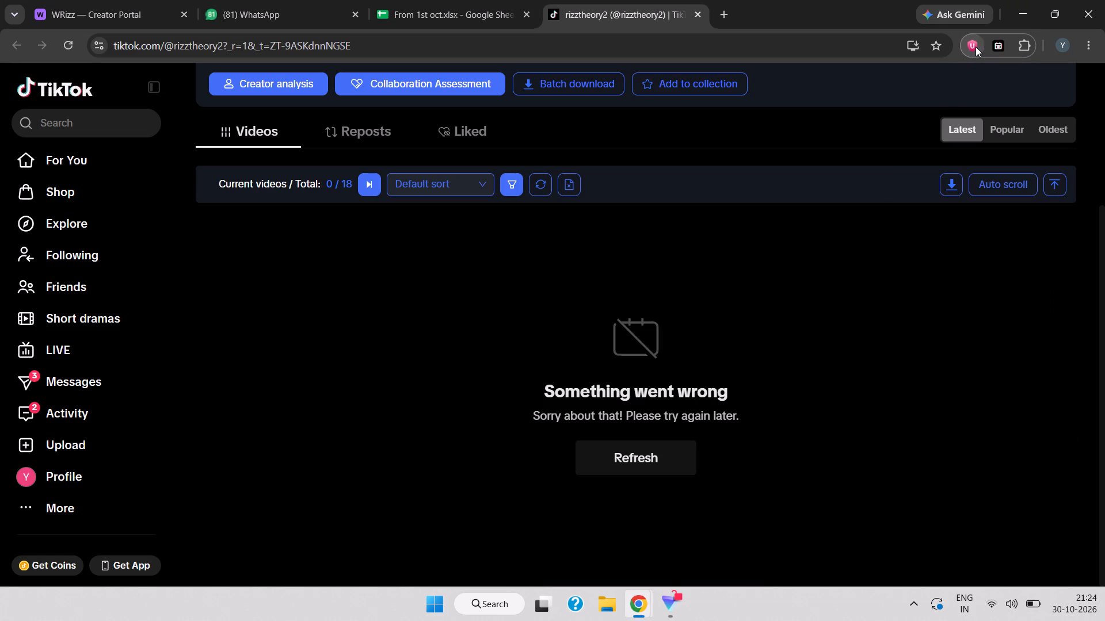
{"action": "left_click", "coordinate": [976, 47]}
{"action": "double_click", "coordinate": [976, 47]}
{"action": "left_click", "coordinate": [865, 341]}
{"action": "double_click", "coordinate": [978, 43]}
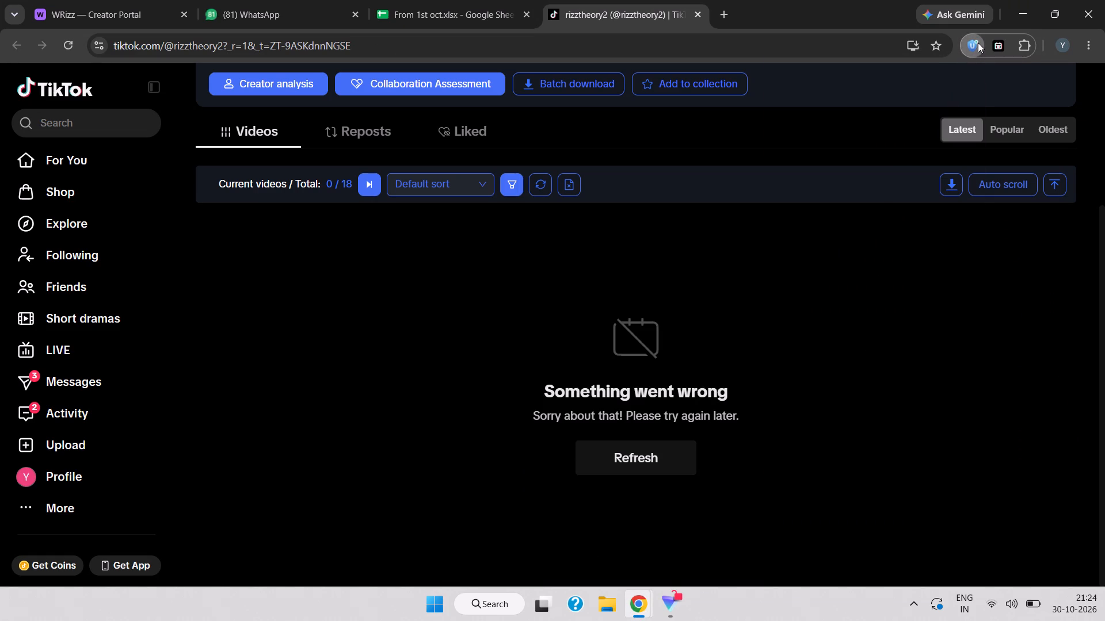
{"action": "left_click", "coordinate": [978, 43]}
{"action": "left_click", "coordinate": [978, 43]}
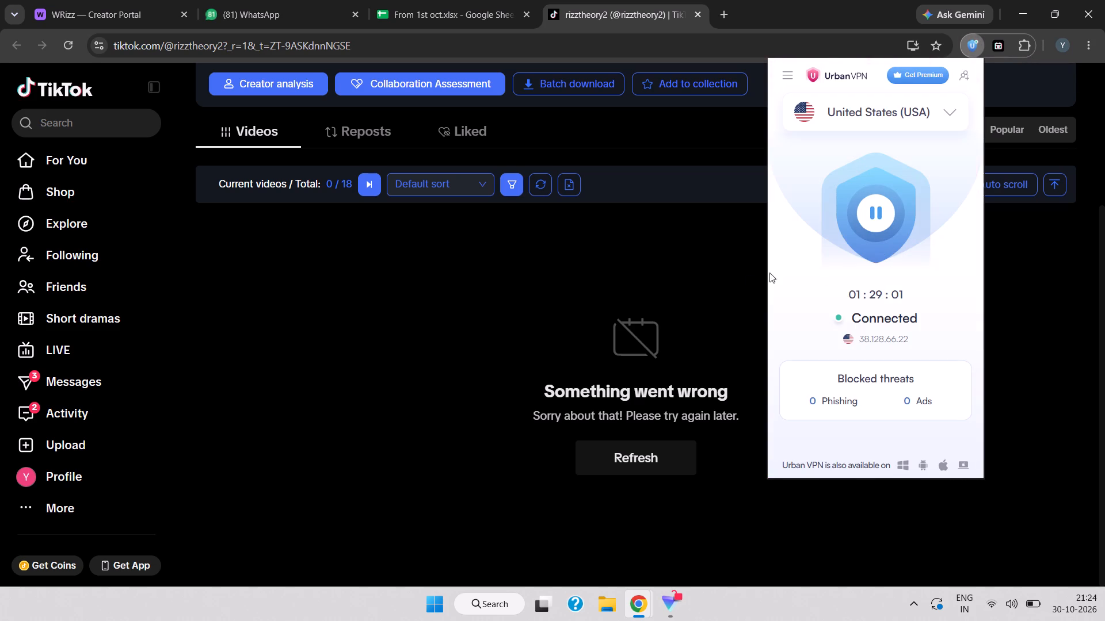
{"action": "left_click", "coordinate": [749, 275]}
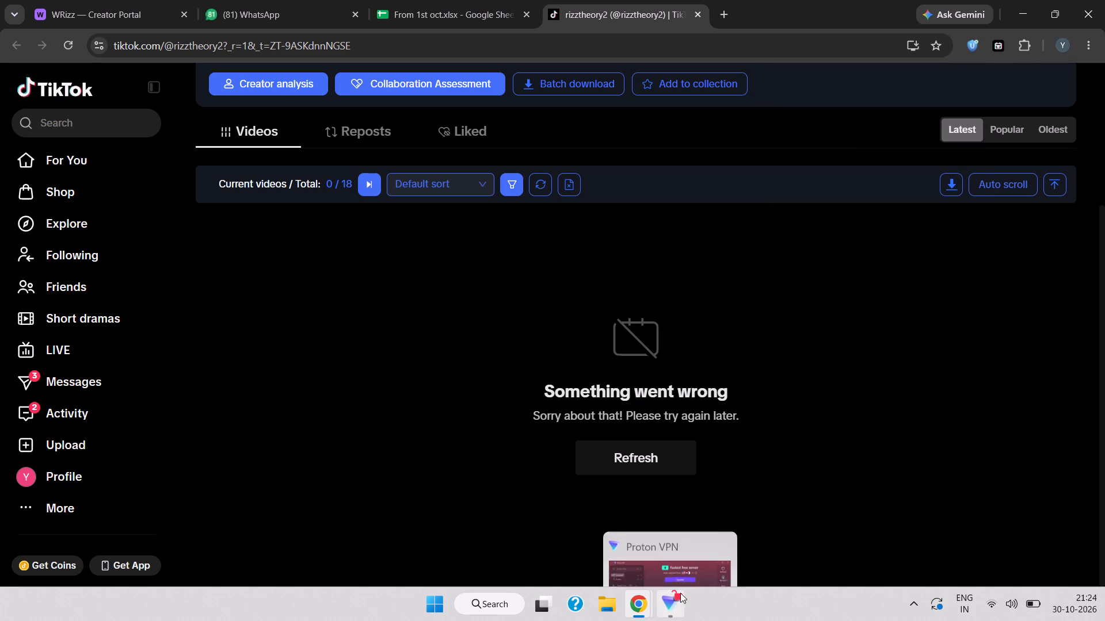
{"action": "left_click", "coordinate": [733, 480]}
{"action": "left_click", "coordinate": [668, 456]}
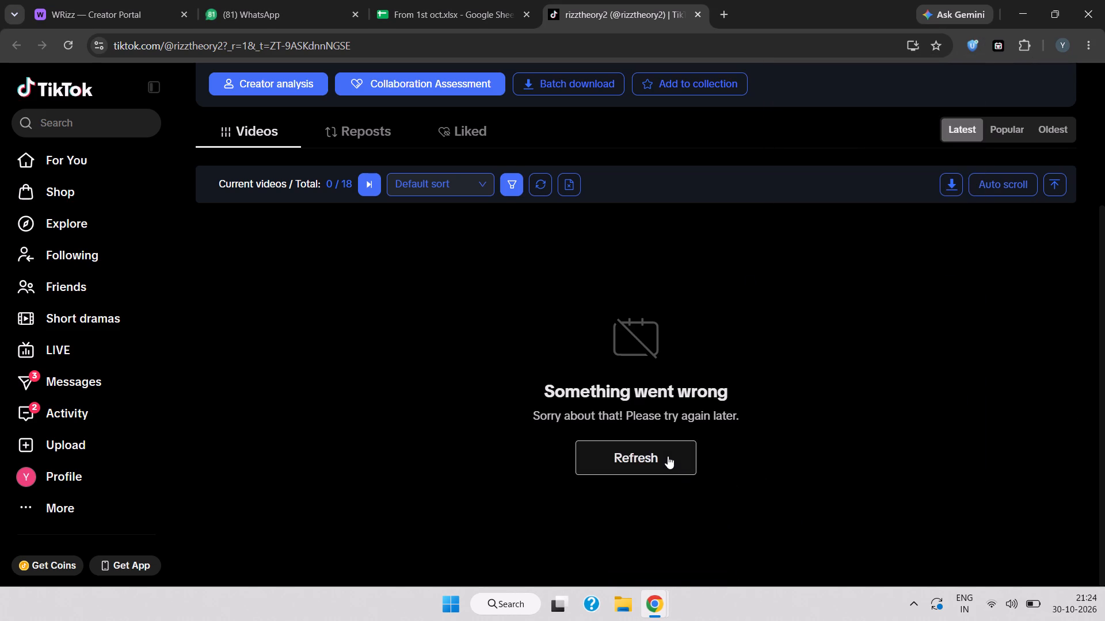
{"action": "scroll", "coordinate": [668, 484], "scroll_direction": "down", "scroll_amount": 6}
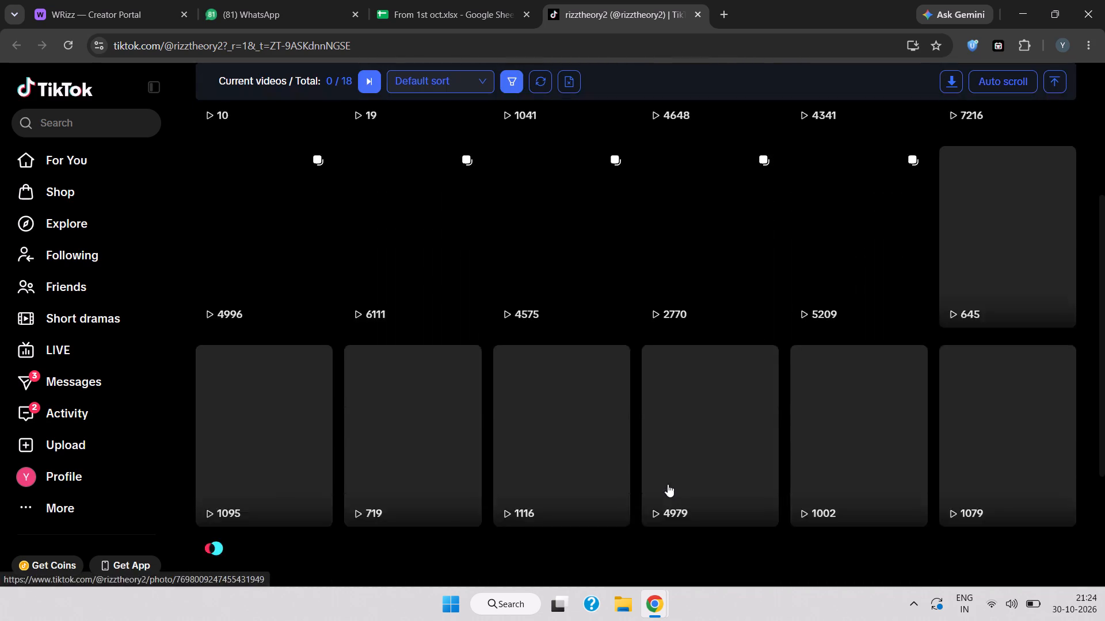
{"action": "scroll", "coordinate": [668, 484], "scroll_direction": "up", "scroll_amount": 6}
{"action": "scroll", "coordinate": [668, 484], "scroll_direction": "down", "scroll_amount": 17}
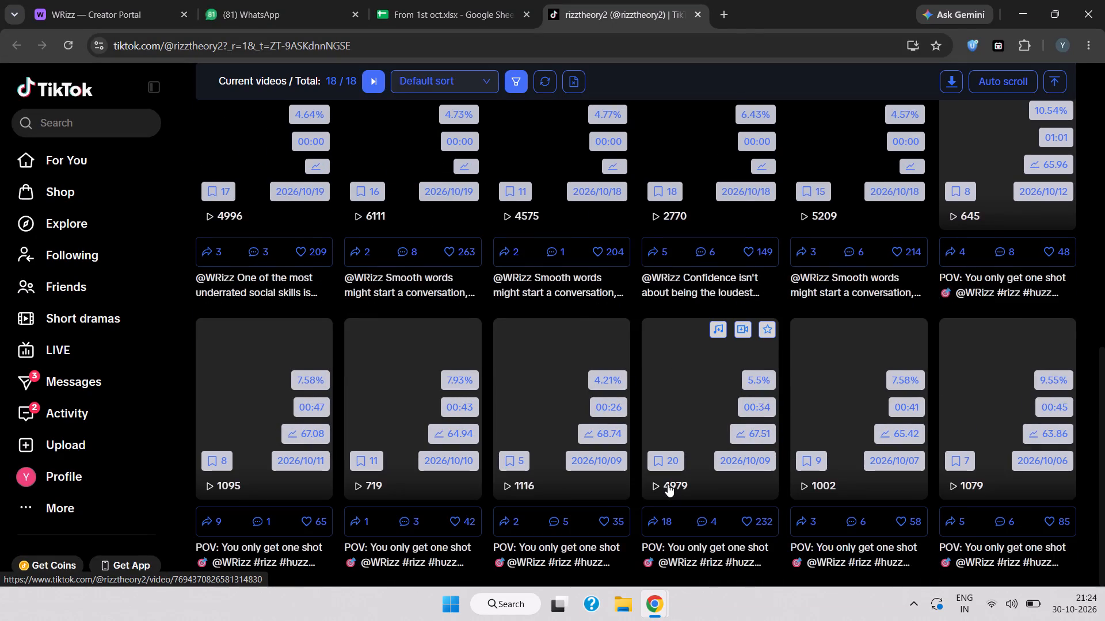
{"action": "scroll", "coordinate": [668, 484], "scroll_direction": "right", "scroll_amount": 1}
{"action": "scroll", "coordinate": [668, 484], "scroll_direction": "up", "scroll_amount": 8}
{"action": "scroll", "coordinate": [668, 484], "scroll_direction": "down", "scroll_amount": 6}
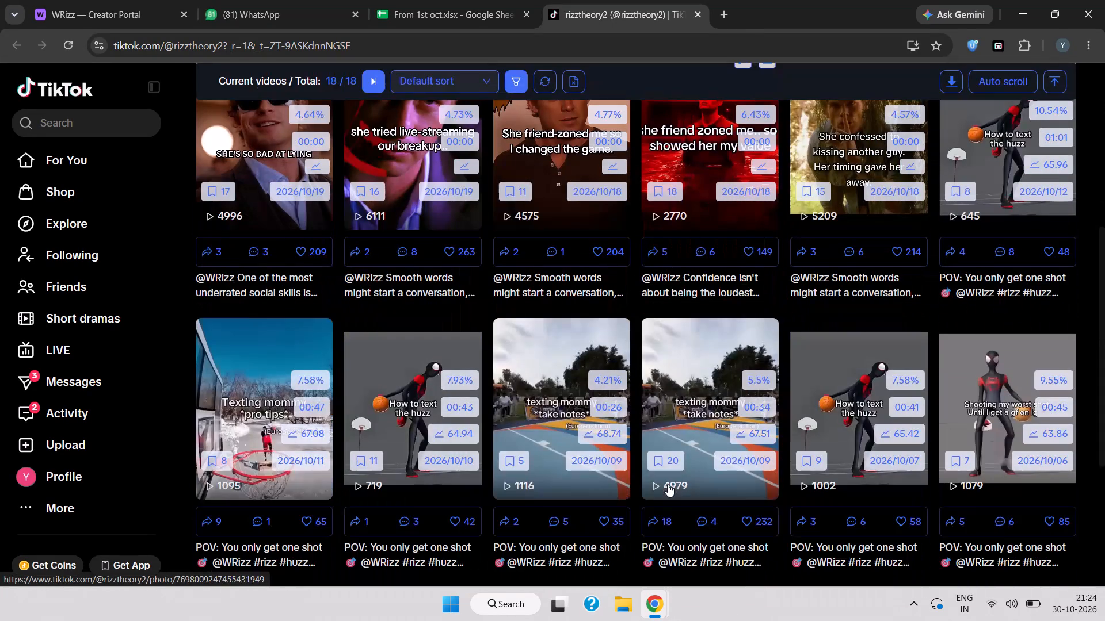
{"action": "scroll", "coordinate": [668, 484], "scroll_direction": "down", "scroll_amount": 14}
{"action": "scroll", "coordinate": [668, 484], "scroll_direction": "up", "scroll_amount": 7}
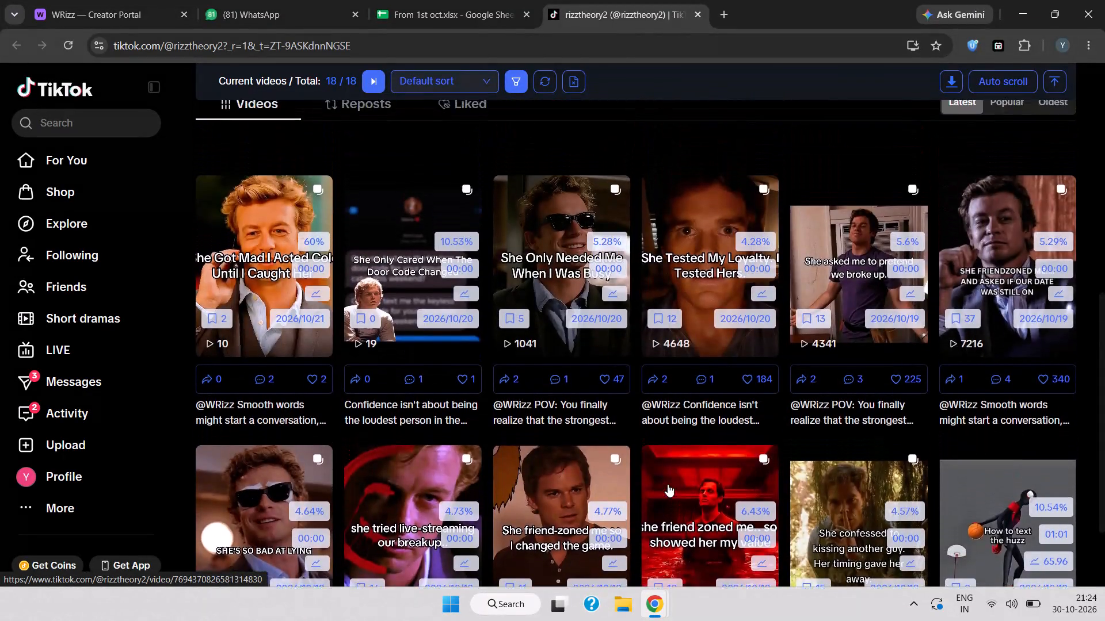
{"action": "scroll", "coordinate": [668, 484], "scroll_direction": "down", "scroll_amount": 1}
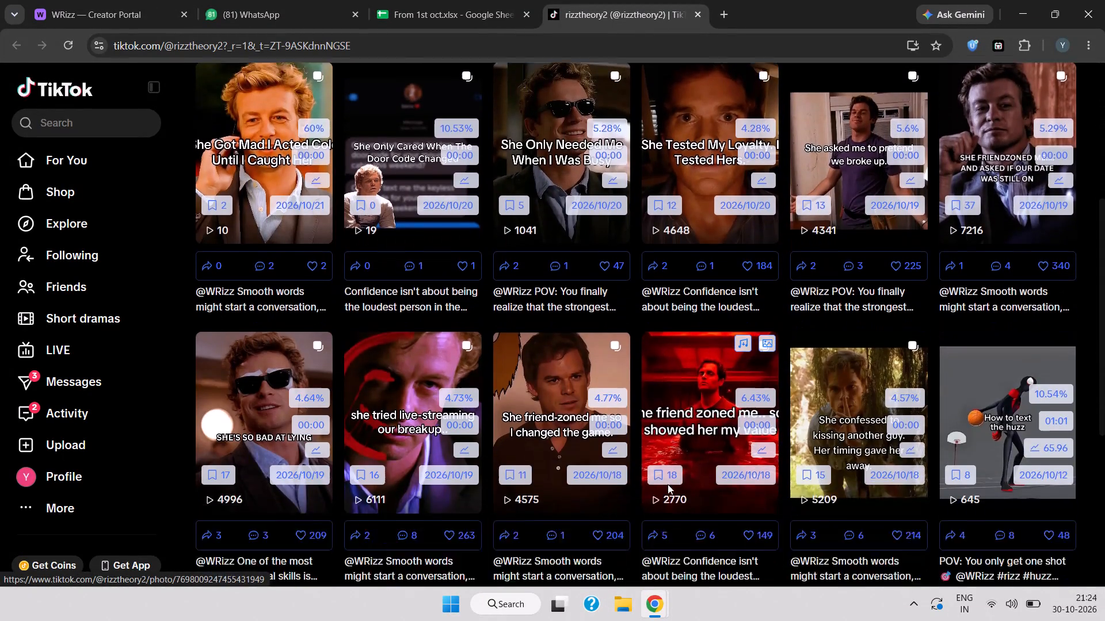
{"action": "scroll", "coordinate": [668, 484], "scroll_direction": "down", "scroll_amount": 8}
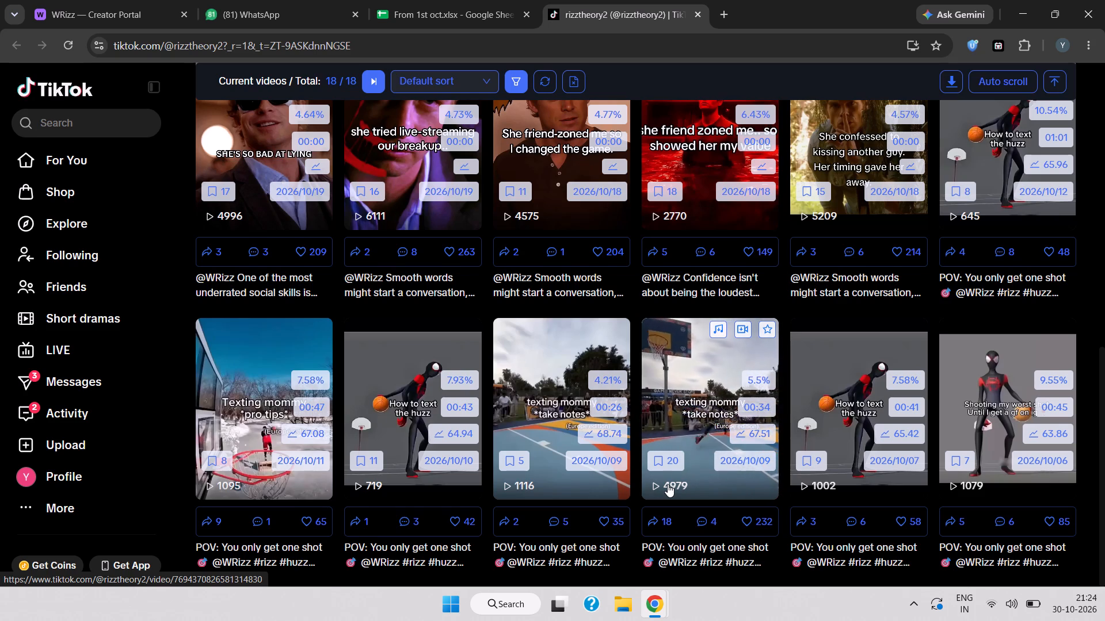
{"action": "scroll", "coordinate": [668, 484], "scroll_direction": "up", "scroll_amount": 14}
{"action": "scroll", "coordinate": [668, 484], "scroll_direction": "down", "scroll_amount": 1}
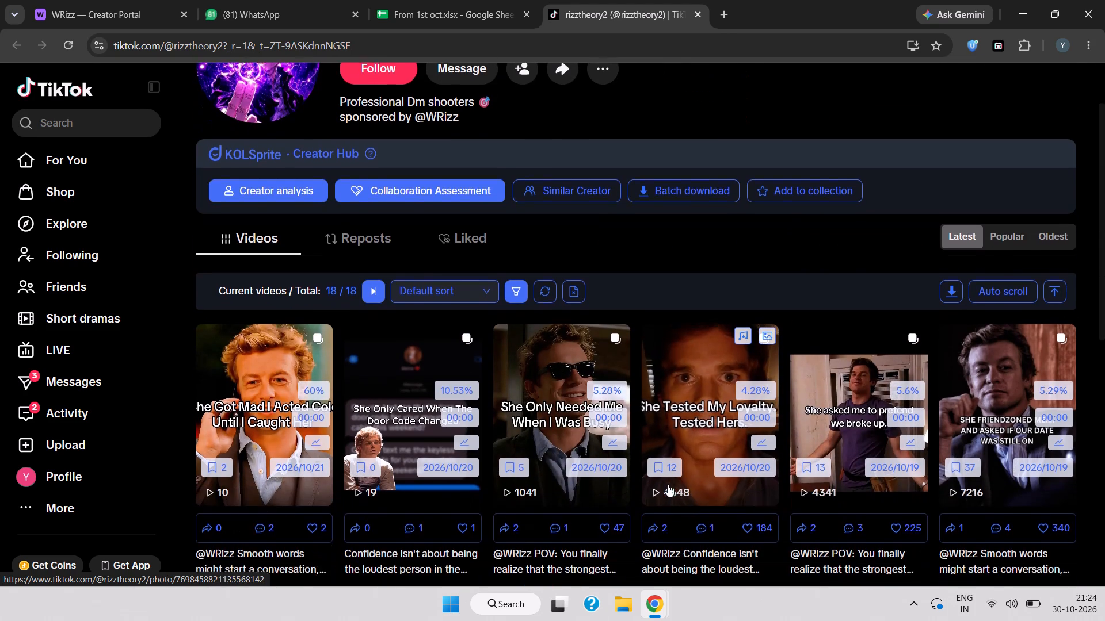
{"action": "scroll", "coordinate": [668, 484], "scroll_direction": "down", "scroll_amount": 1}
{"action": "scroll", "coordinate": [685, 415], "scroll_direction": "down", "scroll_amount": 3}
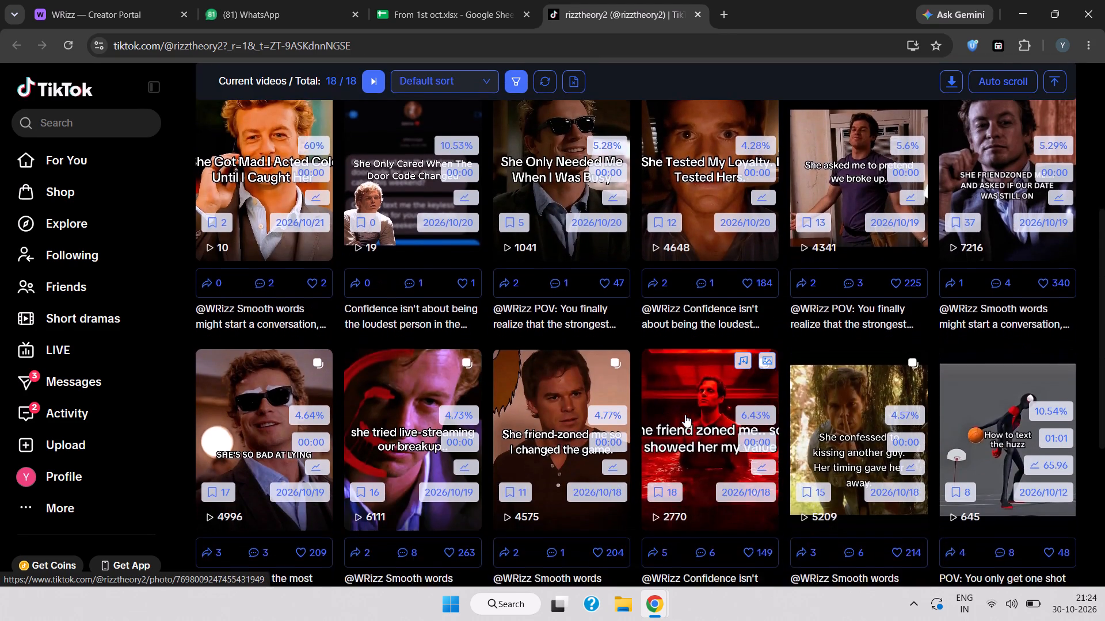
{"action": "scroll", "coordinate": [685, 415], "scroll_direction": "down", "scroll_amount": 3}
{"action": "scroll", "coordinate": [685, 415], "scroll_direction": "up", "scroll_amount": 7}
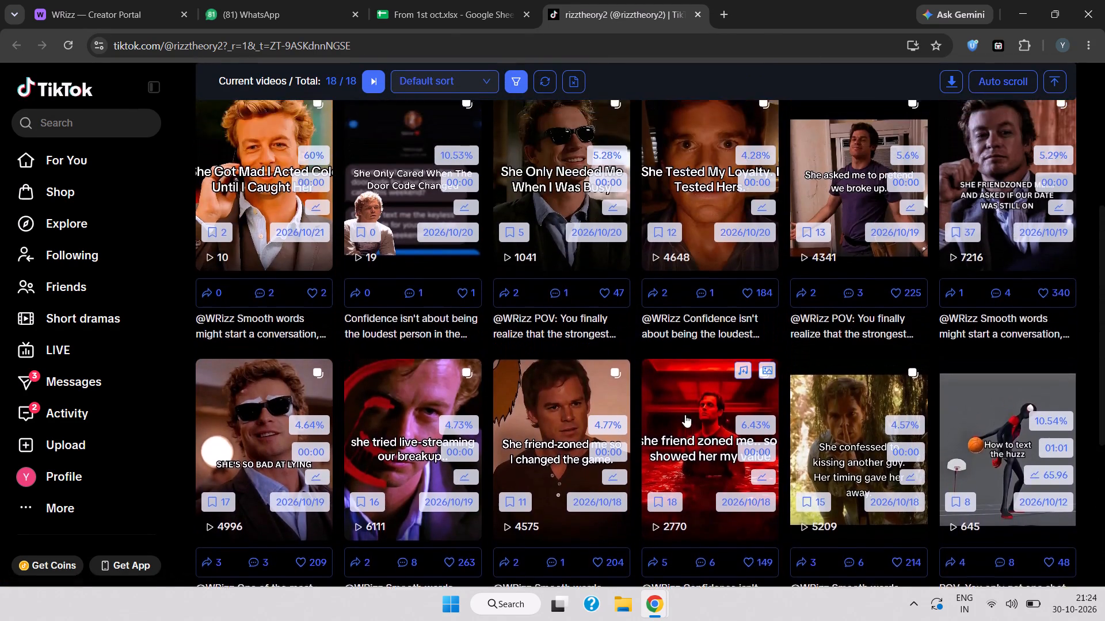
{"action": "scroll", "coordinate": [685, 415], "scroll_direction": "up", "scroll_amount": 6}
{"action": "scroll", "coordinate": [685, 415], "scroll_direction": "down", "scroll_amount": 6}
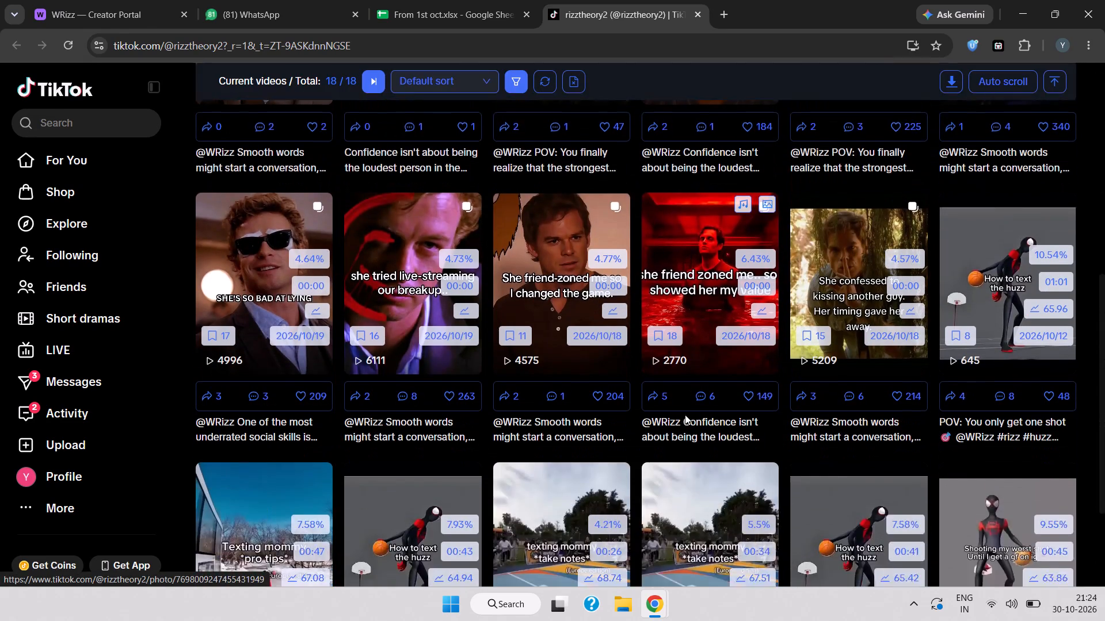
{"action": "scroll", "coordinate": [685, 415], "scroll_direction": "down", "scroll_amount": 3}
{"action": "scroll", "coordinate": [685, 415], "scroll_direction": "up", "scroll_amount": 7}
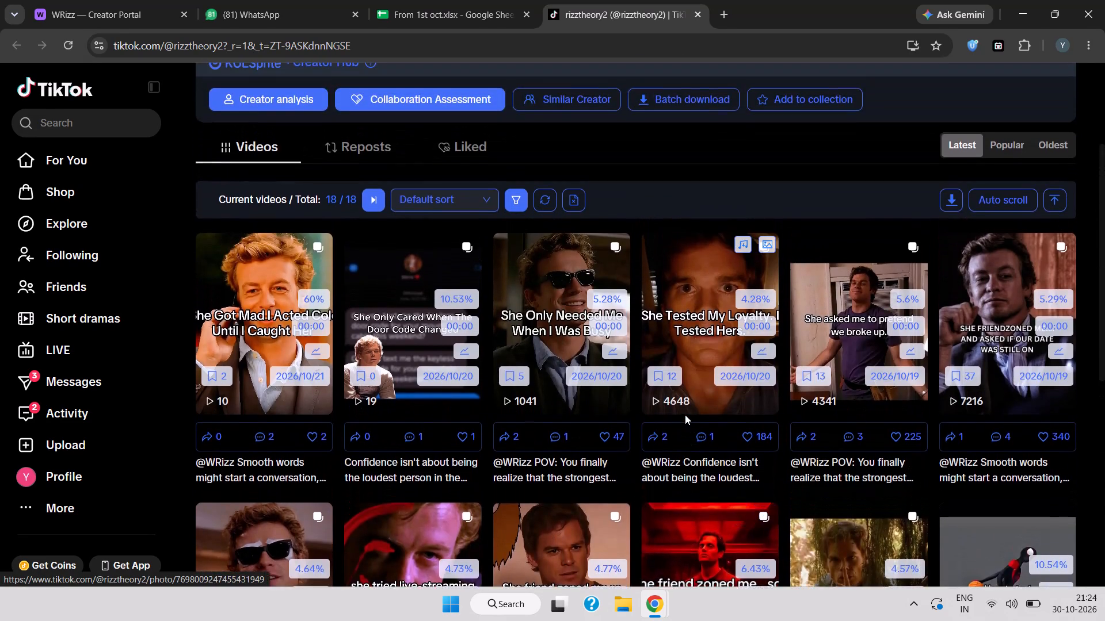
{"action": "scroll", "coordinate": [685, 415], "scroll_direction": "up", "scroll_amount": 3}
{"action": "scroll", "coordinate": [689, 488], "scroll_direction": "down", "scroll_amount": 5}
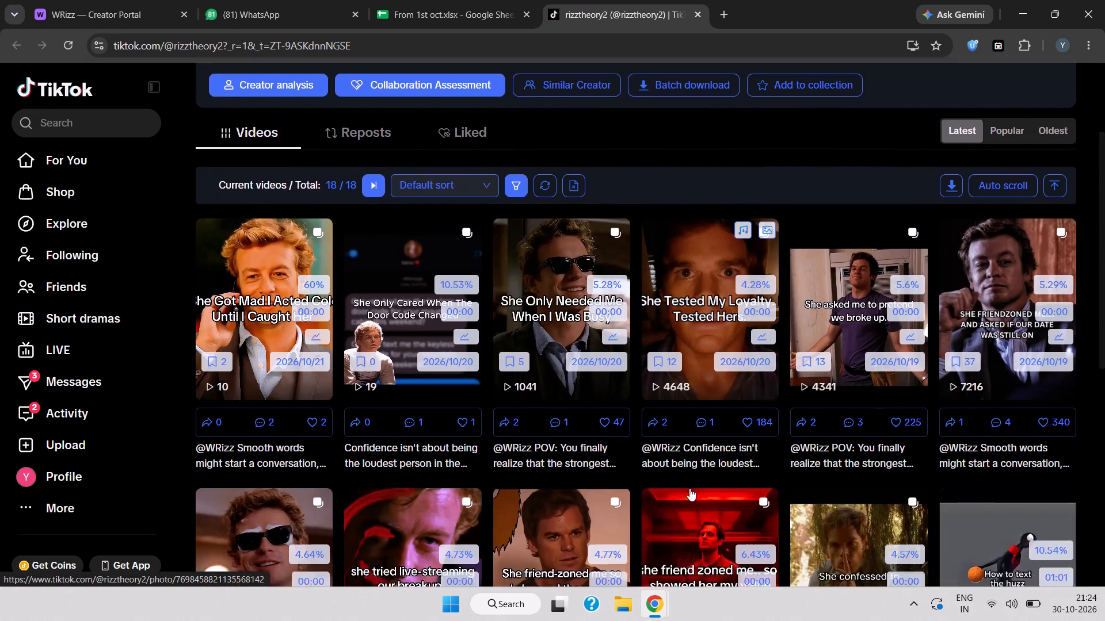
{"action": "scroll", "coordinate": [689, 488], "scroll_direction": "down", "scroll_amount": 7}
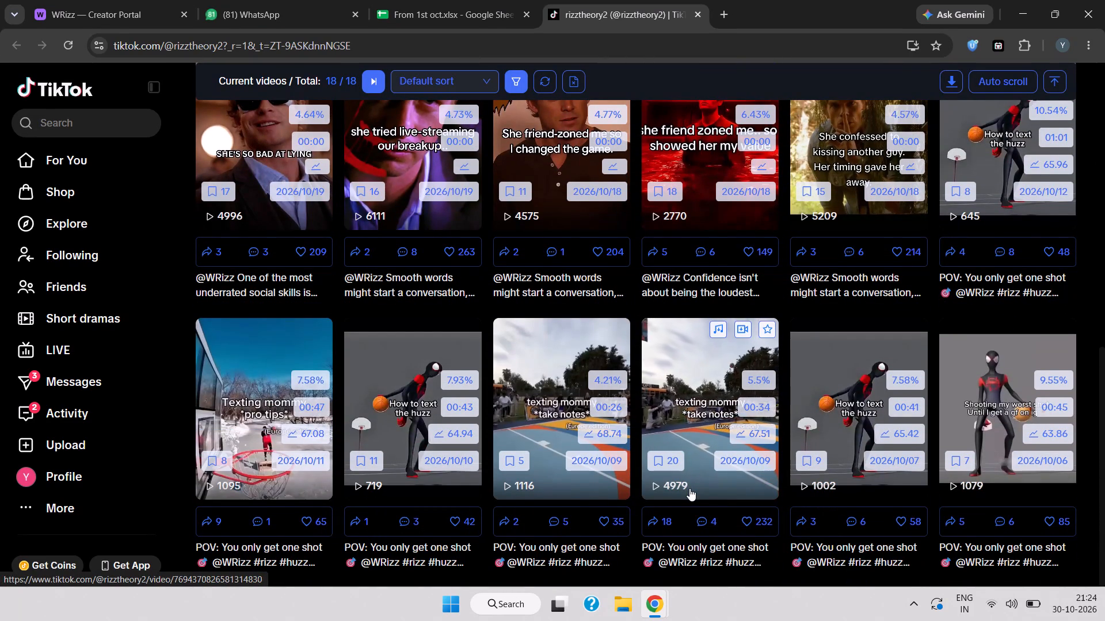
{"action": "scroll", "coordinate": [689, 488], "scroll_direction": "down", "scroll_amount": 1}
{"action": "scroll", "coordinate": [689, 482], "scroll_direction": "up", "scroll_amount": 5}
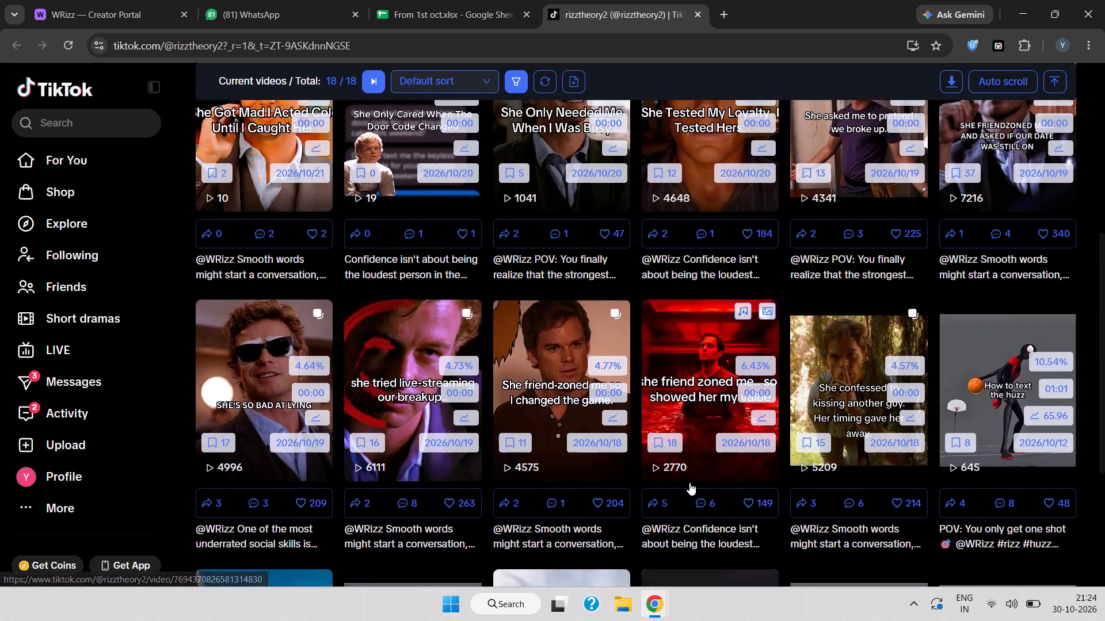
{"action": "scroll", "coordinate": [689, 482], "scroll_direction": "up", "scroll_amount": 9}
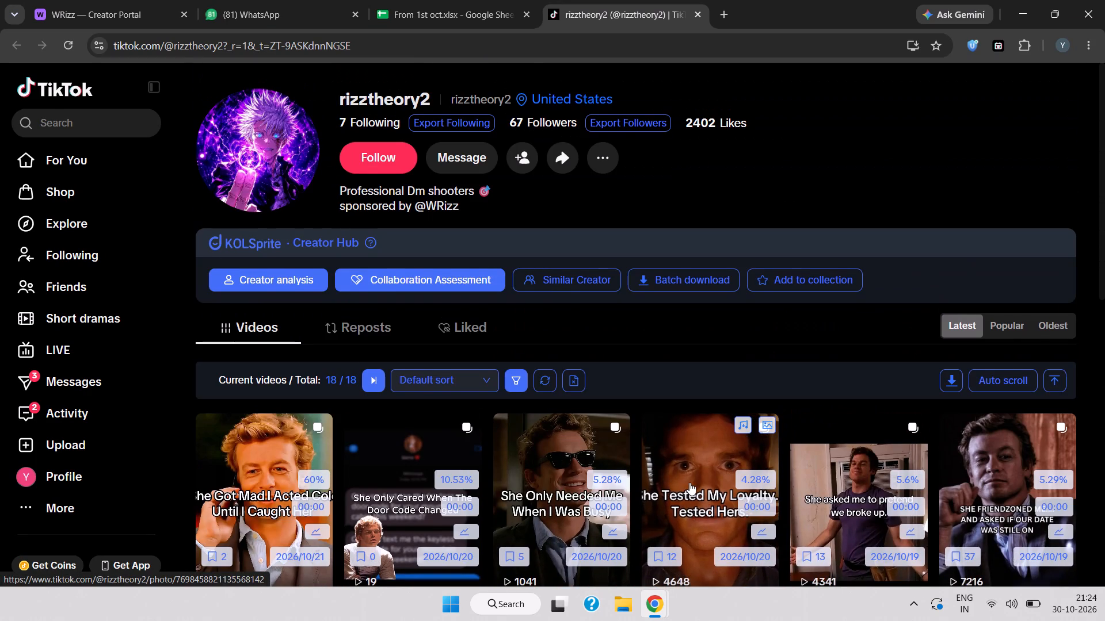
{"action": "scroll", "coordinate": [689, 482], "scroll_direction": "down", "scroll_amount": 6}
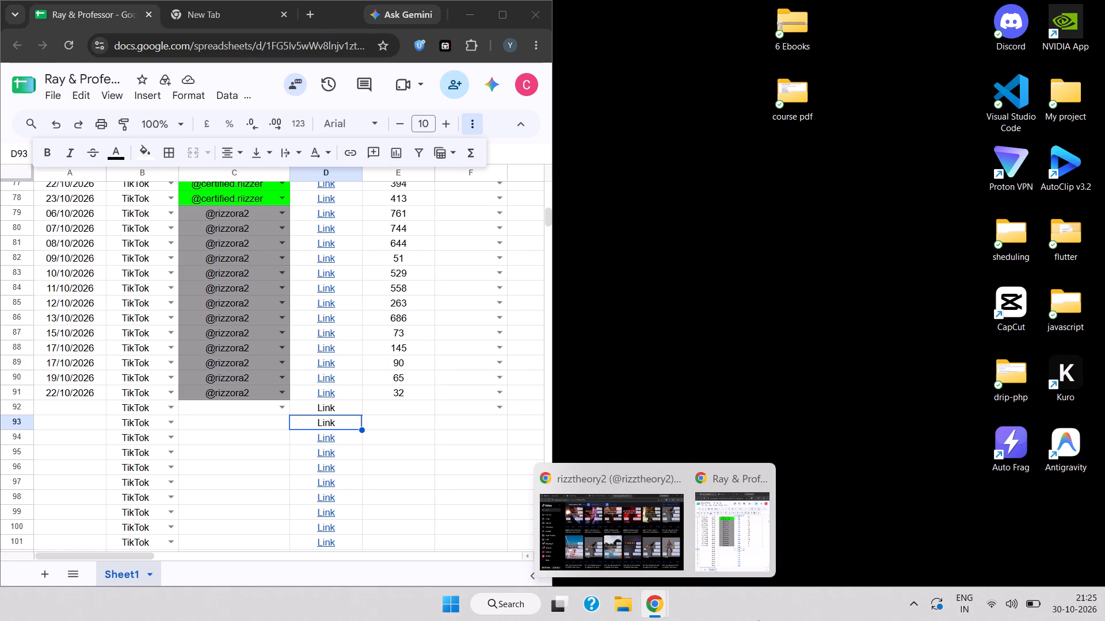
{"action": "scroll", "coordinate": [824, 430], "scroll_direction": "down", "scroll_amount": 4}
{"action": "scroll", "coordinate": [824, 430], "scroll_direction": "up", "scroll_amount": 3}
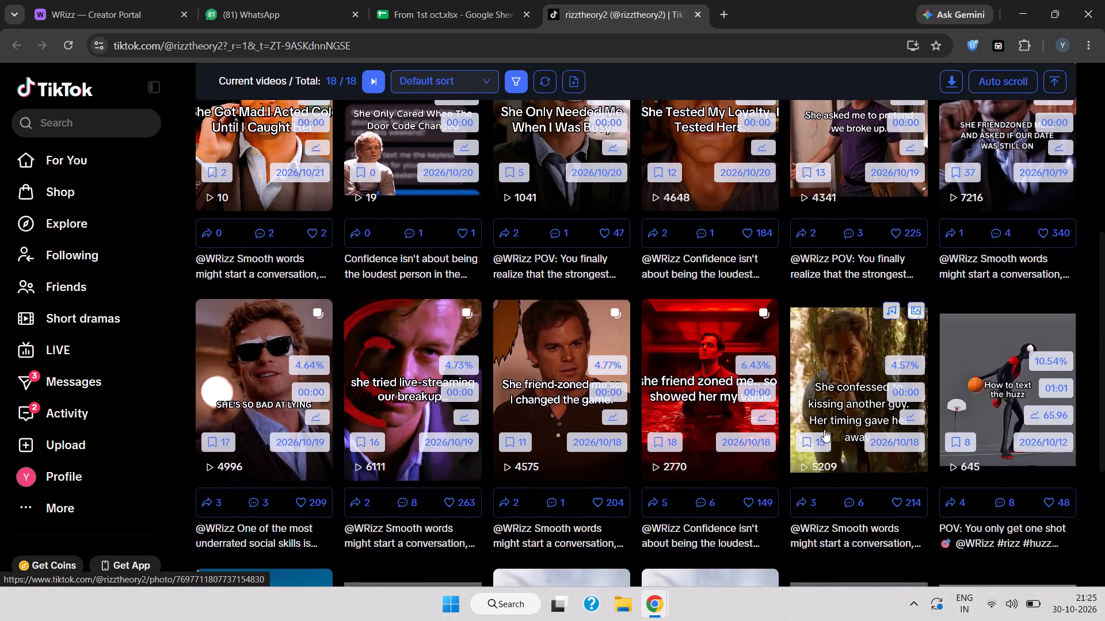
{"action": "scroll", "coordinate": [824, 430], "scroll_direction": "up", "scroll_amount": 3}
{"action": "scroll", "coordinate": [824, 430], "scroll_direction": "down", "scroll_amount": 1}
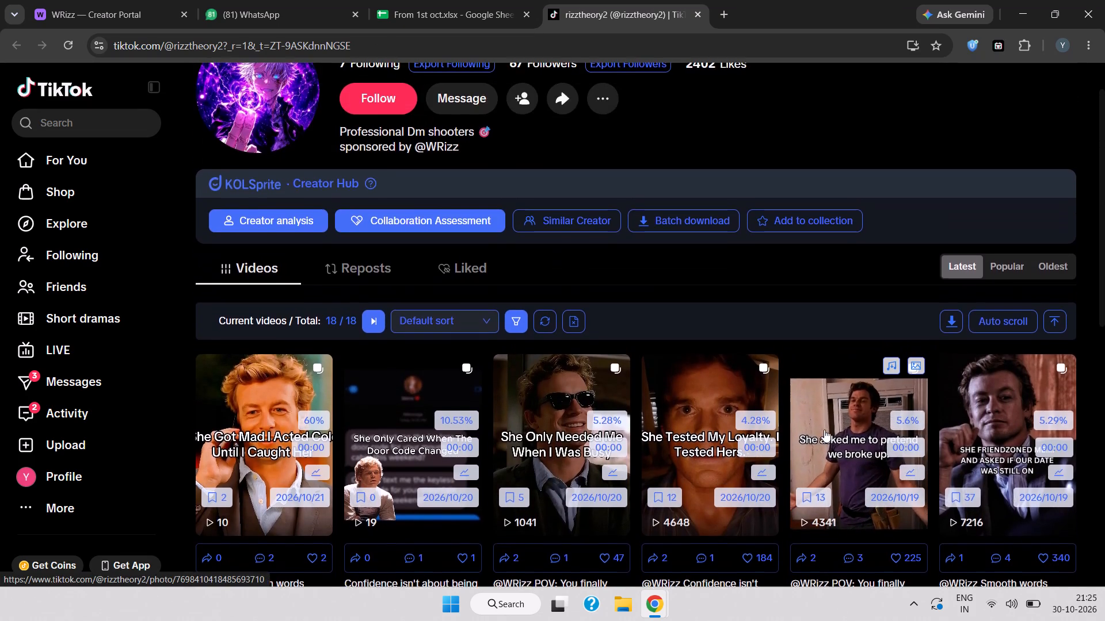
{"action": "scroll", "coordinate": [824, 430], "scroll_direction": "down", "scroll_amount": 5}
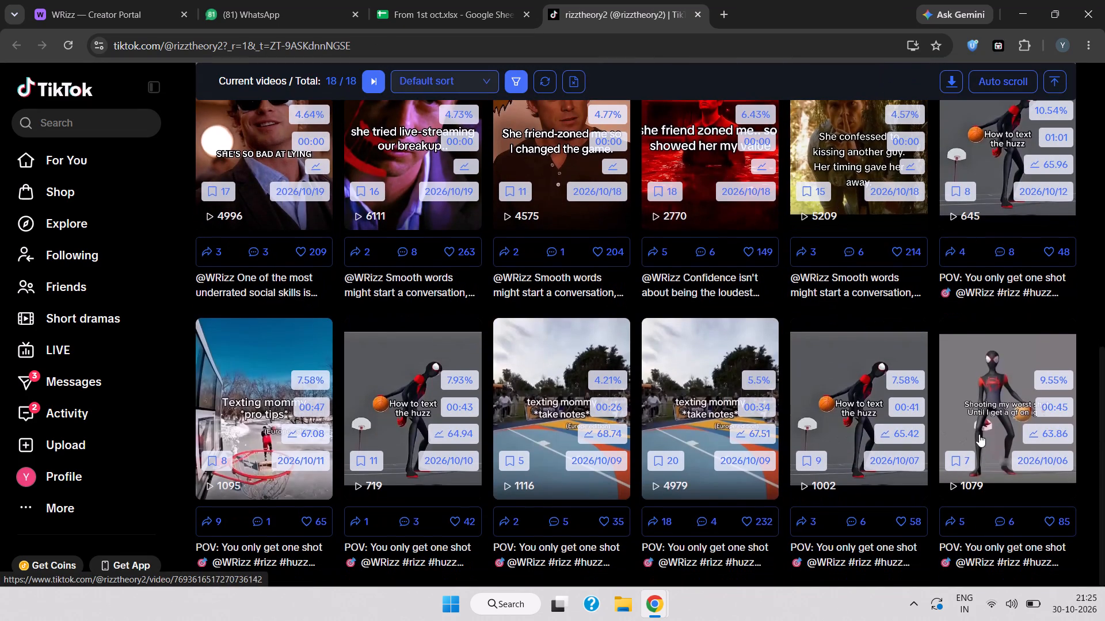
{"action": "scroll", "coordinate": [804, 416], "scroll_direction": "up", "scroll_amount": 1}
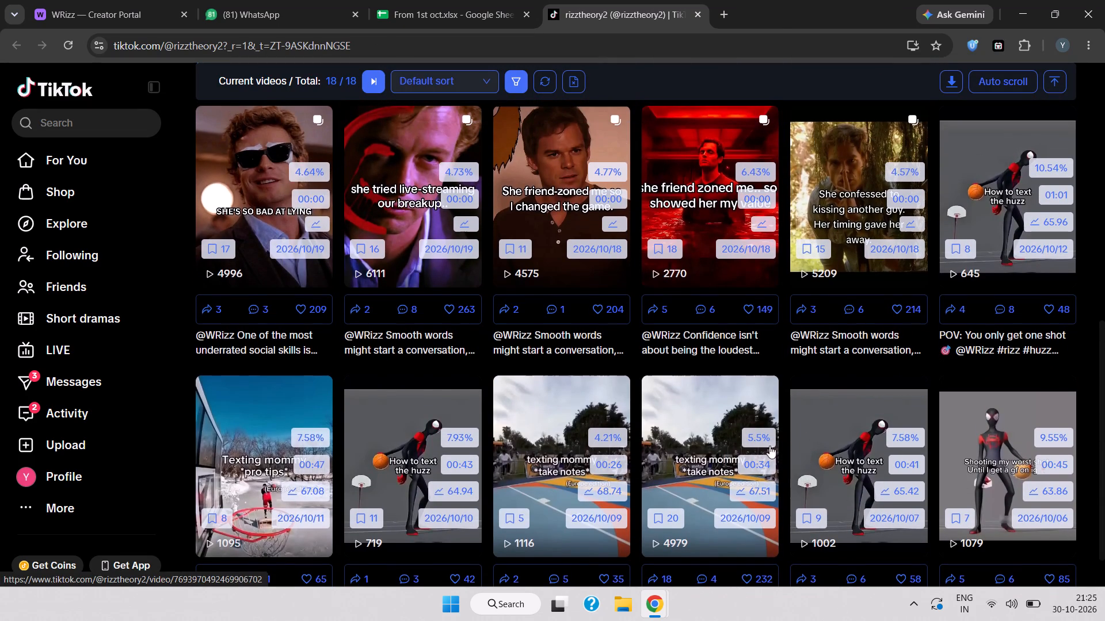
{"action": "scroll", "coordinate": [523, 440], "scroll_direction": "up", "scroll_amount": 9}
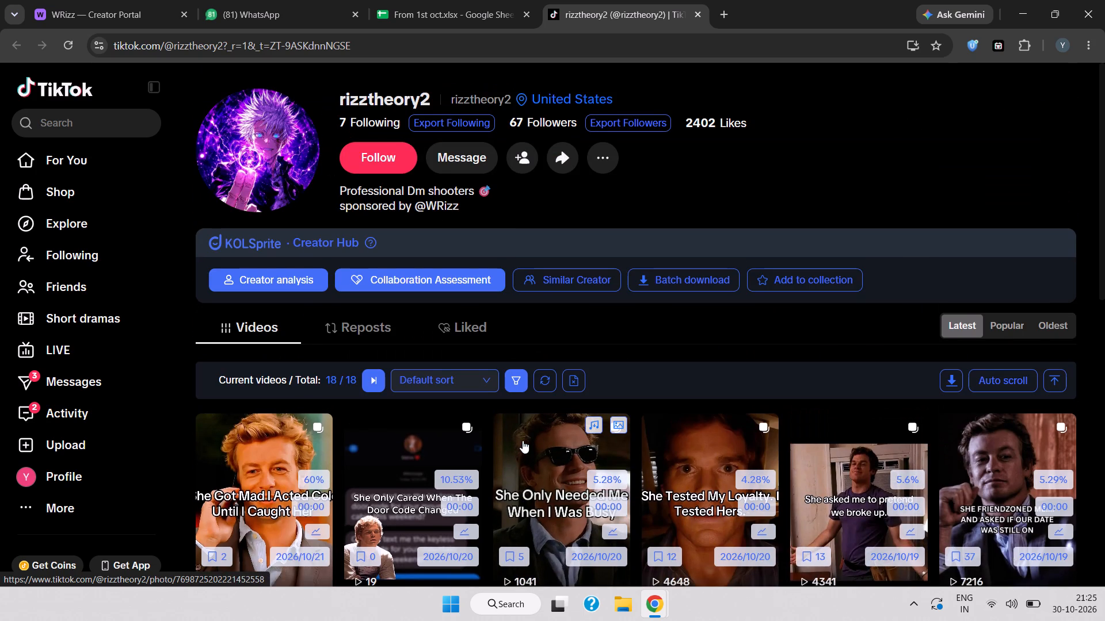
{"action": "scroll", "coordinate": [523, 440], "scroll_direction": "down", "scroll_amount": 9}
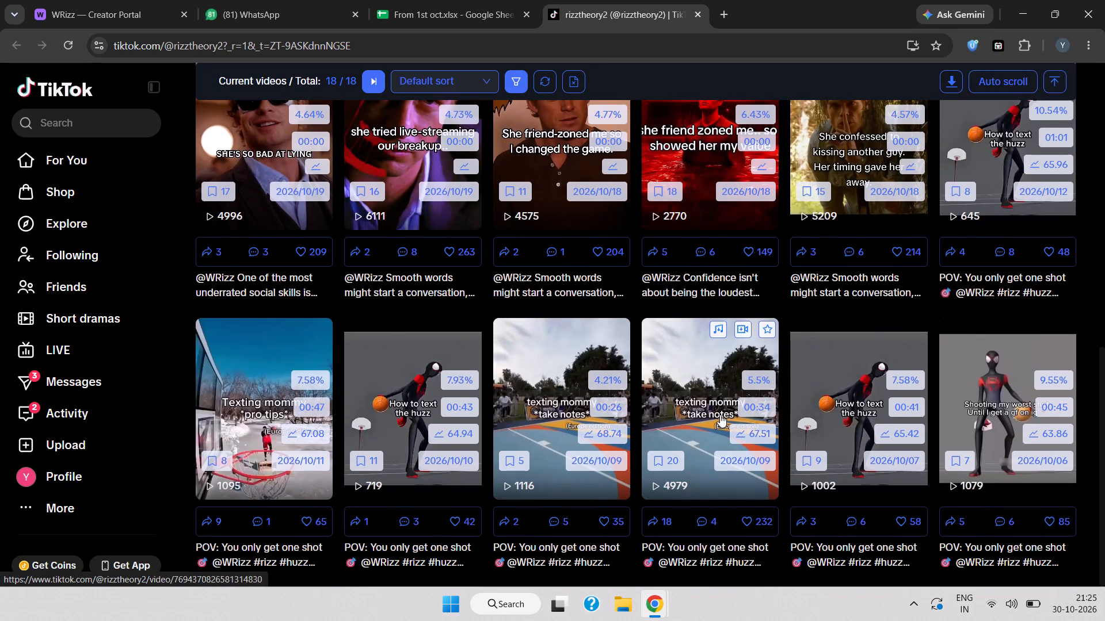
{"action": "scroll", "coordinate": [299, 386], "scroll_direction": "up", "scroll_amount": 3}
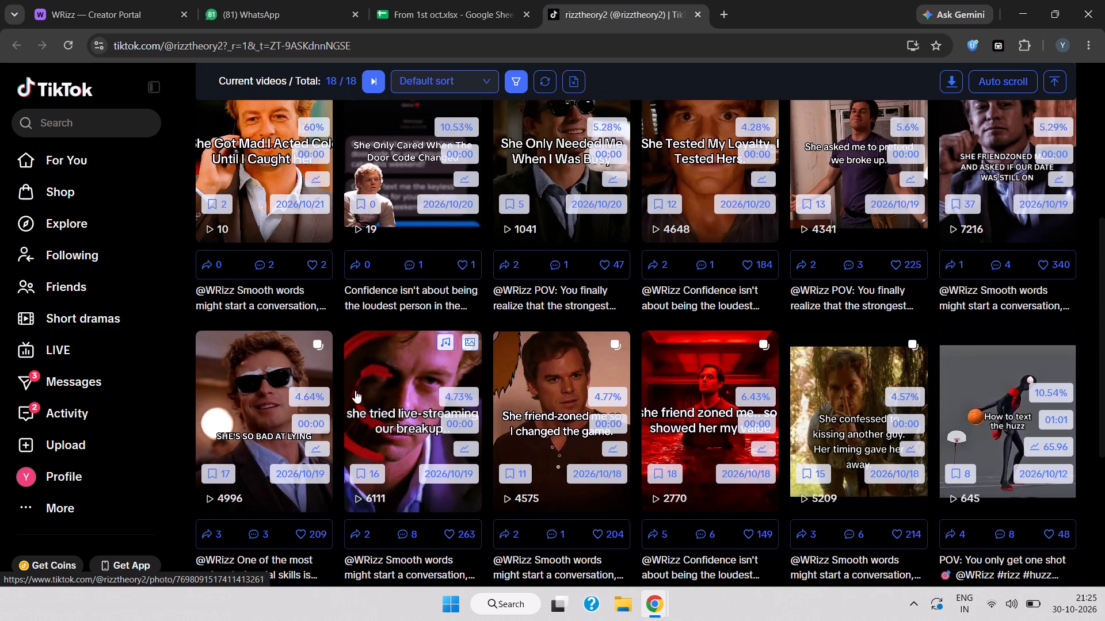
{"action": "scroll", "coordinate": [981, 439], "scroll_direction": "up", "scroll_amount": 2}
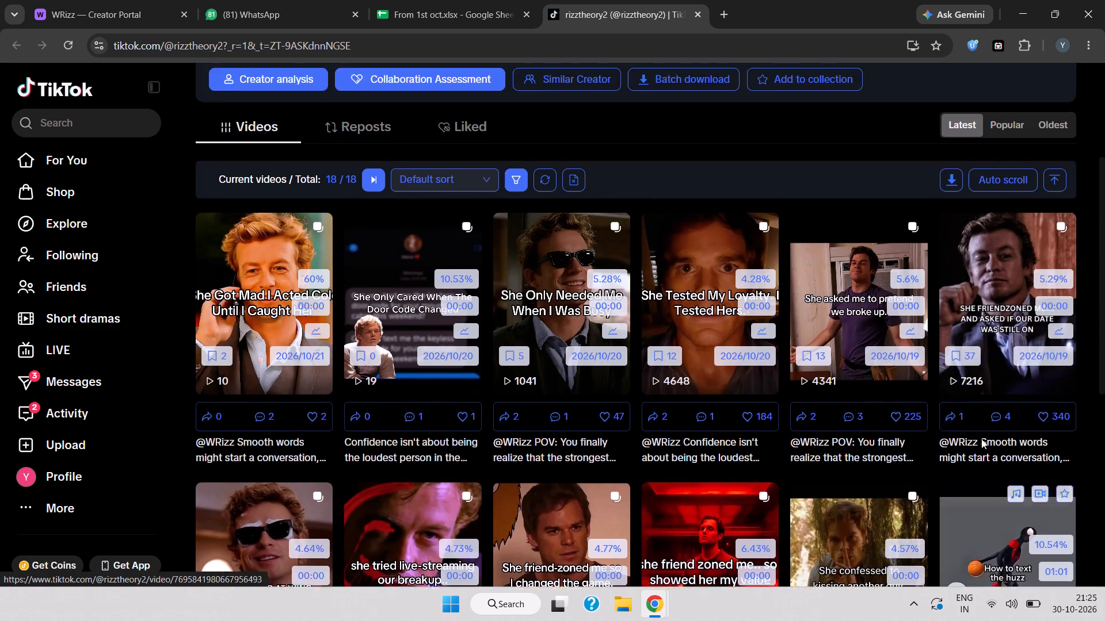
{"action": "scroll", "coordinate": [981, 439], "scroll_direction": "up", "scroll_amount": 2}
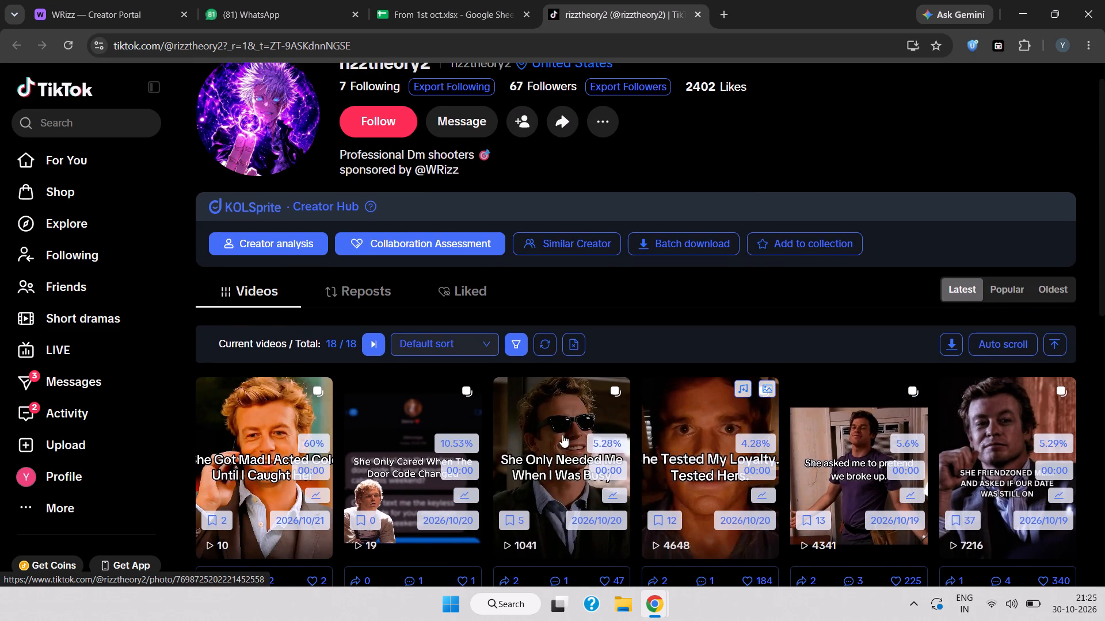
{"action": "scroll", "coordinate": [382, 436], "scroll_direction": "down", "scroll_amount": 4}
{"action": "scroll", "coordinate": [367, 385], "scroll_direction": "down", "scroll_amount": 1}
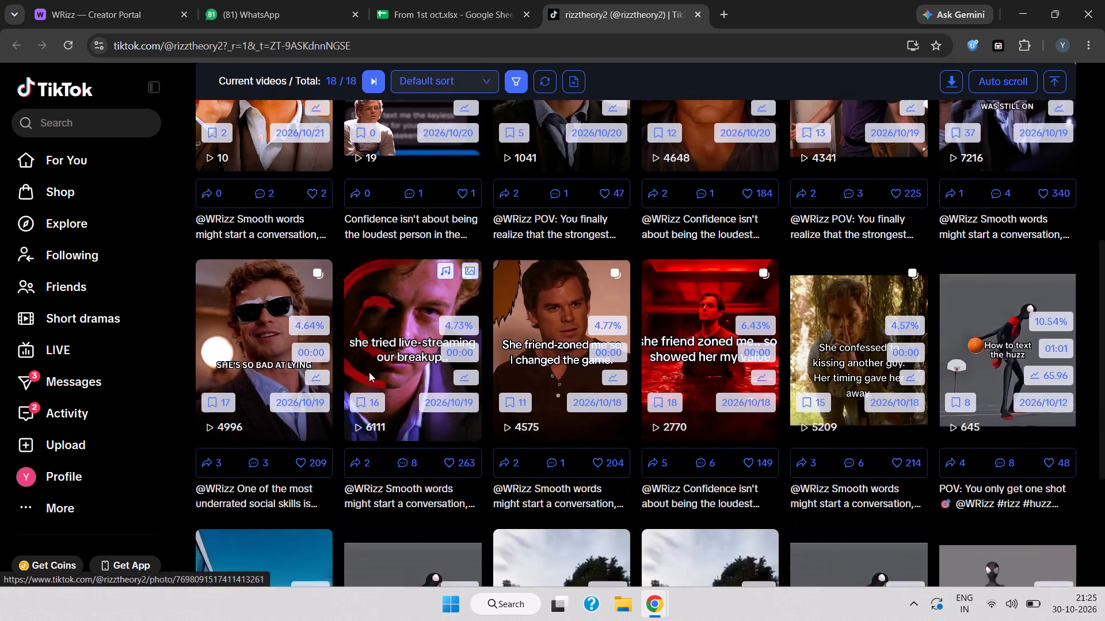
{"action": "scroll", "coordinate": [369, 372], "scroll_direction": "down", "scroll_amount": 1}
{"action": "scroll", "coordinate": [369, 372], "scroll_direction": "up", "scroll_amount": 1}
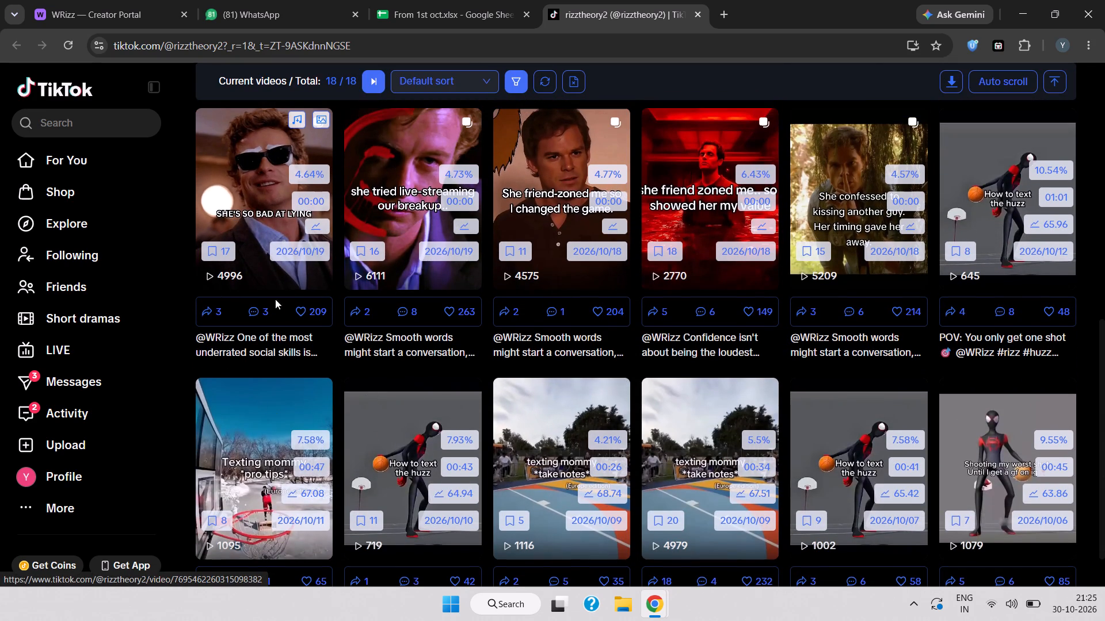
{"action": "scroll", "coordinate": [272, 224], "scroll_direction": "up", "scroll_amount": 4}
{"action": "scroll", "coordinate": [274, 294], "scroll_direction": "down", "scroll_amount": 1}
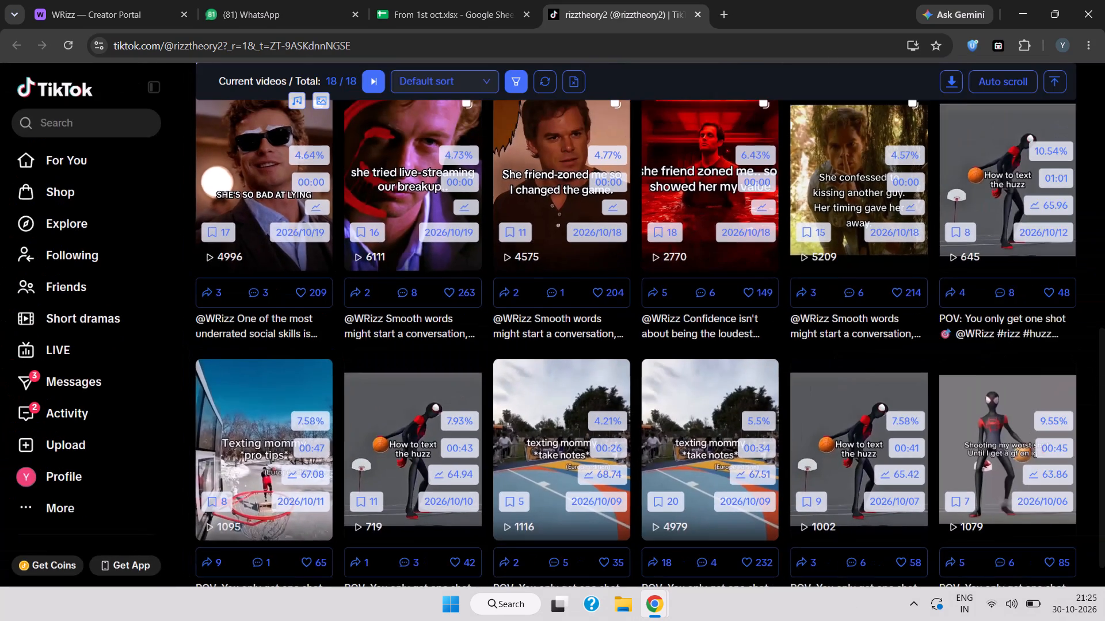
{"action": "scroll", "coordinate": [274, 294], "scroll_direction": "up", "scroll_amount": 7}
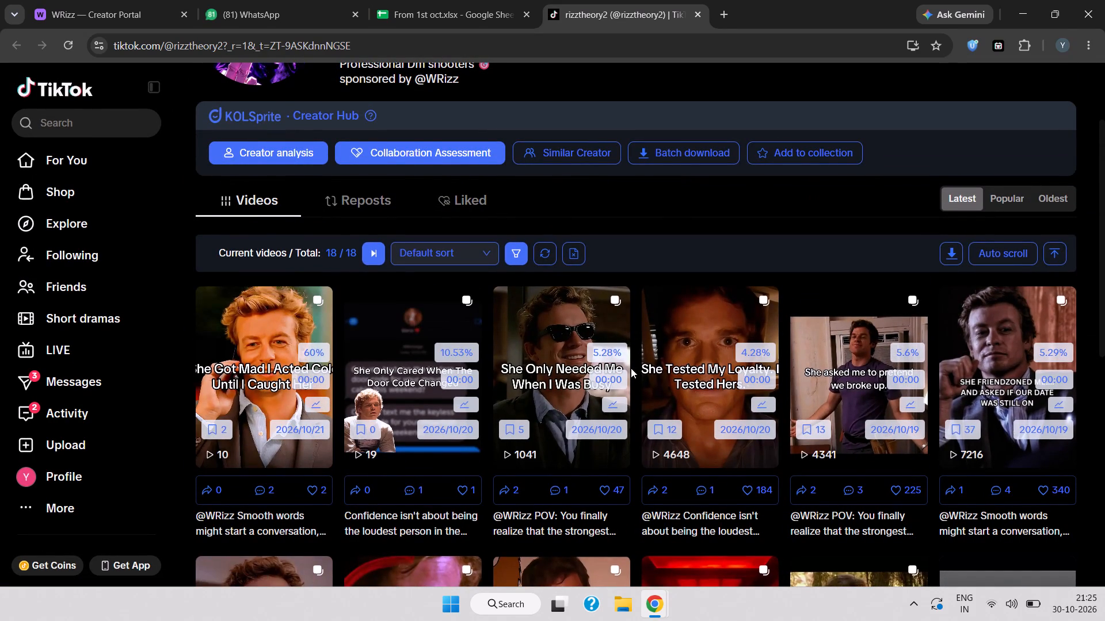
{"action": "scroll", "coordinate": [822, 414], "scroll_direction": "down", "scroll_amount": 3}
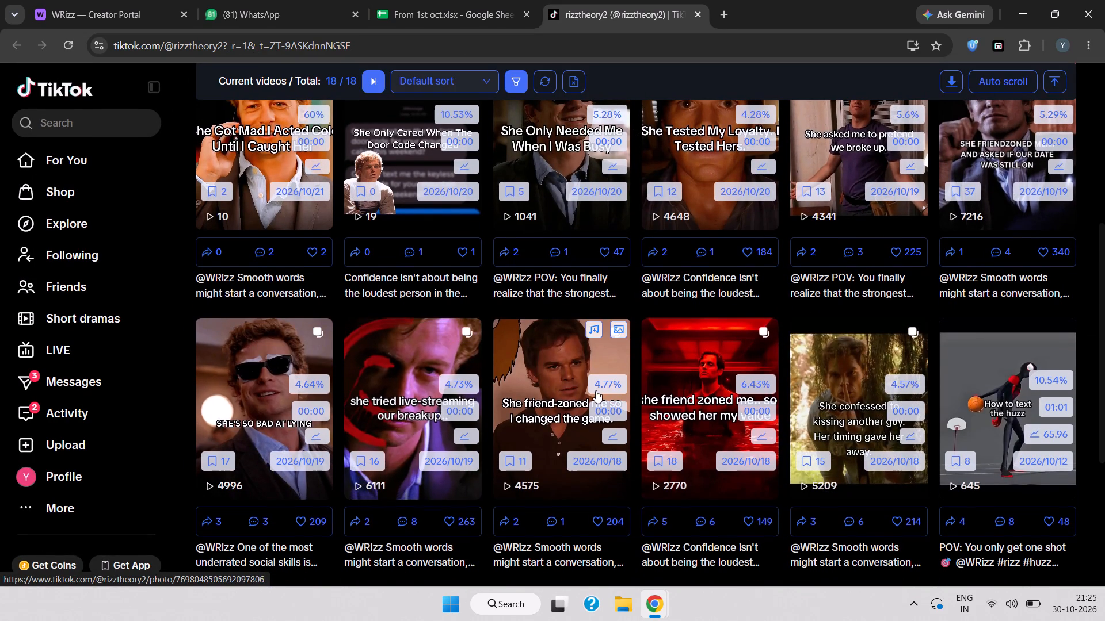
{"action": "scroll", "coordinate": [853, 419], "scroll_direction": "down", "scroll_amount": 4}
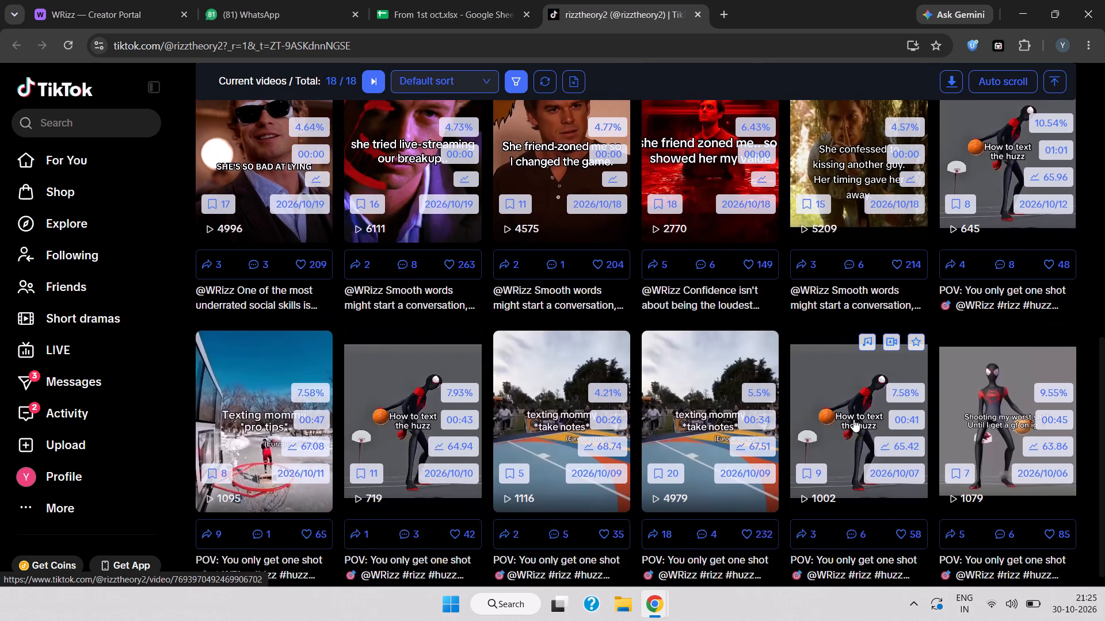
{"action": "scroll", "coordinate": [853, 419], "scroll_direction": "down", "scroll_amount": 1}
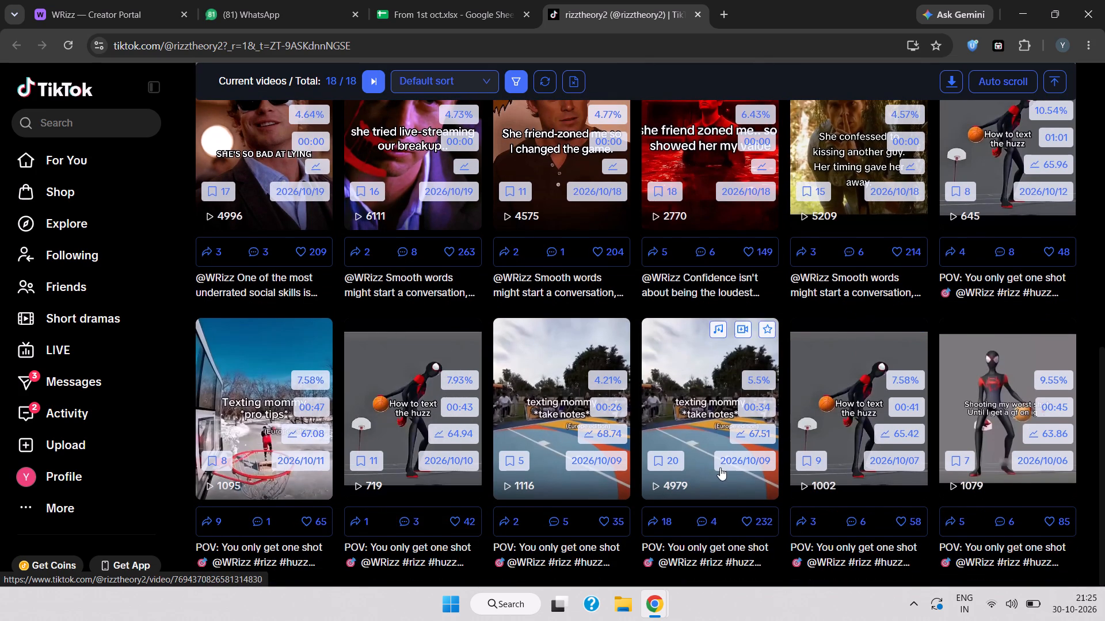
{"action": "scroll", "coordinate": [897, 486], "scroll_direction": "up", "scroll_amount": 2}
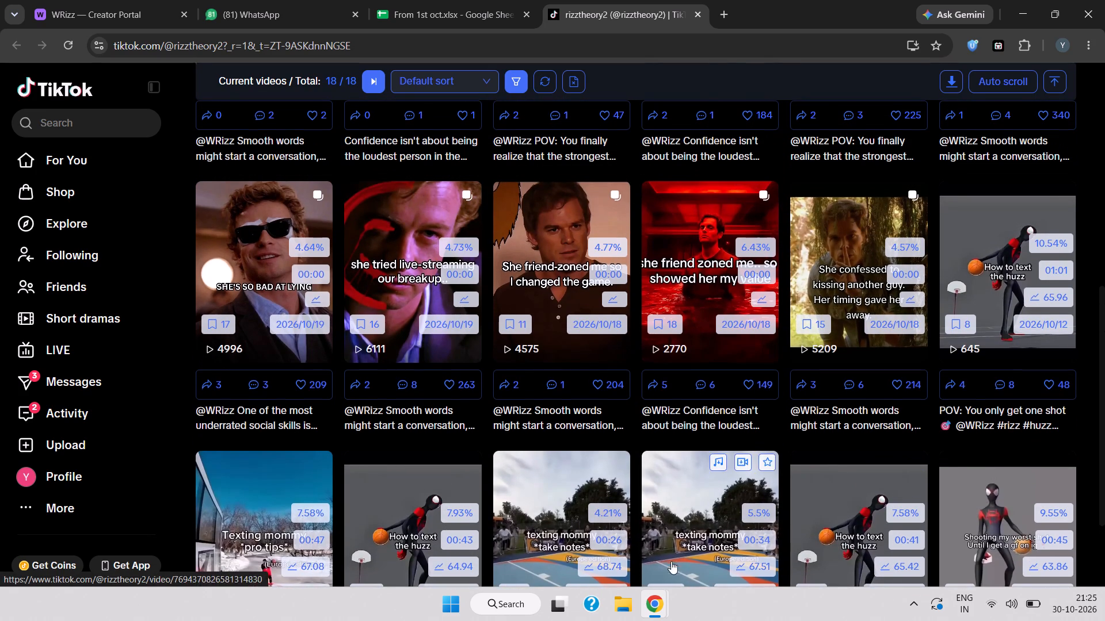
{"action": "left_click", "coordinate": [426, 0]}
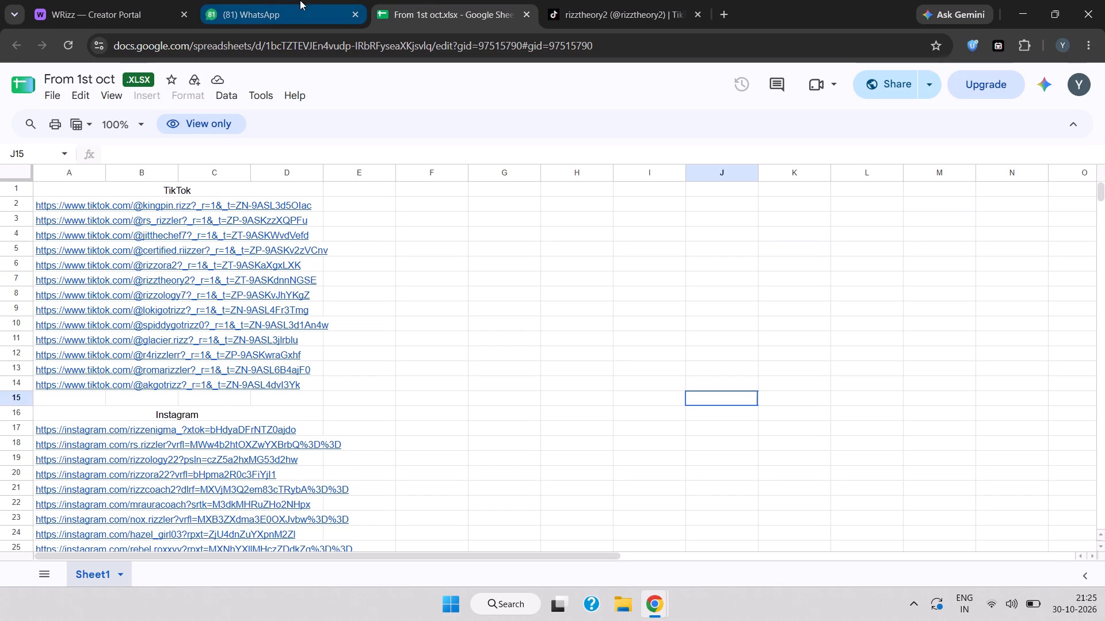
{"action": "left_click", "coordinate": [573, 0]}
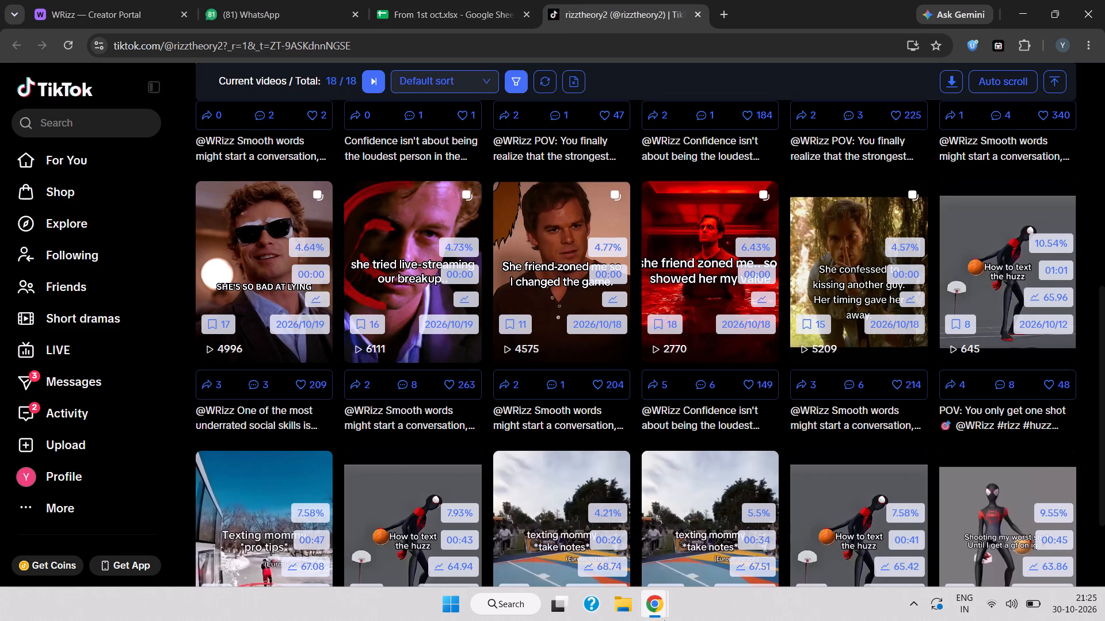
{"action": "left_click", "coordinate": [711, 549]}
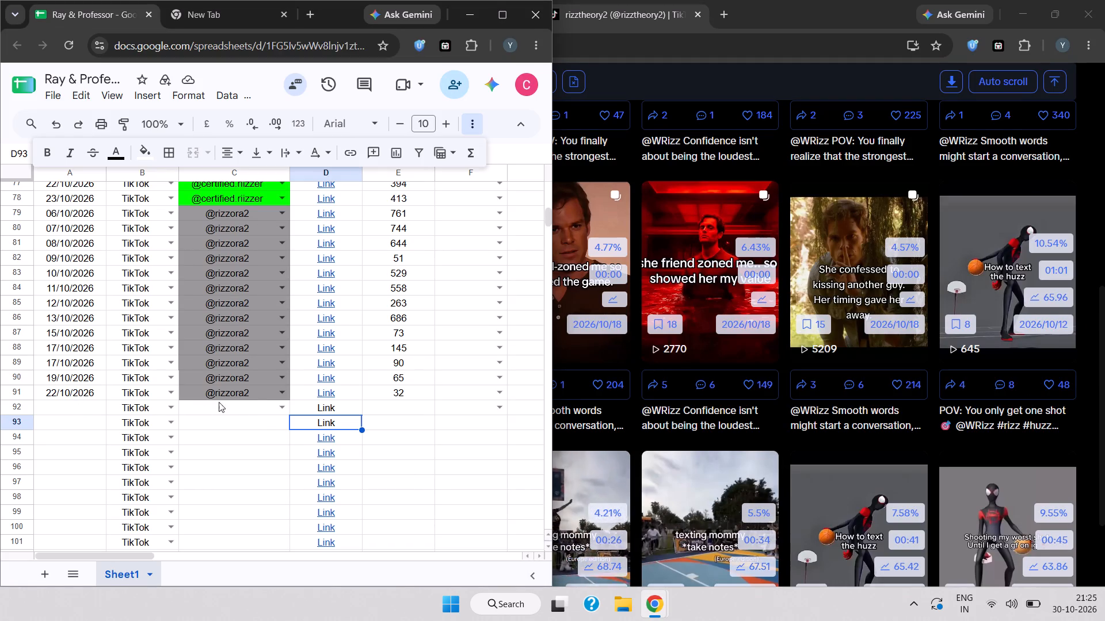
{"action": "left_click", "coordinate": [277, 408]}
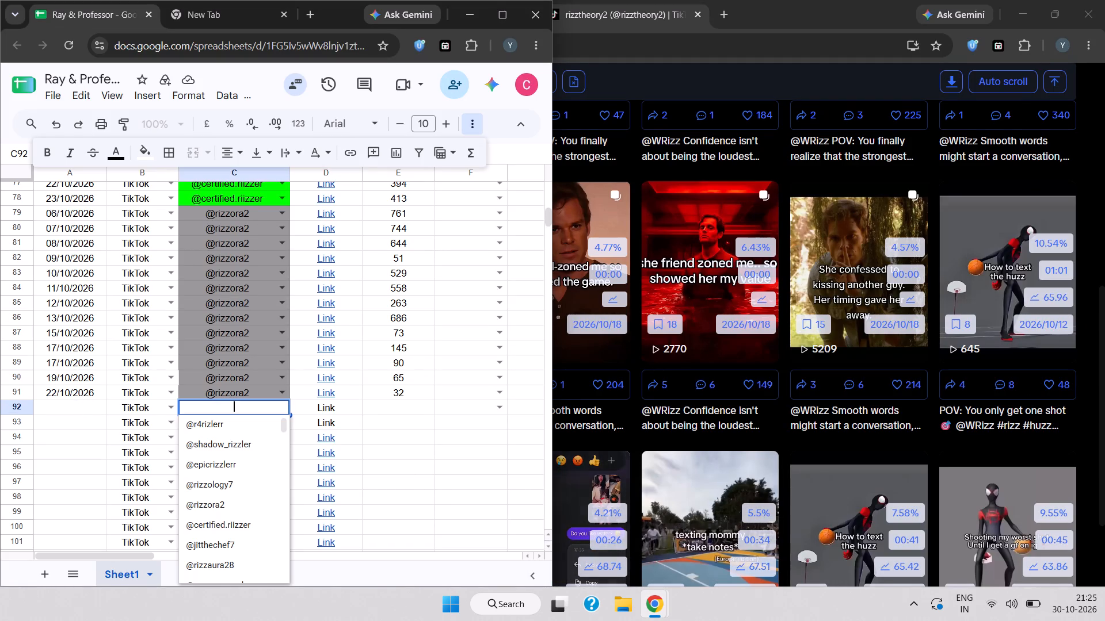
{"action": "left_click", "coordinate": [277, 408]}
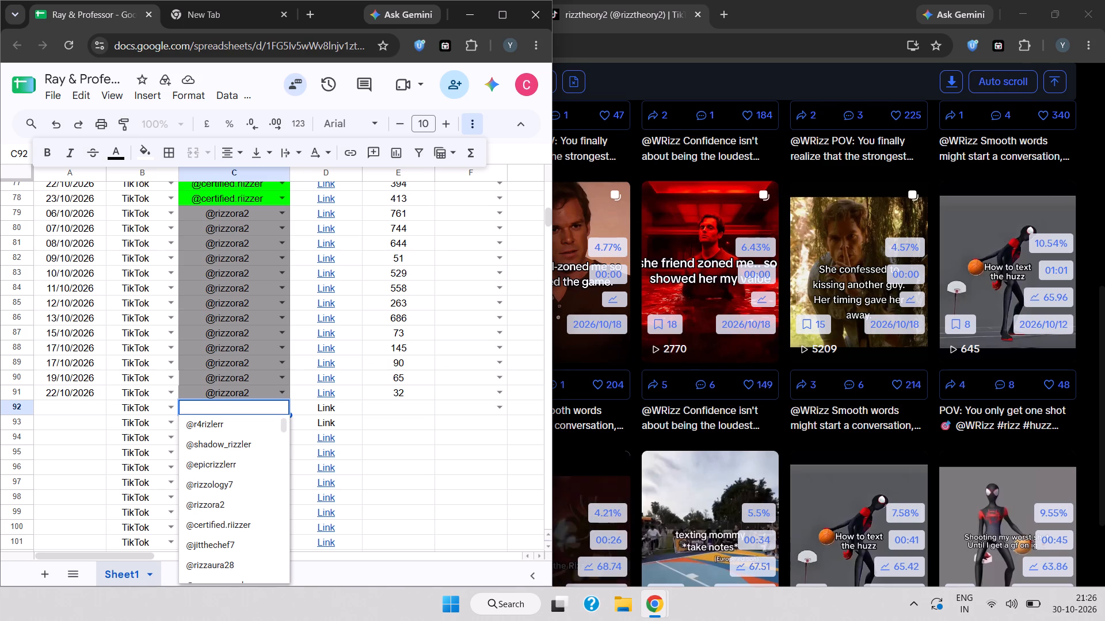
{"action": "left_click", "coordinate": [736, 3]}
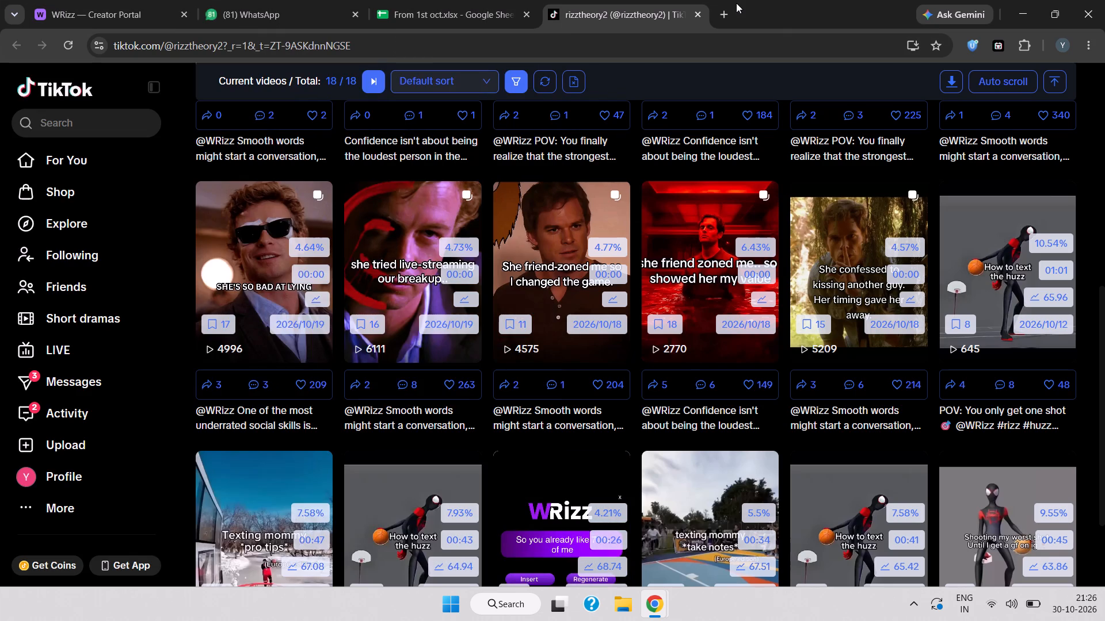
{"action": "scroll", "coordinate": [679, 185], "scroll_direction": "up", "scroll_amount": 7}
{"action": "double_click", "coordinate": [491, 98]}
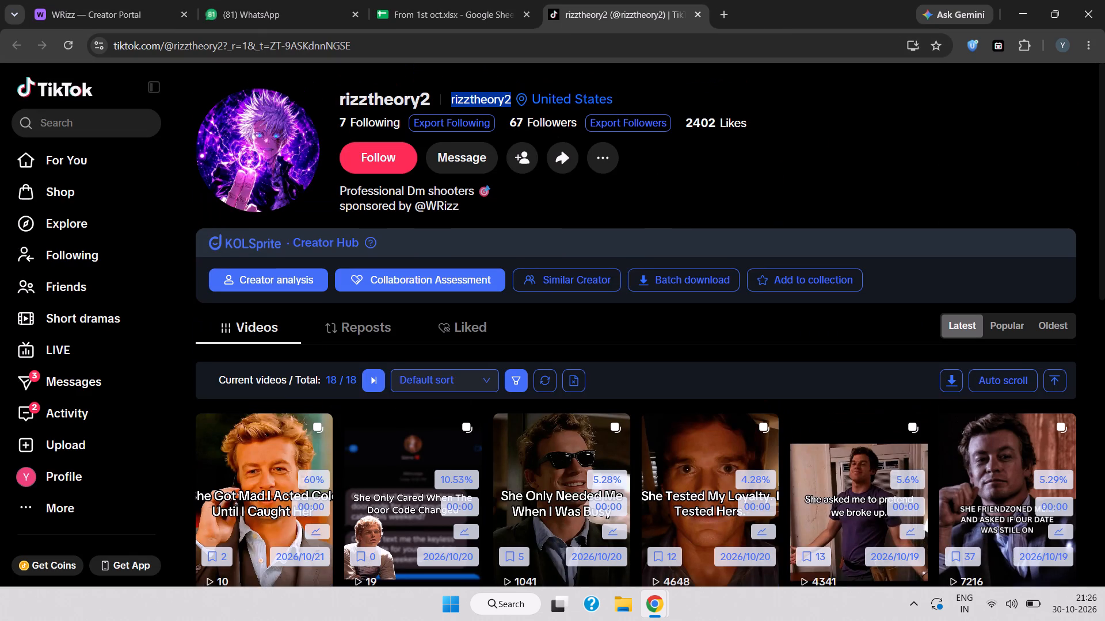
{"action": "key", "text": "ctrl+c"}
{"action": "key", "text": "ctrl+c"}
{"action": "key", "text": "ctrl+c"}
{"action": "left_click", "coordinate": [708, 554]}
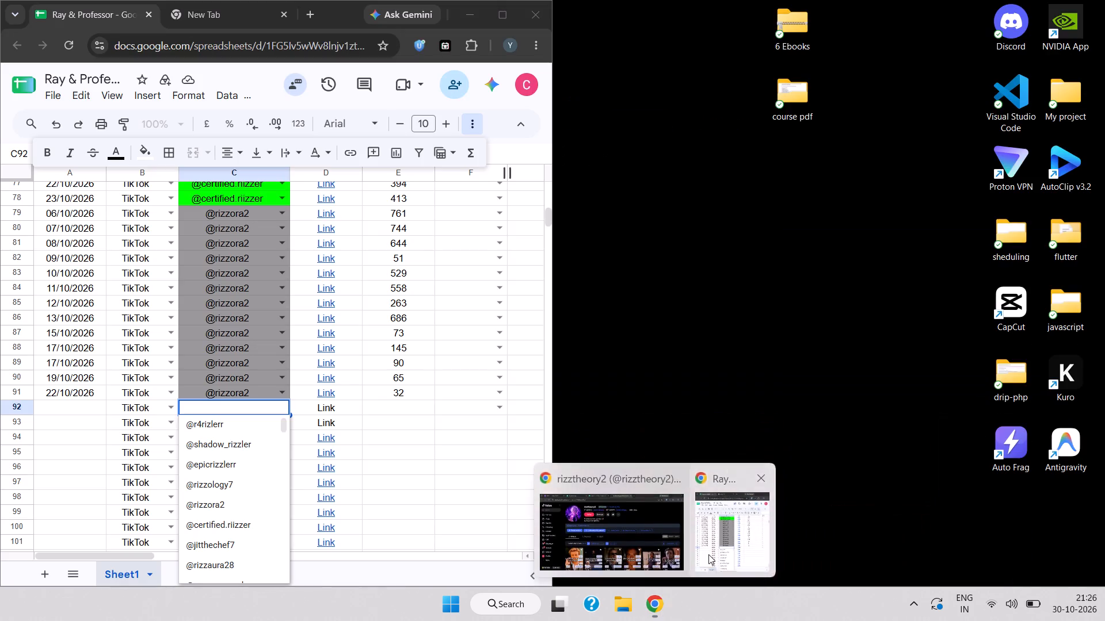
{"action": "key", "text": "ctrl+v"}
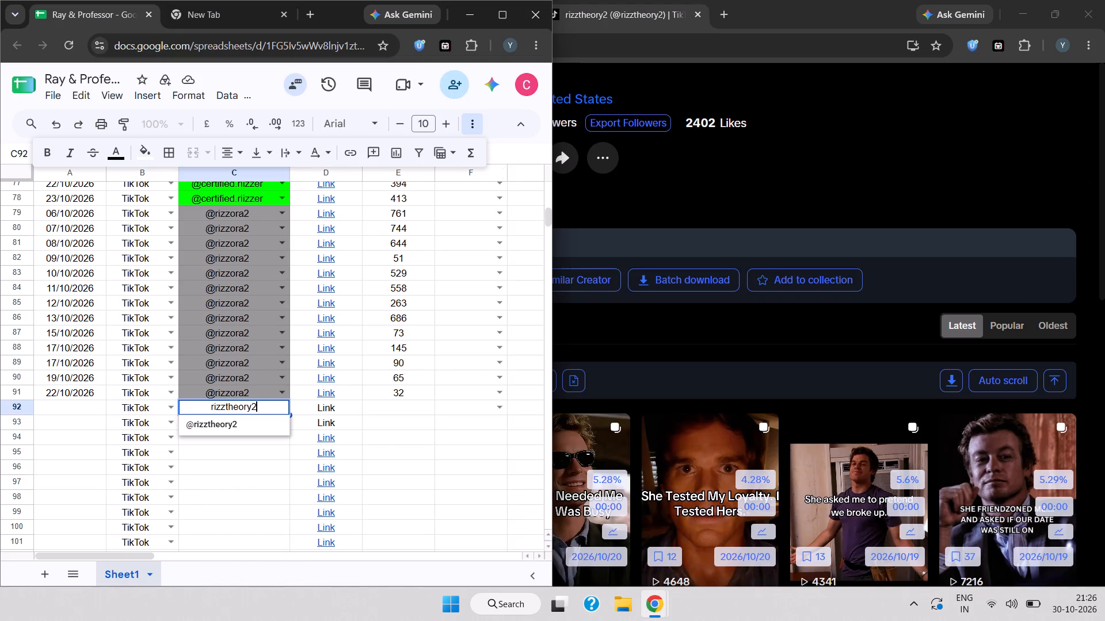
{"action": "key", "text": "Return"}
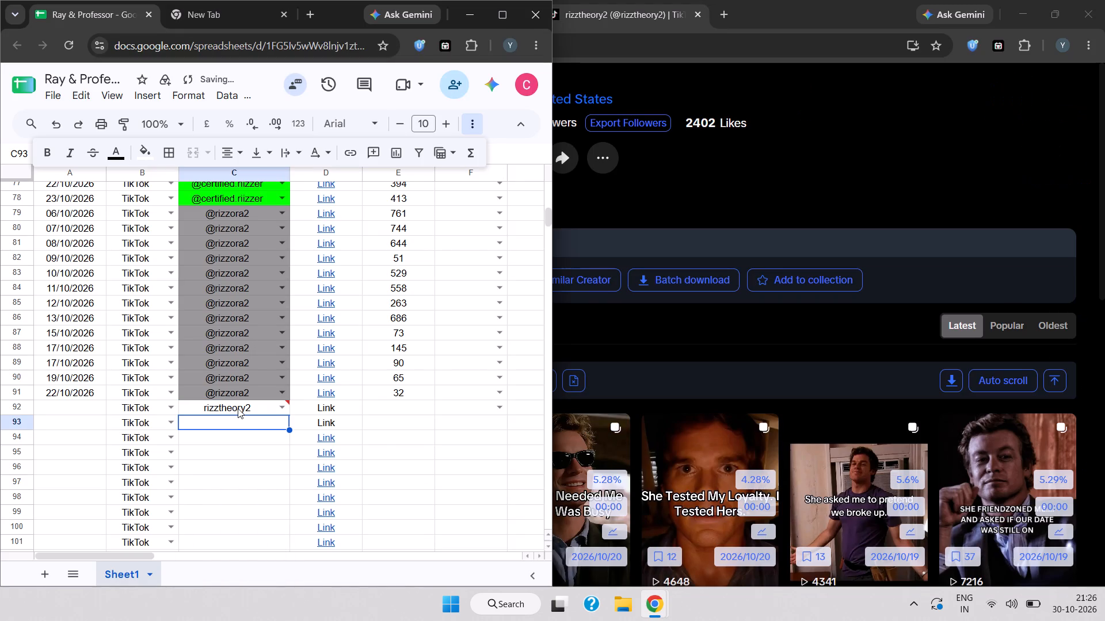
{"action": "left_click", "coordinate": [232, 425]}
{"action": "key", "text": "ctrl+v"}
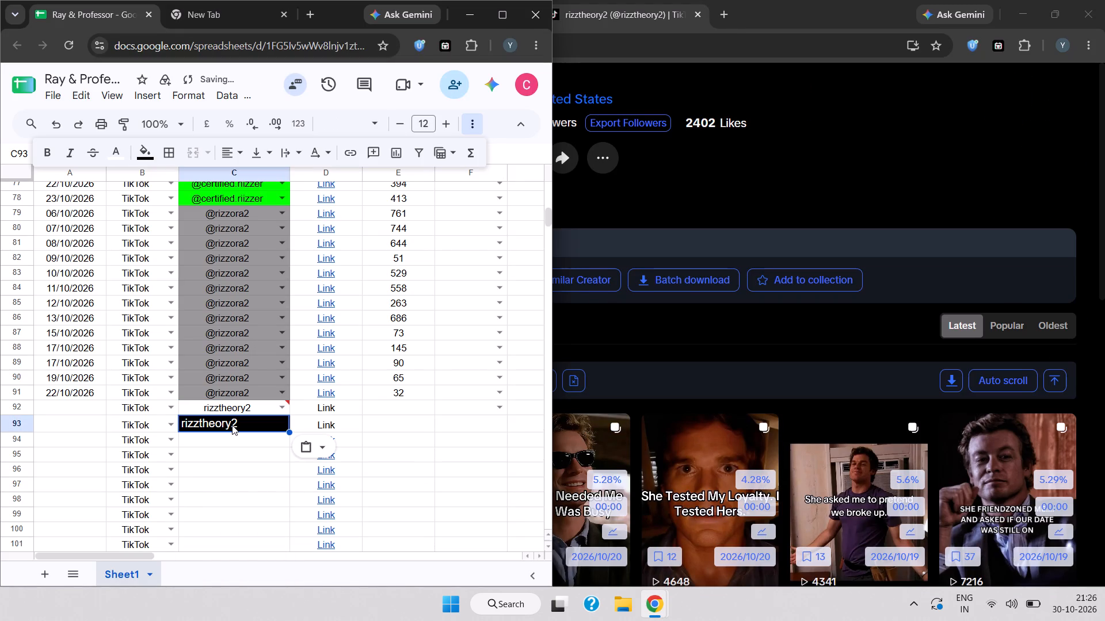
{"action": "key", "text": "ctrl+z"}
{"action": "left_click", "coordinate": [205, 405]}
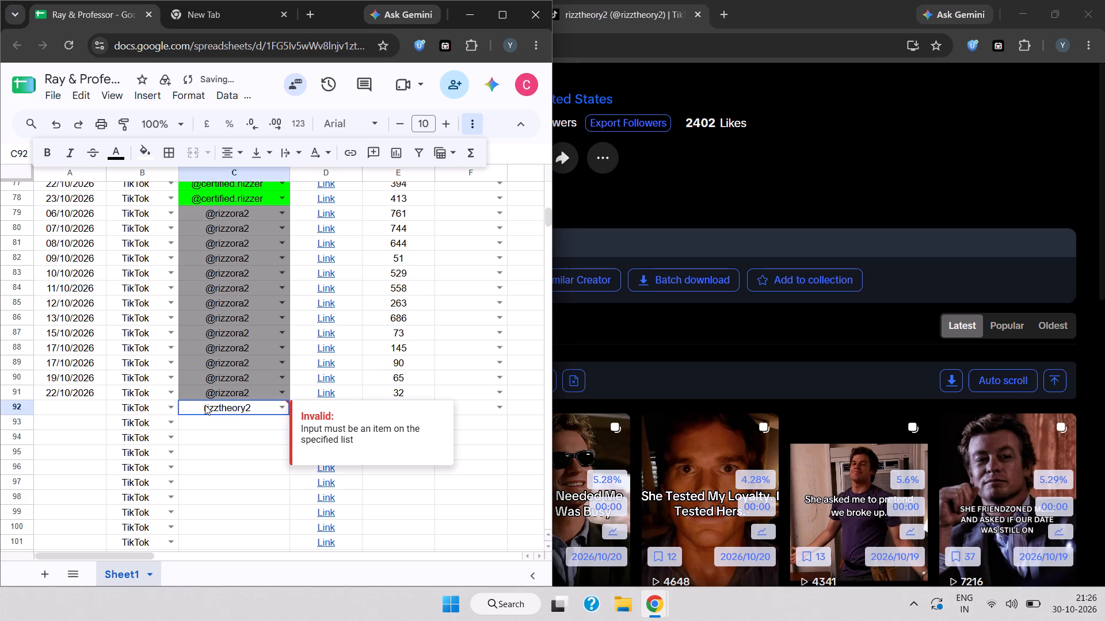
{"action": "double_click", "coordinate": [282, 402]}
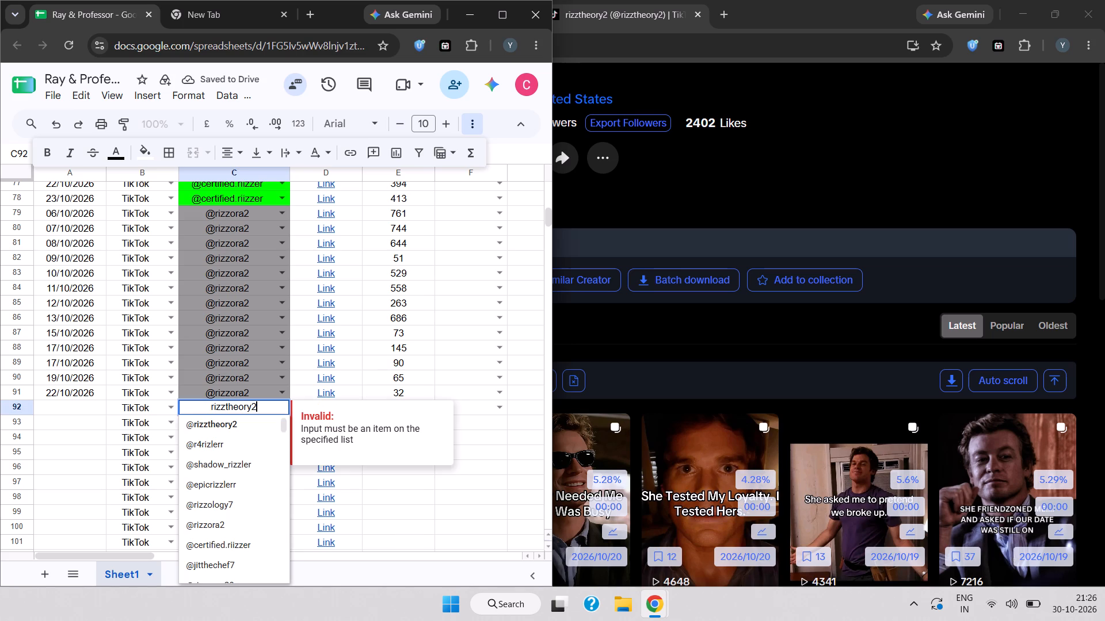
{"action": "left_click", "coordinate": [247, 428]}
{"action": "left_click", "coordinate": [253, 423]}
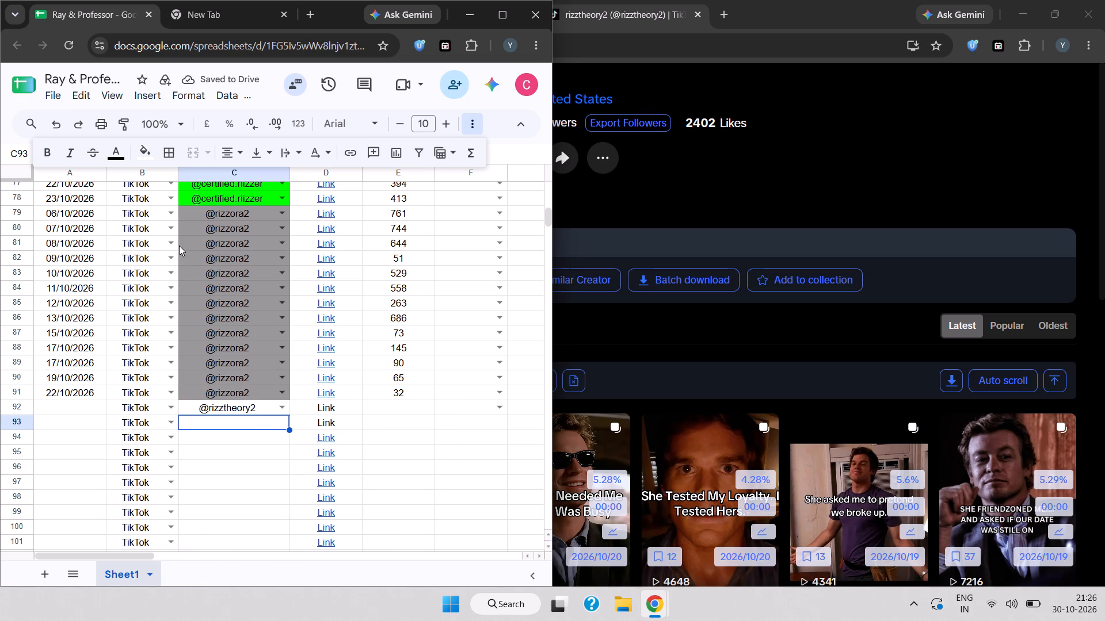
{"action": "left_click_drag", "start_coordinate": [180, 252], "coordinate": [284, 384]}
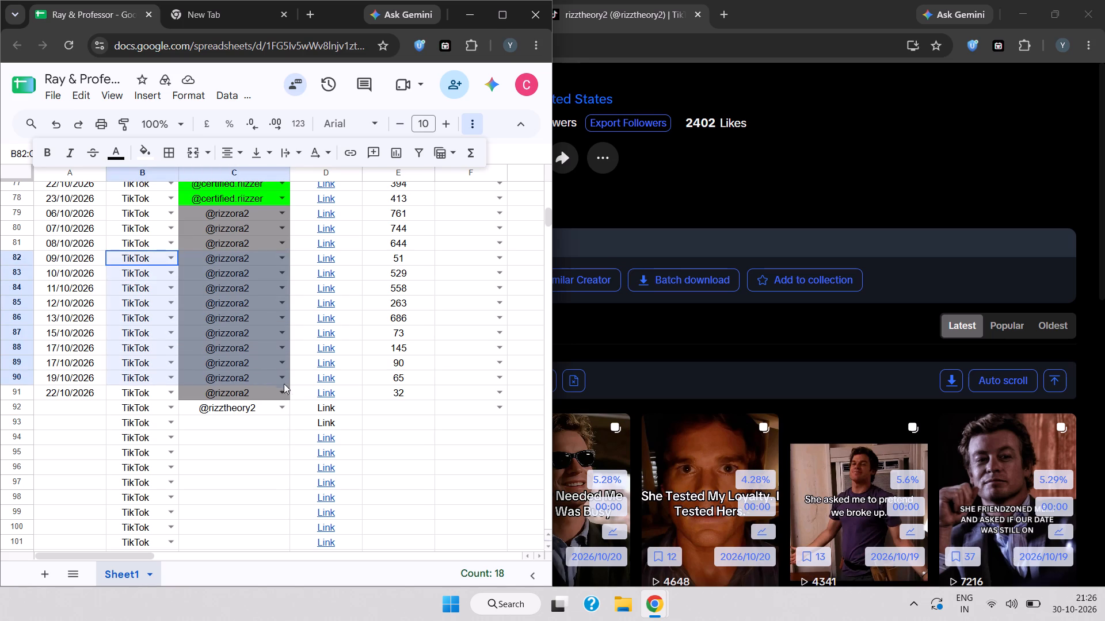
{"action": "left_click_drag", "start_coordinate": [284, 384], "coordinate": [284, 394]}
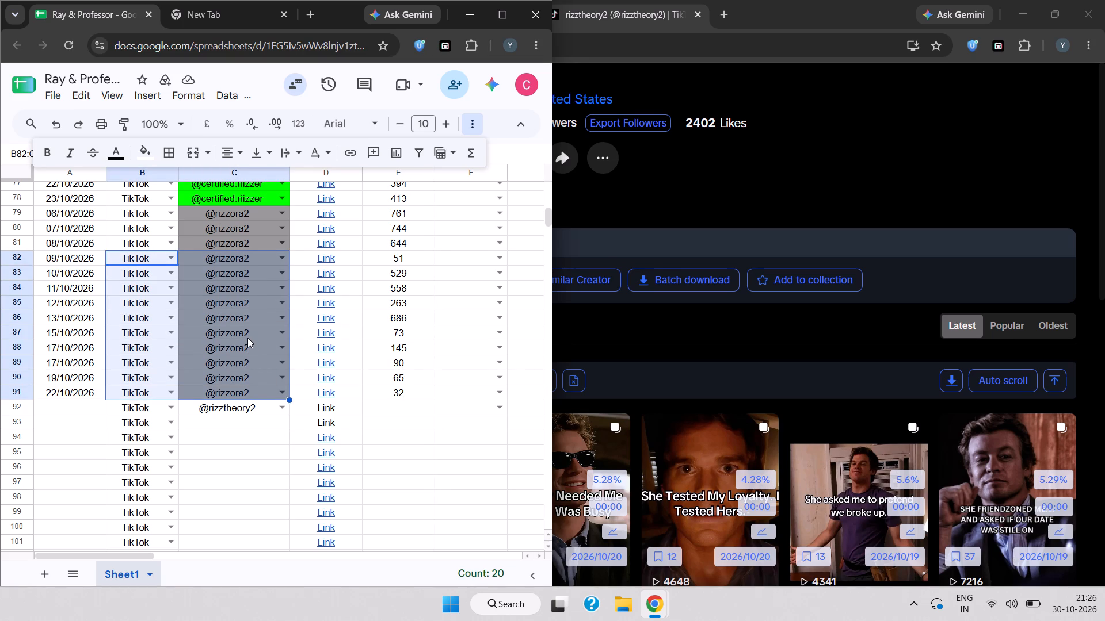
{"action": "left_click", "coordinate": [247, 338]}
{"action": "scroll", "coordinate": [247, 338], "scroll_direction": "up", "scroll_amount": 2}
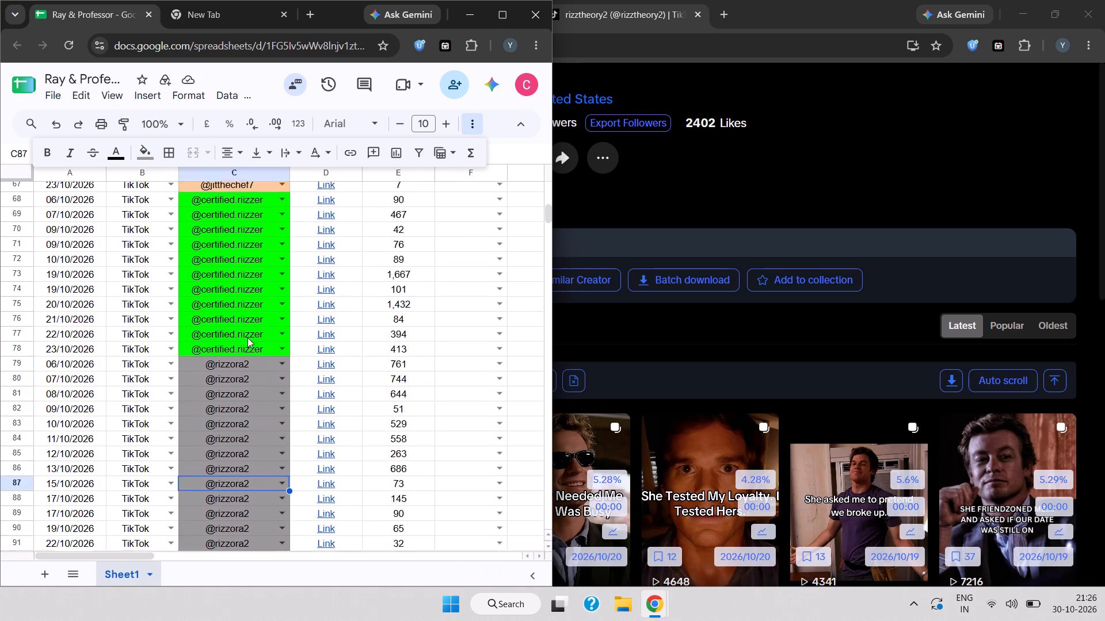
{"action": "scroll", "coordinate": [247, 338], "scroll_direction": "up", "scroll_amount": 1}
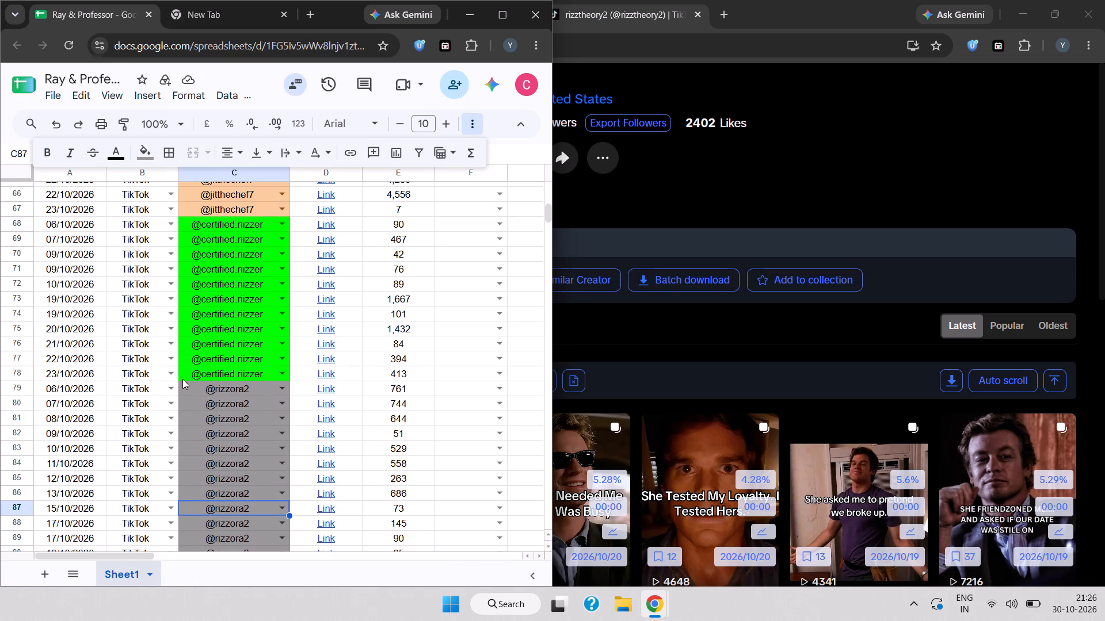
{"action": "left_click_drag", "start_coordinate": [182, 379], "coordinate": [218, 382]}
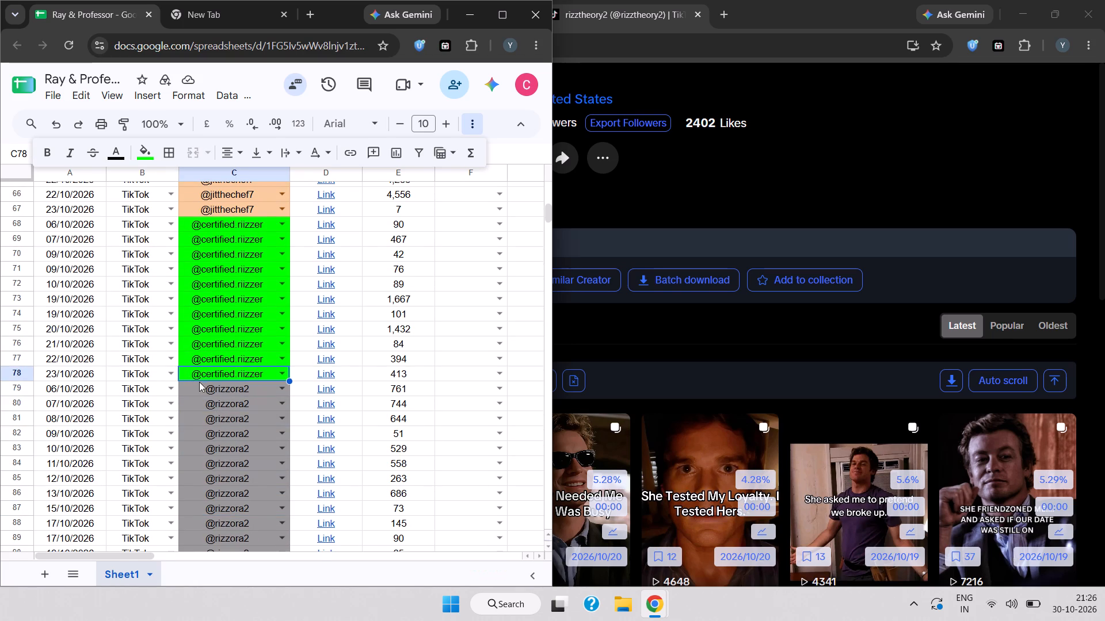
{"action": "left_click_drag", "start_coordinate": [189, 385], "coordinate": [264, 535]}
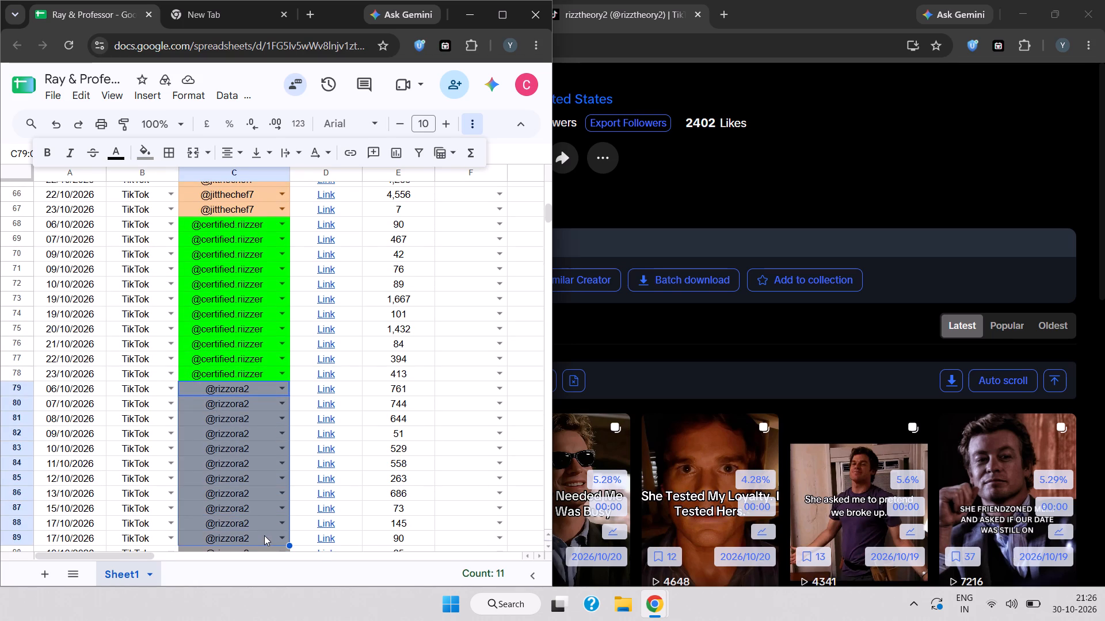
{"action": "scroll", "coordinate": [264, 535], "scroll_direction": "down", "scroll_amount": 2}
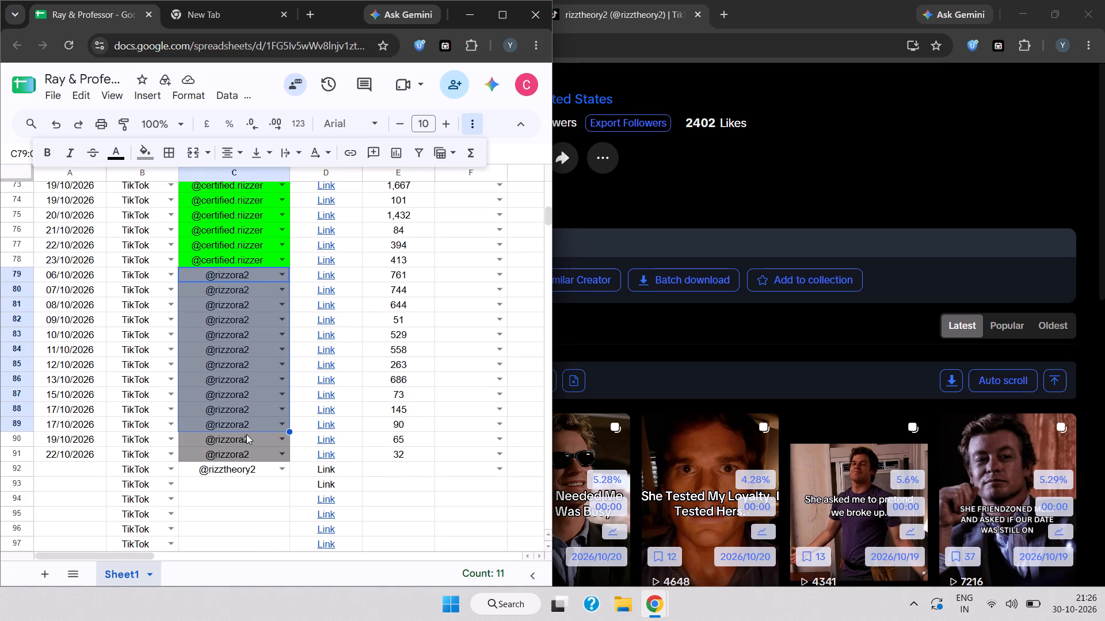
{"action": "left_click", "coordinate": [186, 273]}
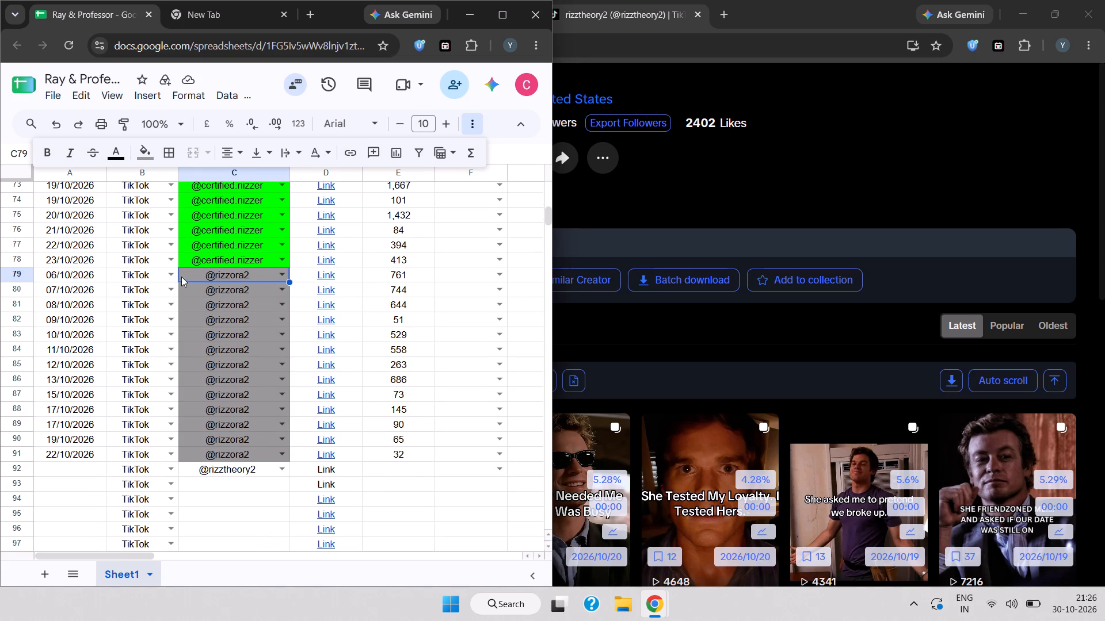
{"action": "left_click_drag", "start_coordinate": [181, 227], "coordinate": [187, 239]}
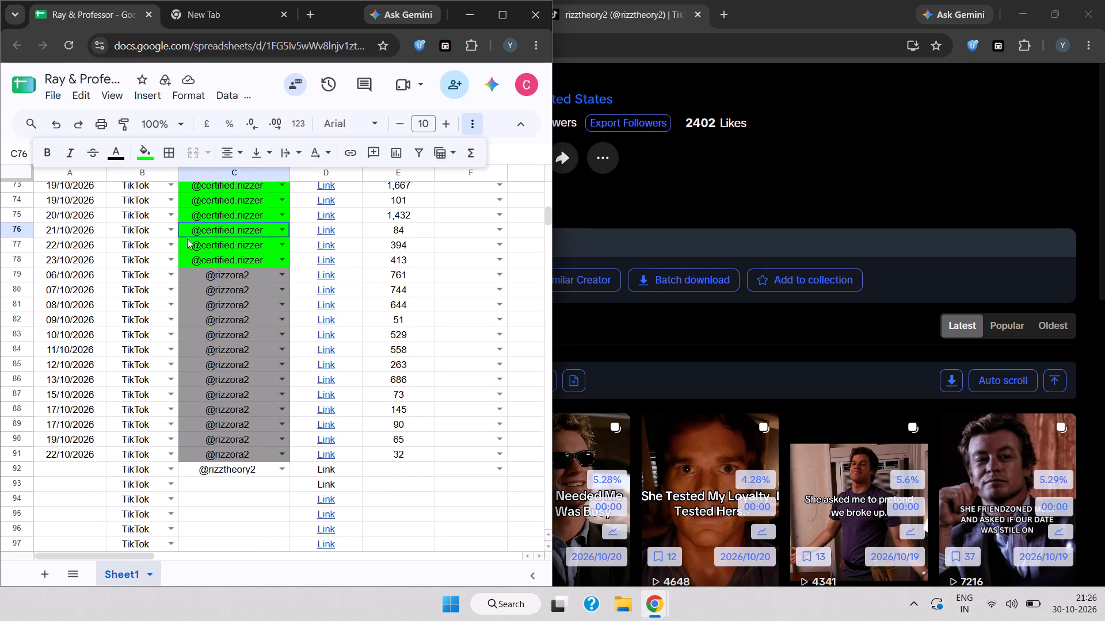
Copy the account cells C76 to C91, clear the account cell of row 92, and paste the copied range from there down.
{"action": "left_click_drag", "start_coordinate": [187, 239], "coordinate": [261, 451]}
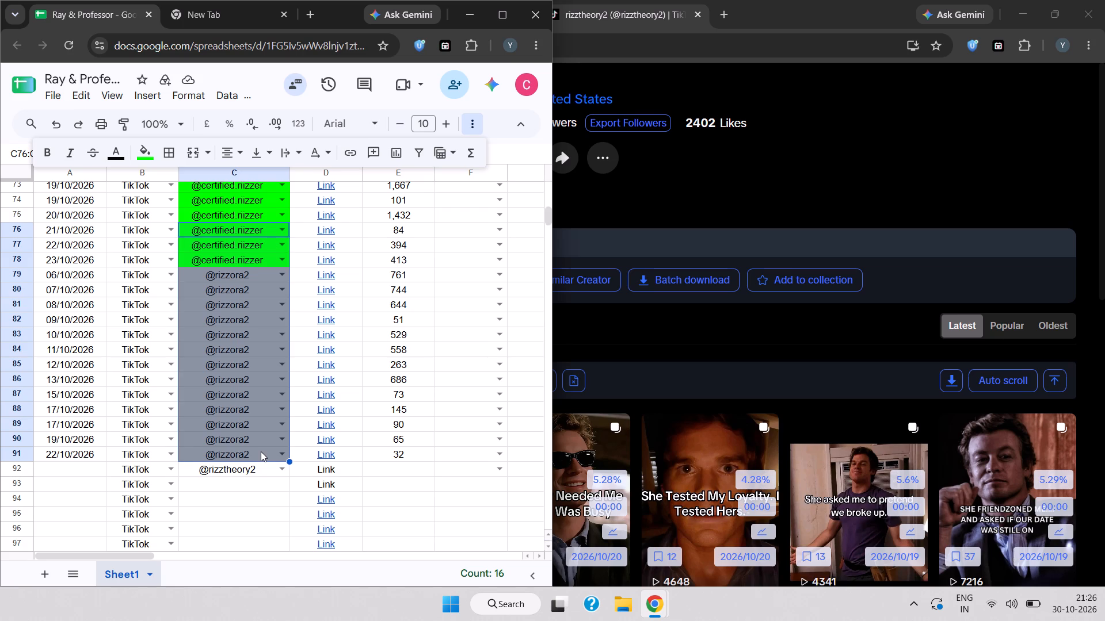
{"action": "key", "text": "ctrl+c"}
{"action": "left_click", "coordinate": [264, 469]}
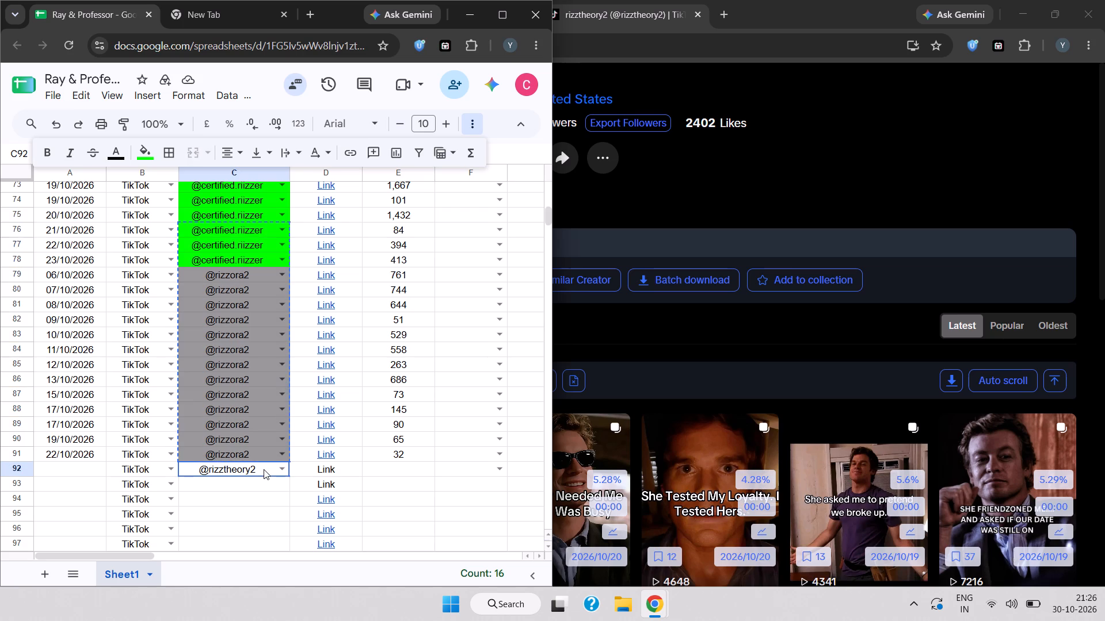
{"action": "key", "text": "Delete"}
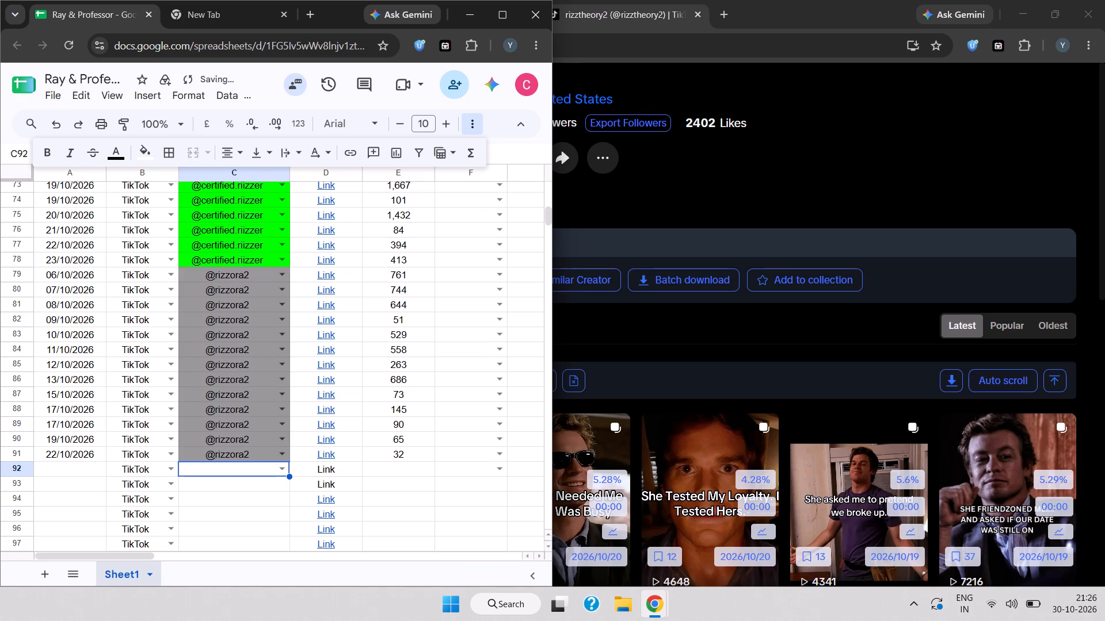
{"action": "right_click", "coordinate": [253, 469]}
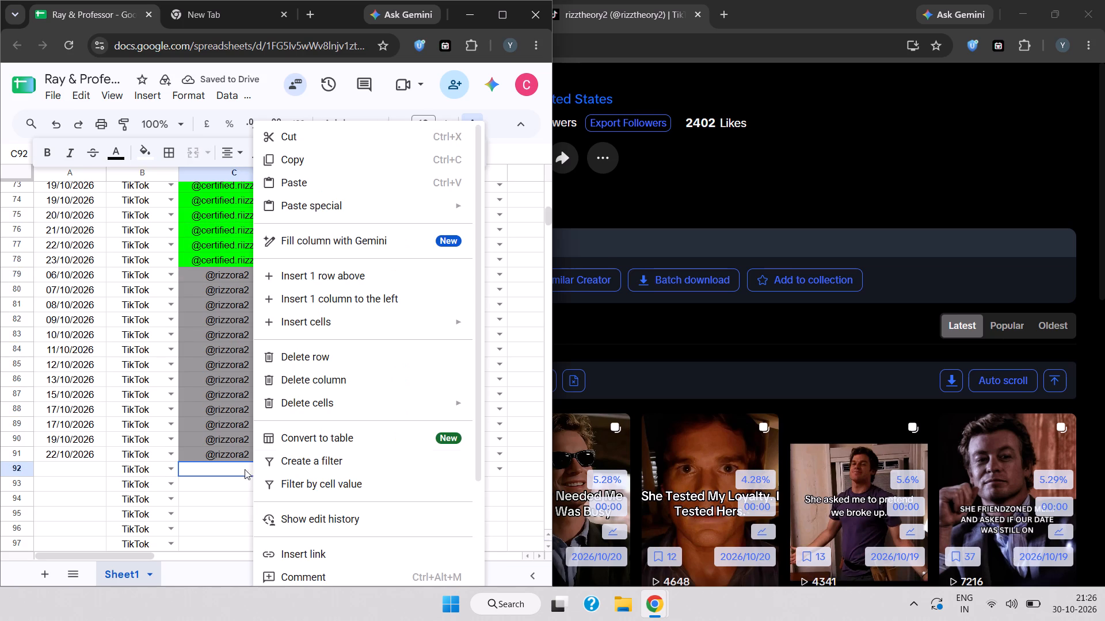
{"action": "left_click", "coordinate": [288, 183]}
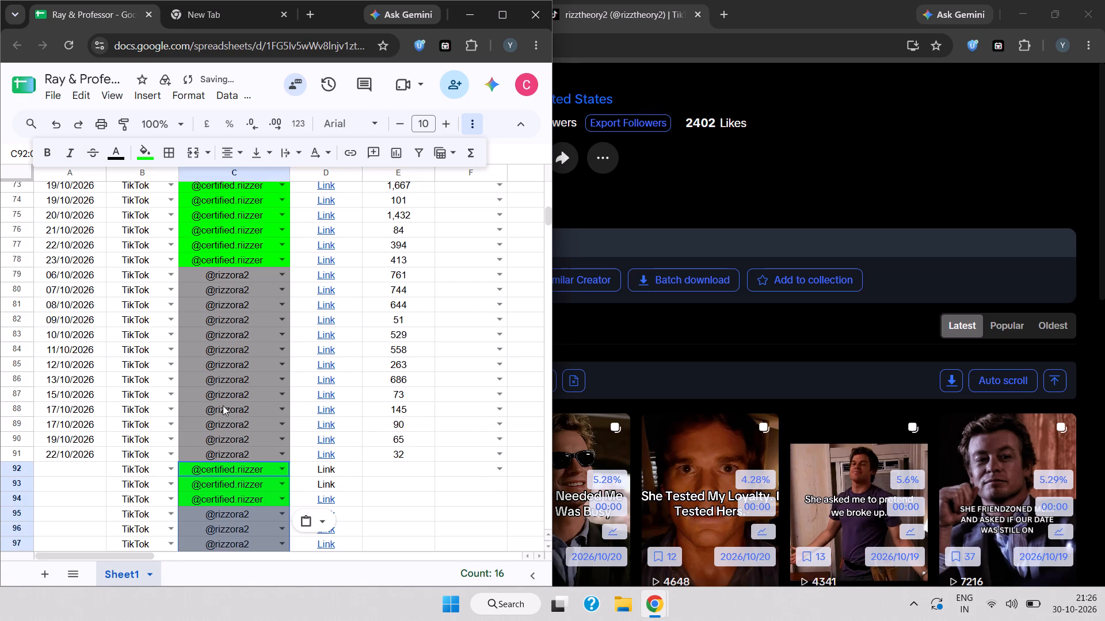
{"action": "scroll", "coordinate": [223, 405], "scroll_direction": "down", "scroll_amount": 3}
{"action": "scroll", "coordinate": [223, 405], "scroll_direction": "right", "scroll_amount": 1}
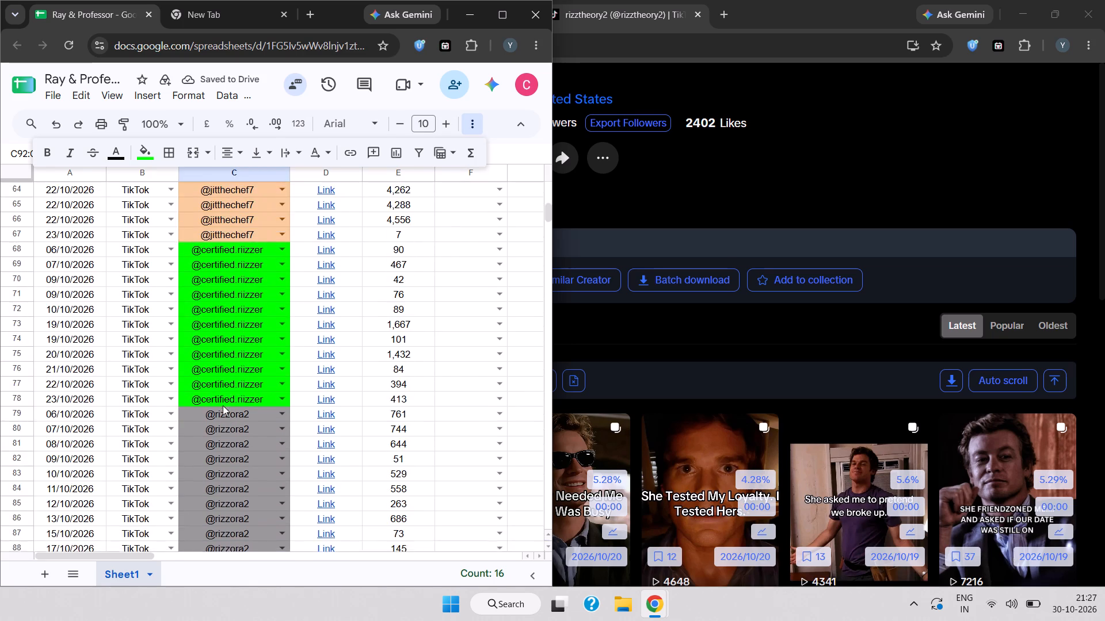
{"action": "scroll", "coordinate": [223, 405], "scroll_direction": "right", "scroll_amount": 1}
{"action": "scroll", "coordinate": [223, 405], "scroll_direction": "up", "scroll_amount": 2}
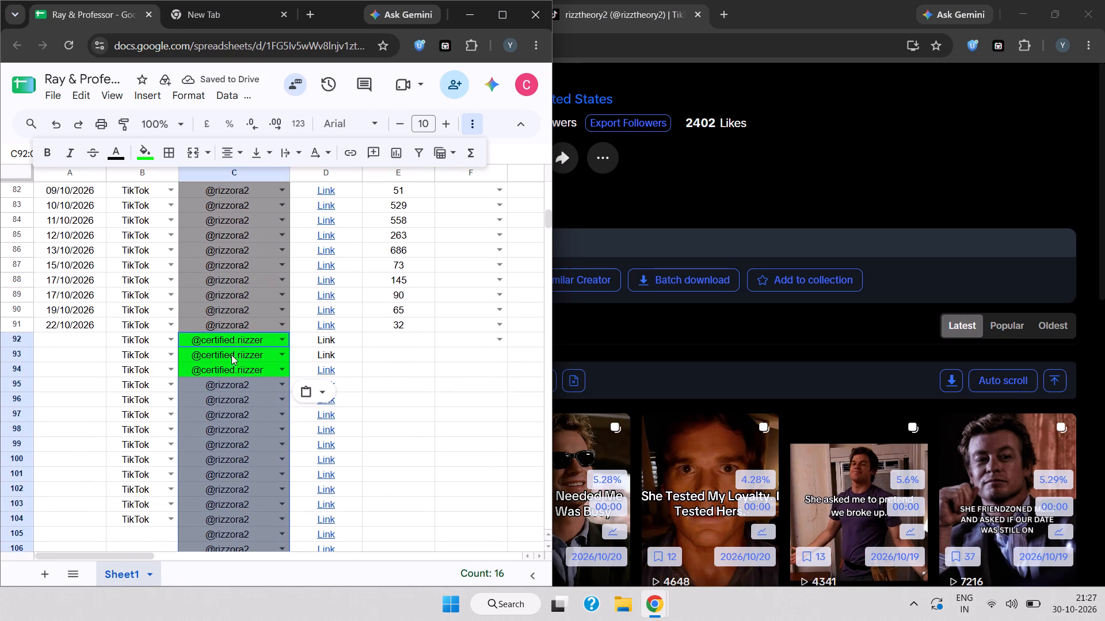
{"action": "double_click", "coordinate": [226, 338]}
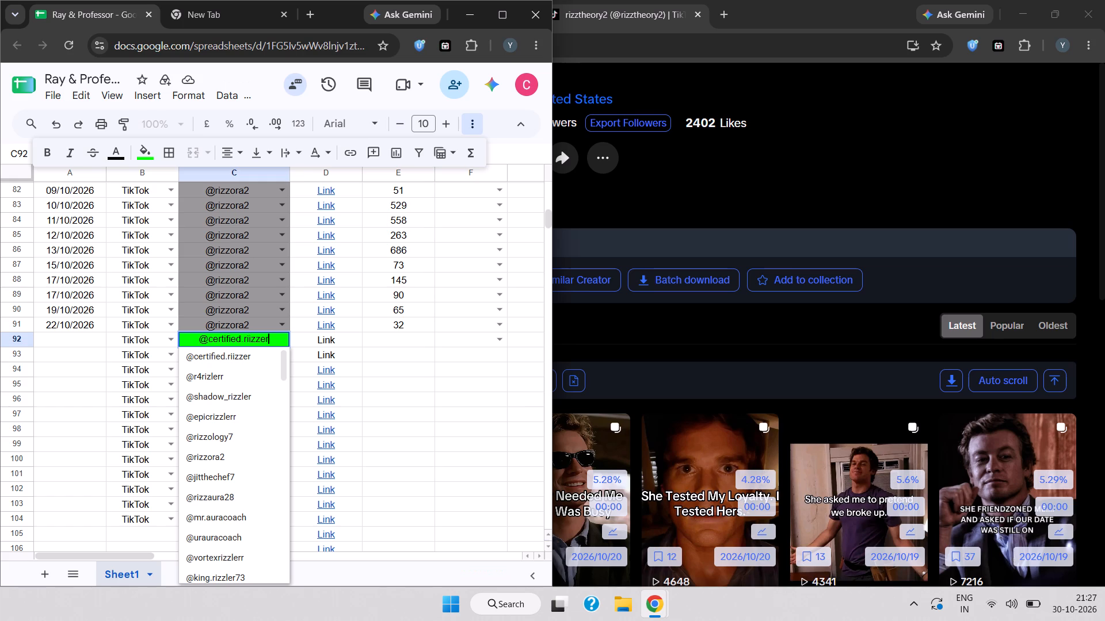
{"action": "key", "text": "ctrl+a"}
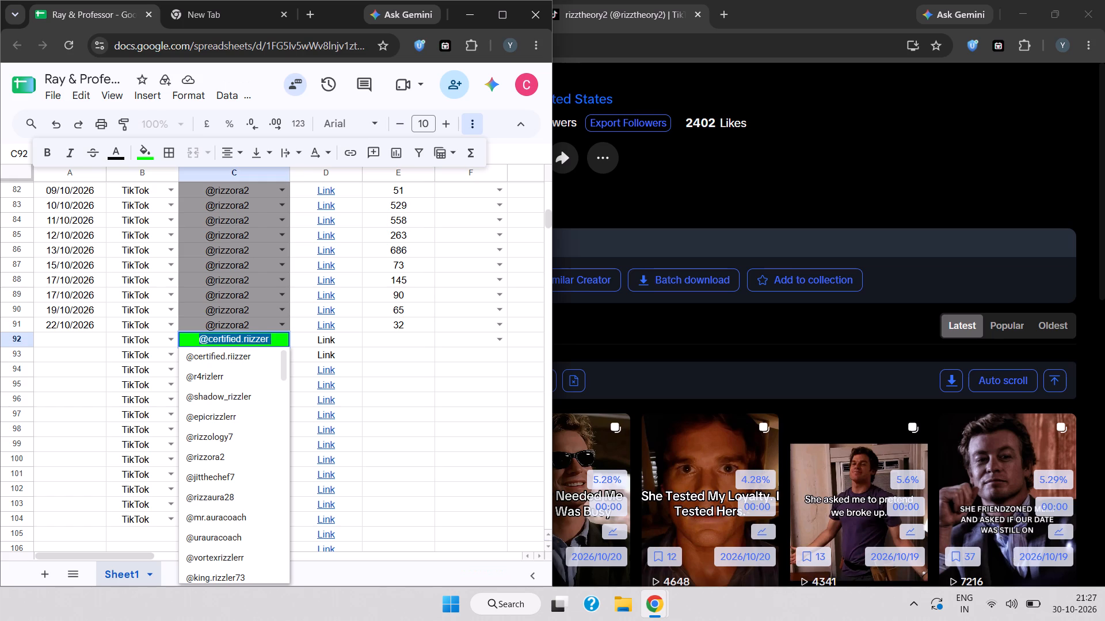
{"action": "key", "text": "ctrl+v"}
{"action": "key", "text": "ctrl+z"}
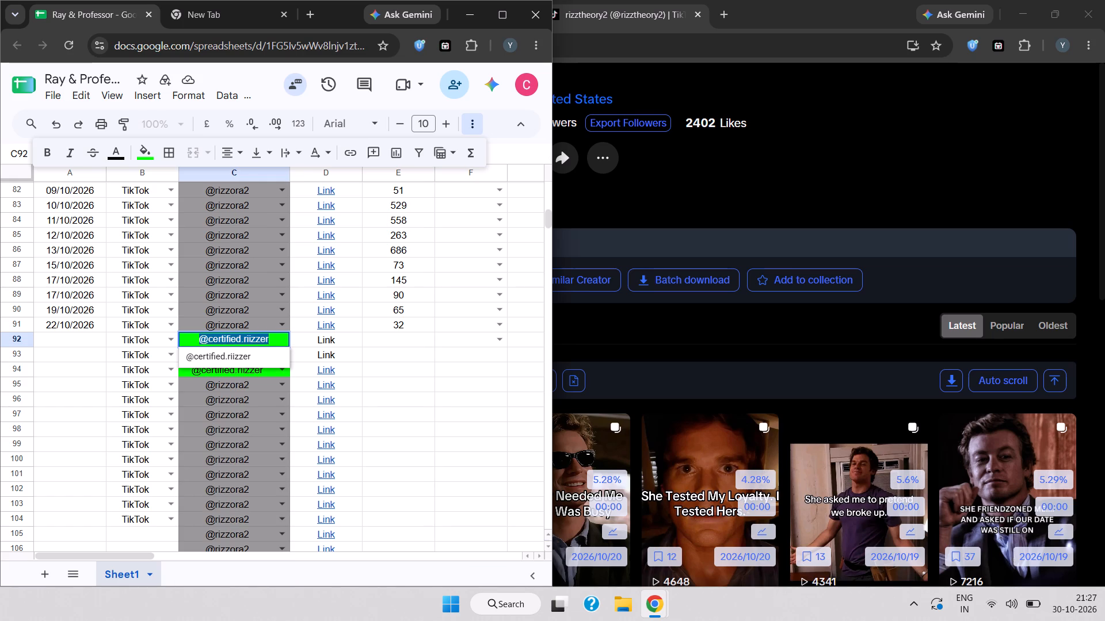
{"action": "key", "text": "super+v"}
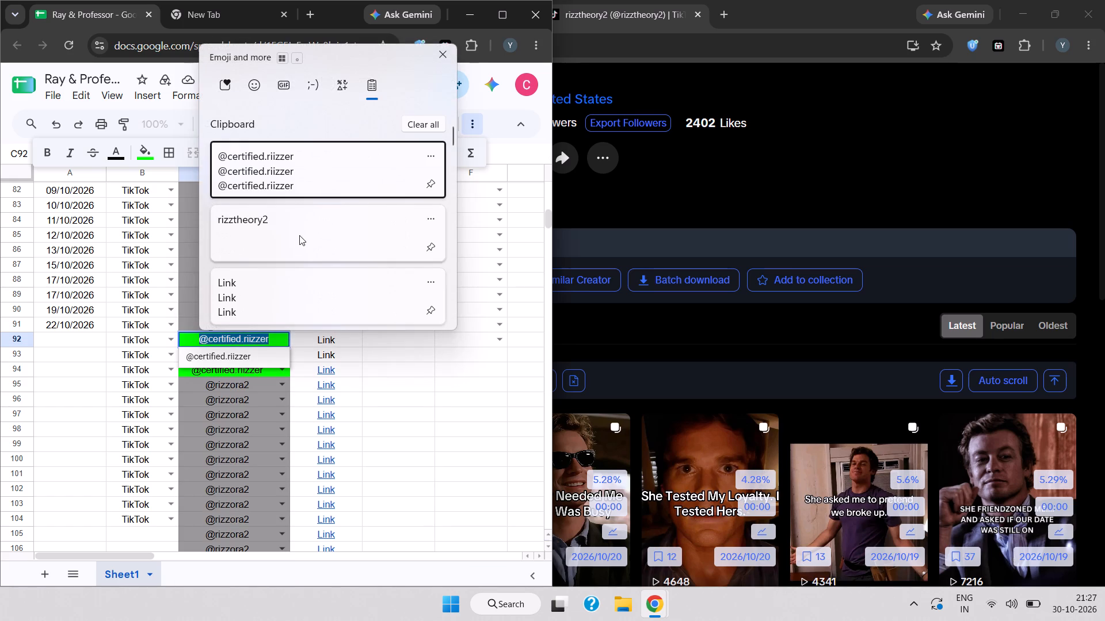
{"action": "left_click", "coordinate": [296, 236]}
{"action": "key", "text": "ctrl+v"}
{"action": "left_click", "coordinate": [236, 355]}
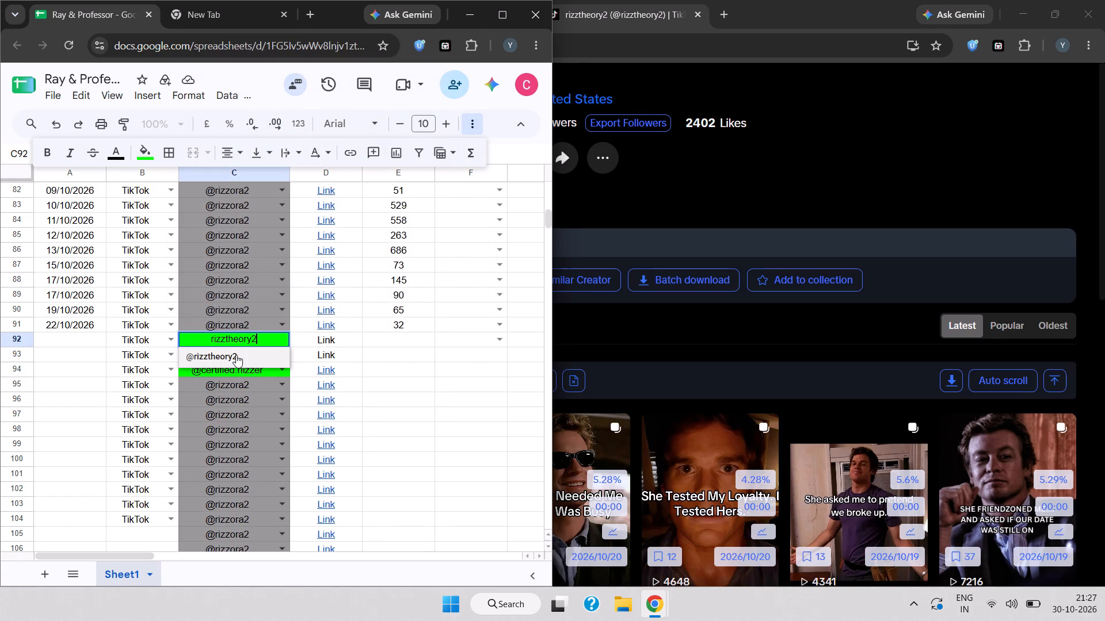
{"action": "left_click", "coordinate": [250, 355]}
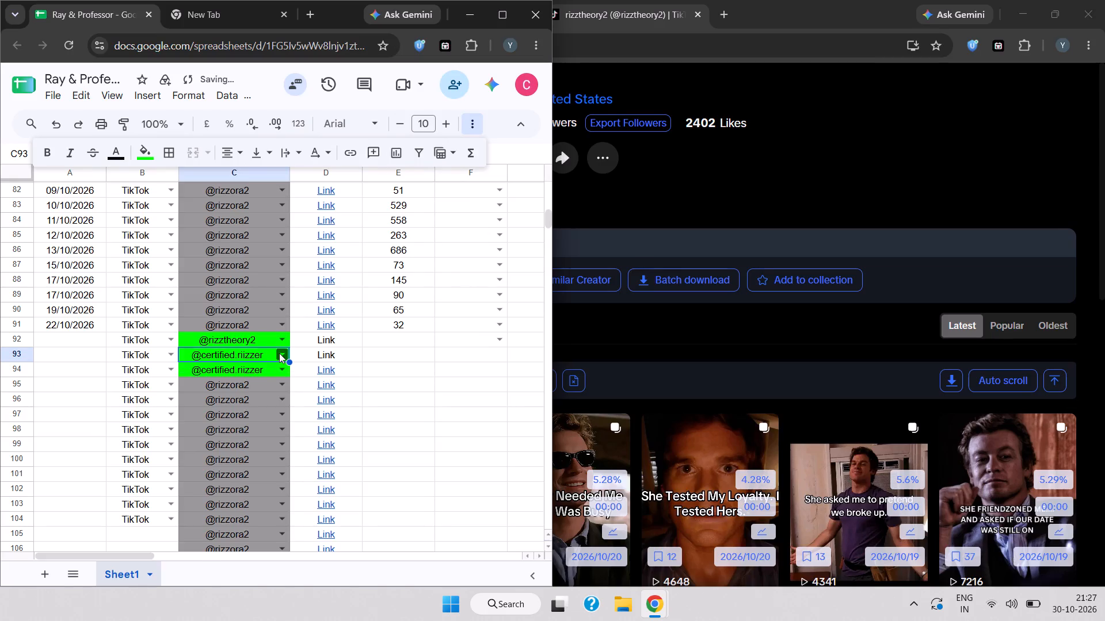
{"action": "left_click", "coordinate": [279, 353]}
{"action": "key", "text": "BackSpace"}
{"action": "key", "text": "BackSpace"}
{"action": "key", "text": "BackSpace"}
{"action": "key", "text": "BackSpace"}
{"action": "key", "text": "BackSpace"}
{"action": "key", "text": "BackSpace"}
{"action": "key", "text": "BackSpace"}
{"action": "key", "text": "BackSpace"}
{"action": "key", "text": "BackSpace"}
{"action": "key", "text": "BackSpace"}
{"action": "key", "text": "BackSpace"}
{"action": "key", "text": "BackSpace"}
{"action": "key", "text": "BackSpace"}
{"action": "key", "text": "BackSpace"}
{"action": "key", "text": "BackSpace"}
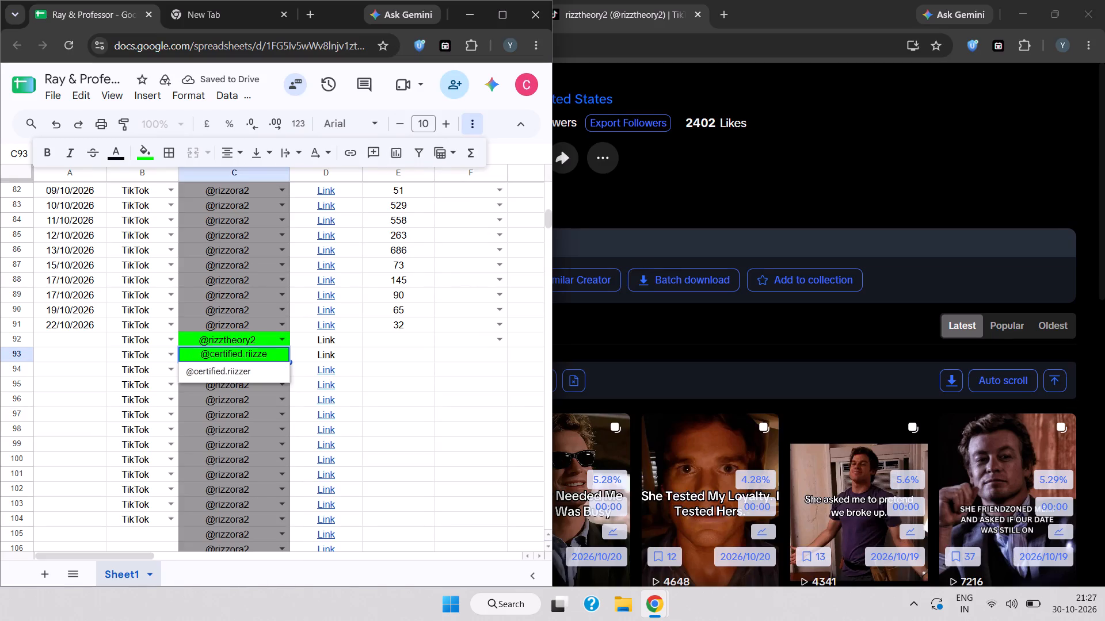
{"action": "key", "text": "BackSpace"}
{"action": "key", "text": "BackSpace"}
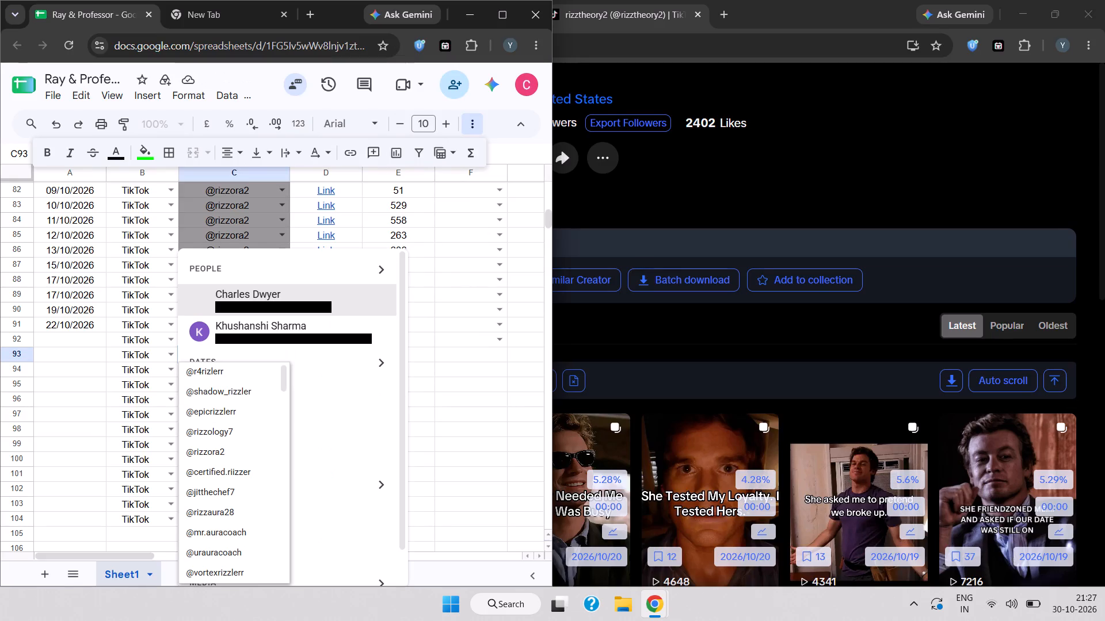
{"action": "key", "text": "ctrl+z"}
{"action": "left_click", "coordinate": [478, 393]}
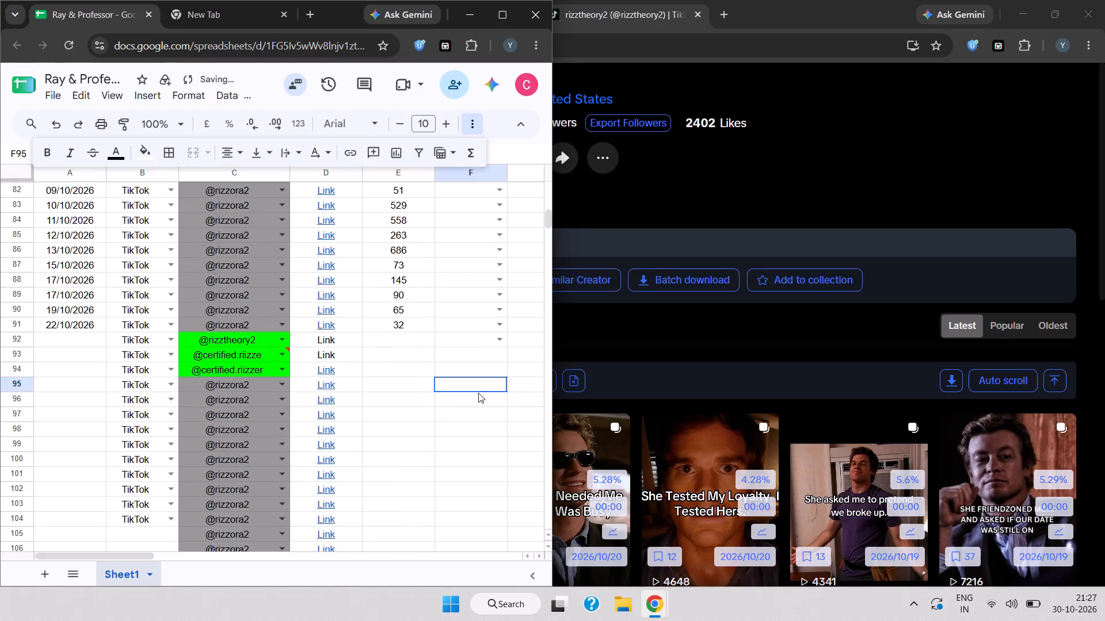
{"action": "left_click", "coordinate": [280, 354]}
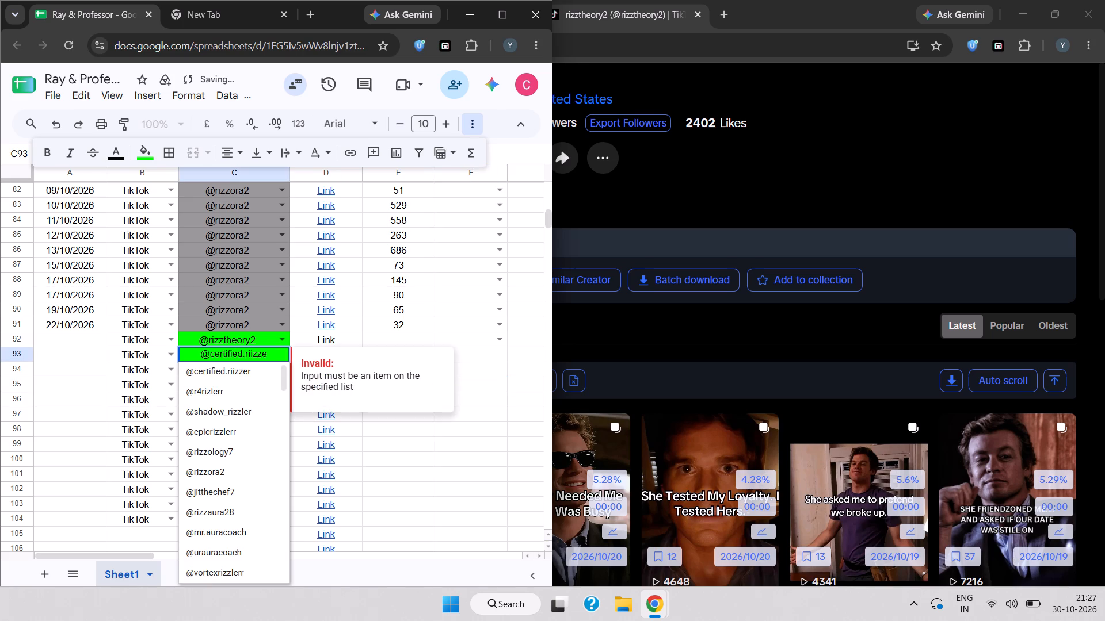
{"action": "left_click_drag", "start_coordinate": [272, 358], "coordinate": [199, 356]}
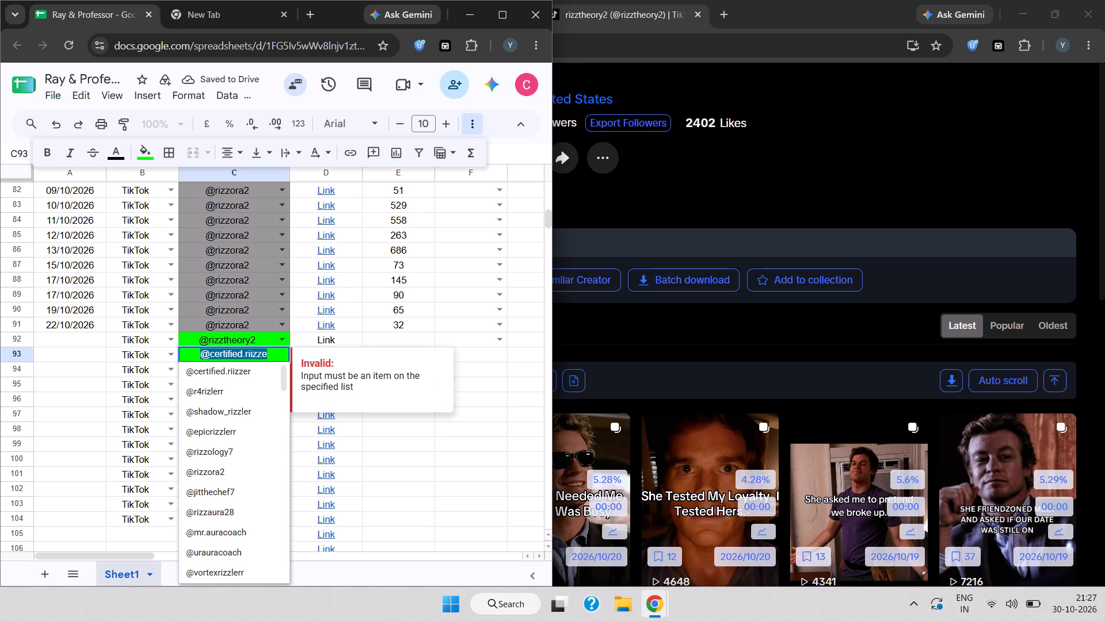
{"action": "key", "text": "ctrl+v"}
{"action": "left_click", "coordinate": [214, 373]}
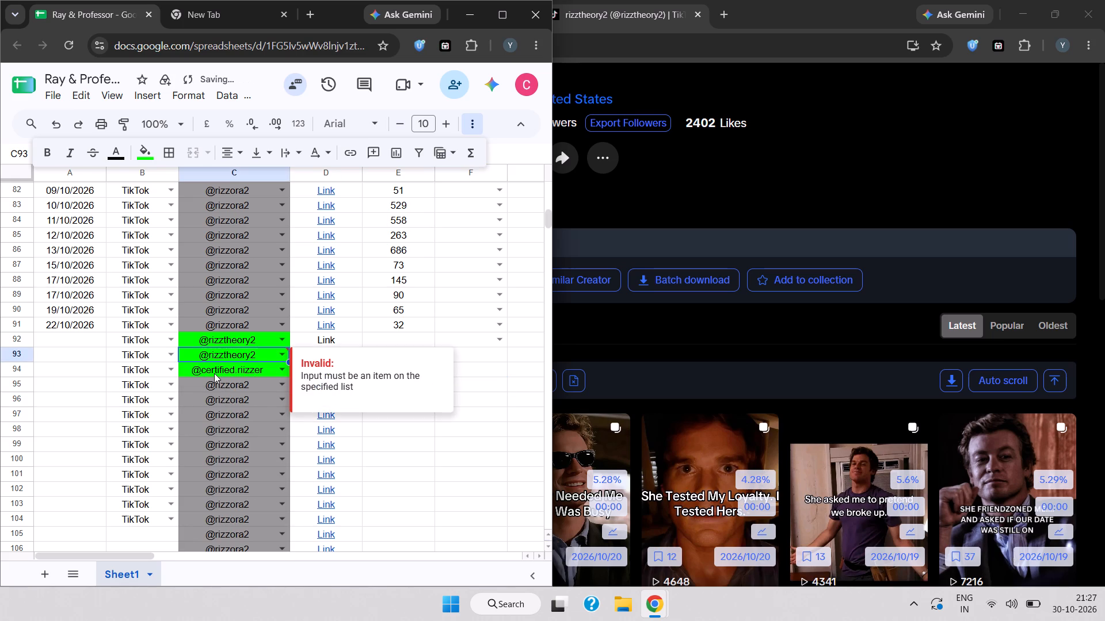
{"action": "left_click", "coordinate": [281, 368]}
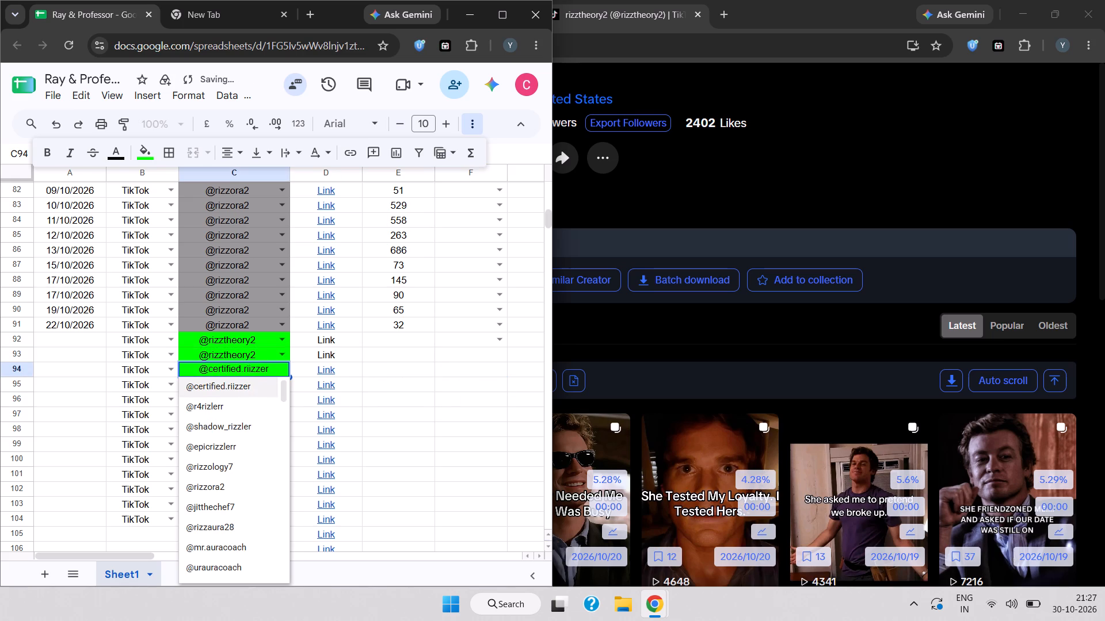
{"action": "left_click_drag", "start_coordinate": [272, 368], "coordinate": [201, 369]}
{"action": "key", "text": "ctrl+v"}
{"action": "left_click", "coordinate": [211, 387]}
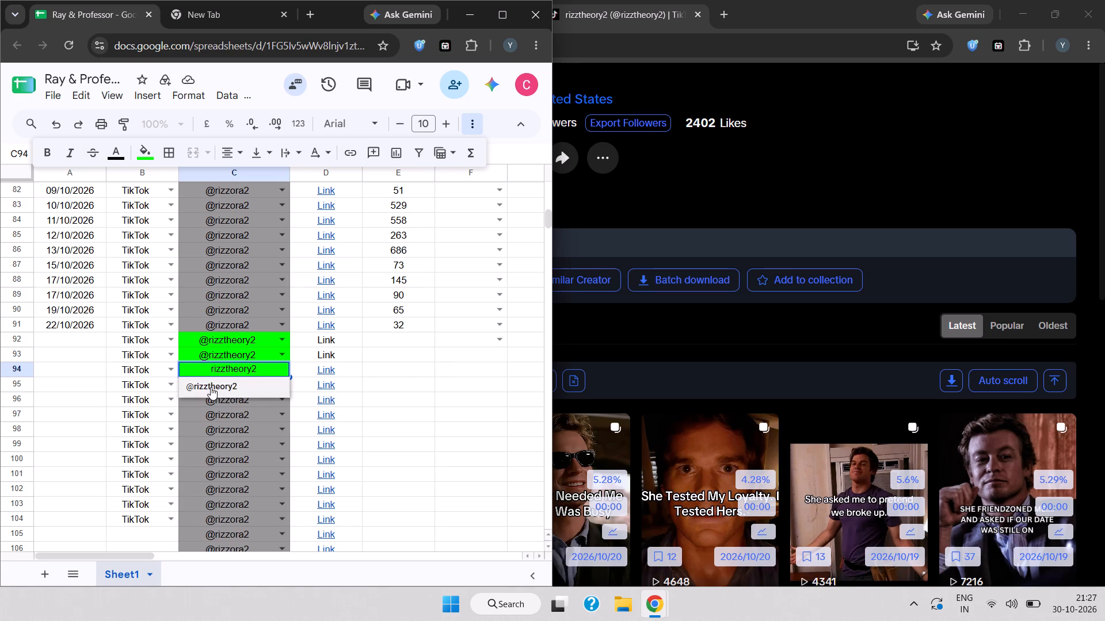
{"action": "left_click", "coordinate": [283, 384]}
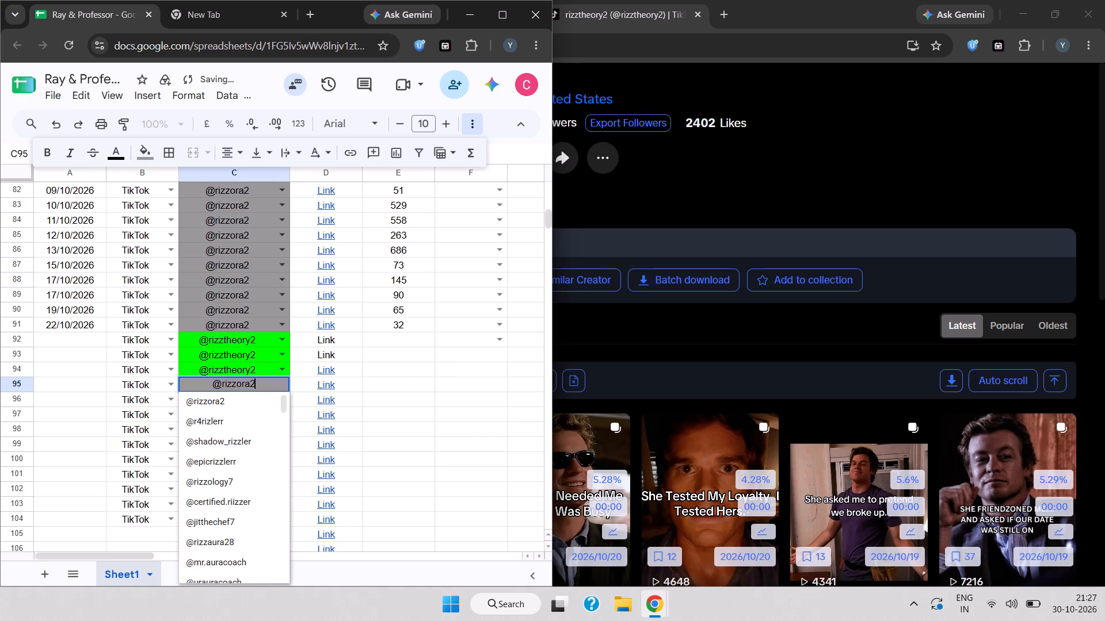
{"action": "left_click_drag", "start_coordinate": [266, 378], "coordinate": [211, 385]}
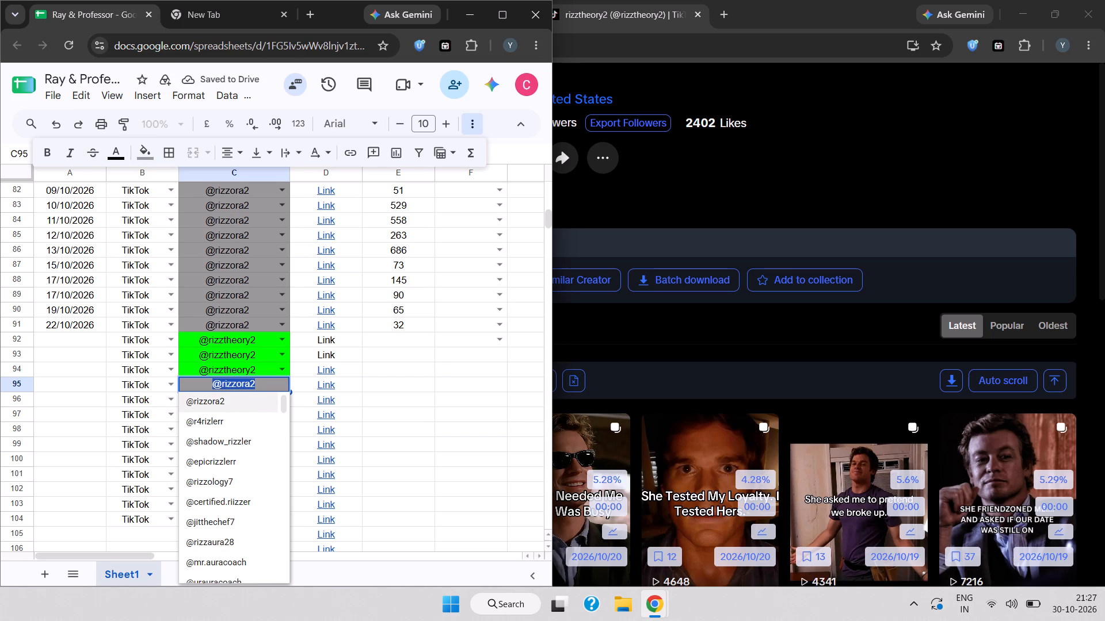
{"action": "left_click_drag", "start_coordinate": [211, 385], "coordinate": [211, 385]}
{"action": "key", "text": "ctrl+v"}
{"action": "left_click", "coordinate": [238, 409]}
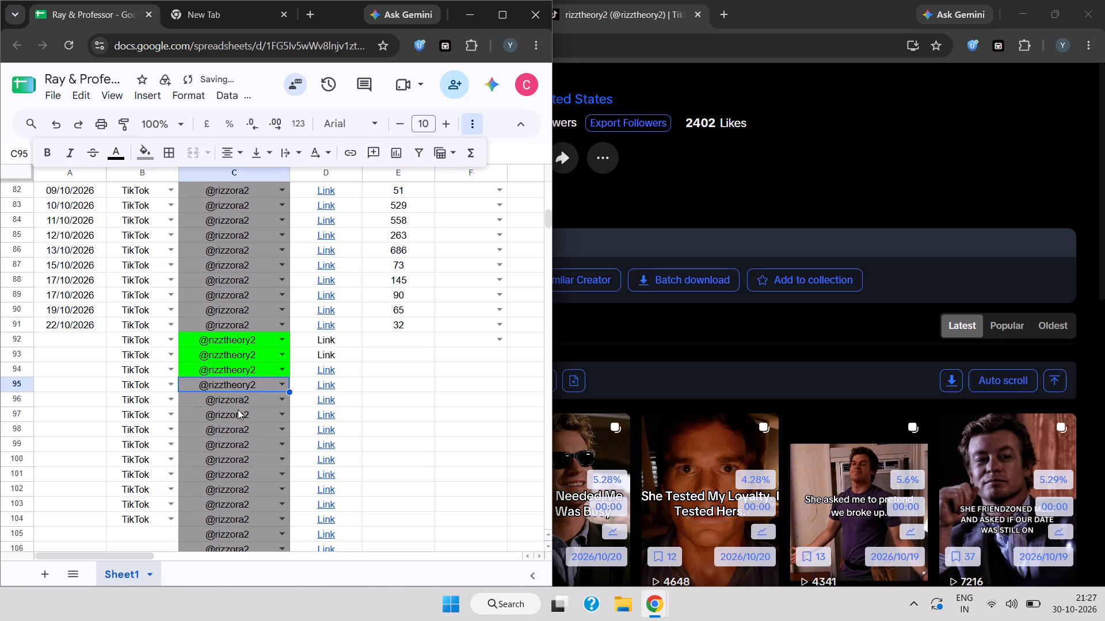
{"action": "left_click", "coordinate": [285, 394]}
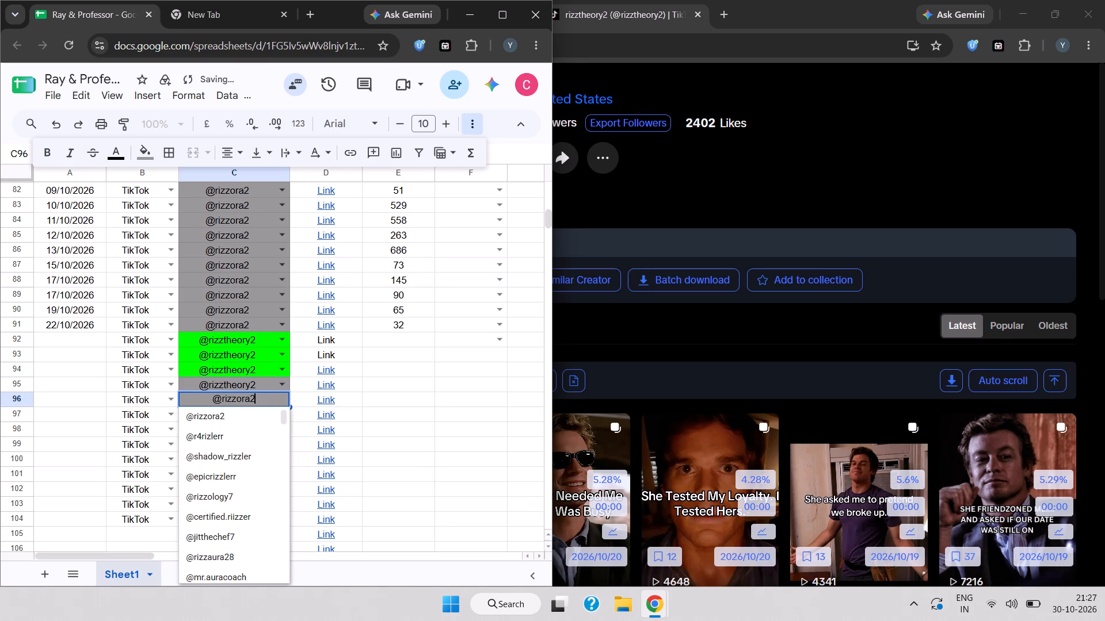
{"action": "left_click_drag", "start_coordinate": [266, 398], "coordinate": [199, 402]}
{"action": "key", "text": "ctrl+v"}
{"action": "left_click", "coordinate": [233, 411]}
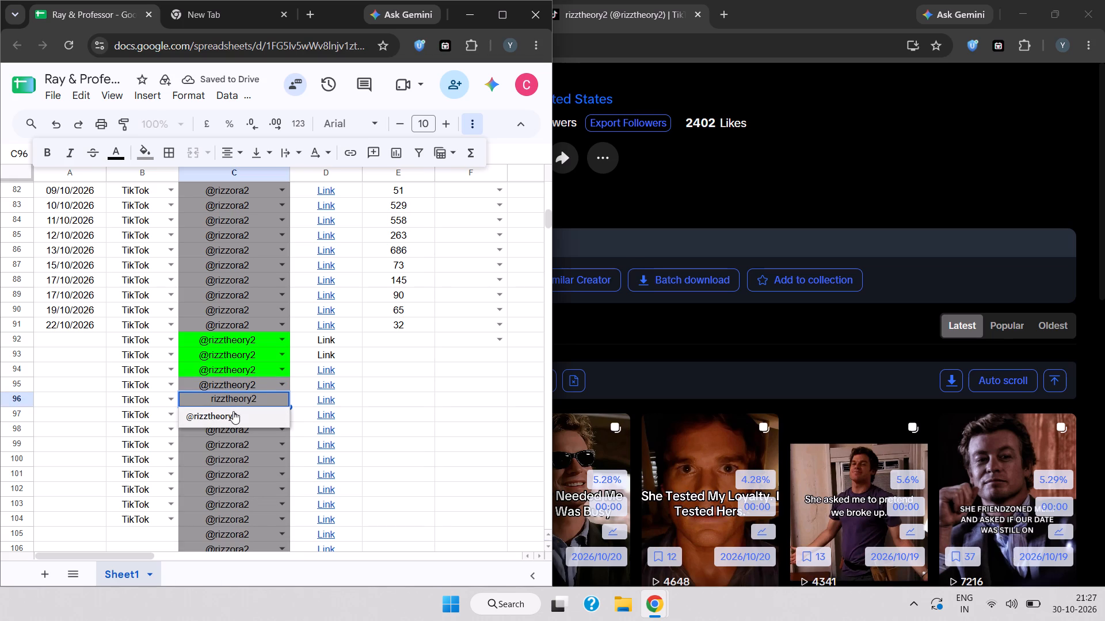
{"action": "left_click", "coordinate": [282, 415]}
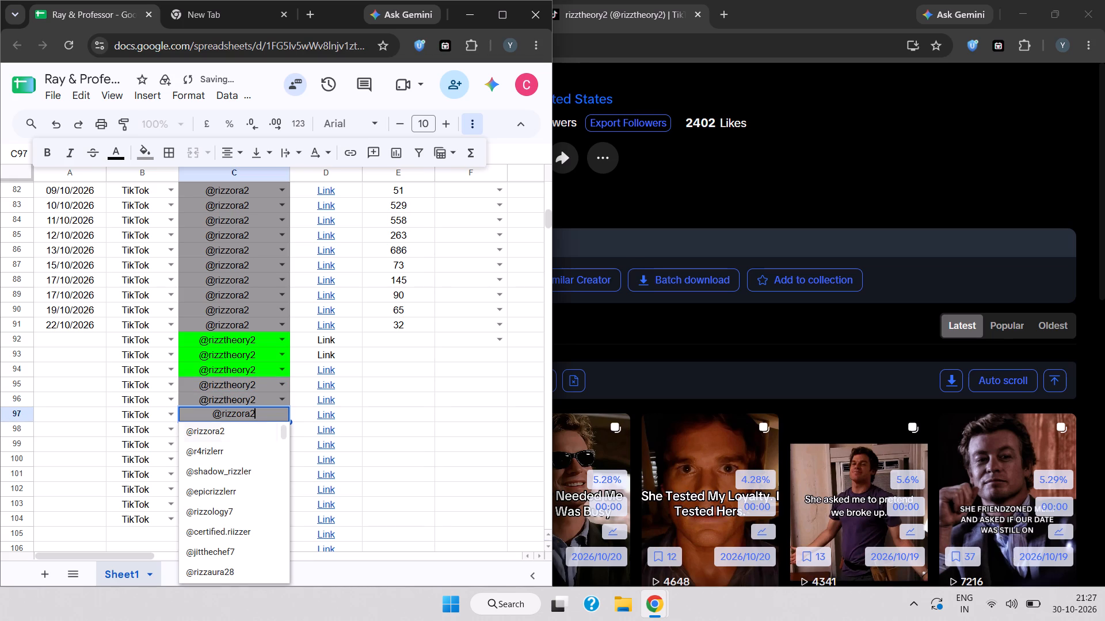
{"action": "left_click_drag", "start_coordinate": [268, 416], "coordinate": [234, 416]}
{"action": "left_click_drag", "start_coordinate": [234, 416], "coordinate": [214, 418]}
{"action": "key", "text": "ctrl+v"}
{"action": "left_click", "coordinate": [245, 426]}
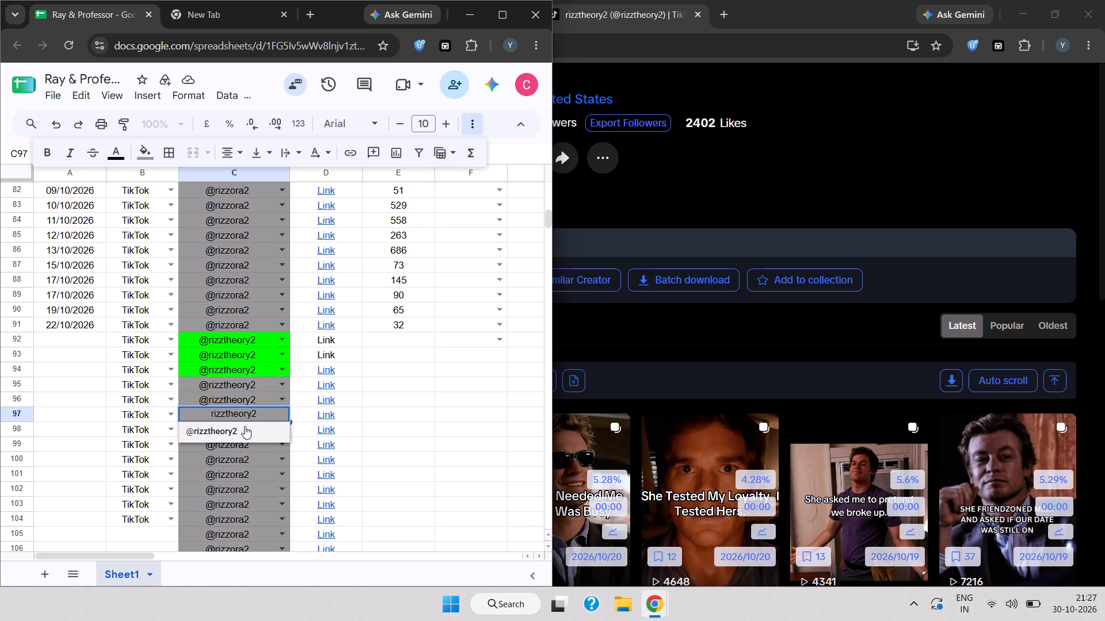
{"action": "left_click", "coordinate": [284, 426]}
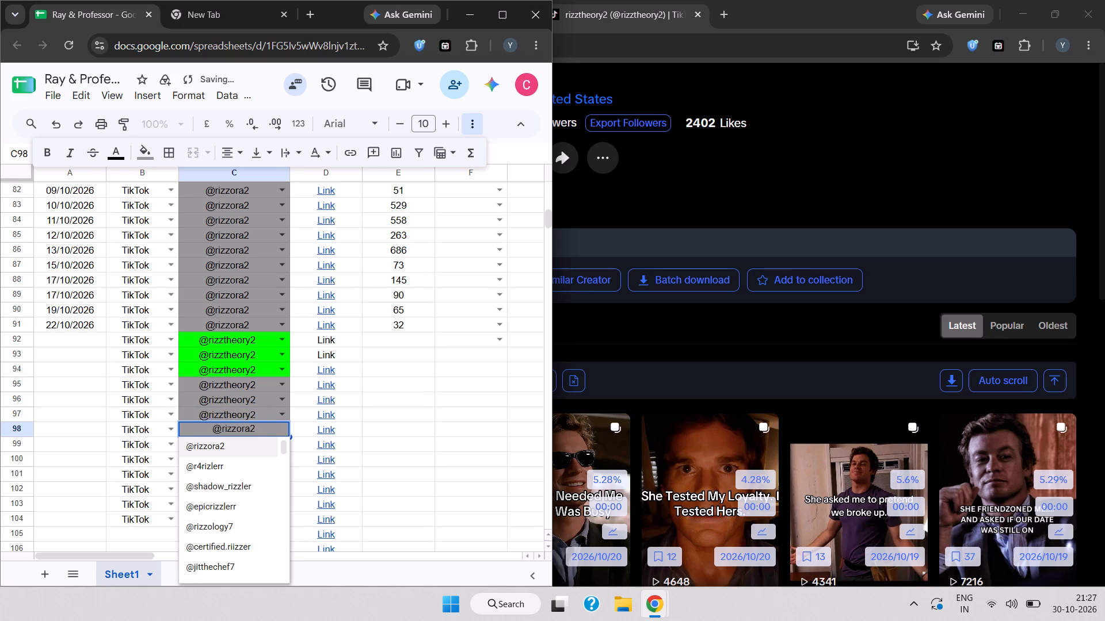
{"action": "left_click_drag", "start_coordinate": [261, 426], "coordinate": [210, 432]}
{"action": "key", "text": "ctrl+v"}
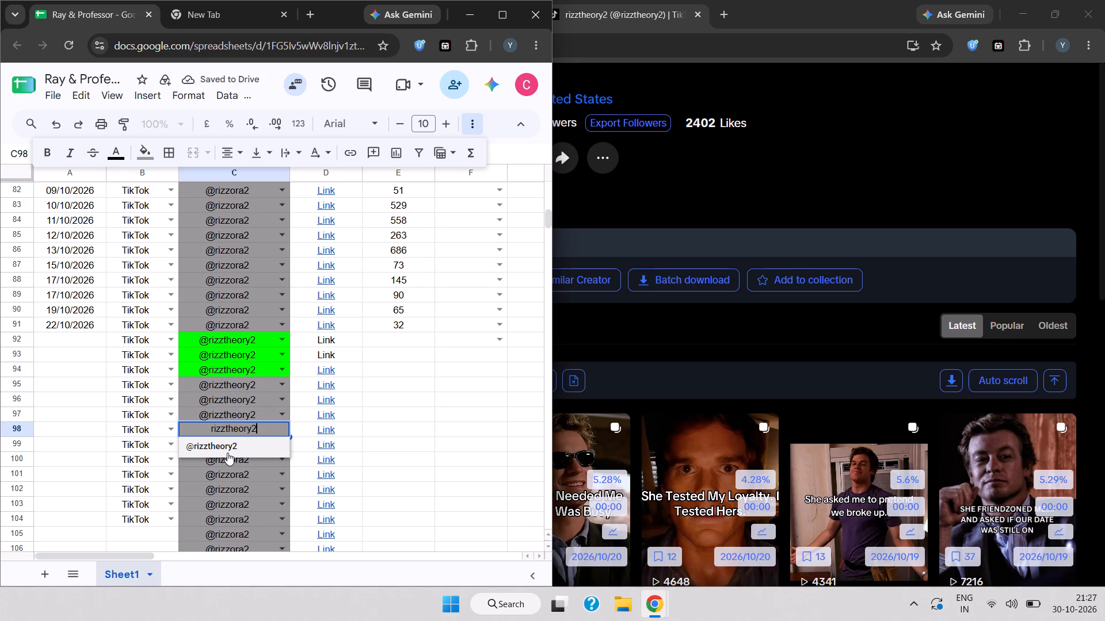
{"action": "left_click", "coordinate": [227, 453]}
{"action": "left_click", "coordinate": [283, 445]}
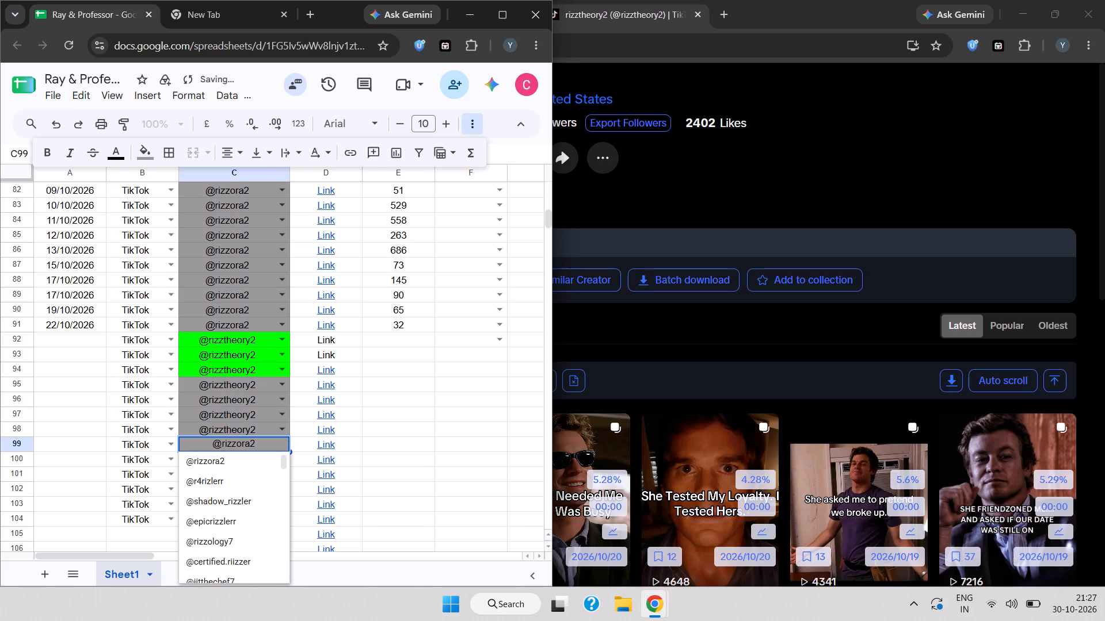
{"action": "left_click_drag", "start_coordinate": [268, 442], "coordinate": [209, 444]}
{"action": "key", "text": "ctrl+v"}
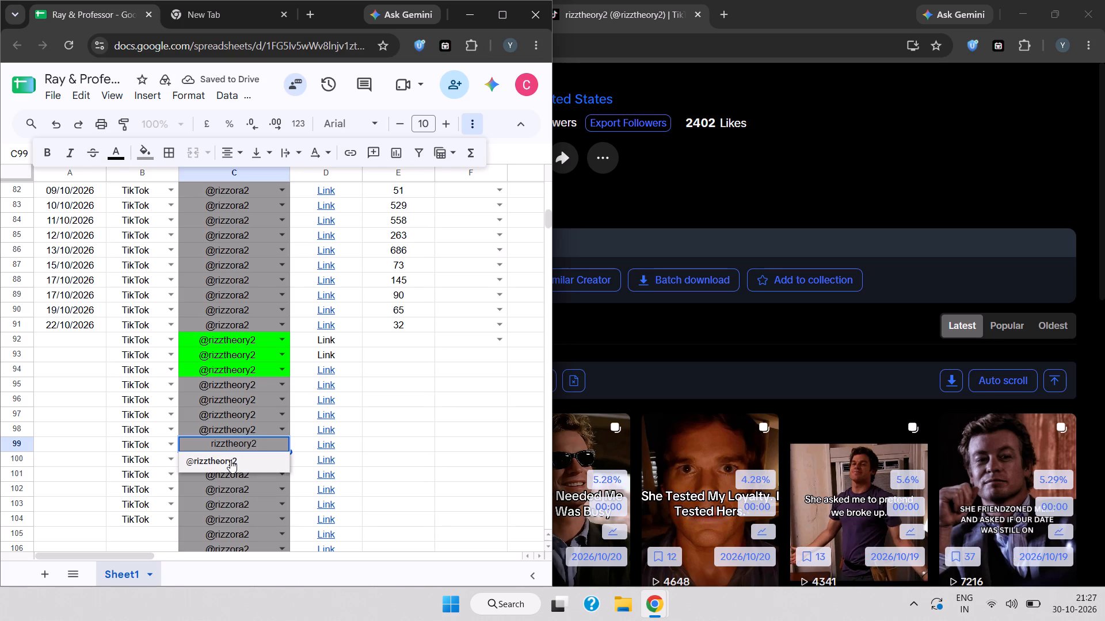
{"action": "left_click", "coordinate": [230, 460]}
{"action": "left_click", "coordinate": [281, 457]}
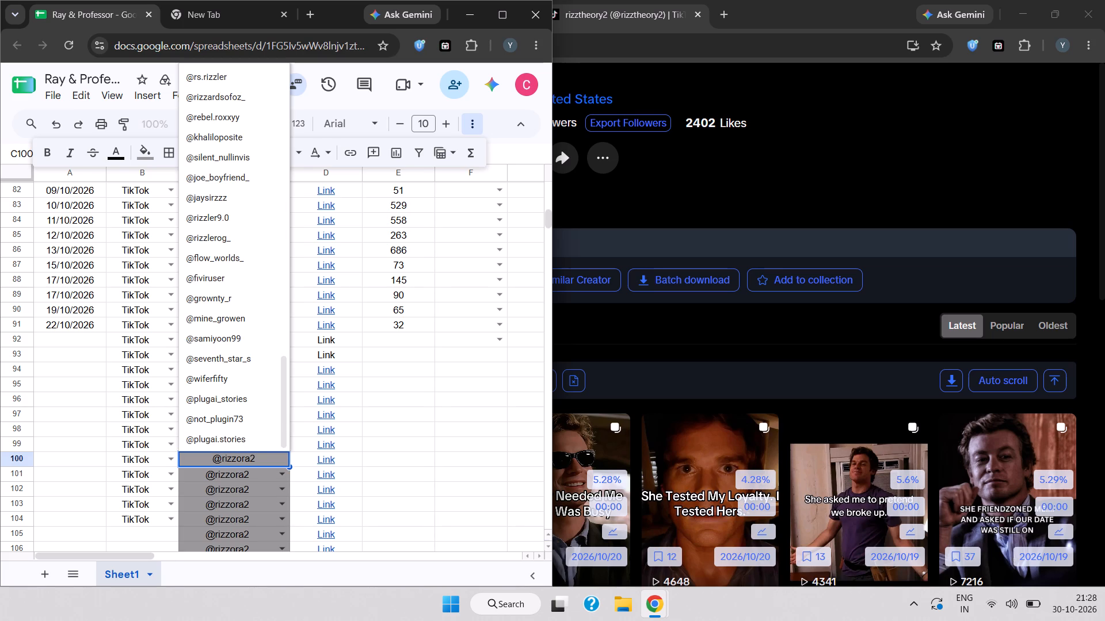
{"action": "left_click_drag", "start_coordinate": [264, 459], "coordinate": [209, 459]}
{"action": "key", "text": "ctrl+v"}
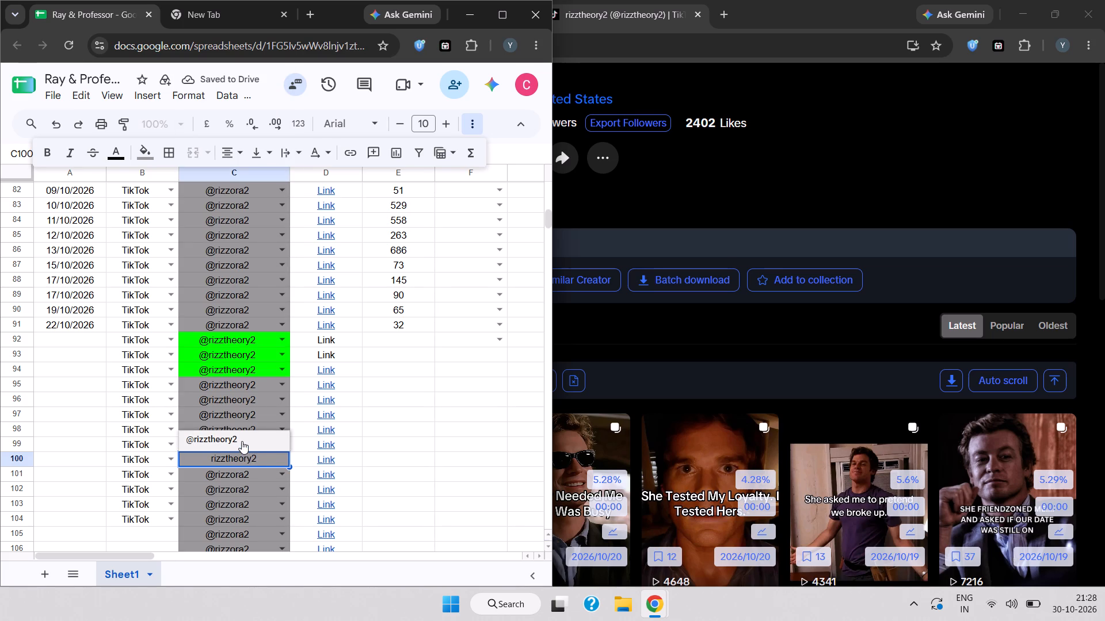
{"action": "left_click", "coordinate": [242, 441]}
{"action": "scroll", "coordinate": [257, 459], "scroll_direction": "down", "scroll_amount": 1}
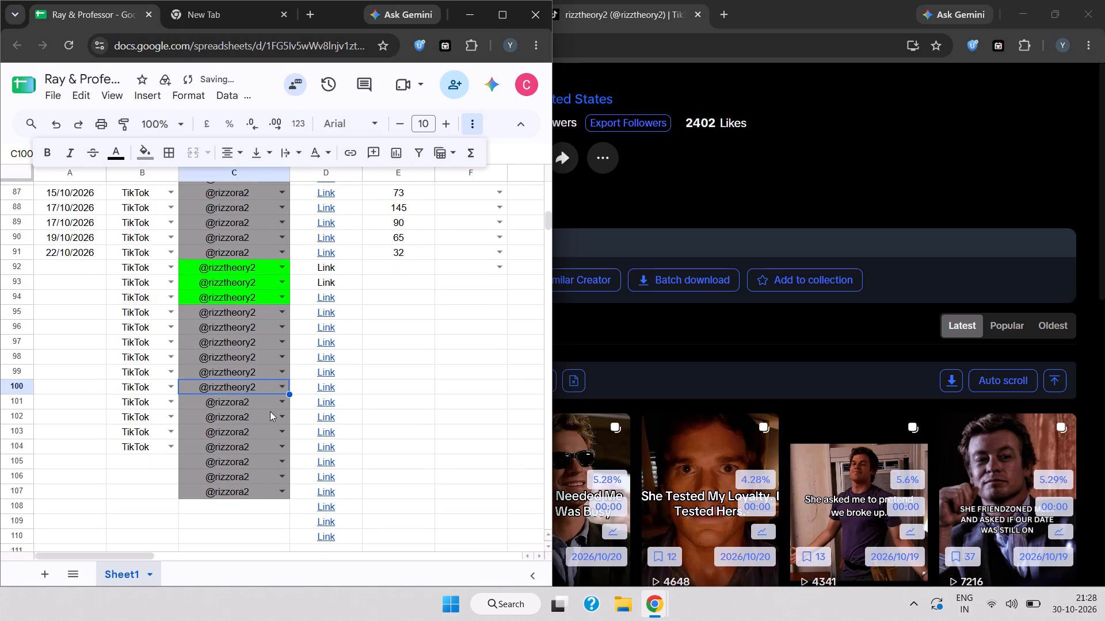
{"action": "left_click", "coordinate": [280, 401]}
{"action": "left_click_drag", "start_coordinate": [261, 401], "coordinate": [214, 398]}
{"action": "key", "text": "ctrl+v"}
{"action": "left_click", "coordinate": [235, 411]}
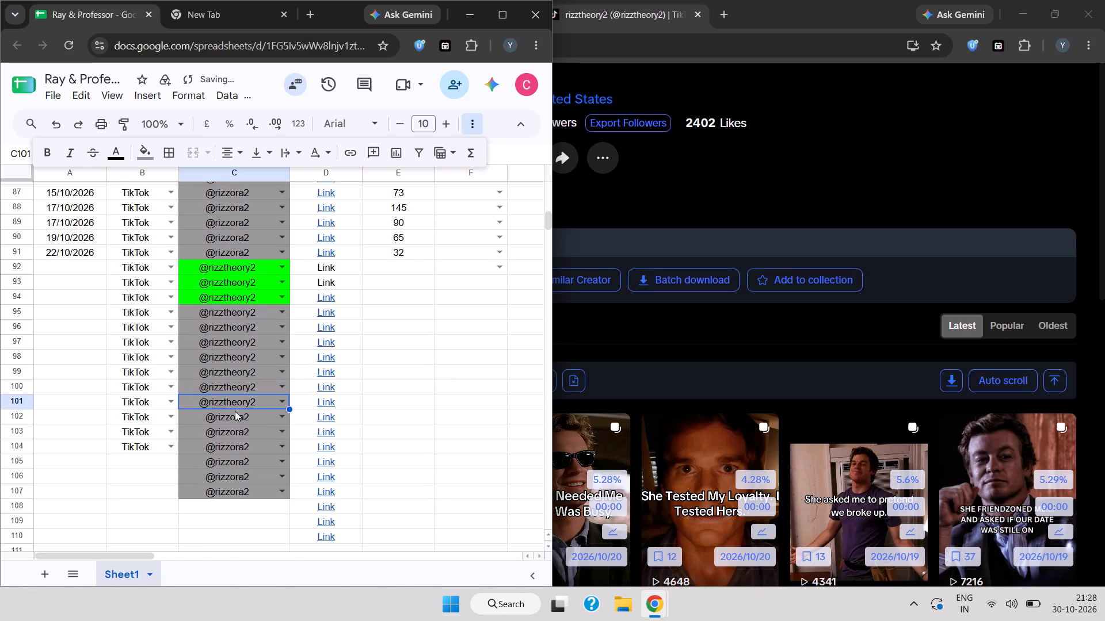
{"action": "left_click", "coordinate": [277, 413]}
{"action": "left_click_drag", "start_coordinate": [264, 415], "coordinate": [208, 419]}
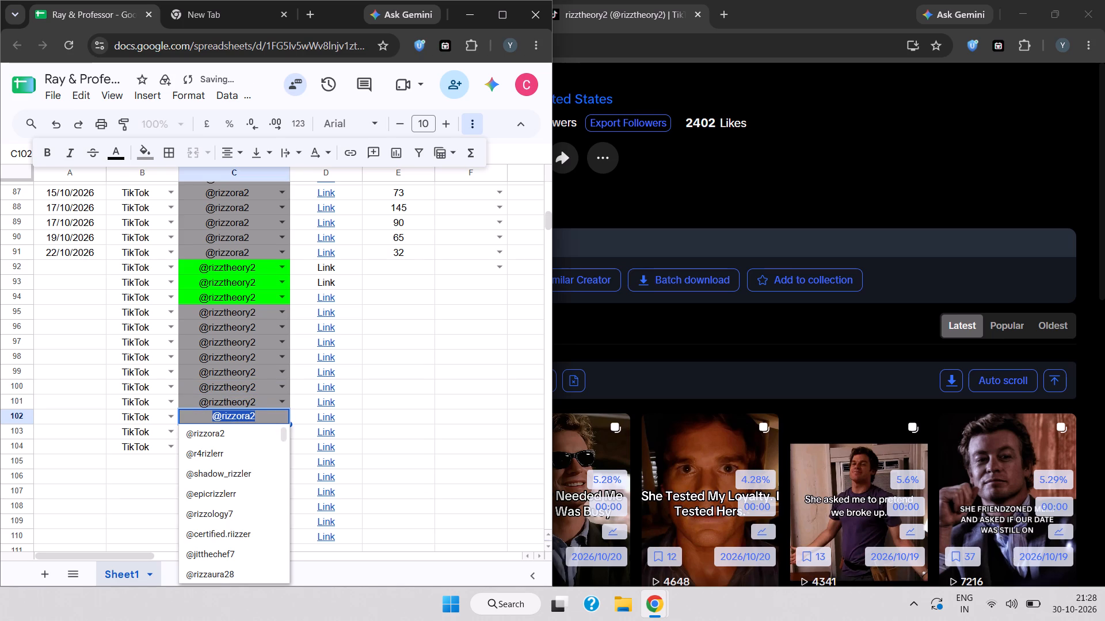
{"action": "left_click_drag", "start_coordinate": [208, 419], "coordinate": [205, 420]}
{"action": "key", "text": "ctrl+v"}
{"action": "left_click", "coordinate": [237, 436]}
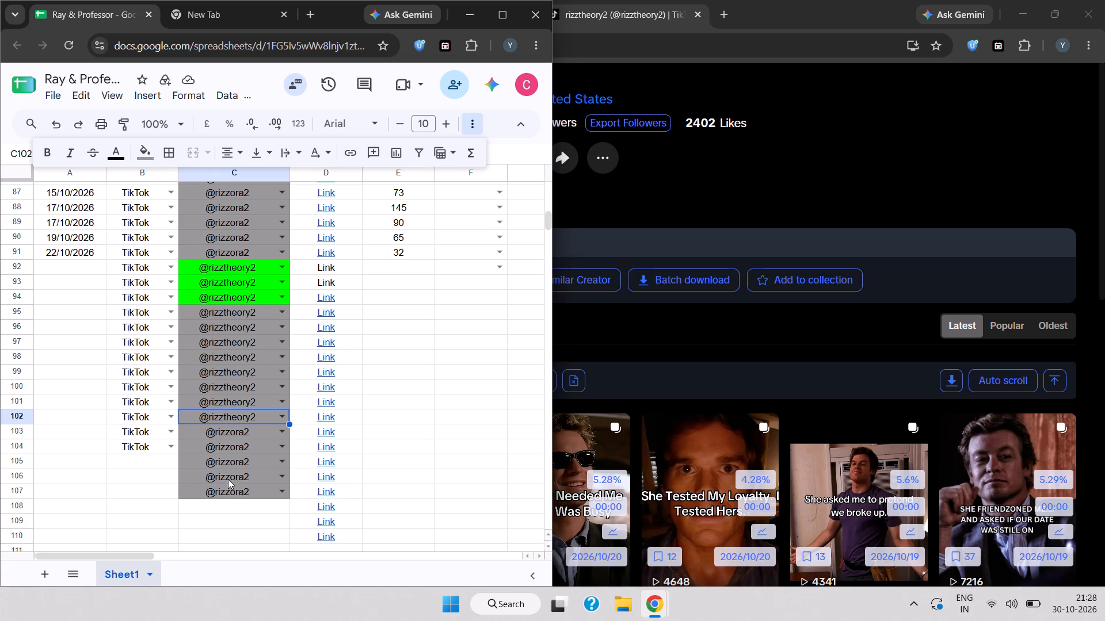
{"action": "left_click", "coordinate": [250, 487]}
{"action": "key", "text": "Delete"}
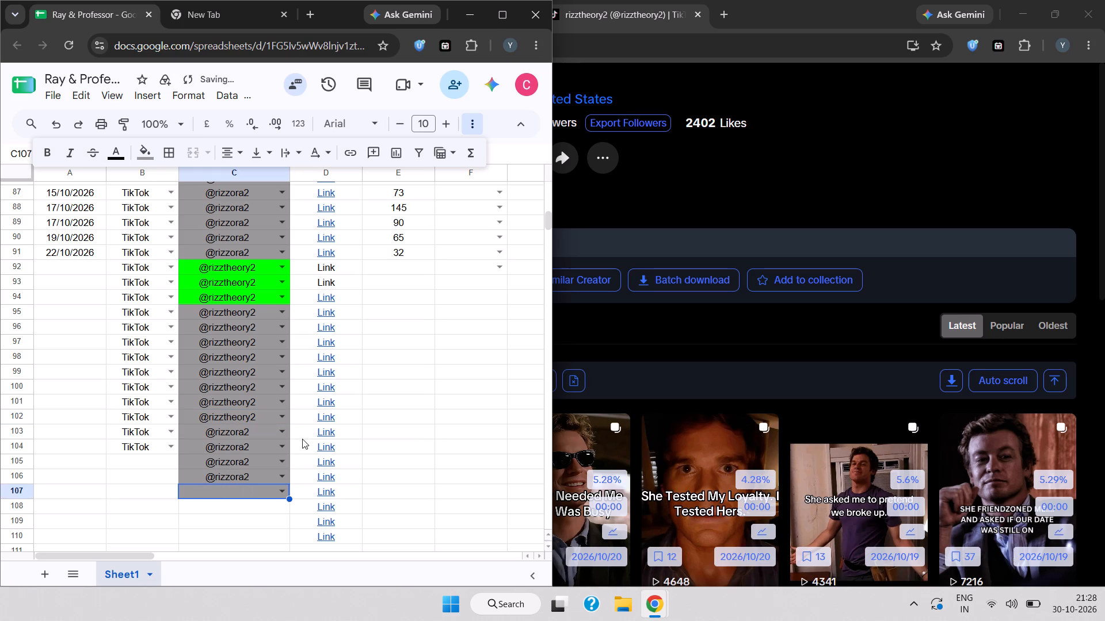
{"action": "left_click", "coordinate": [283, 431]}
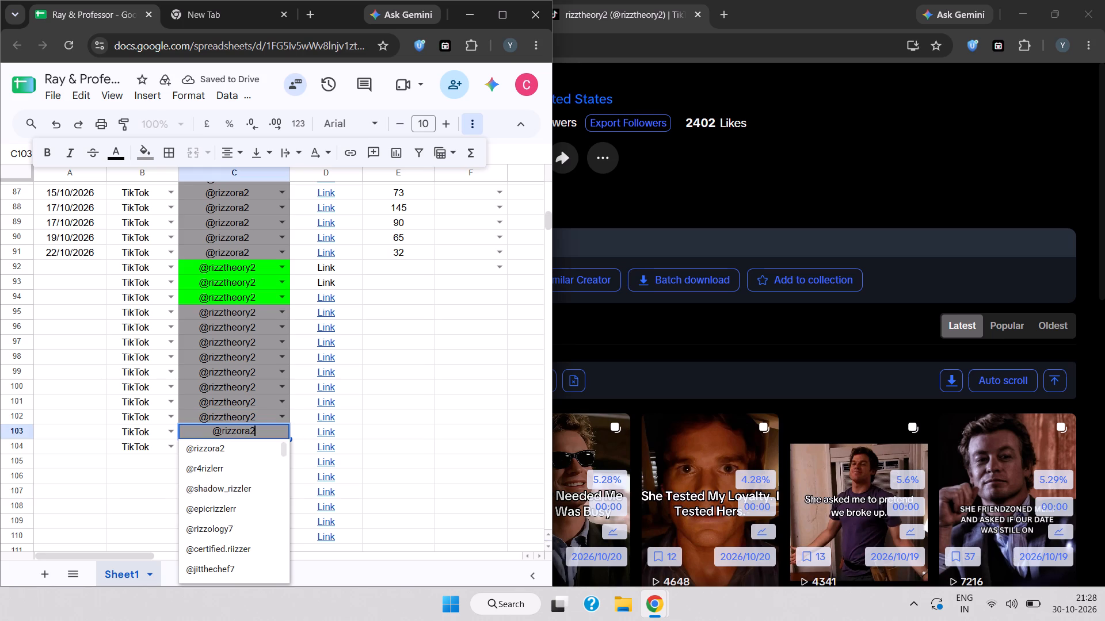
{"action": "left_click_drag", "start_coordinate": [272, 432], "coordinate": [215, 432]}
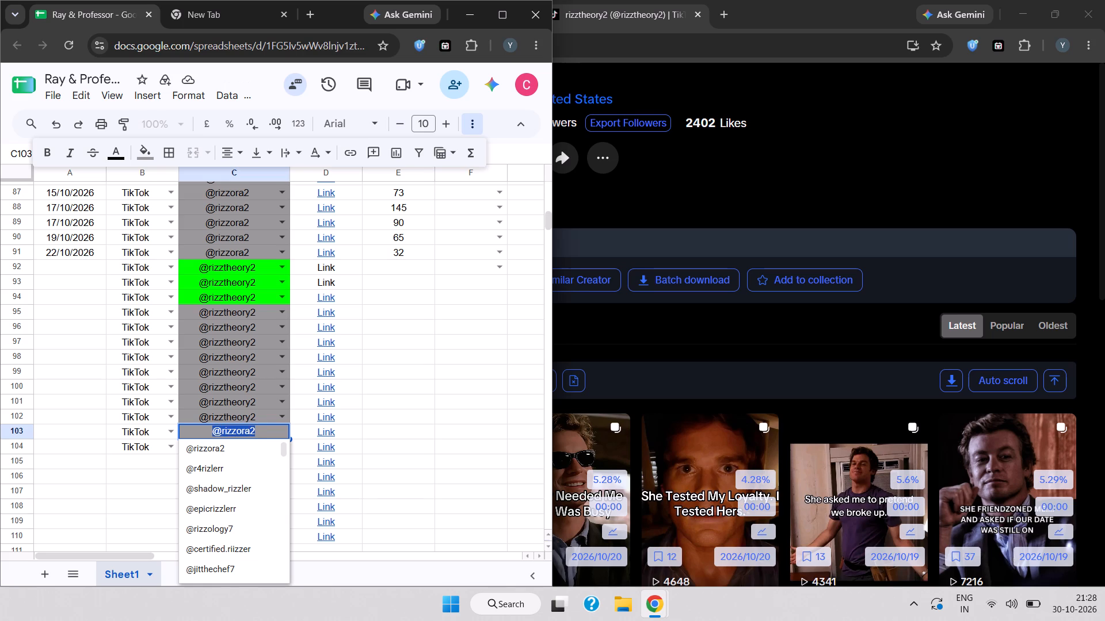
{"action": "key", "text": "ctrl+v"}
{"action": "left_click", "coordinate": [227, 451]}
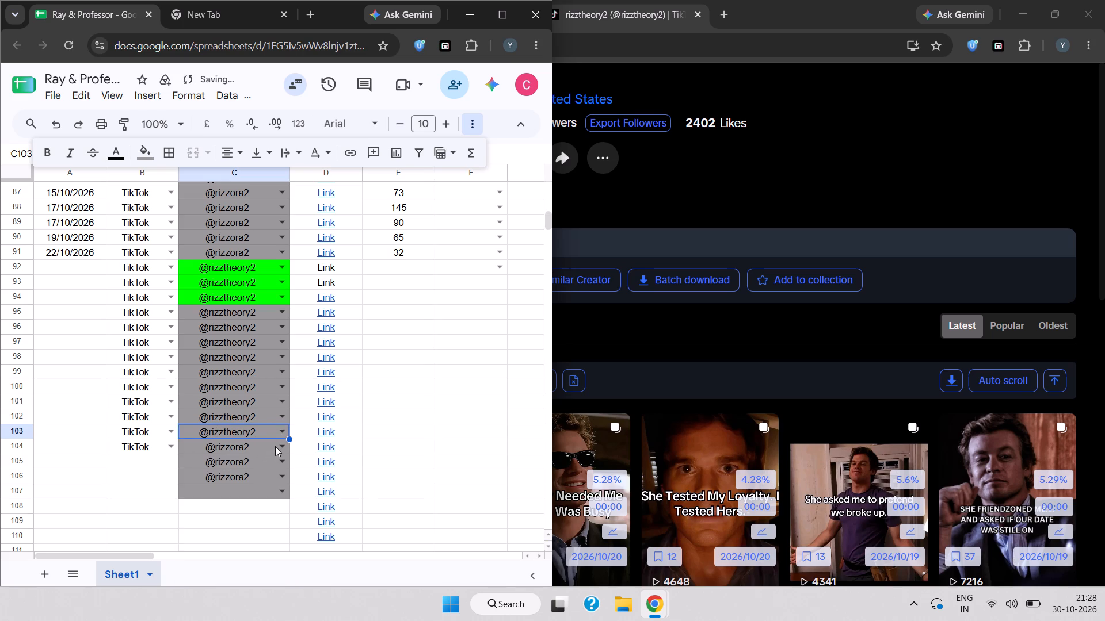
{"action": "left_click", "coordinate": [275, 446]}
{"action": "left_click", "coordinate": [280, 445]}
{"action": "left_click_drag", "start_coordinate": [271, 443], "coordinate": [190, 446]}
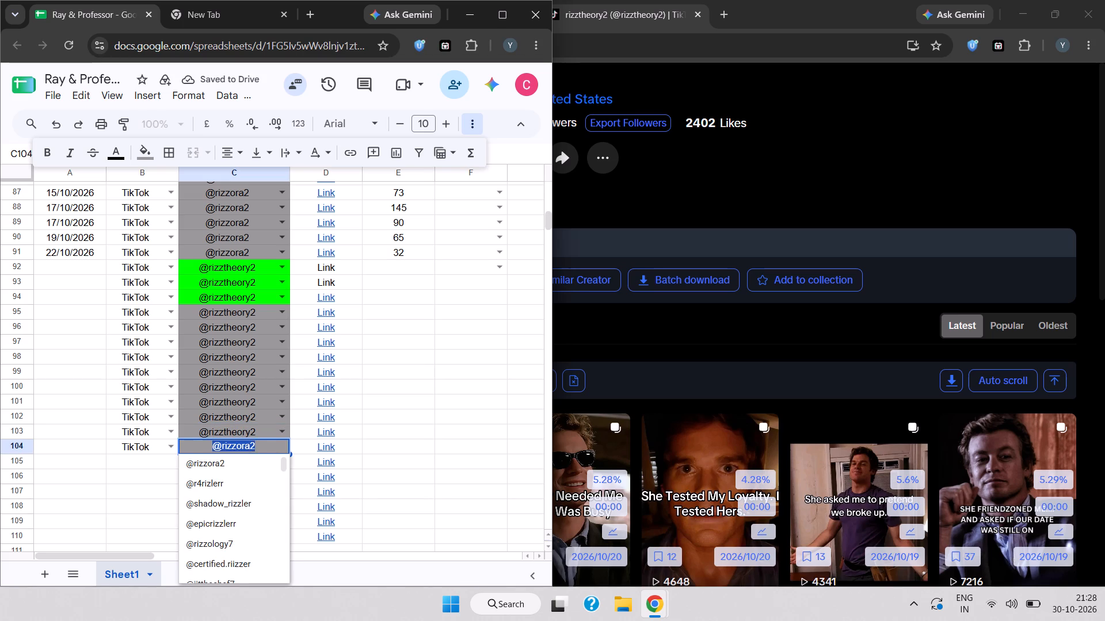
{"action": "key", "text": "ctrl+v"}
{"action": "left_click", "coordinate": [223, 458]}
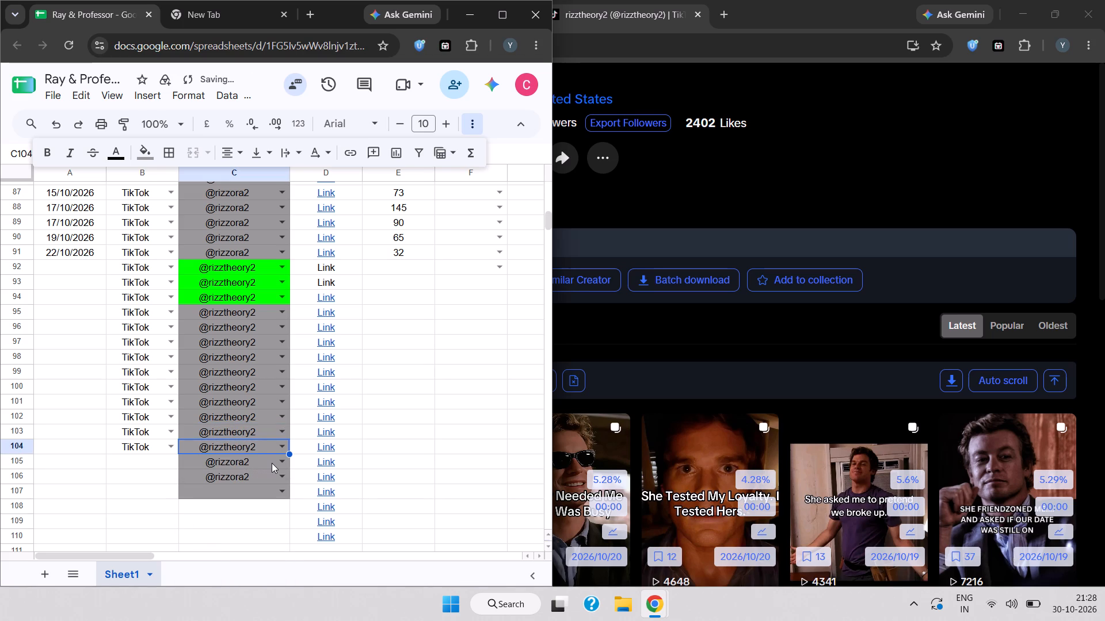
{"action": "left_click", "coordinate": [276, 462]}
{"action": "left_click_drag", "start_coordinate": [265, 462], "coordinate": [204, 463]}
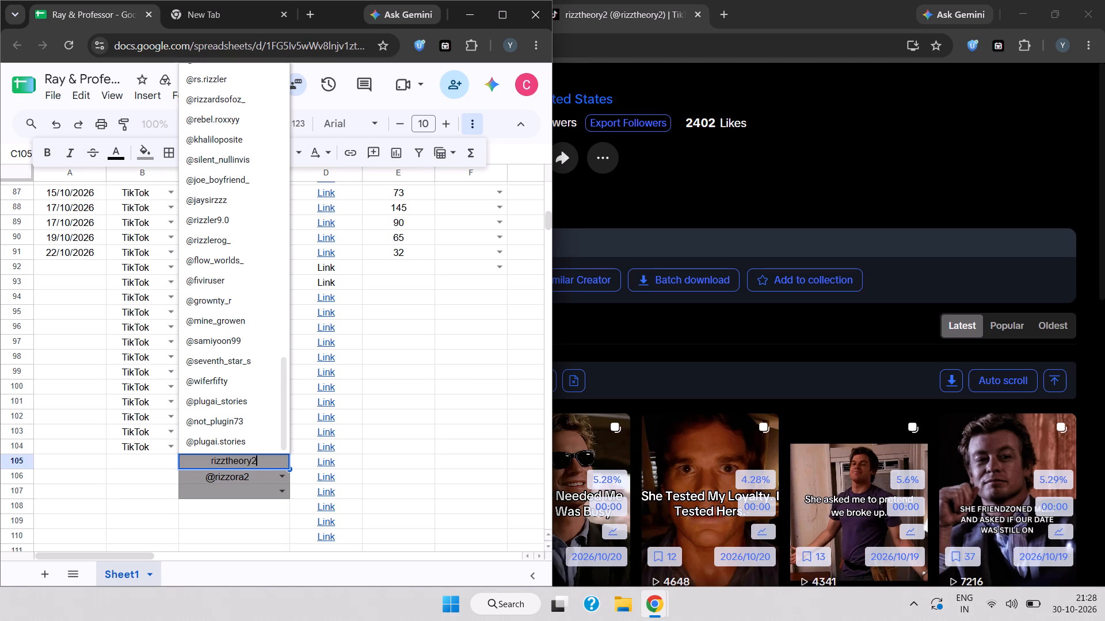
{"action": "key", "text": "ctrl+v"}
{"action": "left_click", "coordinate": [240, 436]}
{"action": "left_click", "coordinate": [285, 480]}
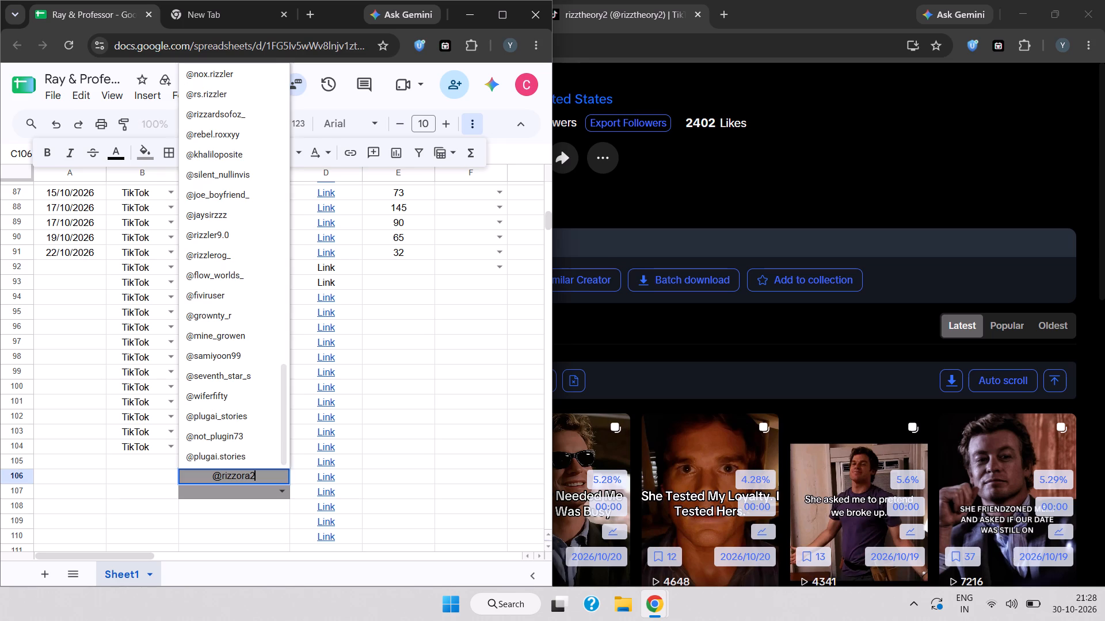
{"action": "left_click_drag", "start_coordinate": [269, 479], "coordinate": [214, 479]}
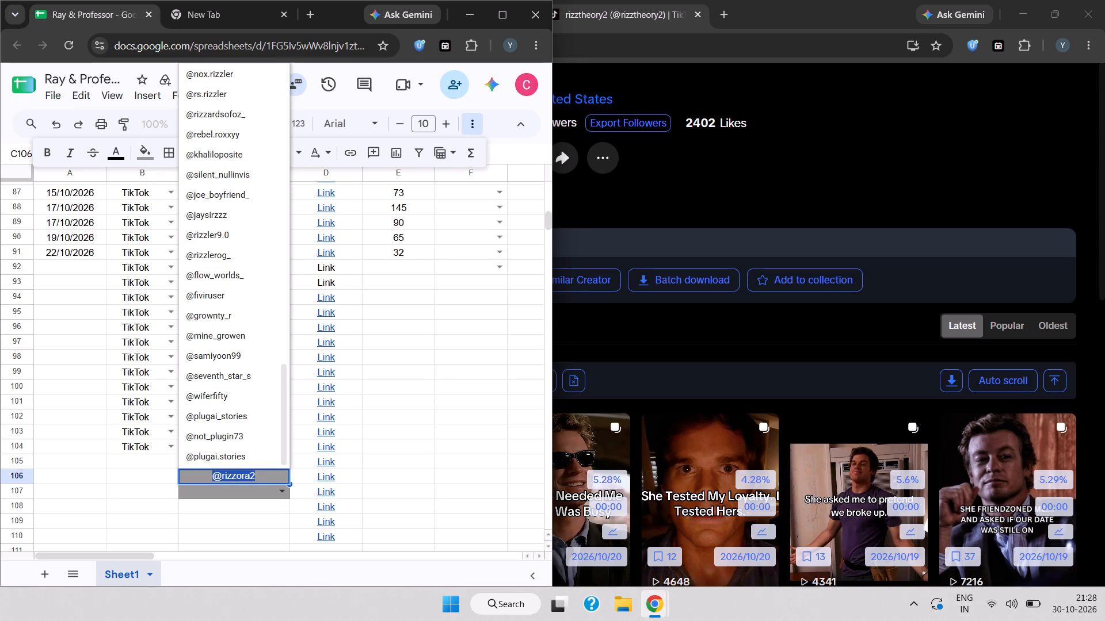
{"action": "key", "text": "ctrl+v"}
{"action": "left_click", "coordinate": [246, 455]}
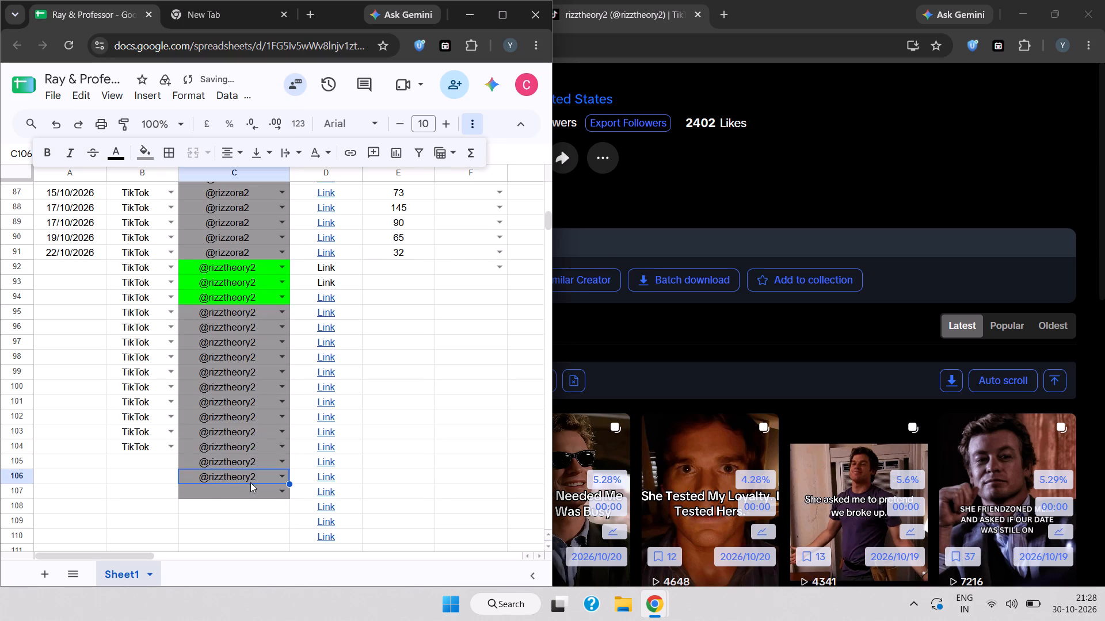
Change the fill colour of the empty account cell C107 from grey to white.
{"action": "left_click", "coordinate": [250, 488]}
{"action": "key", "text": "Delete"}
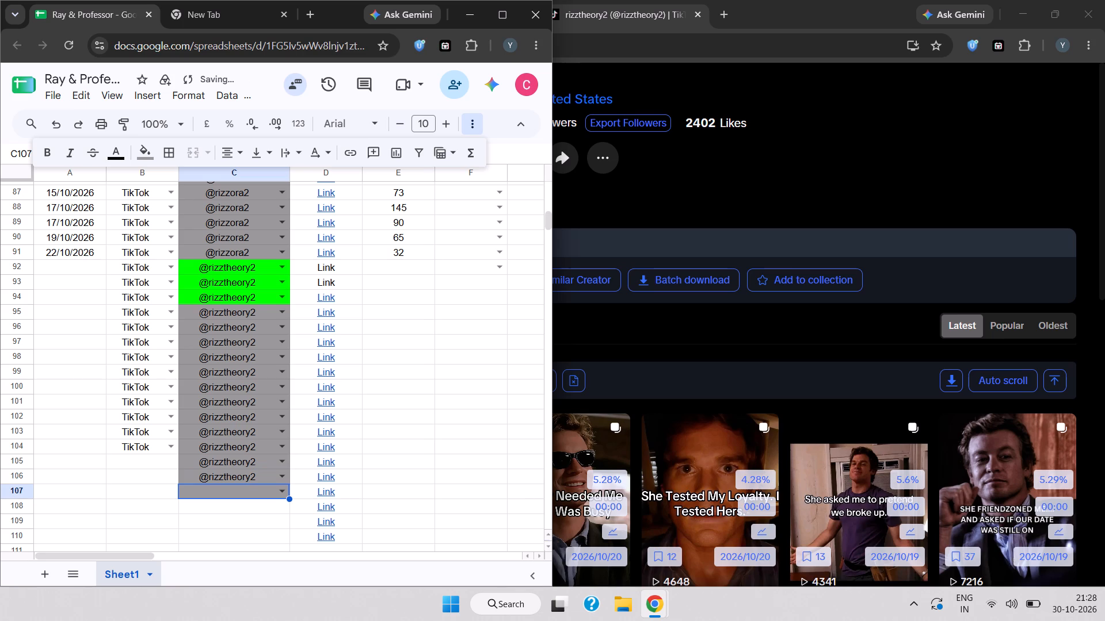
{"action": "key", "text": "Delete"}
{"action": "left_click_drag", "start_coordinate": [233, 489], "coordinate": [252, 494]}
{"action": "right_click", "coordinate": [252, 494]}
{"action": "left_click", "coordinate": [228, 490]}
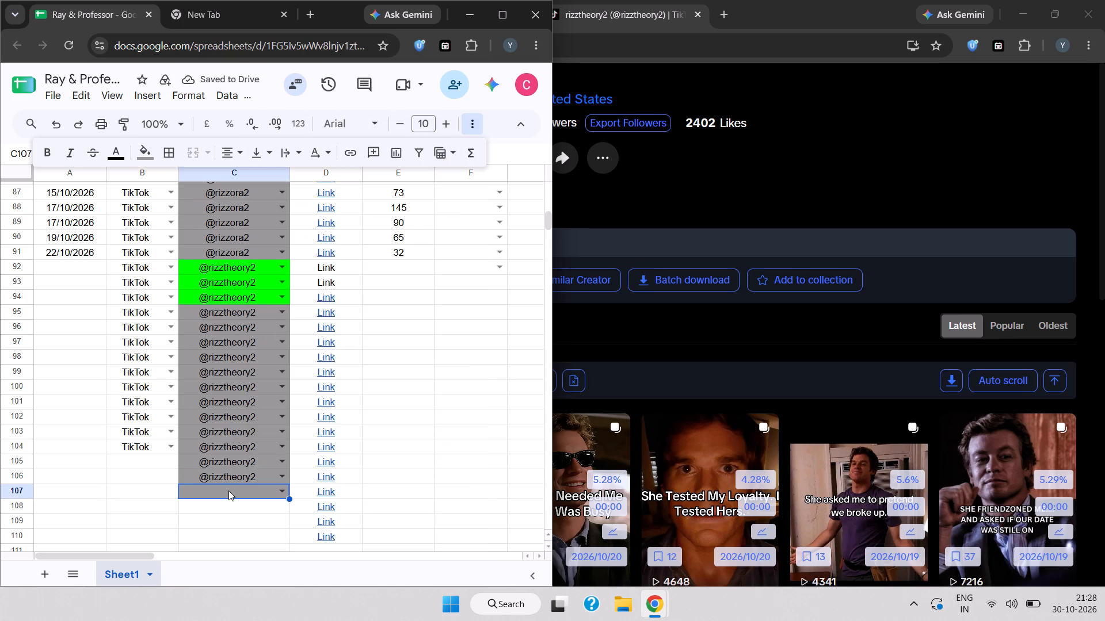
{"action": "right_click", "coordinate": [228, 490]}
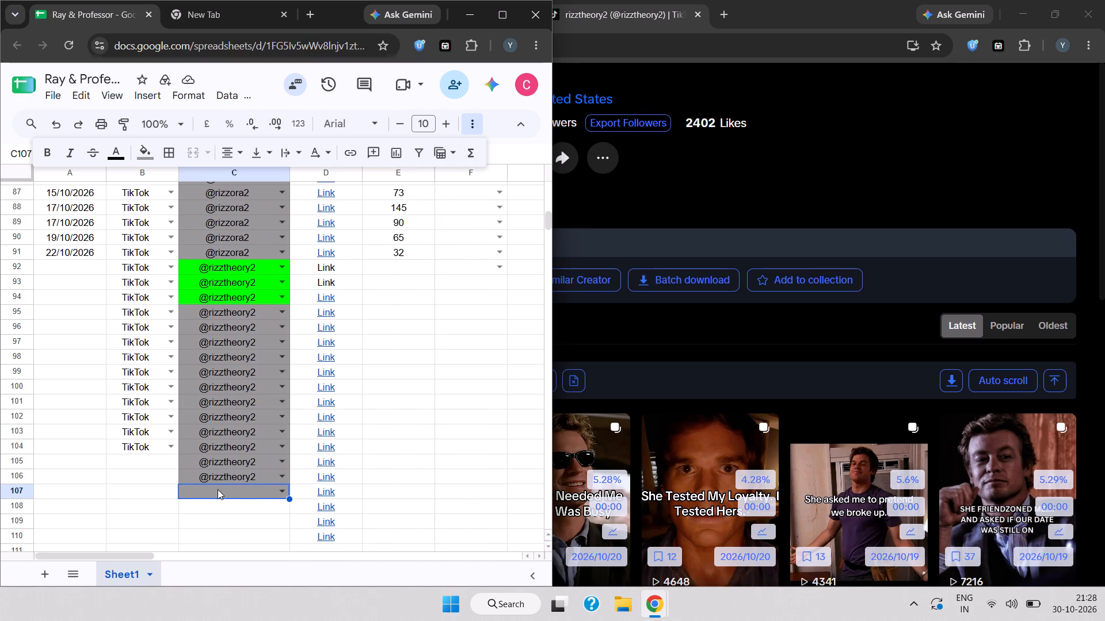
{"action": "left_click", "coordinate": [218, 489]}
{"action": "left_click", "coordinate": [141, 159]}
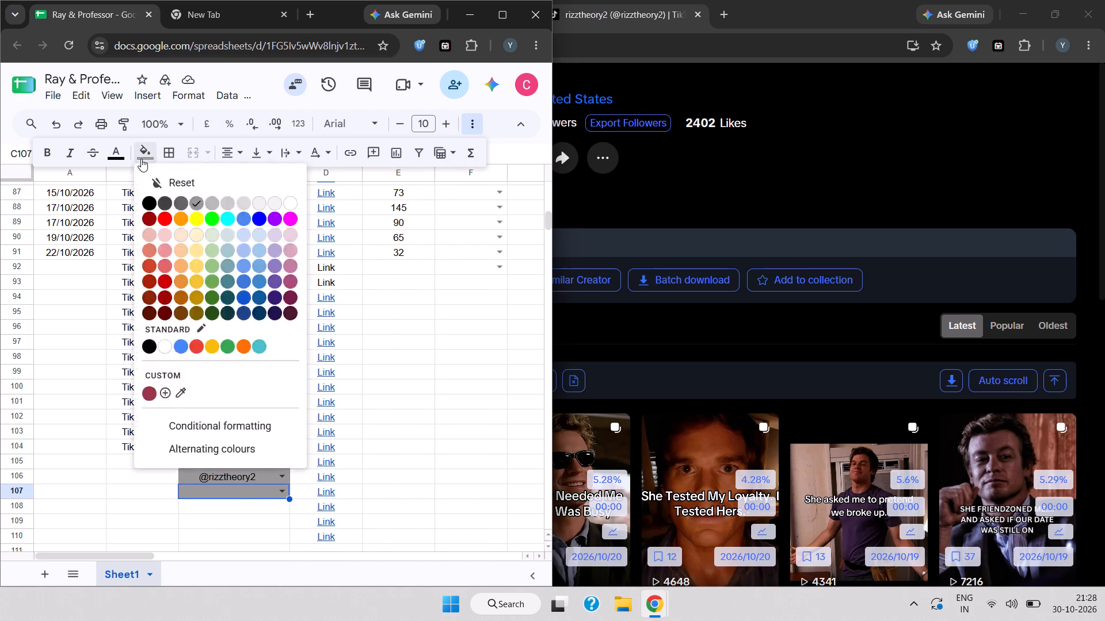
{"action": "left_click", "coordinate": [168, 352]}
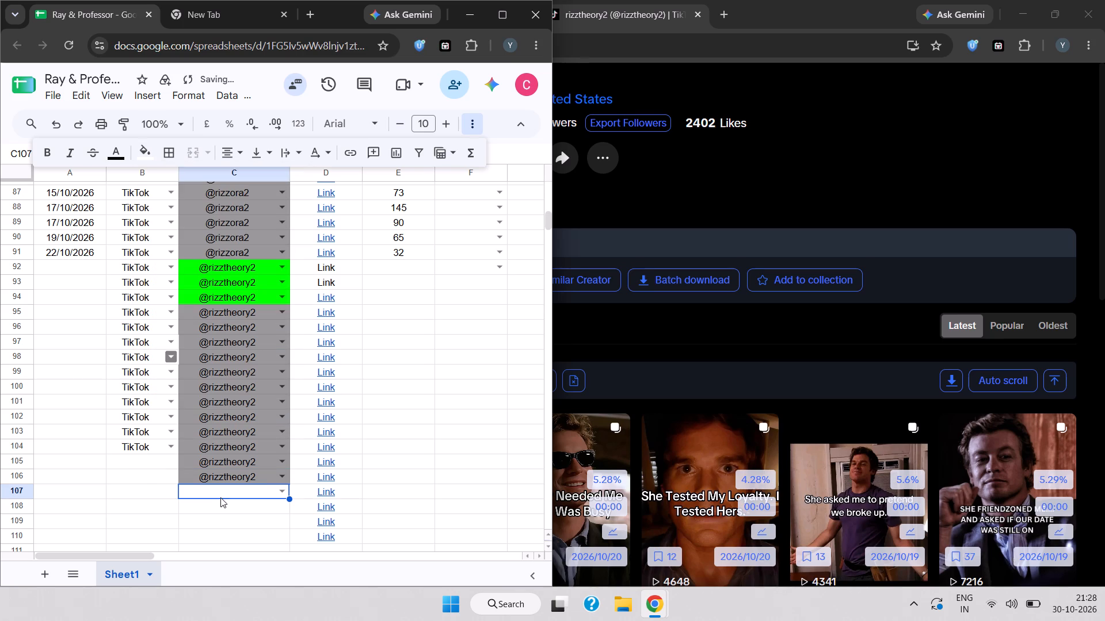
{"action": "left_click", "coordinate": [232, 501]}
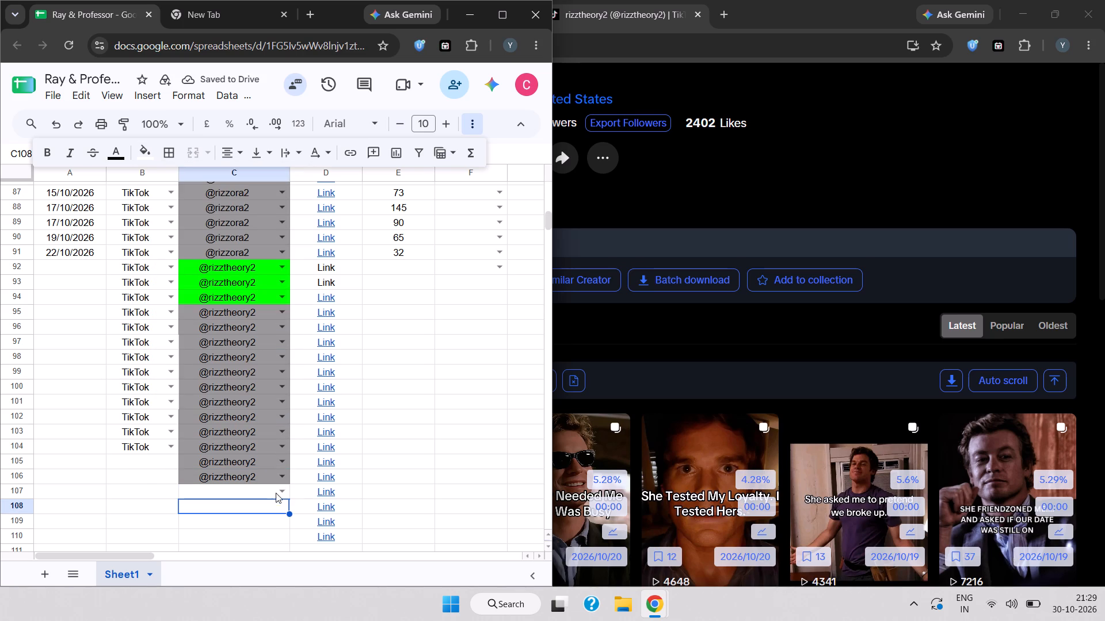
{"action": "scroll", "coordinate": [219, 316], "scroll_direction": "up", "scroll_amount": 1}
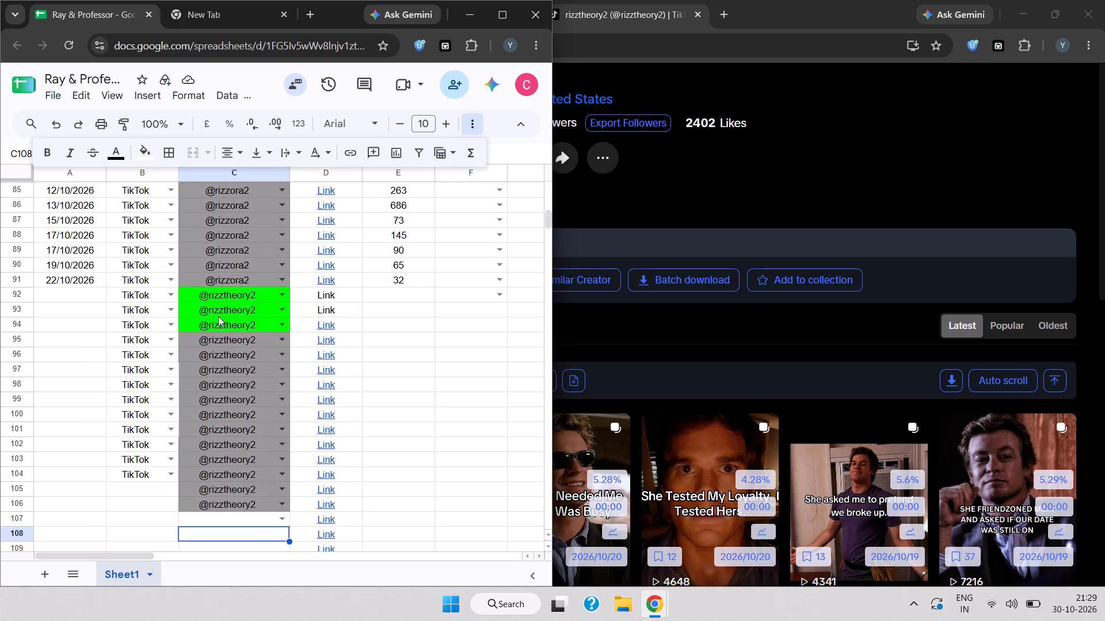
{"action": "left_click_drag", "start_coordinate": [185, 294], "coordinate": [281, 507]}
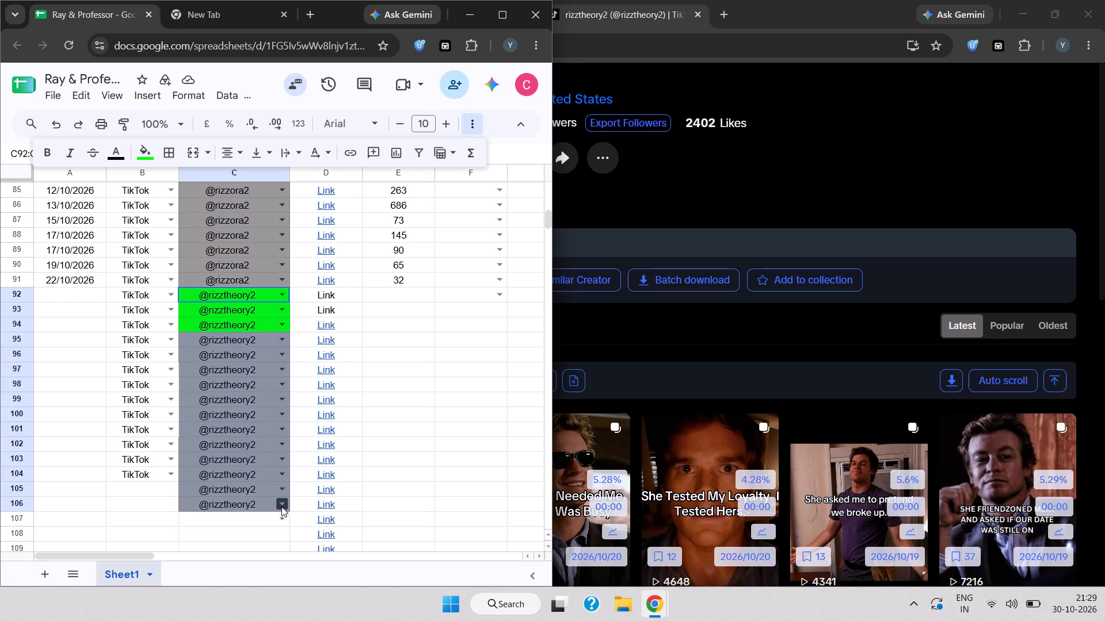
{"action": "left_click_drag", "start_coordinate": [281, 507], "coordinate": [281, 508]}
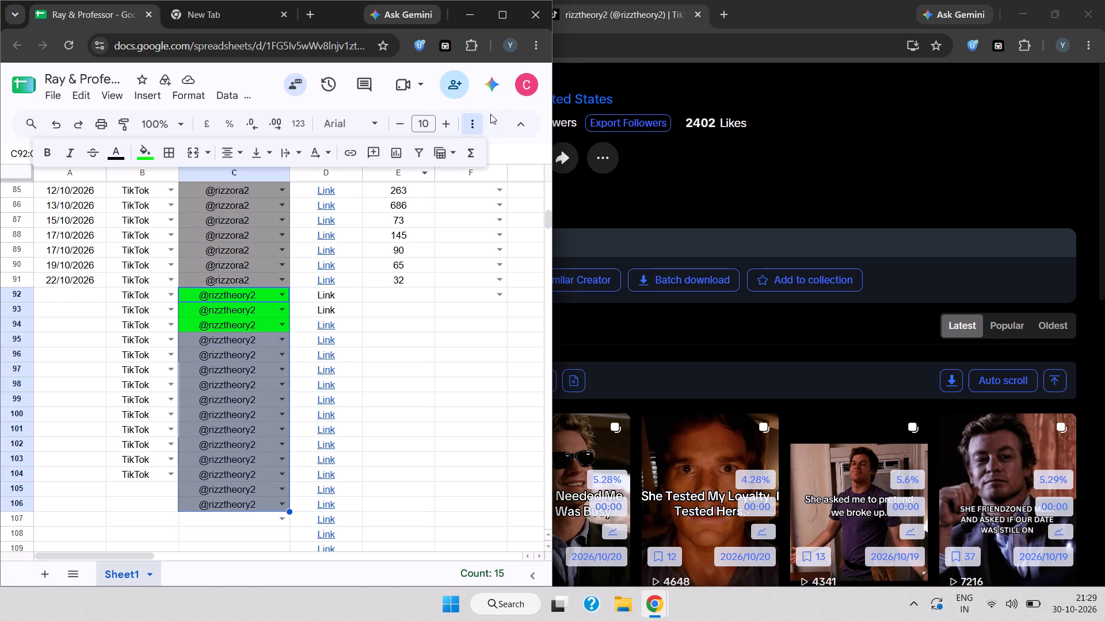
{"action": "left_click", "coordinate": [145, 152]}
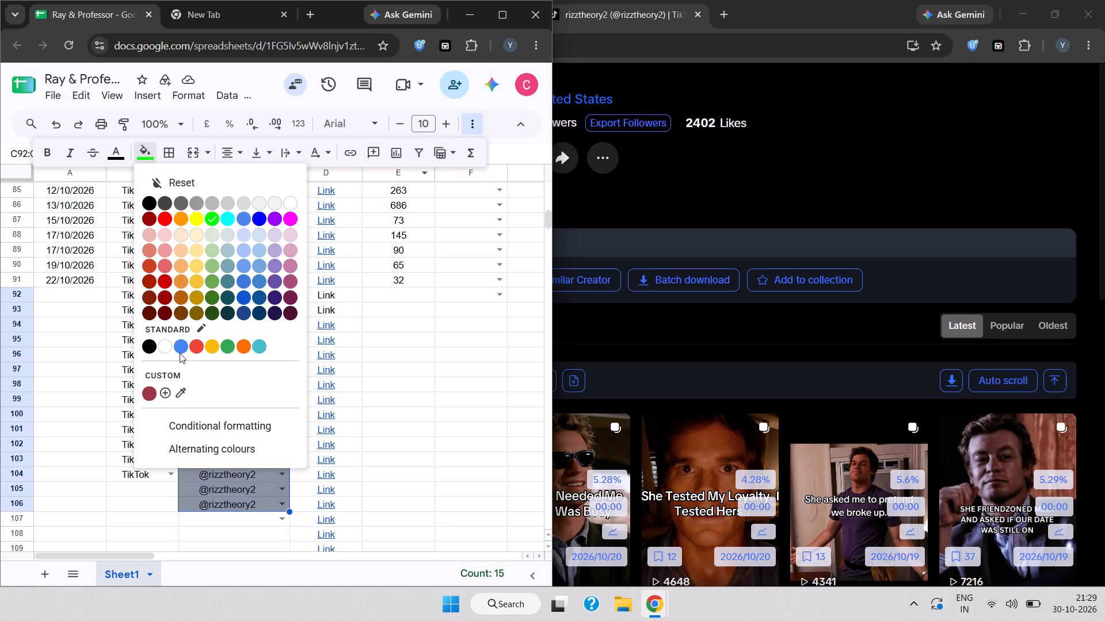
{"action": "scroll", "coordinate": [170, 255], "scroll_direction": "down", "scroll_amount": 2}
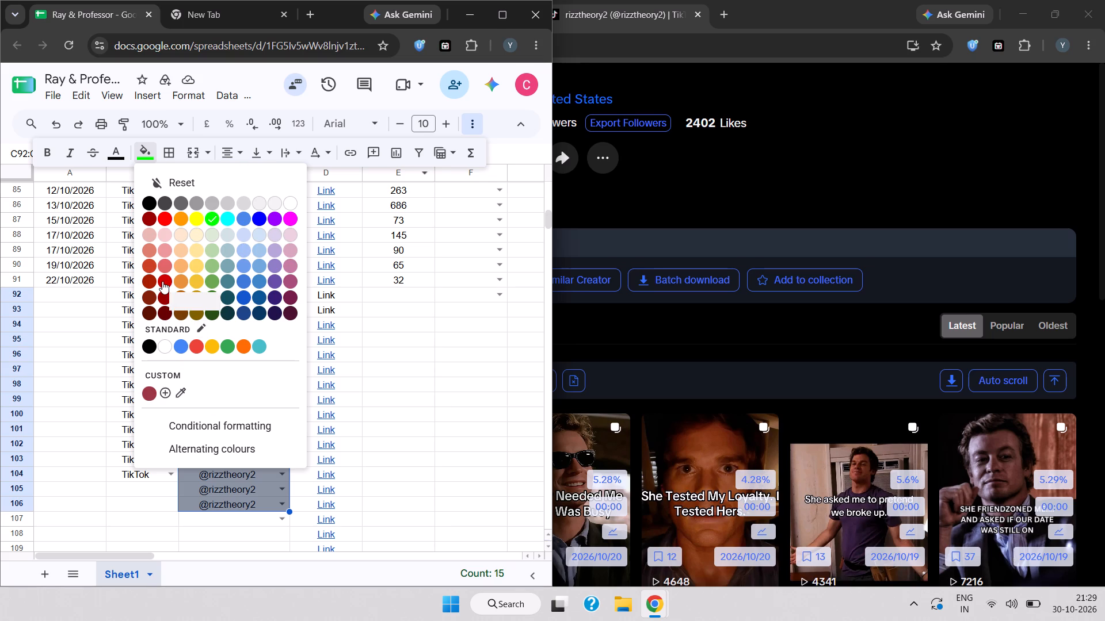
{"action": "left_click", "coordinate": [162, 281]}
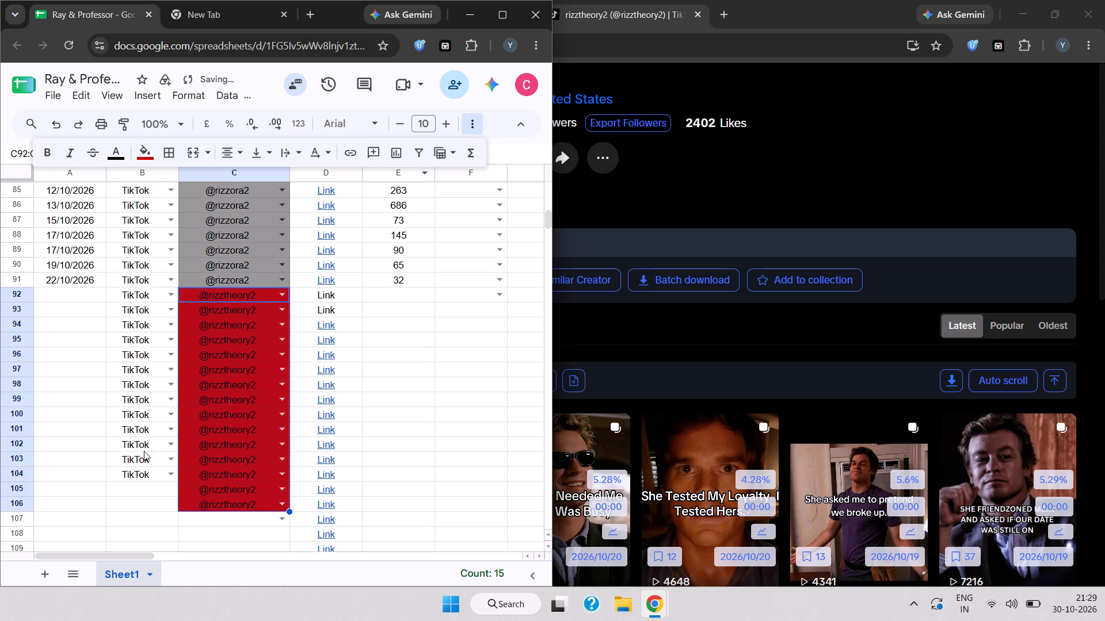
{"action": "left_click", "coordinate": [200, 519]}
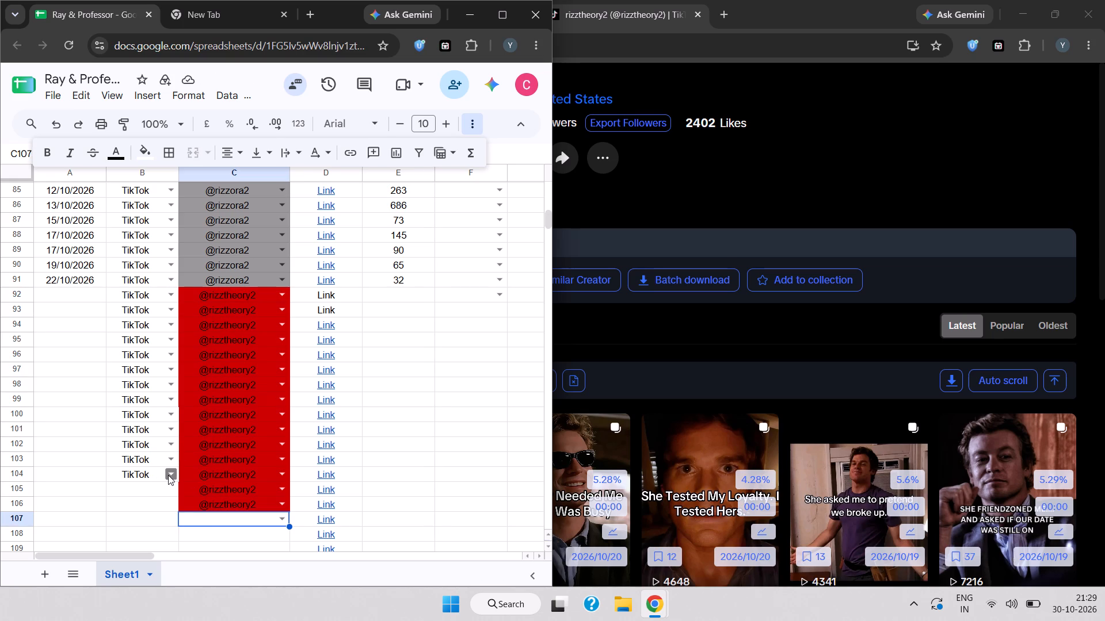
Copy two TikTok platform entries from B102:B103 into the empty platform cells B105 and B106.
{"action": "left_click", "coordinate": [145, 494]}
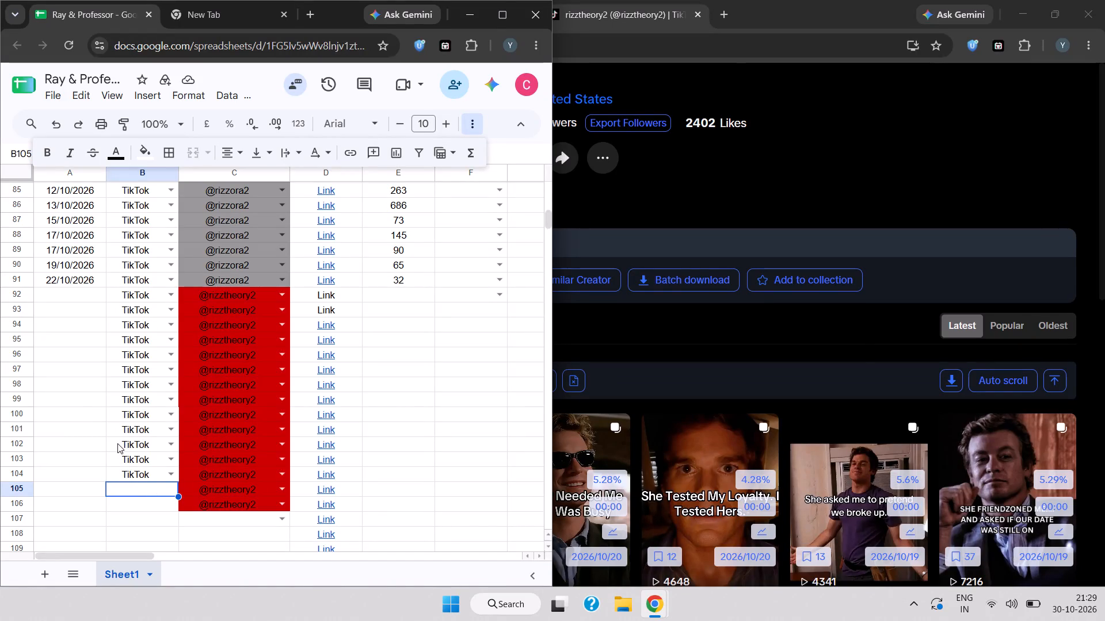
{"action": "left_click_drag", "start_coordinate": [116, 442], "coordinate": [142, 461]}
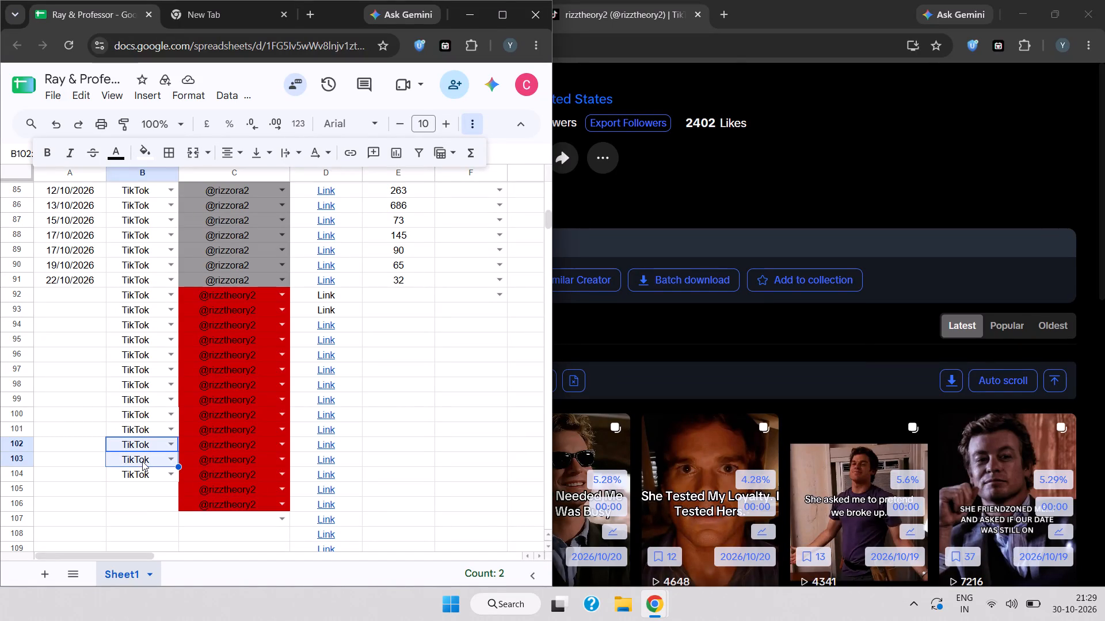
{"action": "key", "text": "ctrl+c"}
{"action": "left_click", "coordinate": [140, 489]}
{"action": "key", "text": "ctrl+v"}
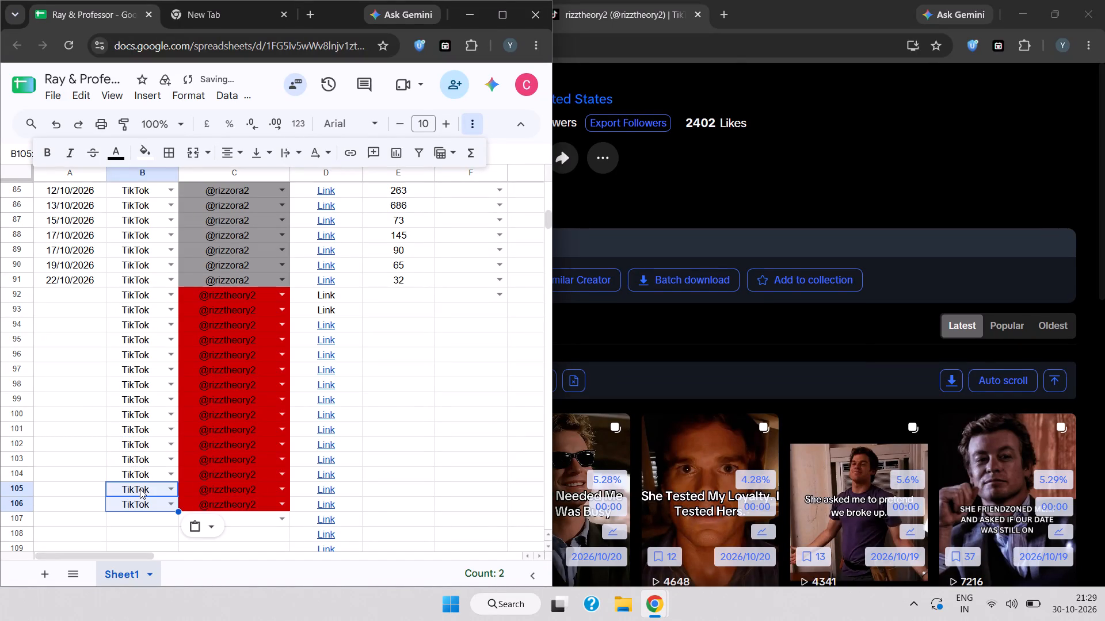
{"action": "left_click", "coordinate": [241, 526]}
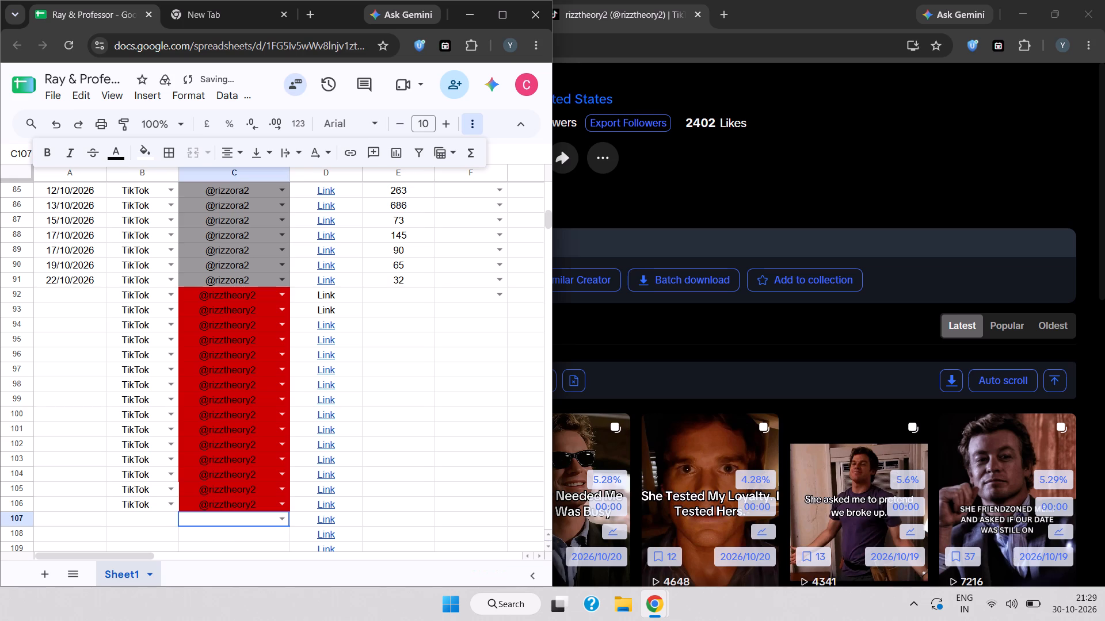
{"action": "scroll", "coordinate": [387, 497], "scroll_direction": "down", "scroll_amount": 2}
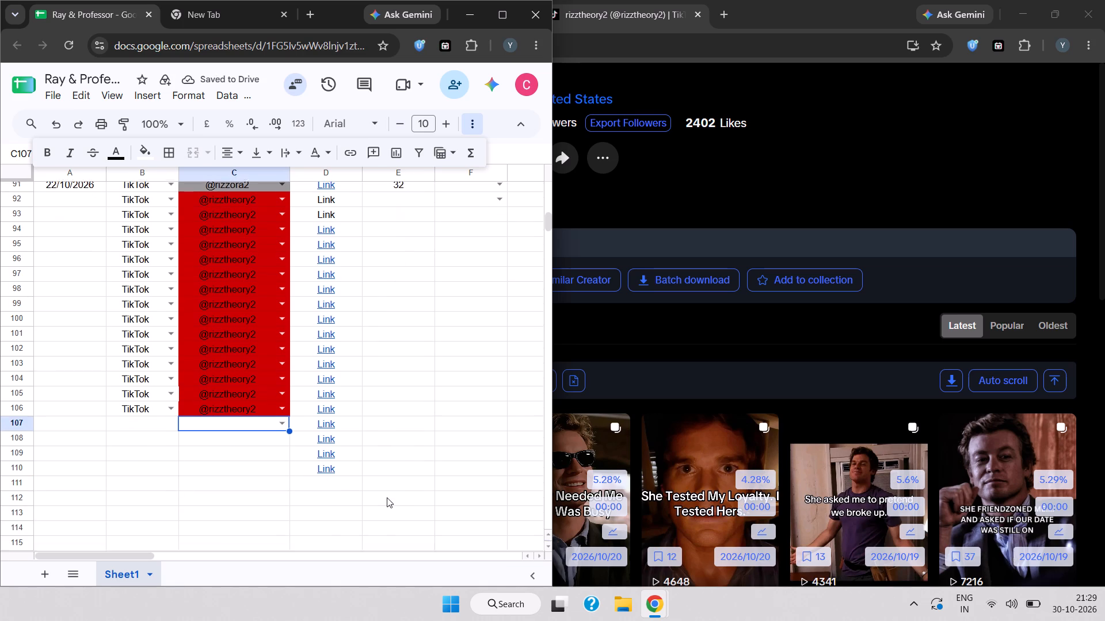
{"action": "left_click_drag", "start_coordinate": [310, 420], "coordinate": [334, 446]}
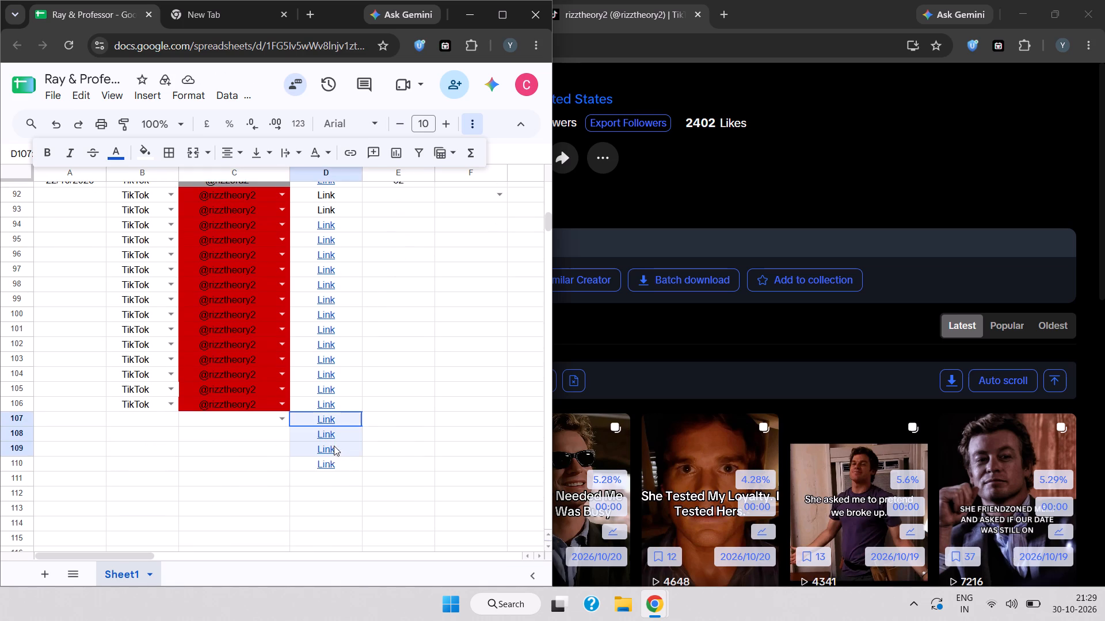
{"action": "left_click_drag", "start_coordinate": [334, 446], "coordinate": [355, 468]}
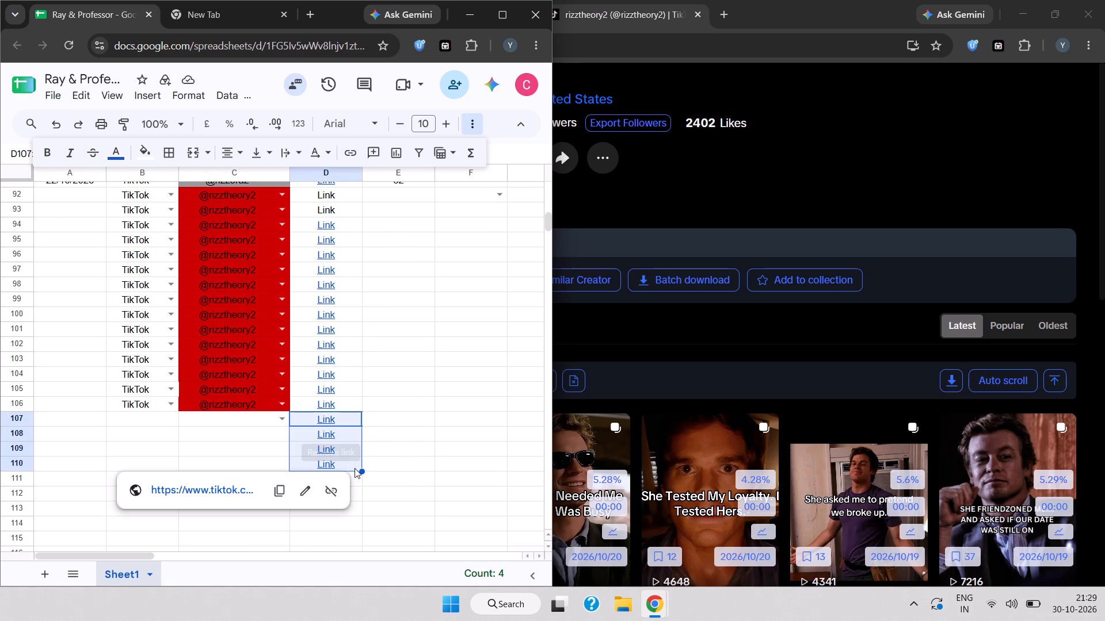
{"action": "key", "text": "Delete"}
{"action": "left_click", "coordinate": [383, 415]}
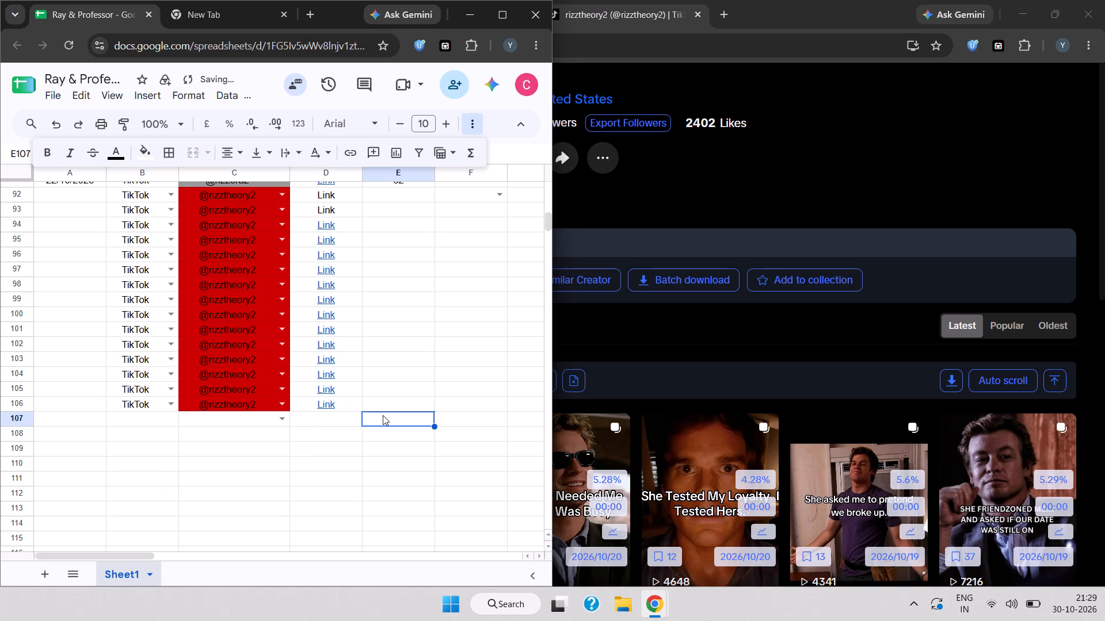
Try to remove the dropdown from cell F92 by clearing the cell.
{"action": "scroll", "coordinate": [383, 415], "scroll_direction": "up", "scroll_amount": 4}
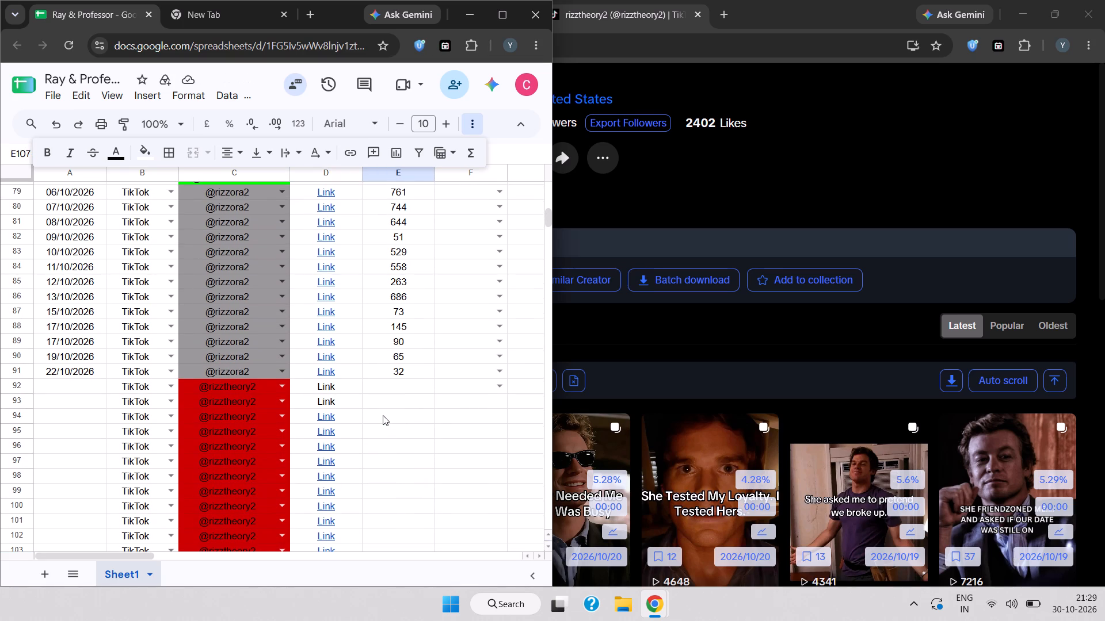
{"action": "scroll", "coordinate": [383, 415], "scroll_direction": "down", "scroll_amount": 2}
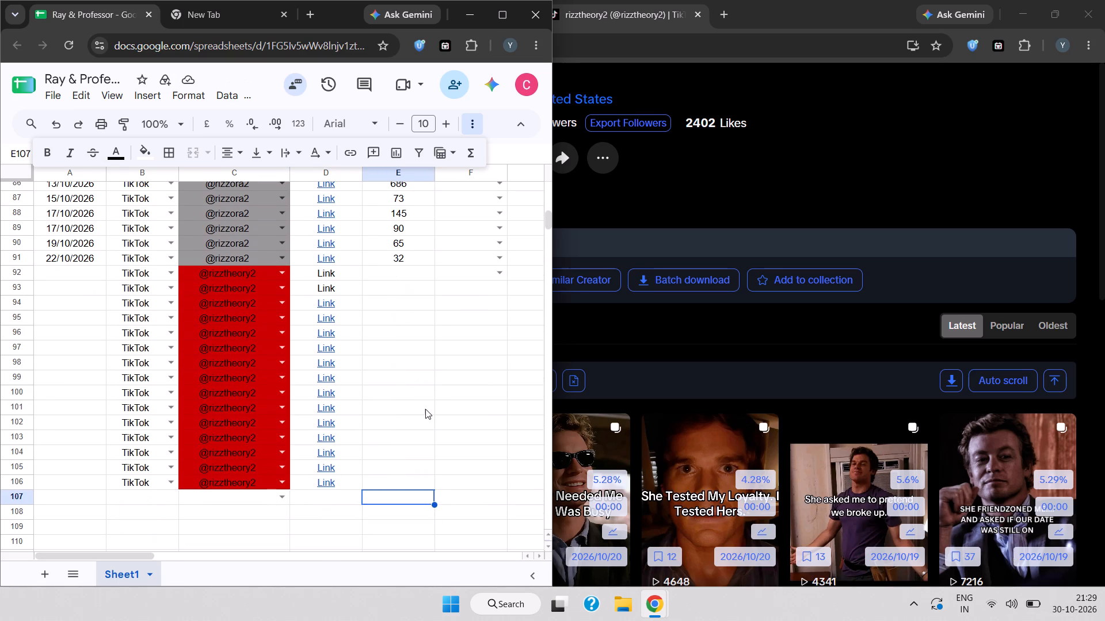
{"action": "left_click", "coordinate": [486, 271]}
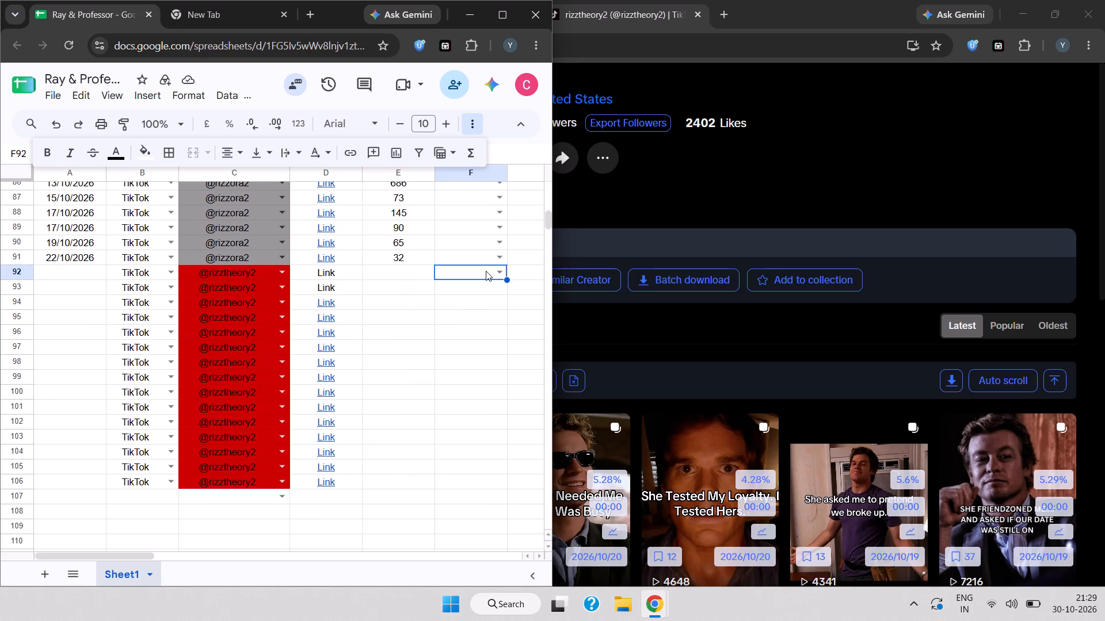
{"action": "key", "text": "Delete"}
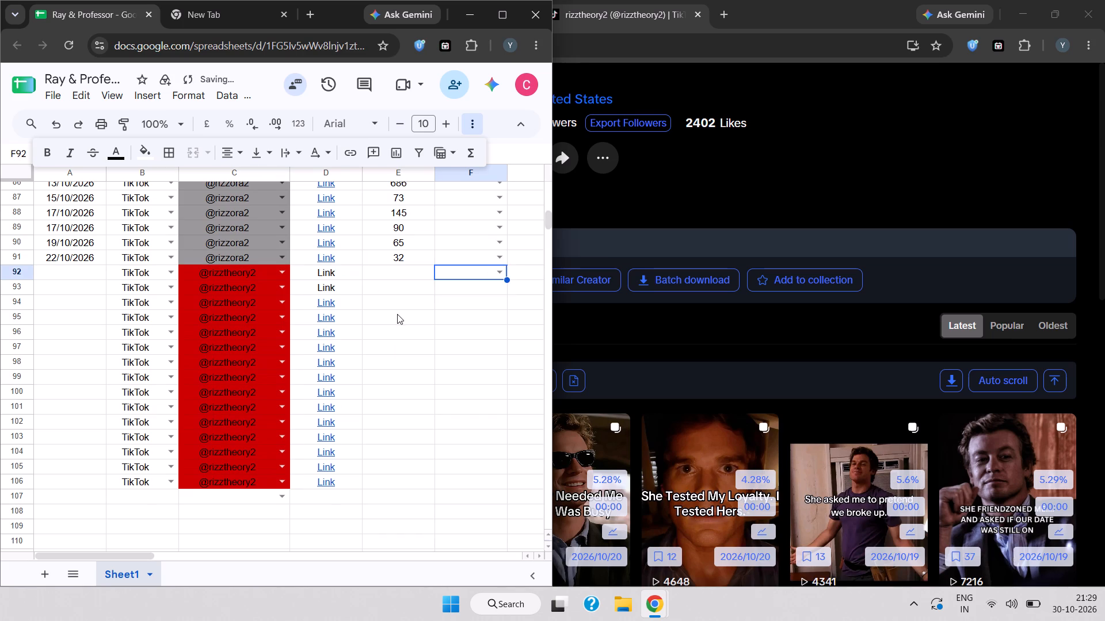
{"action": "scroll", "coordinate": [403, 319], "scroll_direction": "up", "scroll_amount": 1}
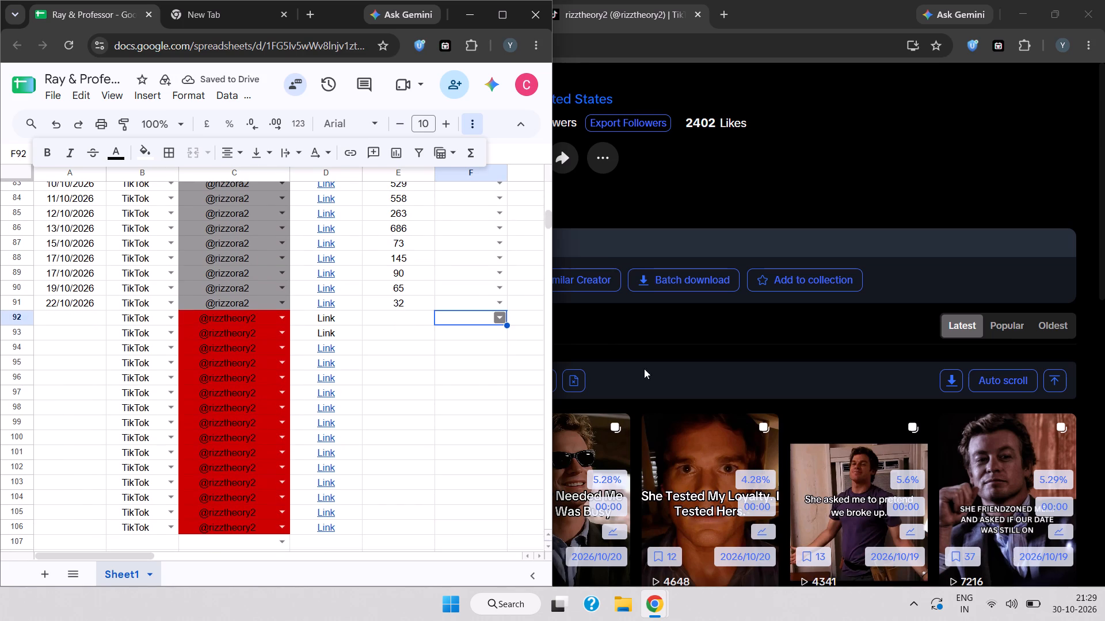
{"action": "left_click", "coordinate": [766, 324]}
{"action": "scroll", "coordinate": [766, 324], "scroll_direction": "down", "scroll_amount": 8}
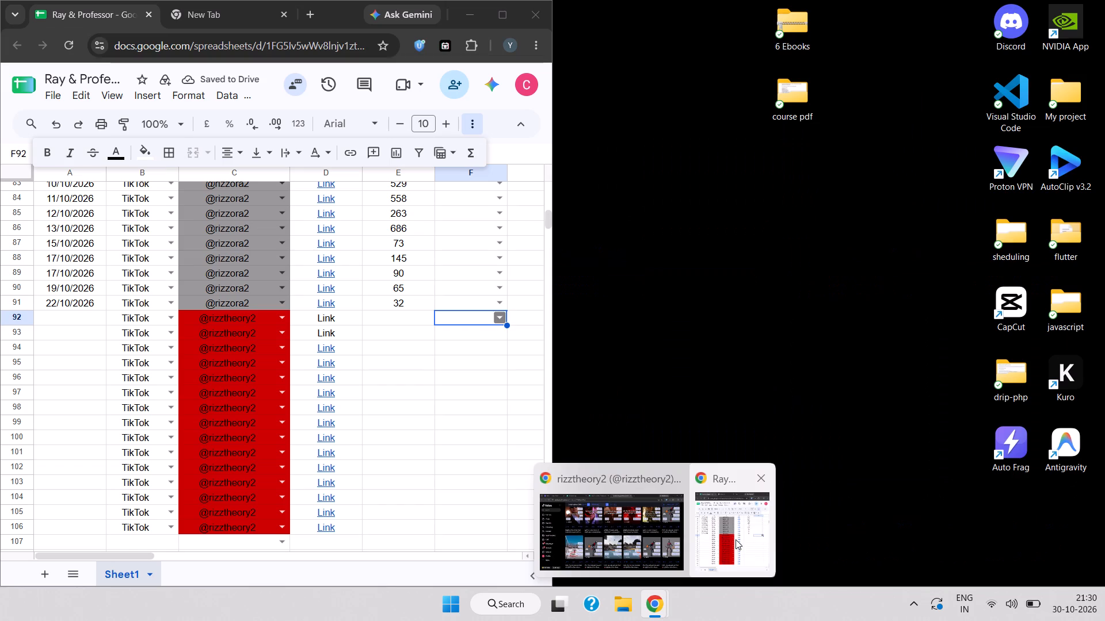
{"action": "left_click", "coordinate": [736, 539]}
{"action": "left_click", "coordinate": [52, 311]}
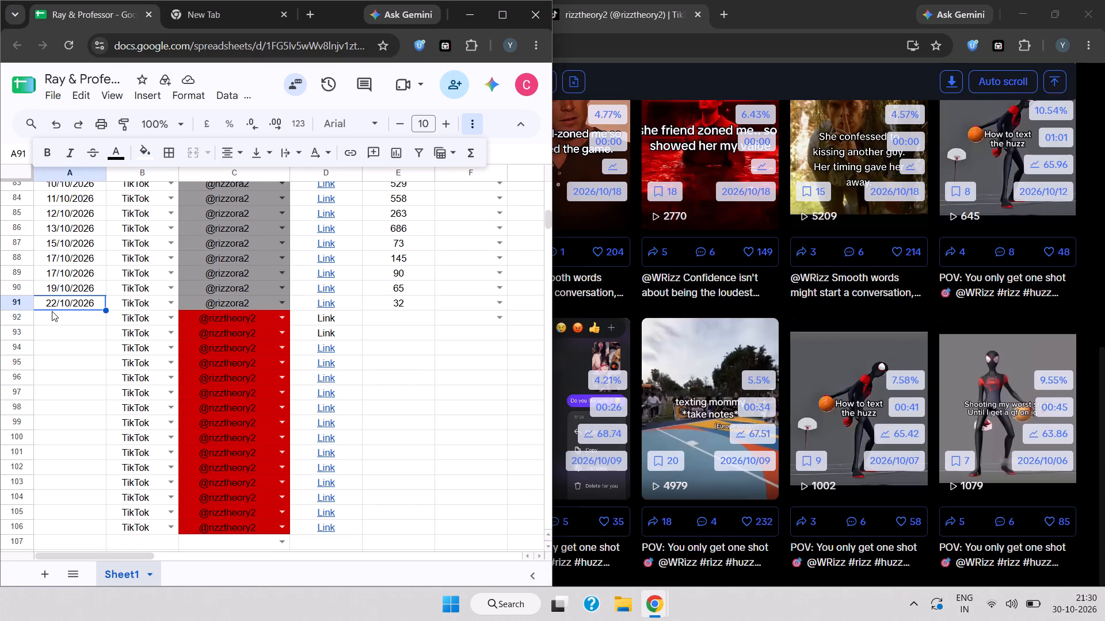
{"action": "double_click", "coordinate": [66, 315]}
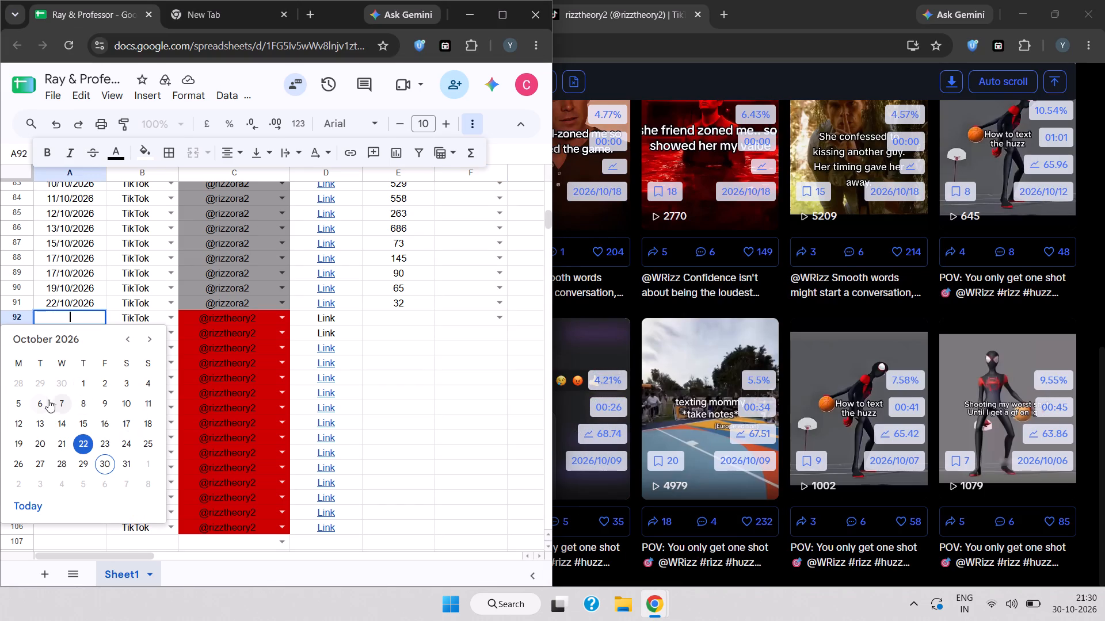
{"action": "left_click", "coordinate": [48, 400]}
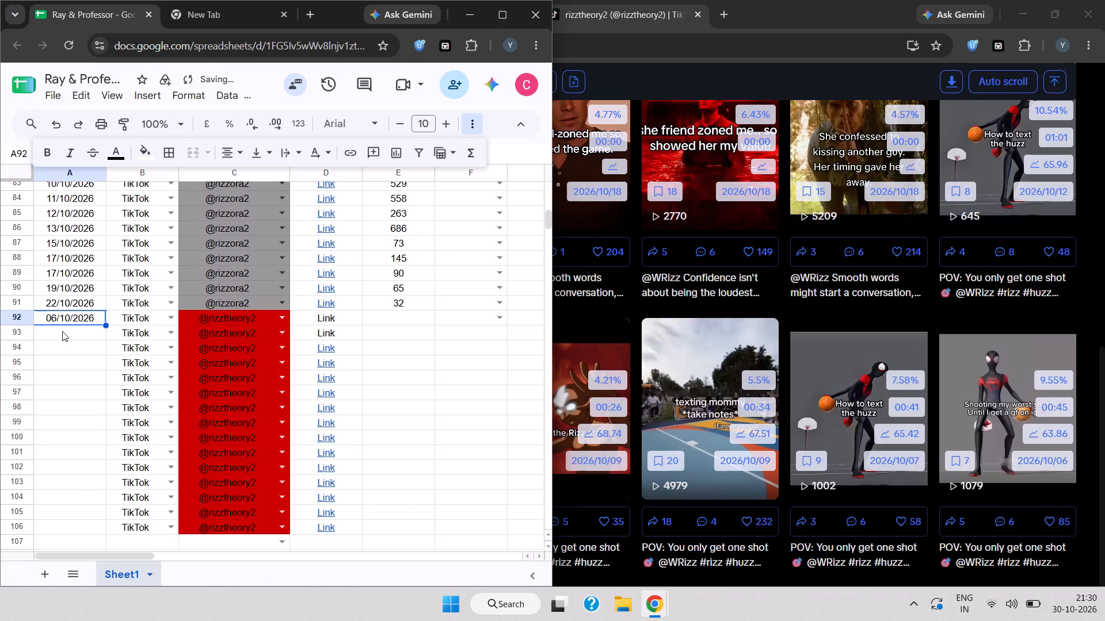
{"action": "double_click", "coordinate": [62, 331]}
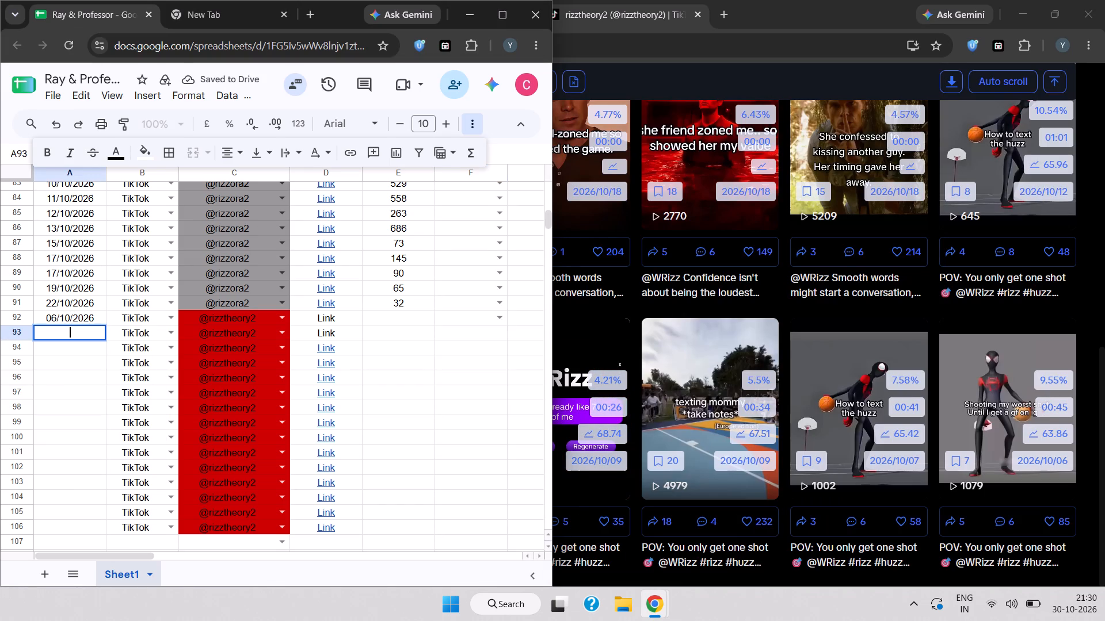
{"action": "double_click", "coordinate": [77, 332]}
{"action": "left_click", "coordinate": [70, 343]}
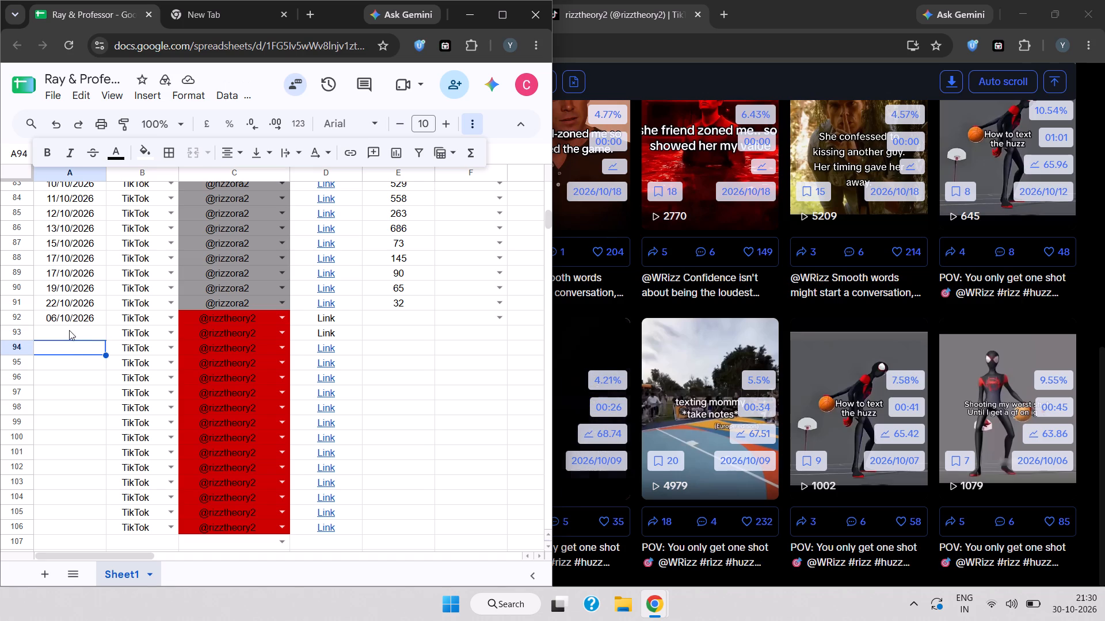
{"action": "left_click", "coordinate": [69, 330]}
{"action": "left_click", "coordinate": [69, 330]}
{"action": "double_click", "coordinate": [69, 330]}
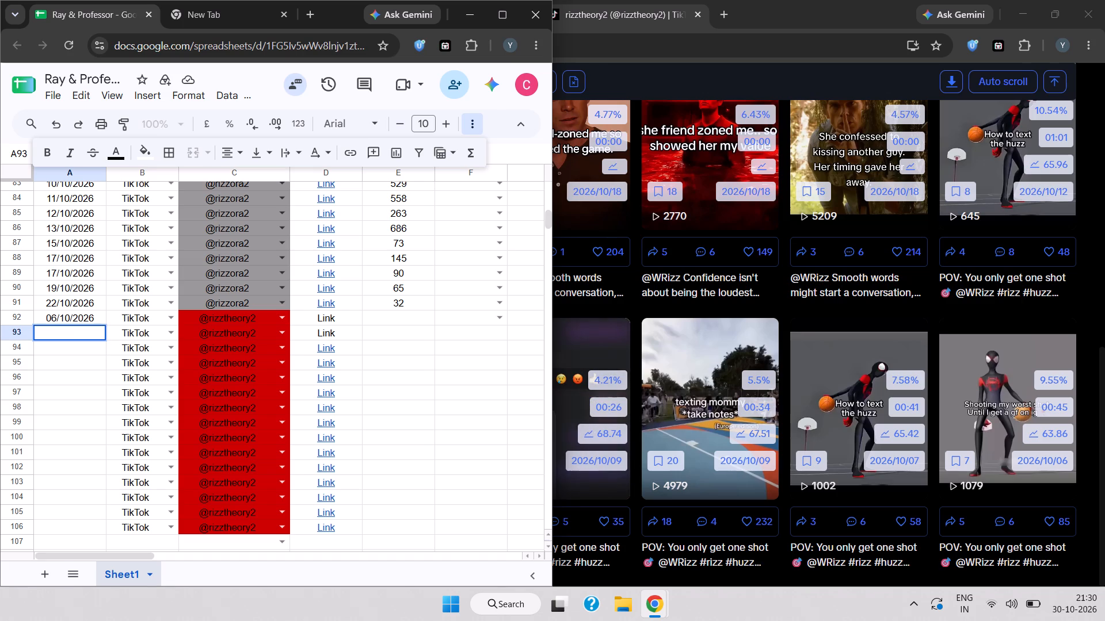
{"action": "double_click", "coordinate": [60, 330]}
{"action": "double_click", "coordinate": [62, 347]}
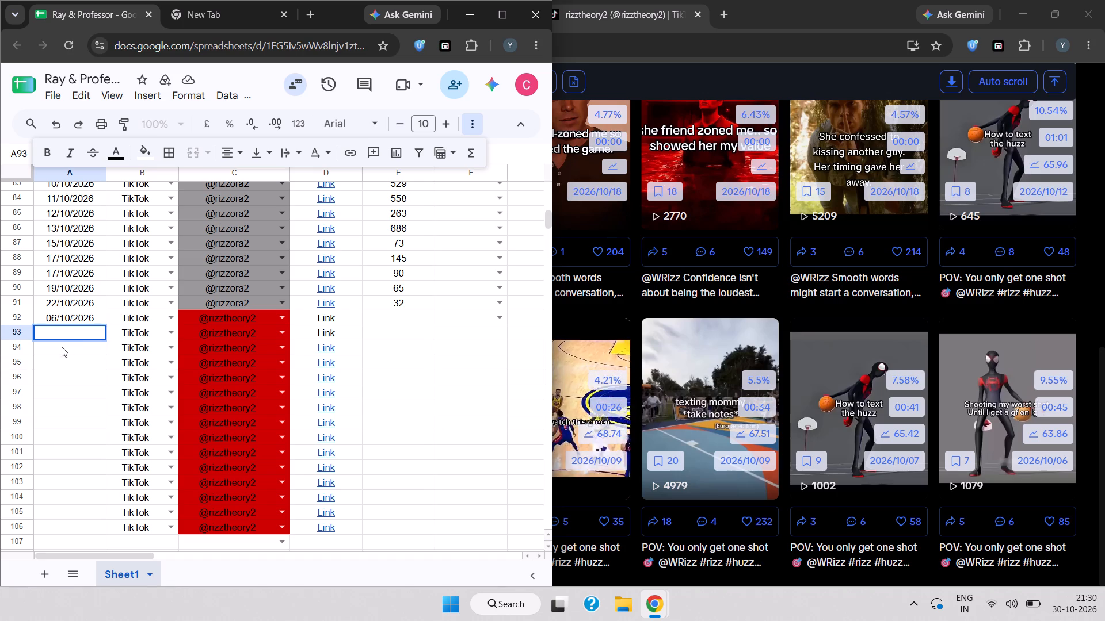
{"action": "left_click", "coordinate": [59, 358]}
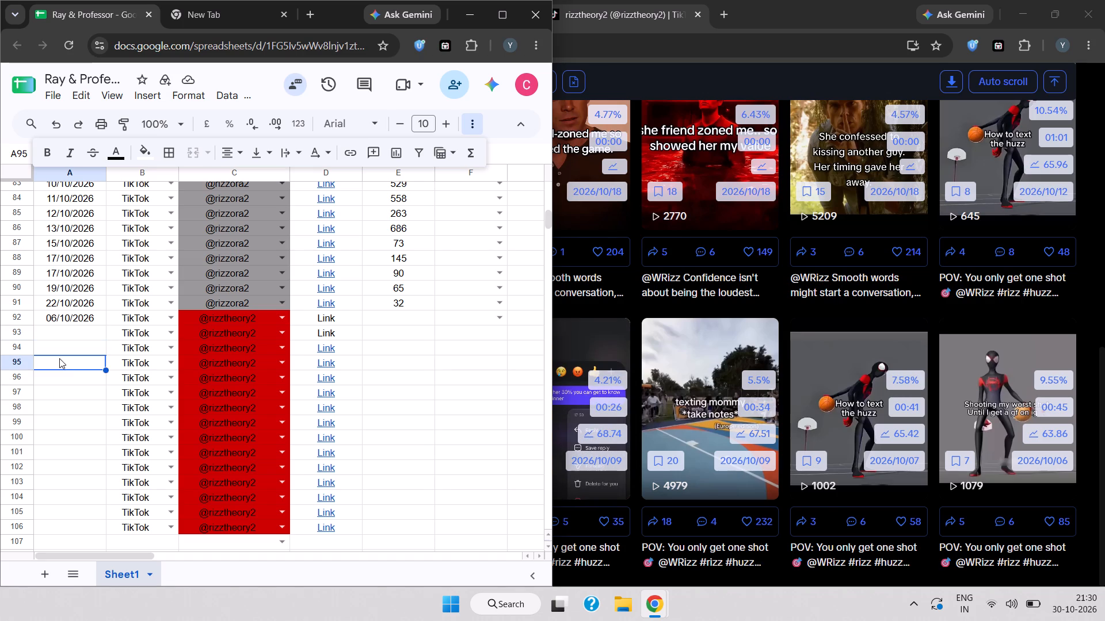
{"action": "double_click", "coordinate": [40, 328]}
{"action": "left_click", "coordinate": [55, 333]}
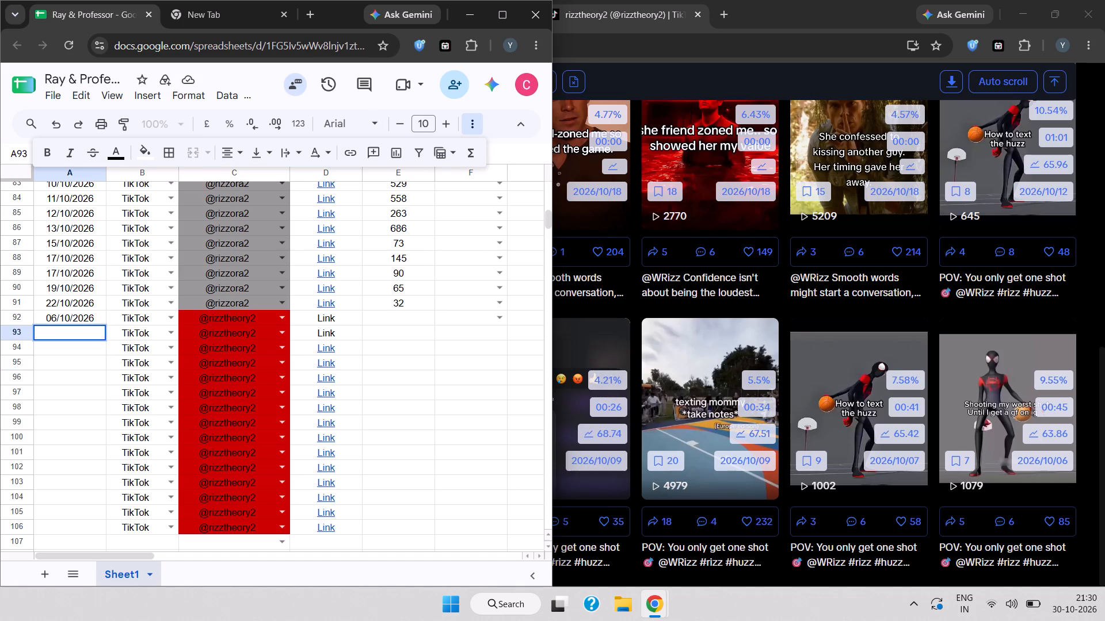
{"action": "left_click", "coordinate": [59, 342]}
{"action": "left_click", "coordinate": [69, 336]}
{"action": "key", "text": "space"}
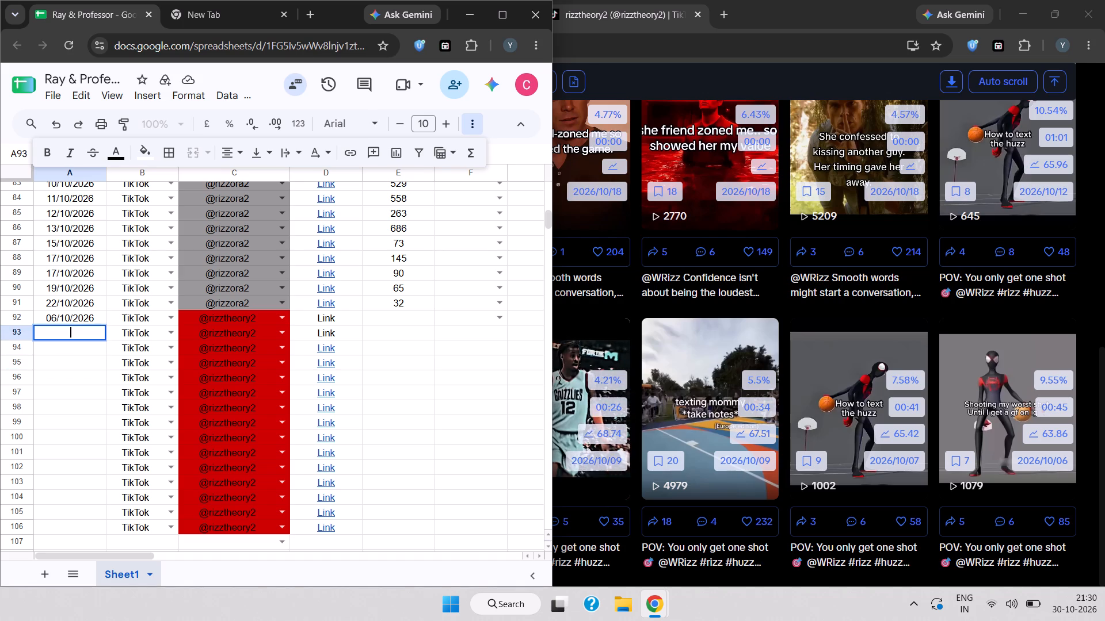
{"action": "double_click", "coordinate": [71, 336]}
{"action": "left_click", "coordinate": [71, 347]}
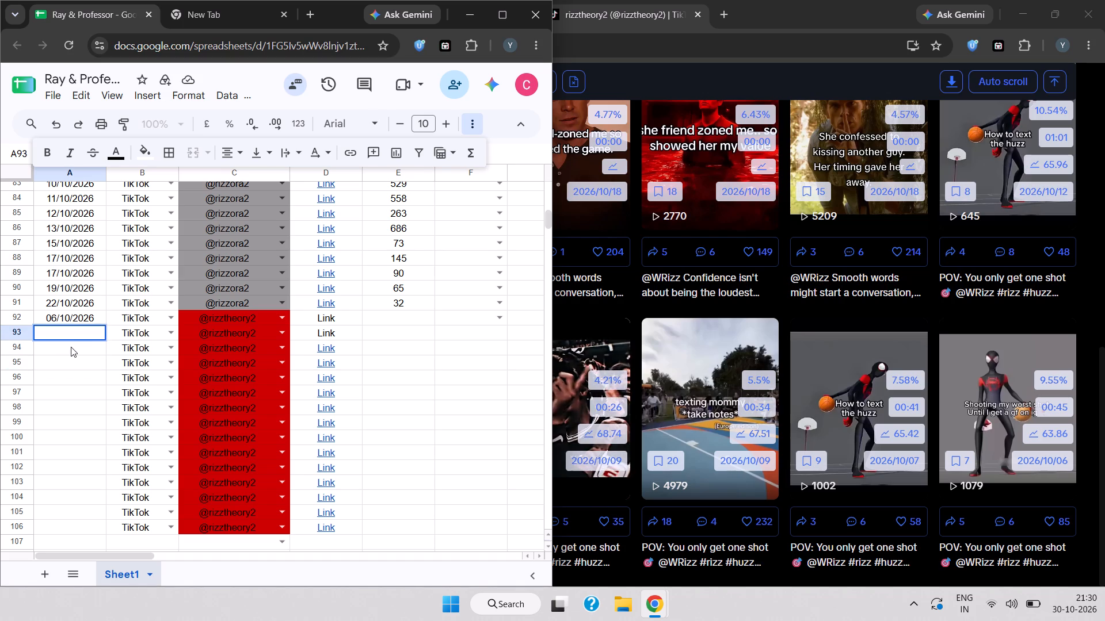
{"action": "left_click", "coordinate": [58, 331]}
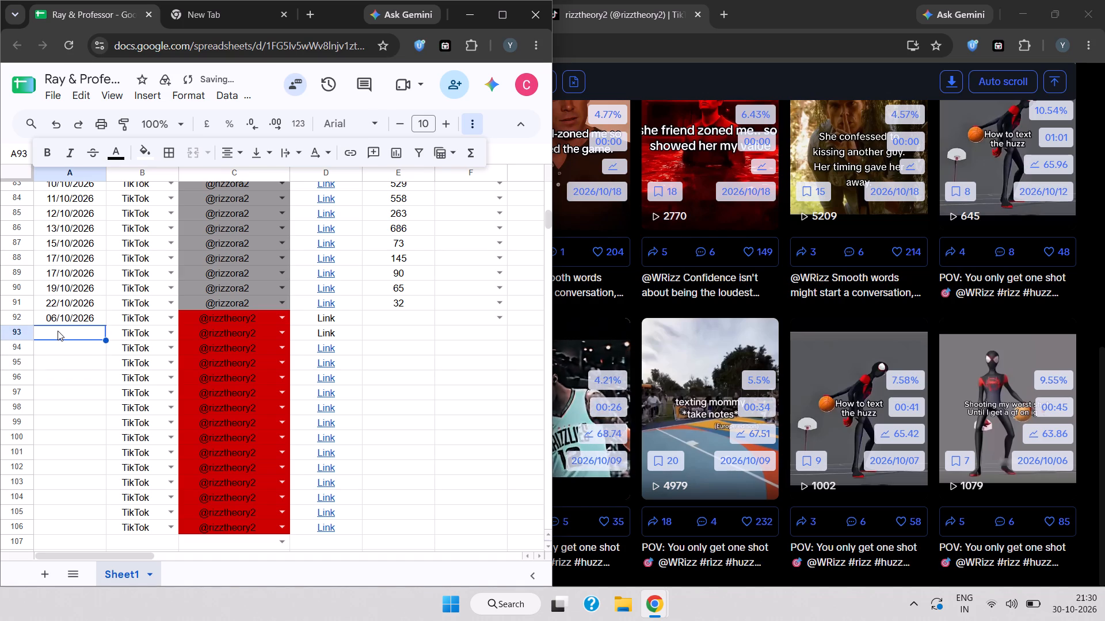
{"action": "double_click", "coordinate": [58, 331]}
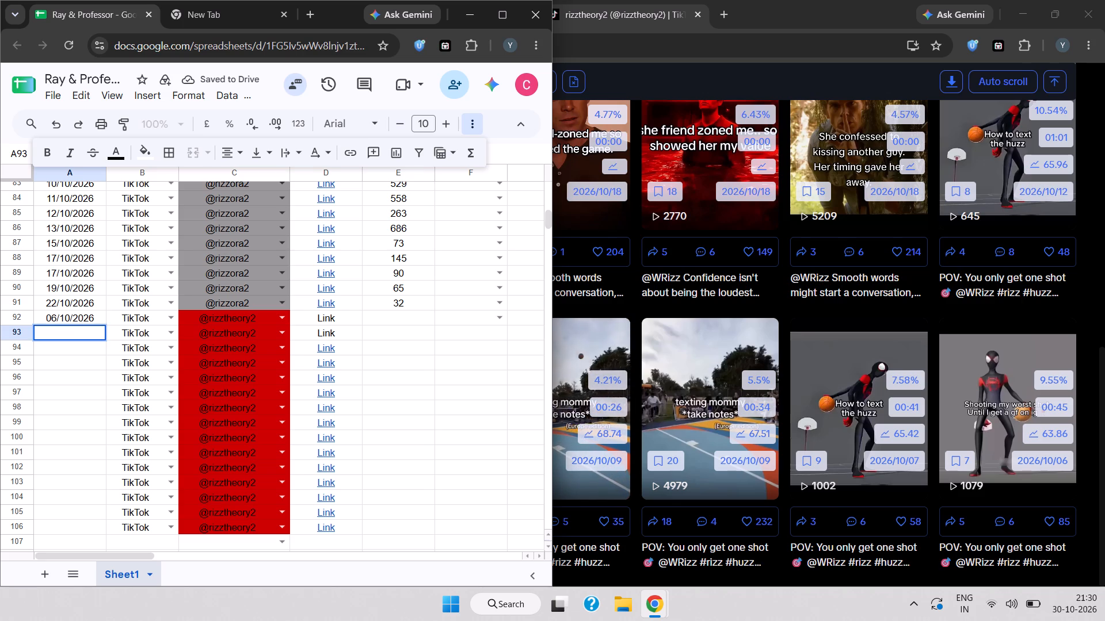
{"action": "key", "text": "7"}
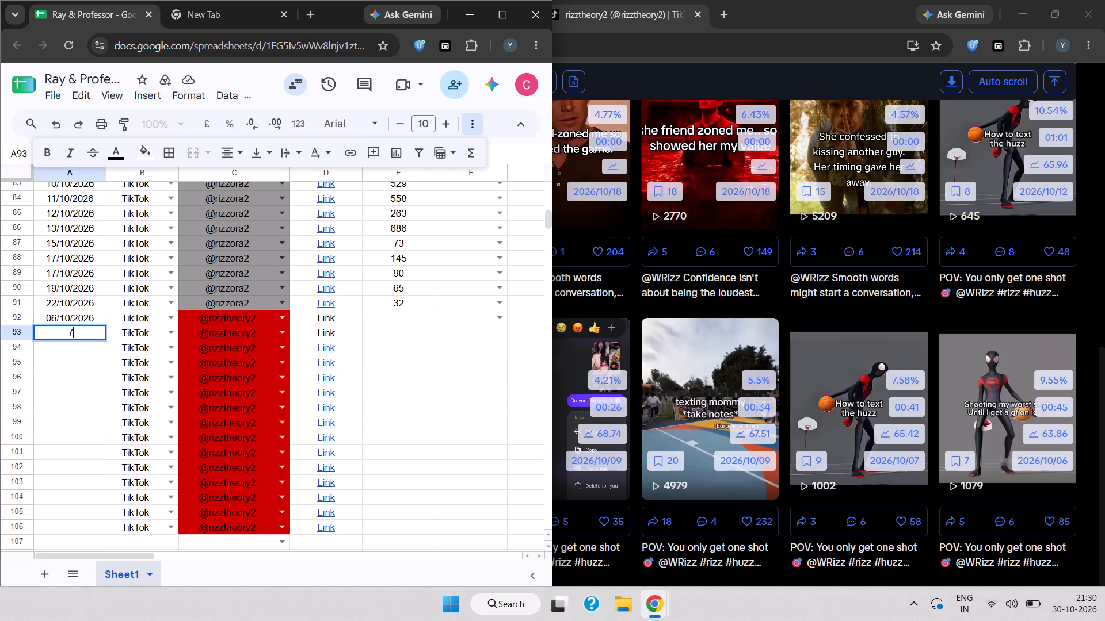
{"action": "key", "text": "BackSpace"}
{"action": "type", "text": "07"}
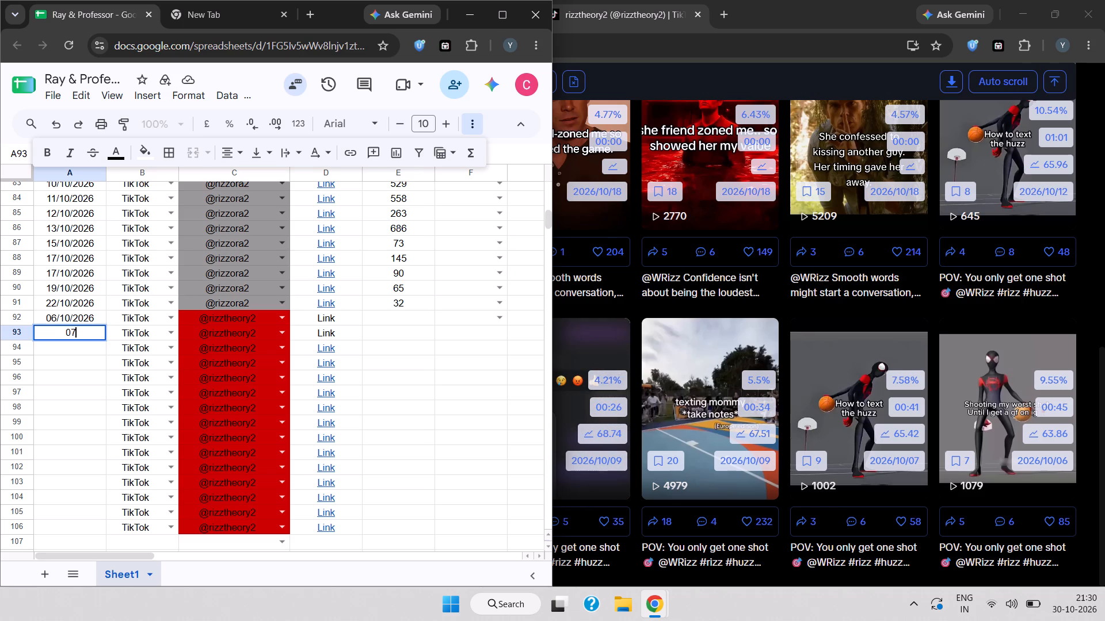
{"action": "type", "text": "/10"}
{"action": "key", "text": "slash"}
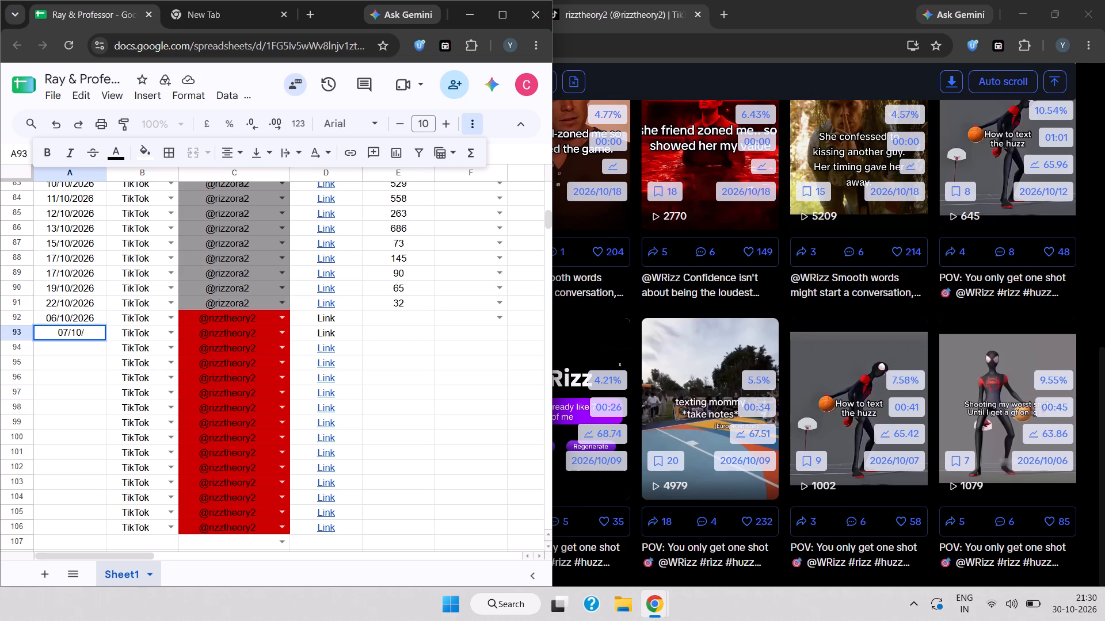
{"action": "type", "text": "2026"}
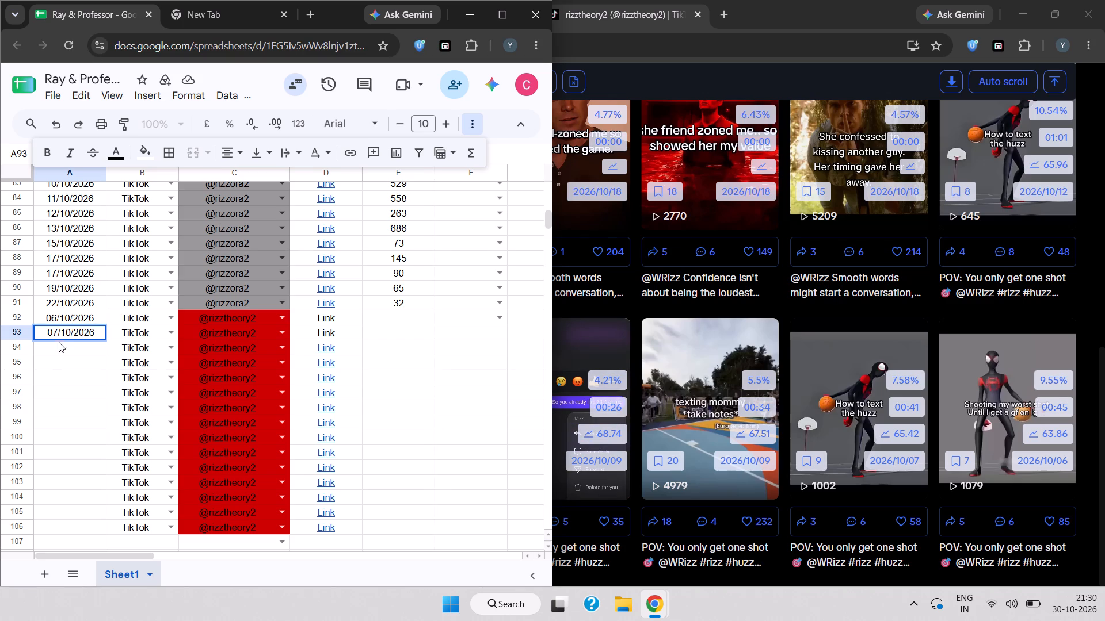
{"action": "left_click", "coordinate": [66, 346]}
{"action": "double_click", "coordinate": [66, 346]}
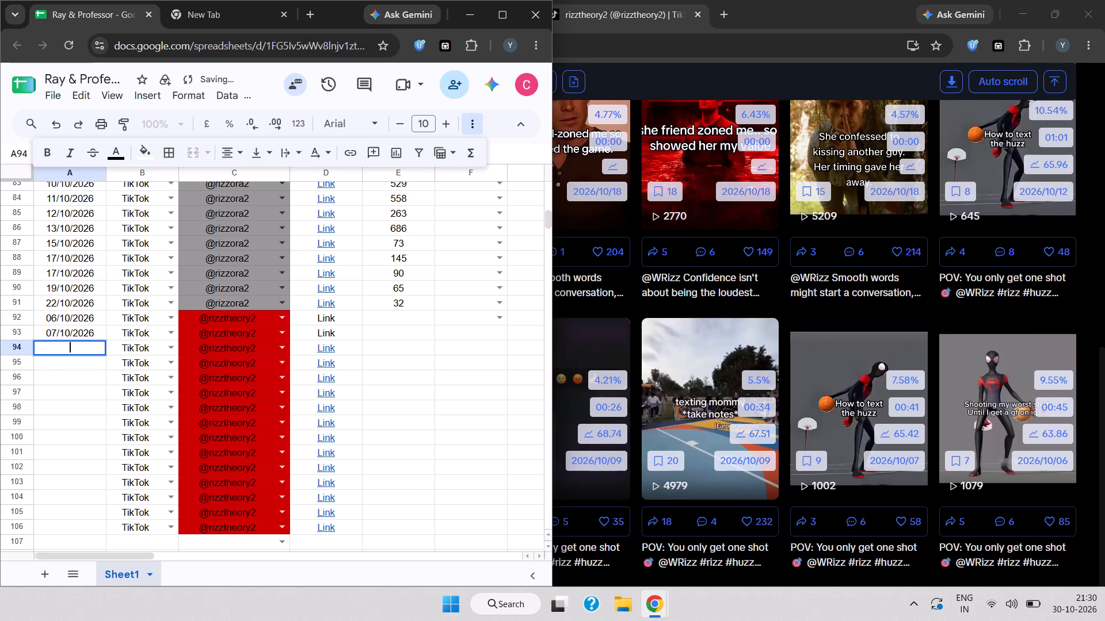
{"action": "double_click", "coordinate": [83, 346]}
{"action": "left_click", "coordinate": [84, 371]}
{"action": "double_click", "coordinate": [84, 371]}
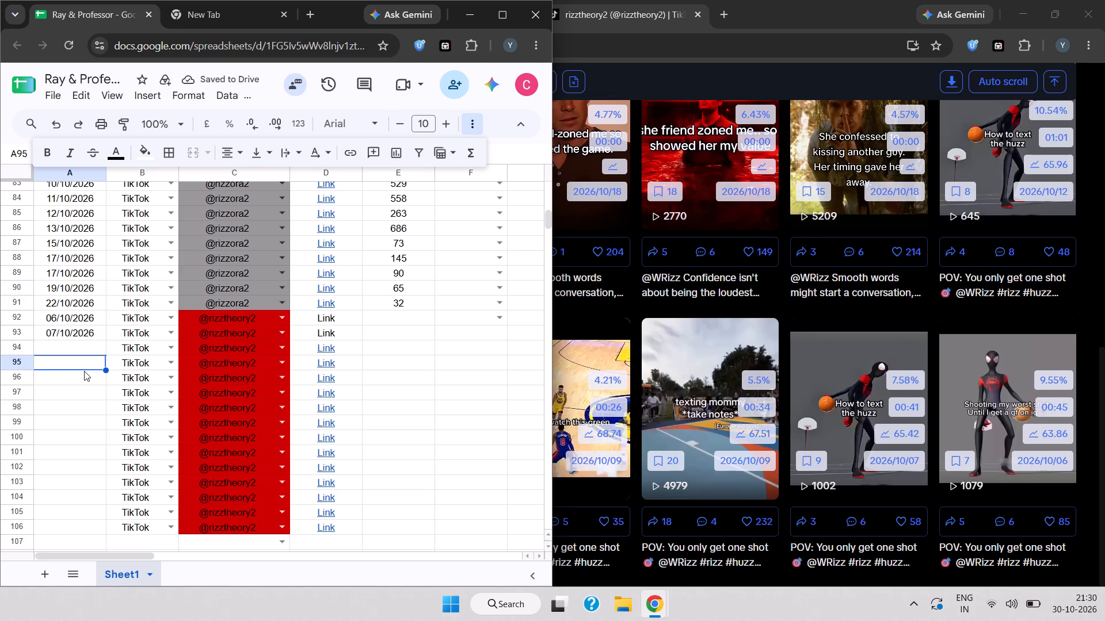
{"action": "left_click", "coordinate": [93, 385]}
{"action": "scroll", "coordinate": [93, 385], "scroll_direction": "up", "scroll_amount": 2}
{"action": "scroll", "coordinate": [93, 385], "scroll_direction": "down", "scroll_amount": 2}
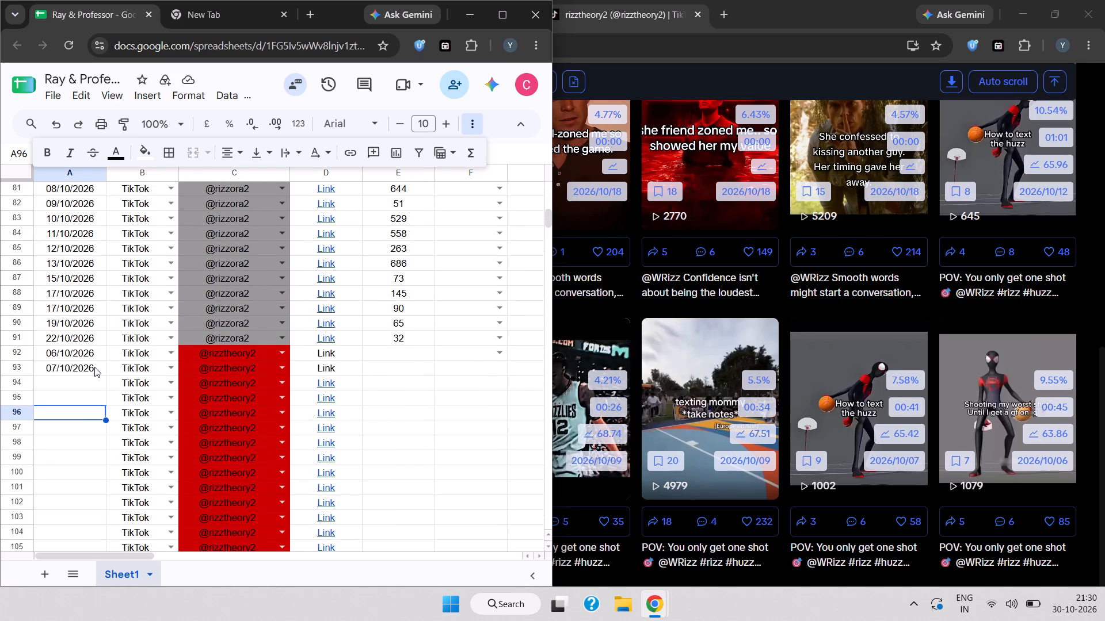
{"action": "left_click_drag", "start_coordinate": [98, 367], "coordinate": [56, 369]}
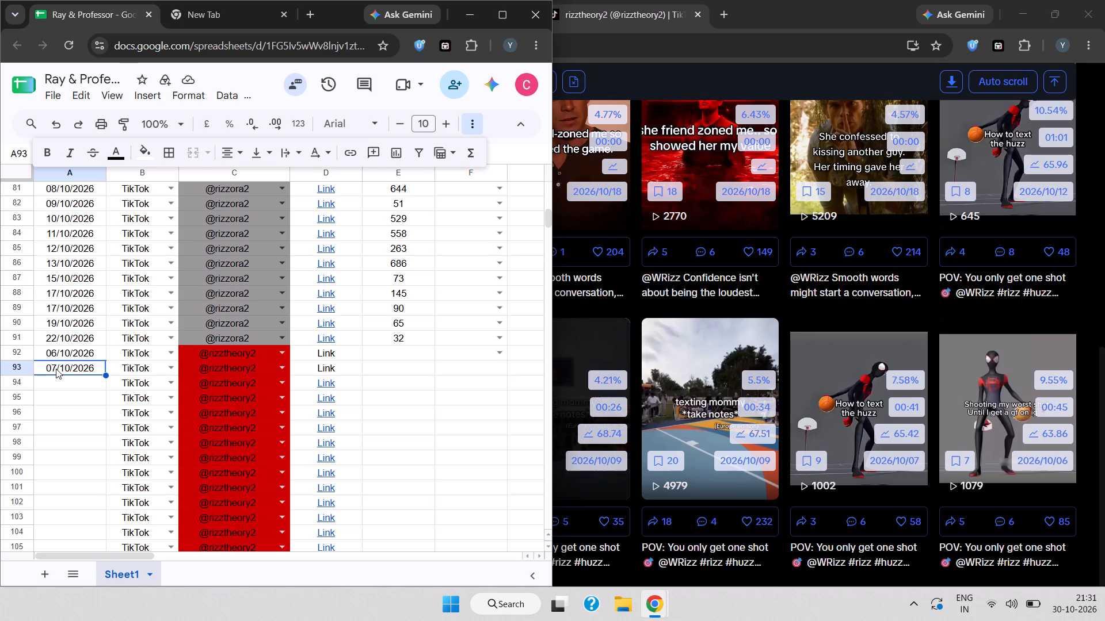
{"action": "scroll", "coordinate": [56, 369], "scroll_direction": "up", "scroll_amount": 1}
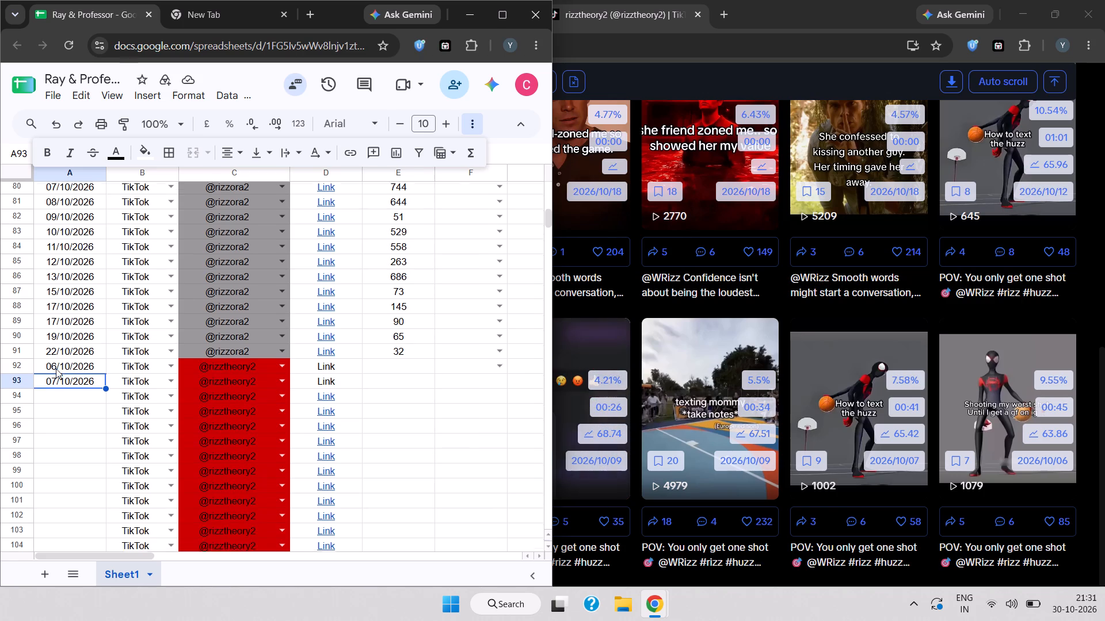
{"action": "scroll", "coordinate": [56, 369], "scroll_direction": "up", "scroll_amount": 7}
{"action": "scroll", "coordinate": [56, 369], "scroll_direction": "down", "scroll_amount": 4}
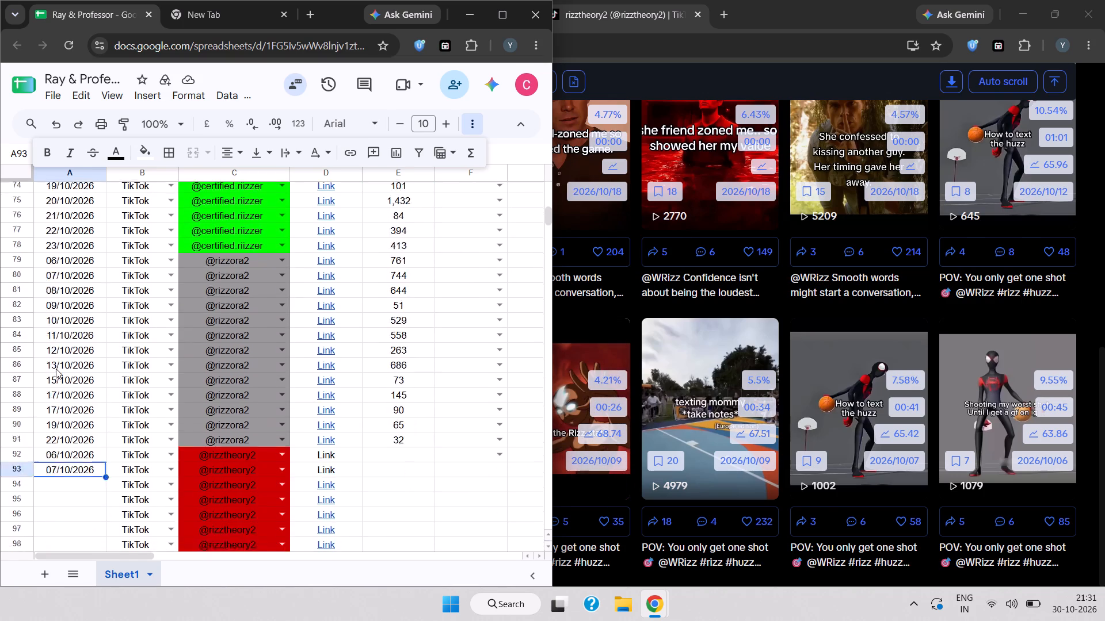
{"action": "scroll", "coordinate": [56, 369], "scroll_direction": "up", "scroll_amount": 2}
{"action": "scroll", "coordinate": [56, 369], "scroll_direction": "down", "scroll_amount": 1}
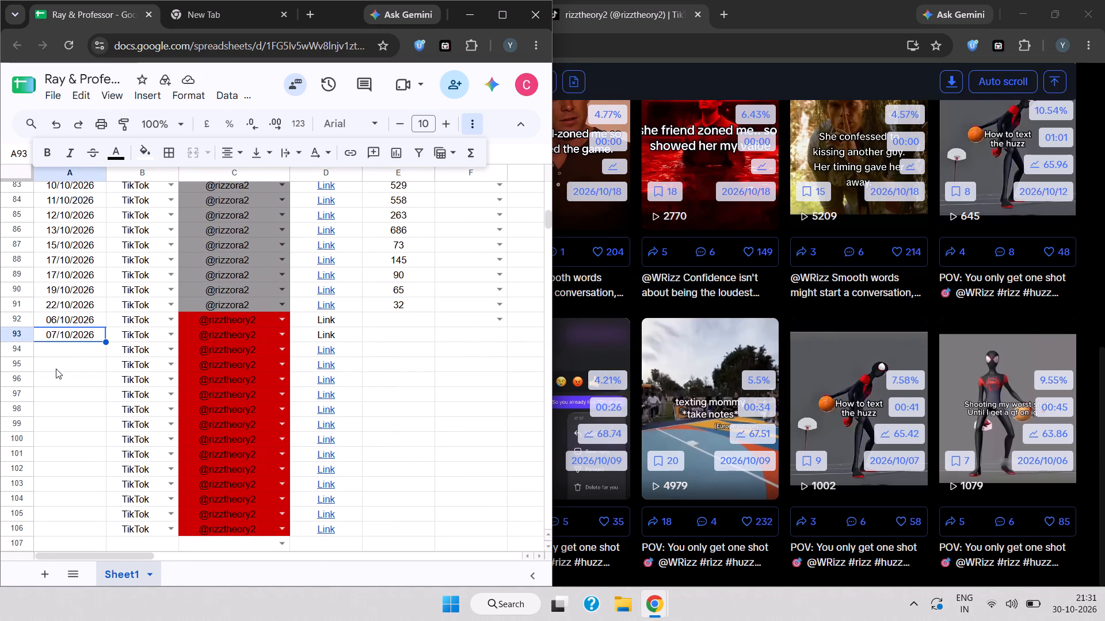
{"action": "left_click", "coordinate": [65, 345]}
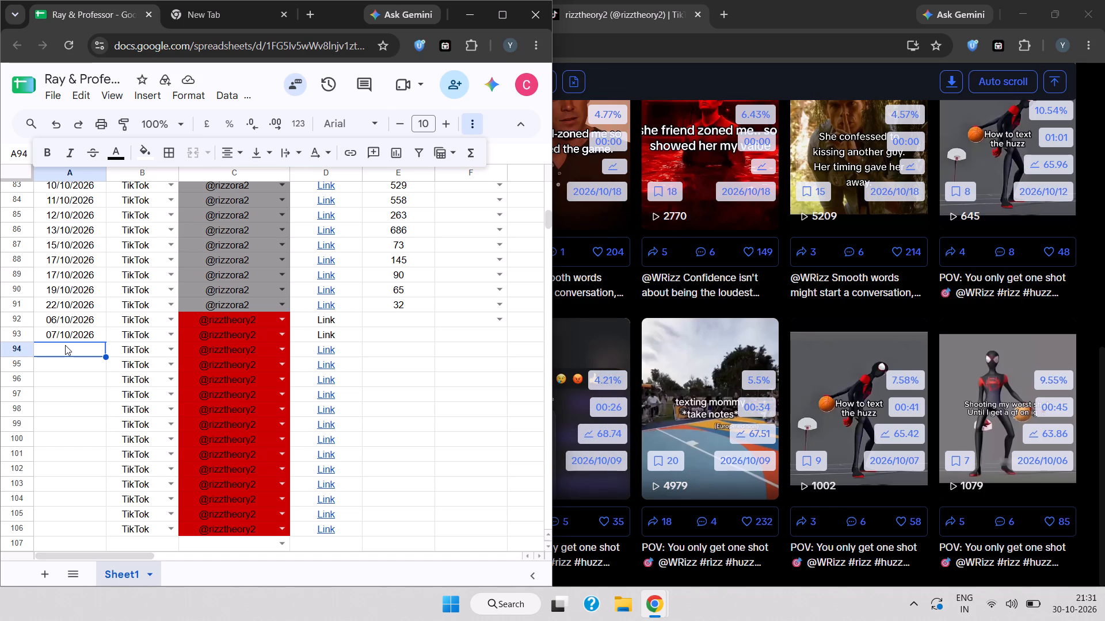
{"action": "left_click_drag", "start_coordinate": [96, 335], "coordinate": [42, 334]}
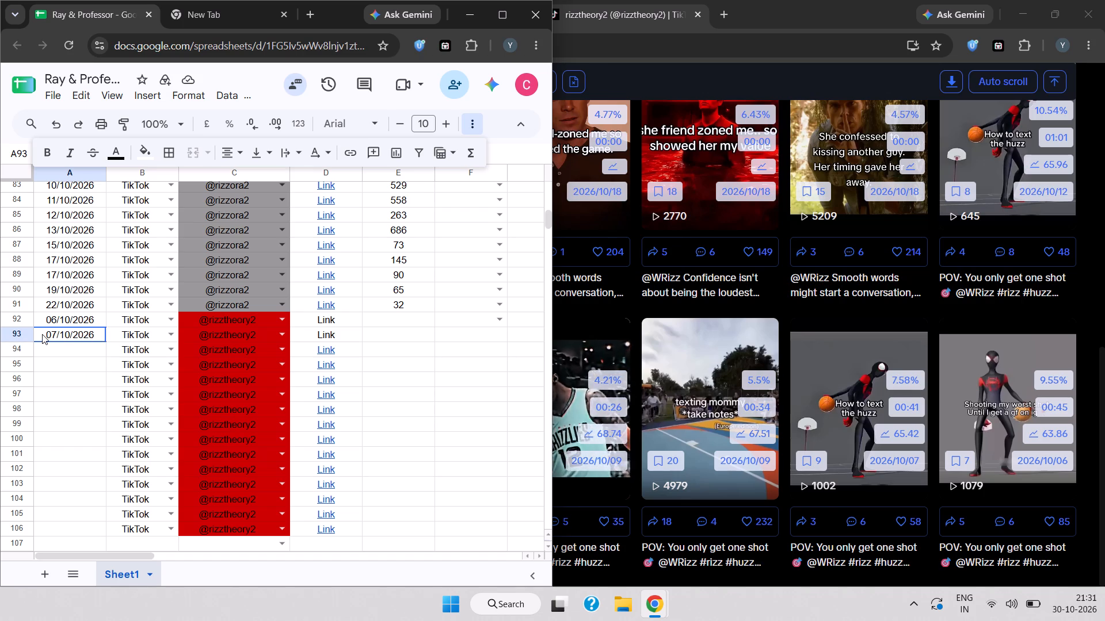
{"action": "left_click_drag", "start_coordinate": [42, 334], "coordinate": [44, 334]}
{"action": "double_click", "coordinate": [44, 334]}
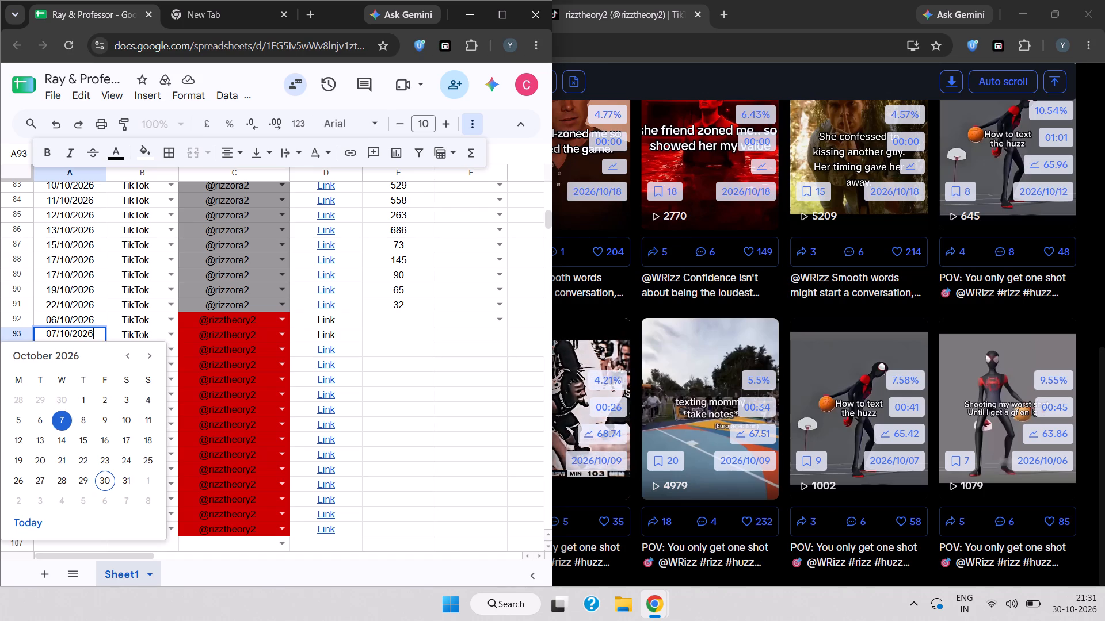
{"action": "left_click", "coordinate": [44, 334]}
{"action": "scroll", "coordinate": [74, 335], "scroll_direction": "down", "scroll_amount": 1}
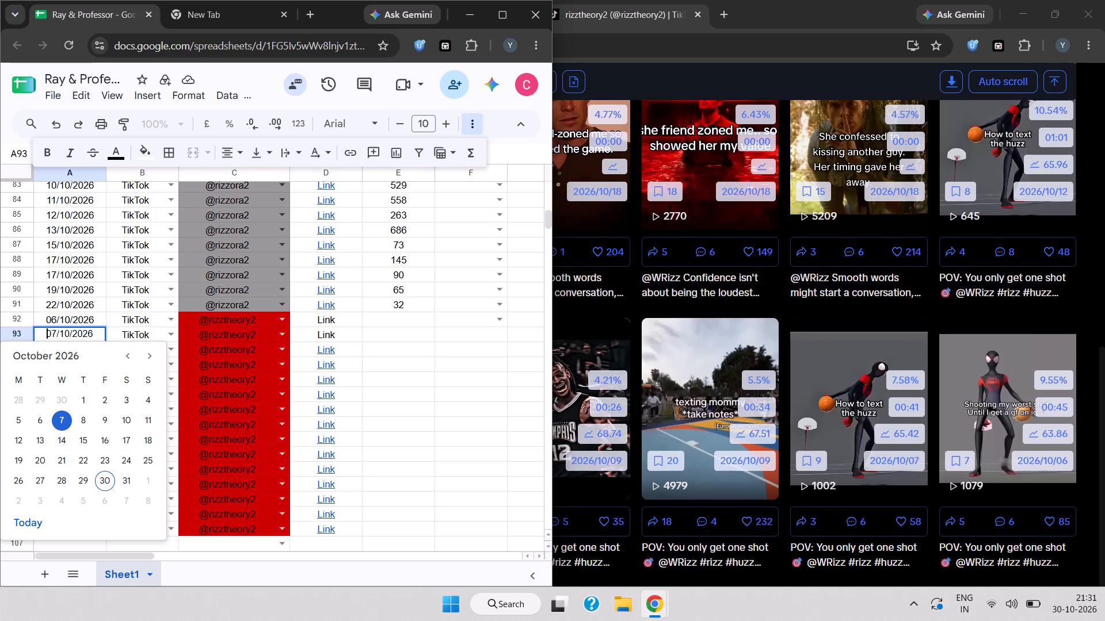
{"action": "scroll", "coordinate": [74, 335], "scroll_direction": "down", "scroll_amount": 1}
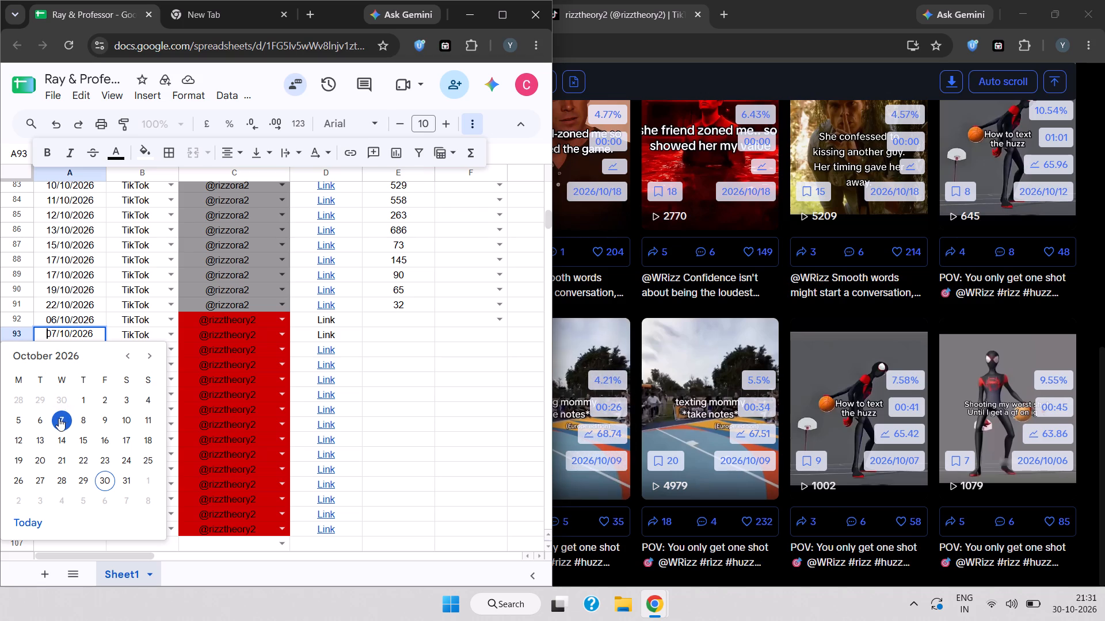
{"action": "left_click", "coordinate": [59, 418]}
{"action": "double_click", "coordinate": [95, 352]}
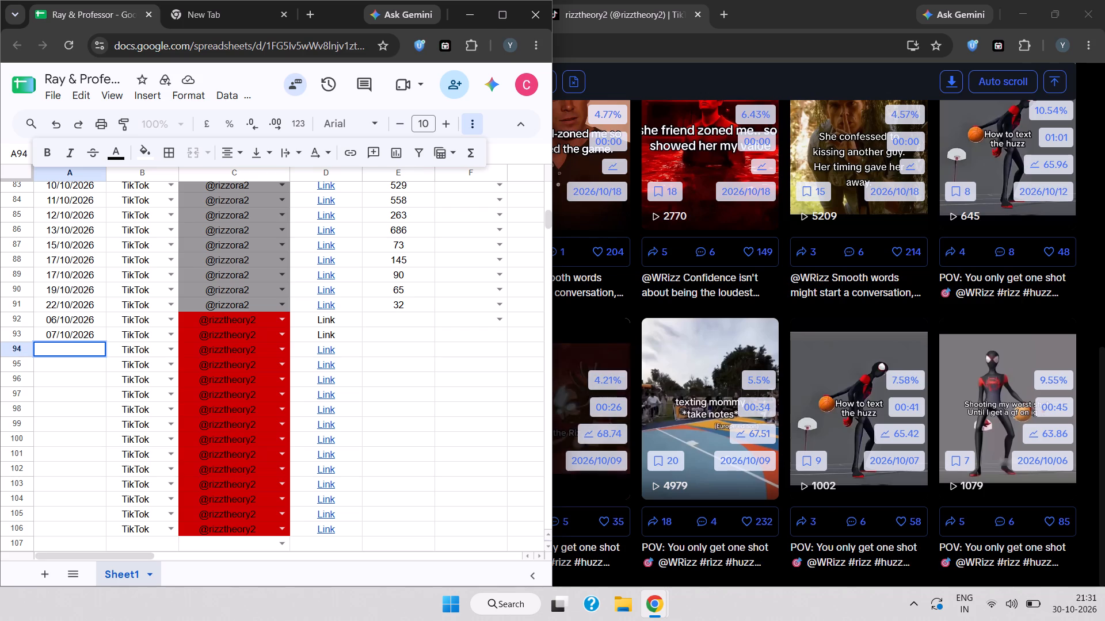
Copy the date text from A93 into A94, and change the date in A94 to 09/10/2026.
{"action": "left_click", "coordinate": [96, 334]}
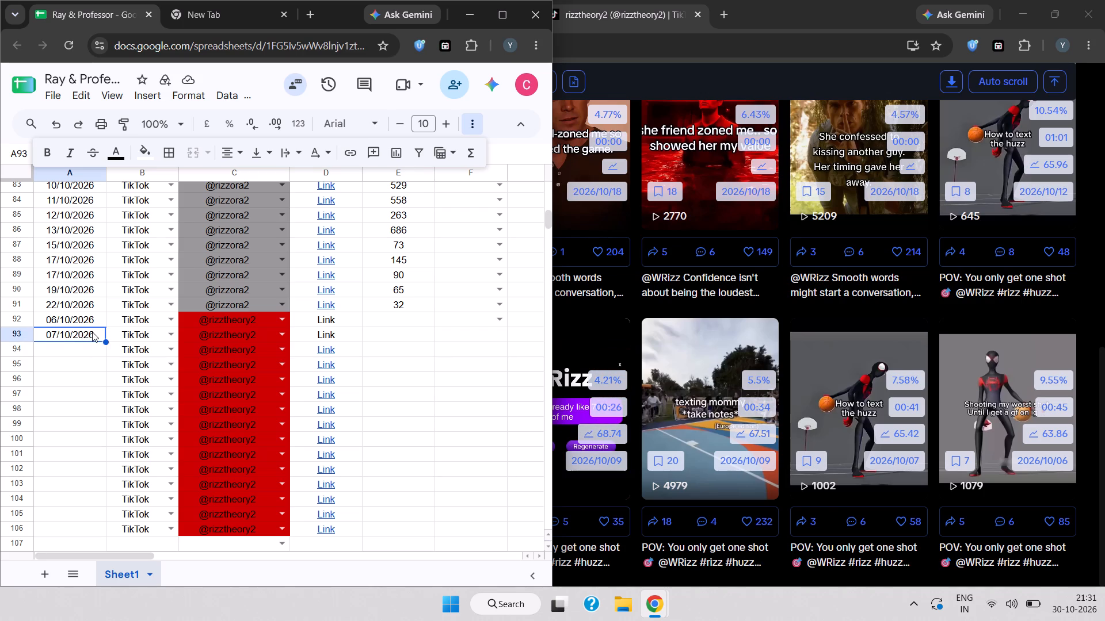
{"action": "double_click", "coordinate": [92, 332]}
{"action": "left_click_drag", "start_coordinate": [92, 332], "coordinate": [49, 332]}
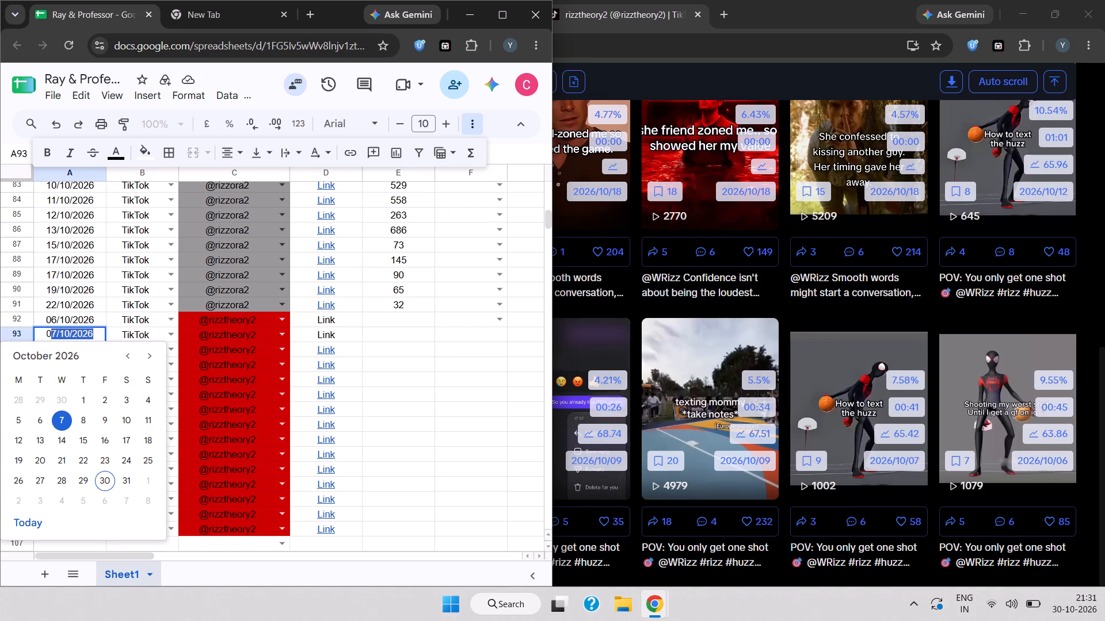
{"action": "left_click_drag", "start_coordinate": [49, 332], "coordinate": [45, 333]}
{"action": "key", "text": "ctrl+c"}
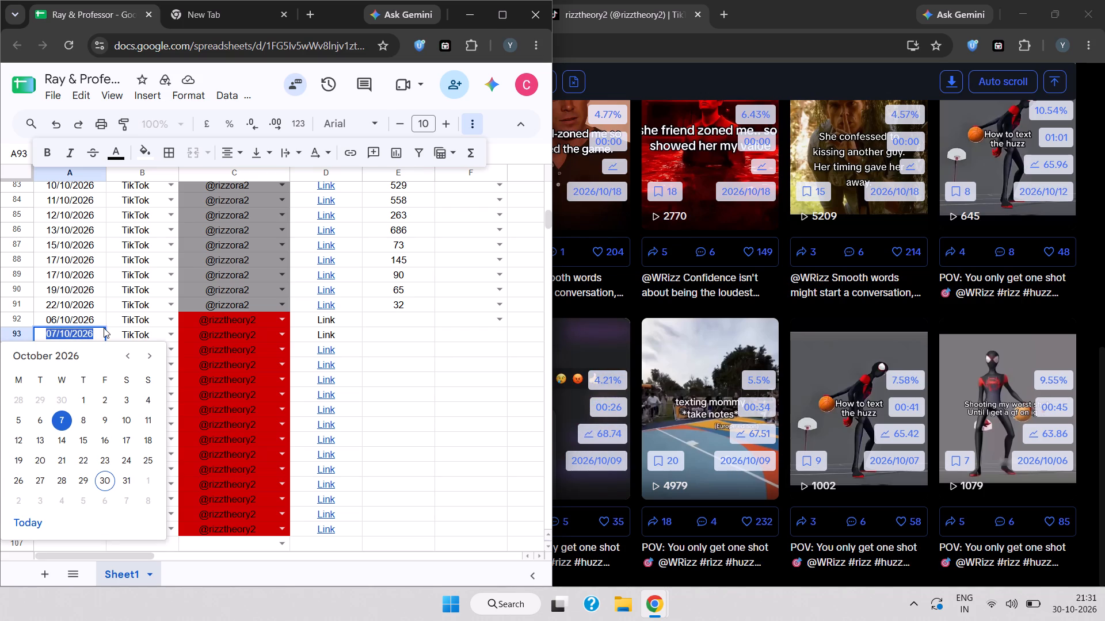
{"action": "left_click", "coordinate": [104, 328]}
{"action": "left_click", "coordinate": [108, 319]}
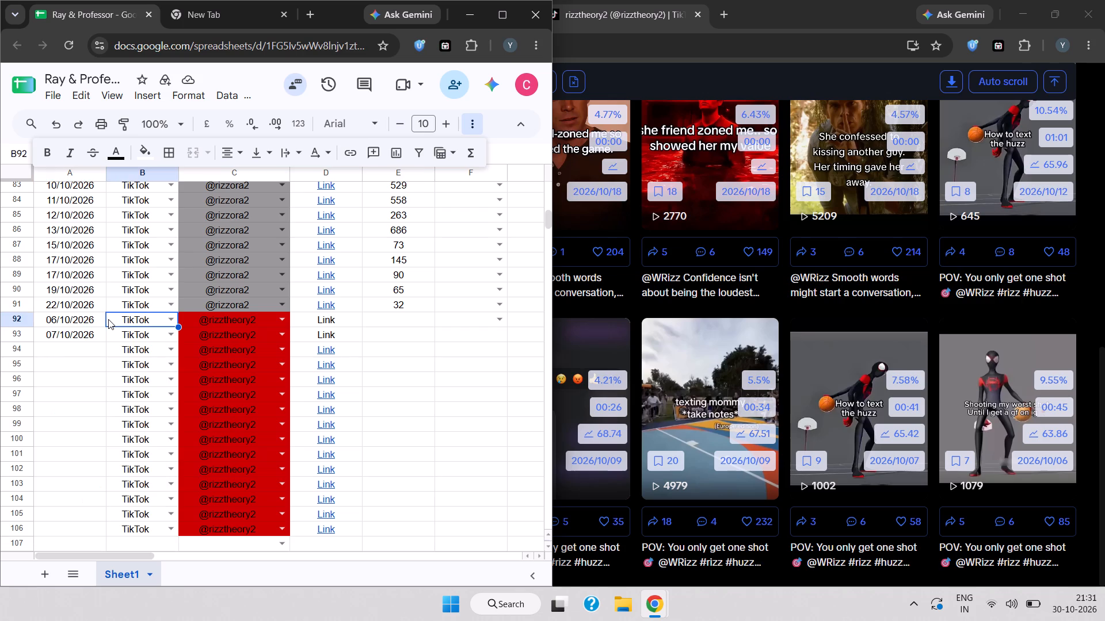
{"action": "left_click", "coordinate": [83, 346]}
{"action": "key", "text": "ctrl+v"}
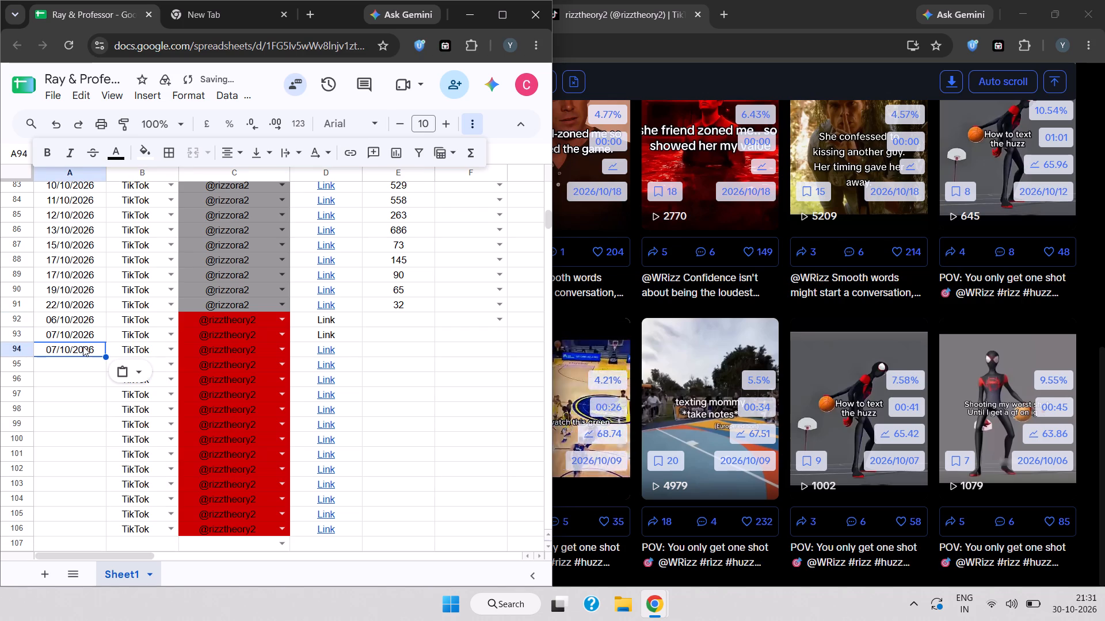
{"action": "left_click", "coordinate": [59, 348]}
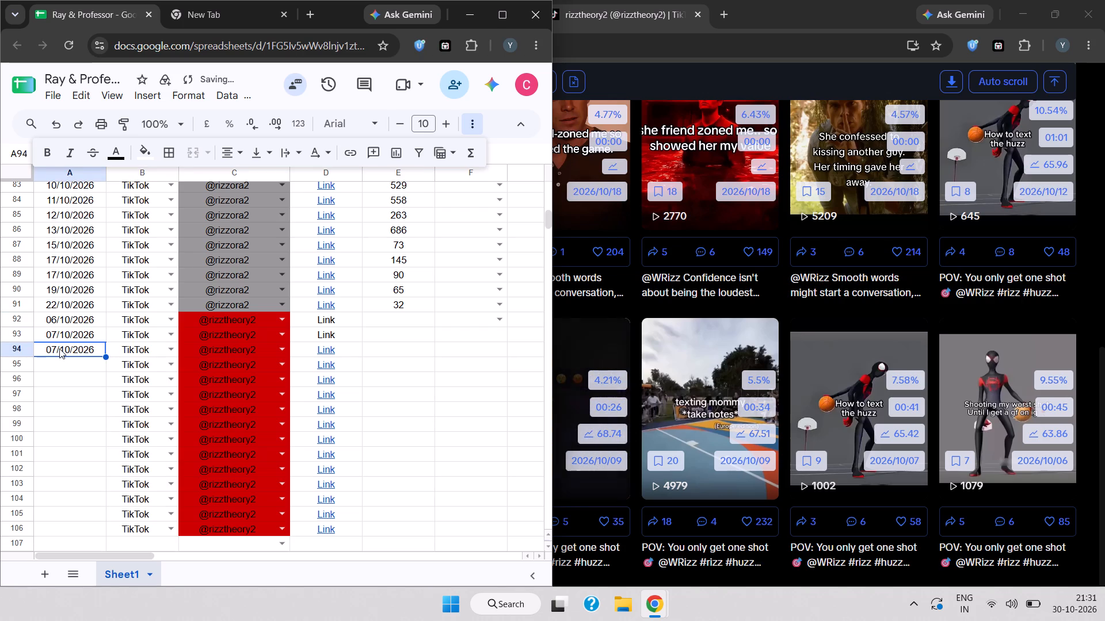
{"action": "double_click", "coordinate": [70, 347]}
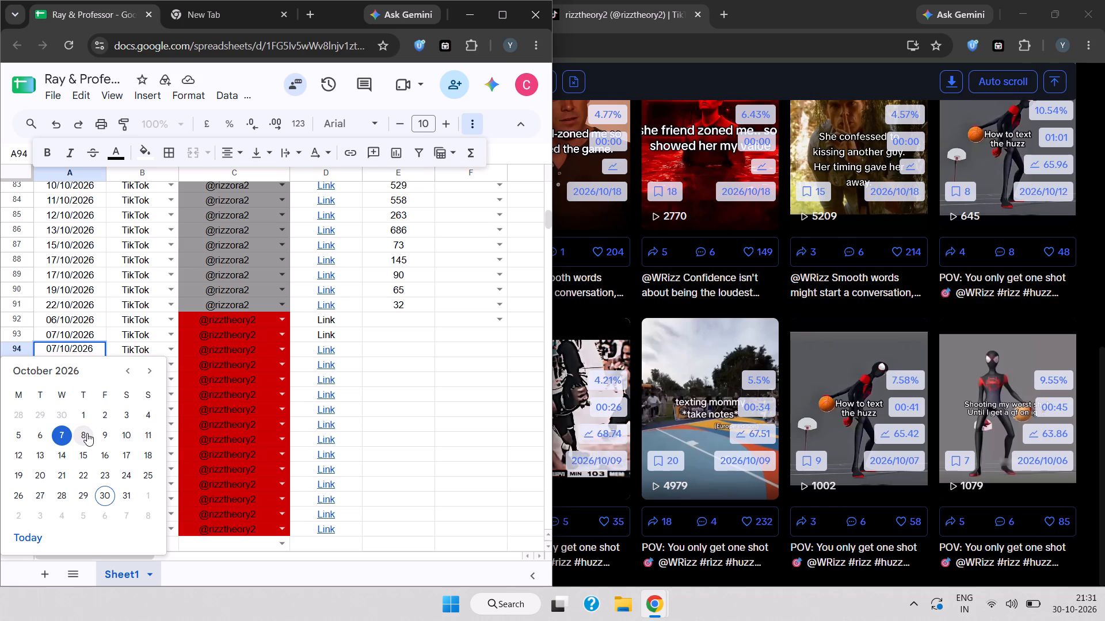
{"action": "left_click", "coordinate": [104, 439]}
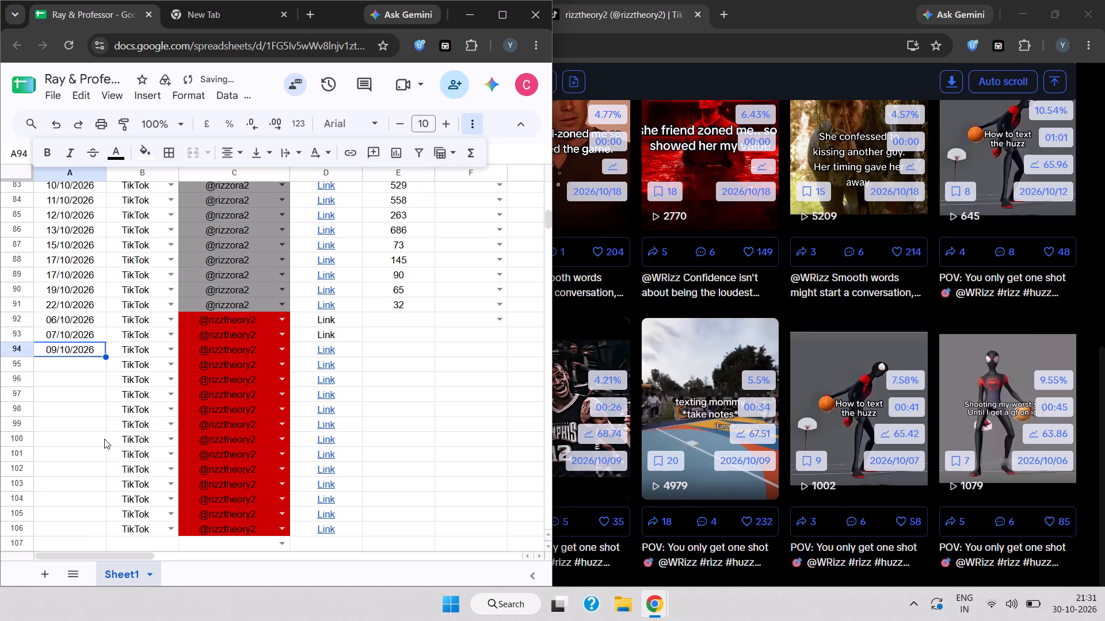
Paste the copied date into A95 and edit its day so the cell reads 09/10/2026.
{"action": "double_click", "coordinate": [71, 366]}
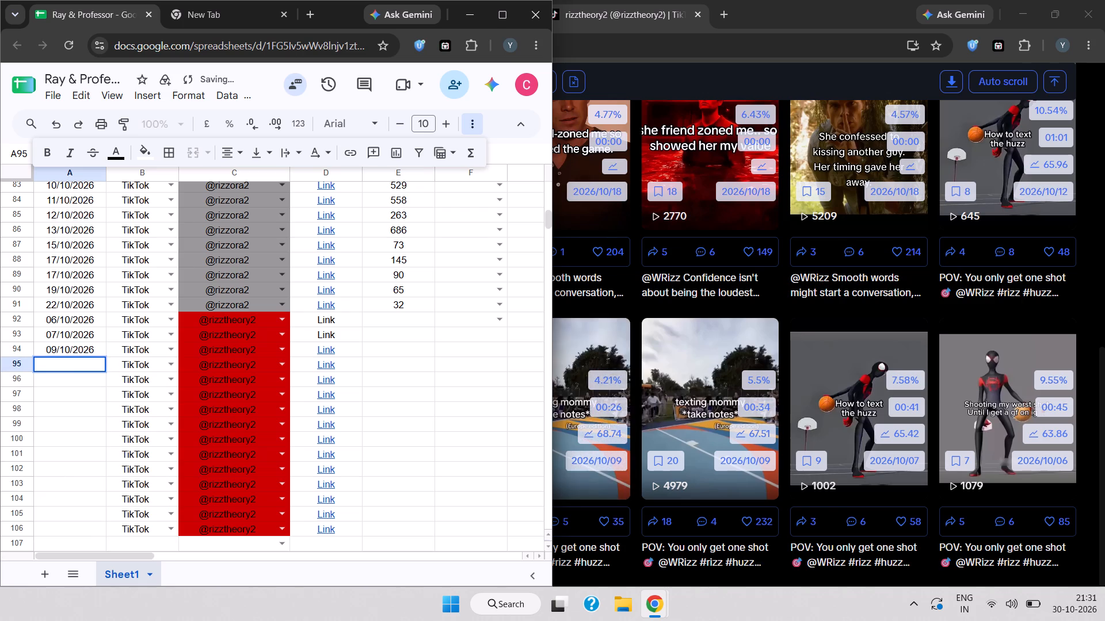
{"action": "key", "text": "ctrl+v"}
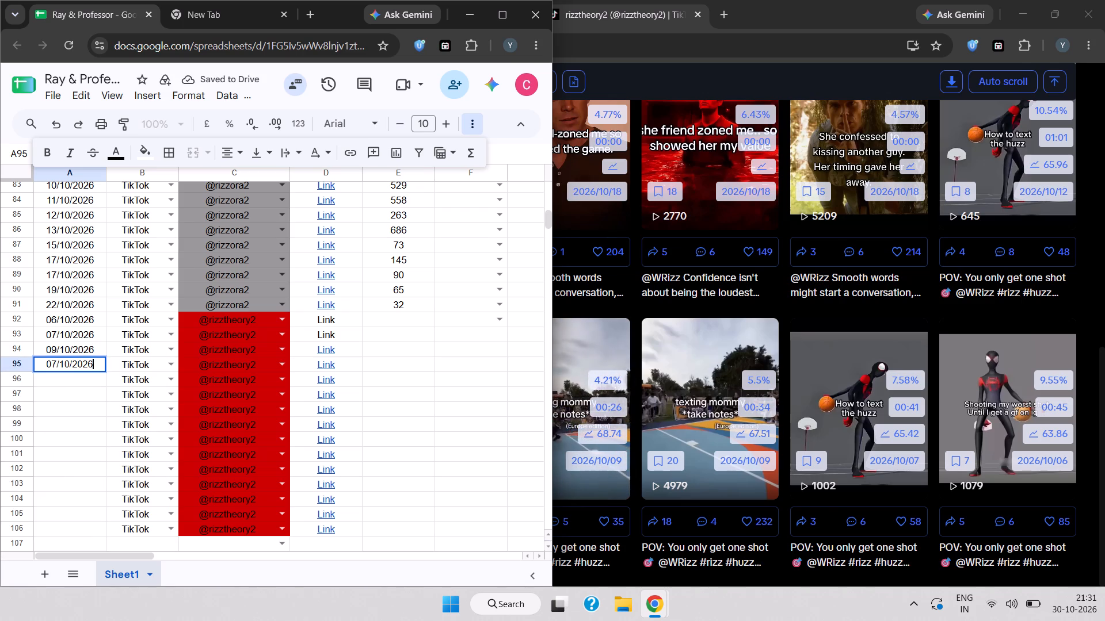
{"action": "left_click", "coordinate": [62, 363]}
{"action": "left_click", "coordinate": [58, 363]}
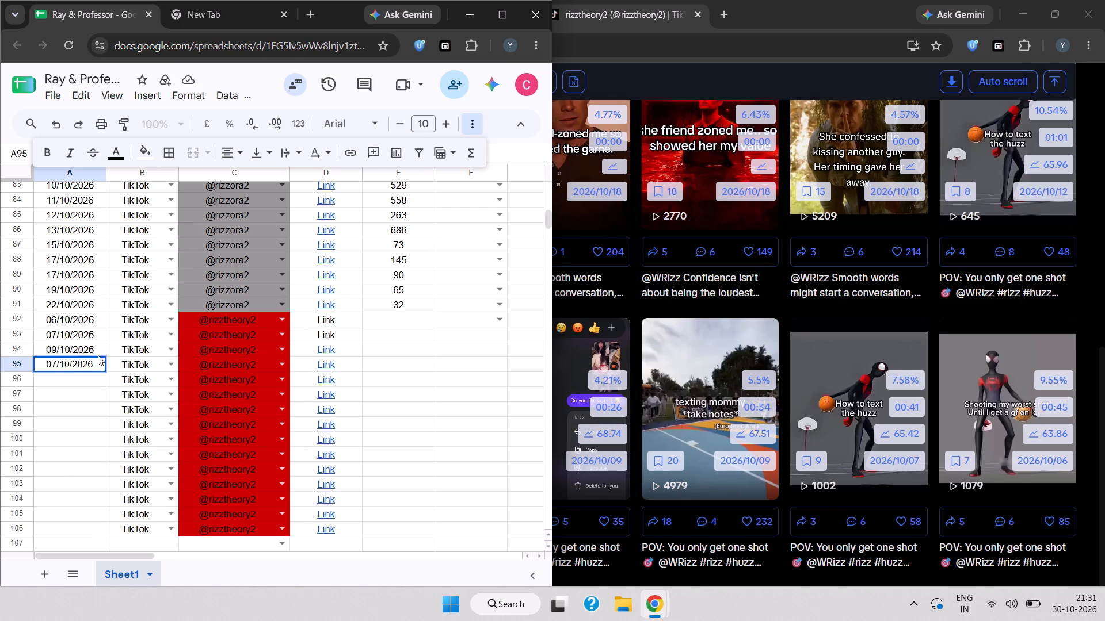
{"action": "key", "text": "BackSpace"}
{"action": "key", "text": "9"}
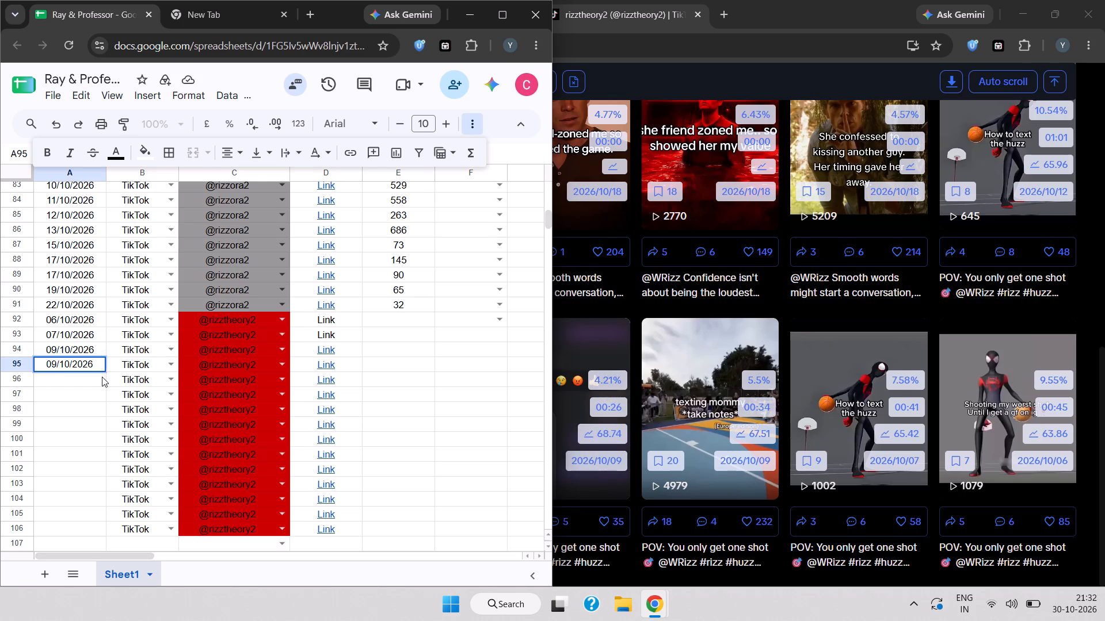
{"action": "left_click", "coordinate": [97, 377]}
{"action": "key", "text": "ctrl+v"}
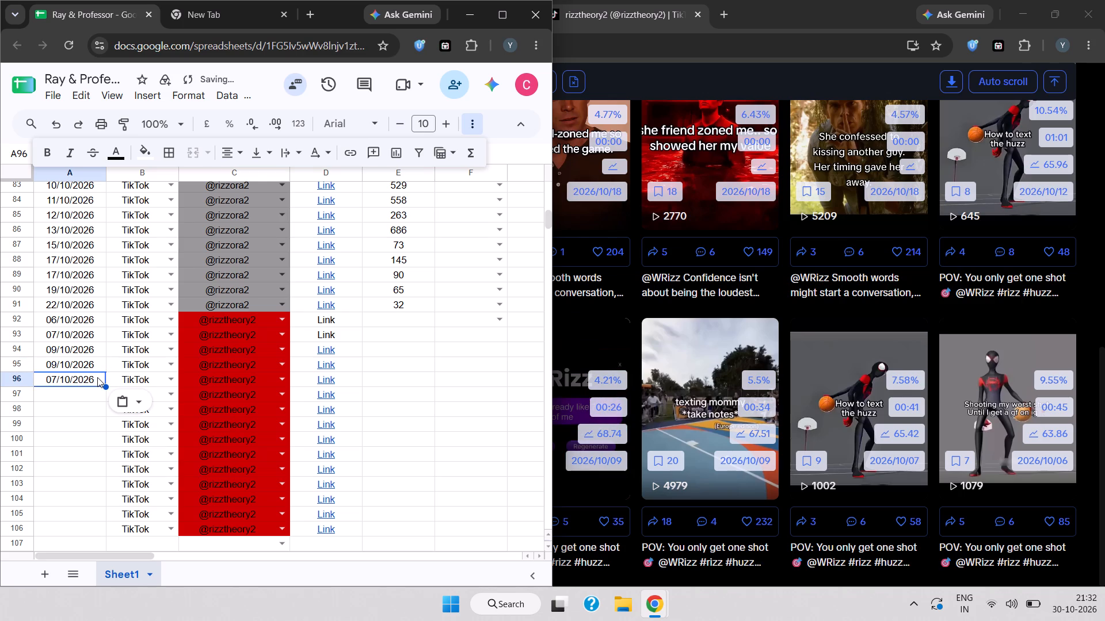
{"action": "double_click", "coordinate": [83, 377]}
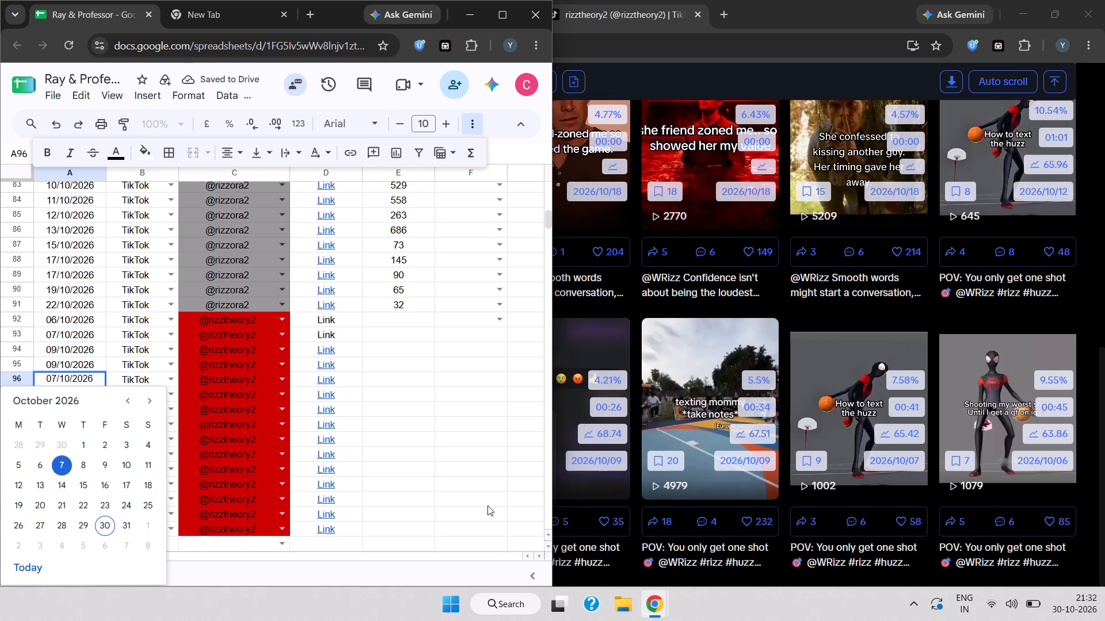
{"action": "scroll", "coordinate": [632, 493], "scroll_direction": "down", "scroll_amount": 1}
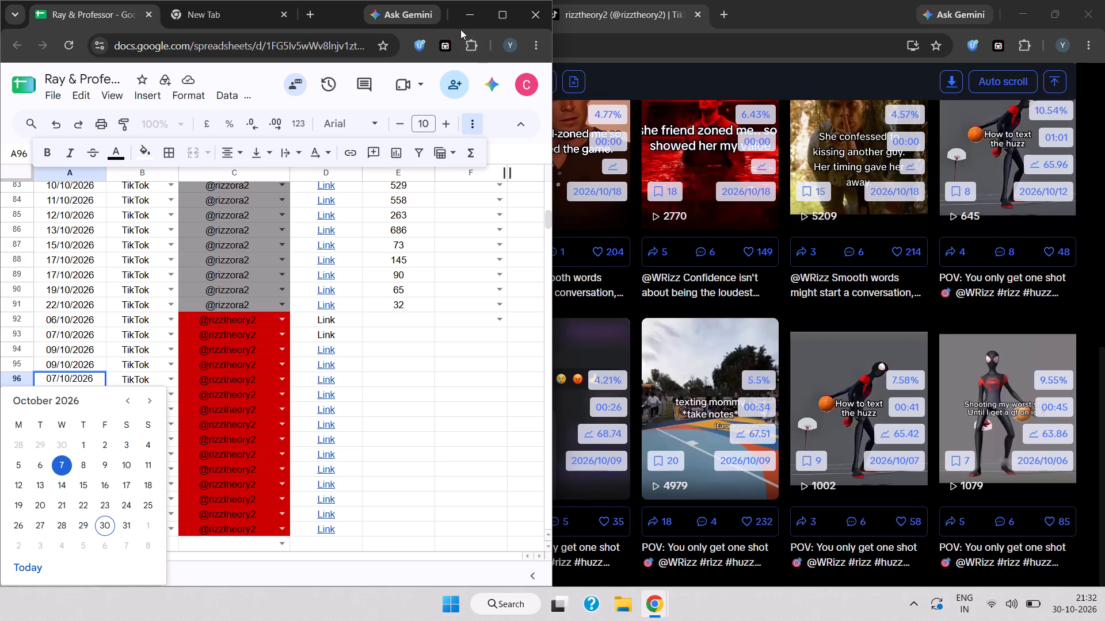
{"action": "left_click", "coordinate": [755, 16]}
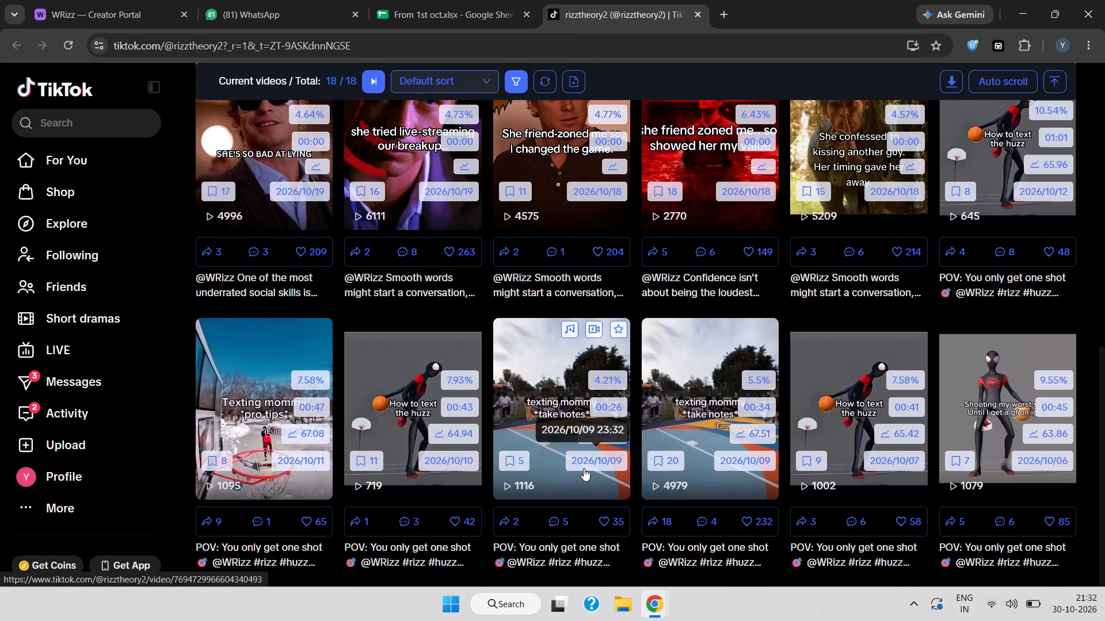
{"action": "left_click", "coordinate": [710, 557]}
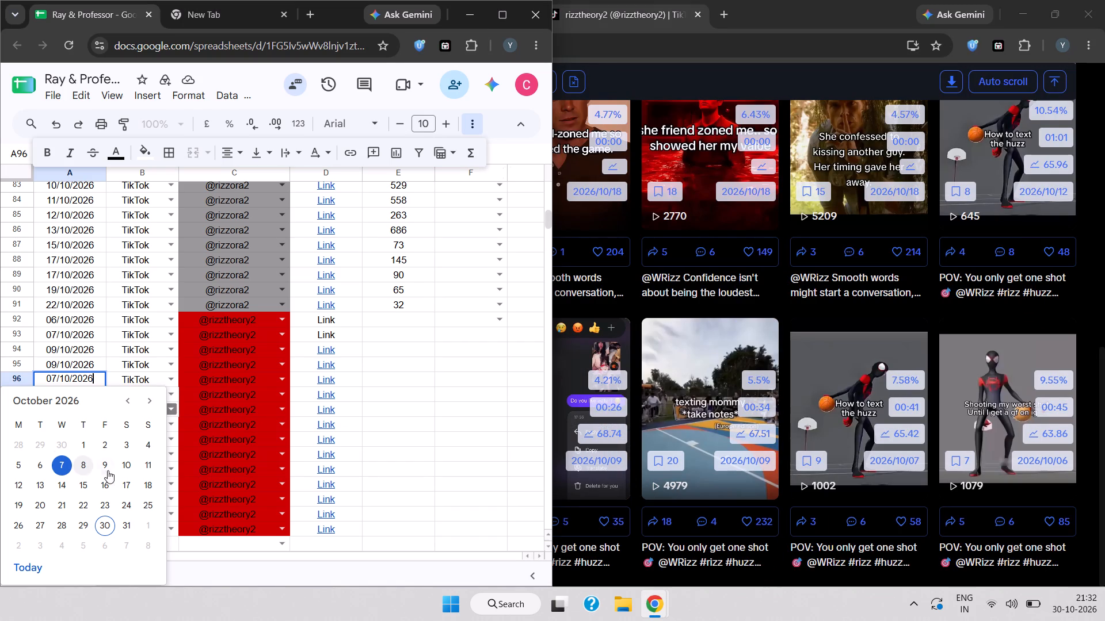
{"action": "left_click", "coordinate": [129, 463]}
{"action": "left_click", "coordinate": [799, 0]}
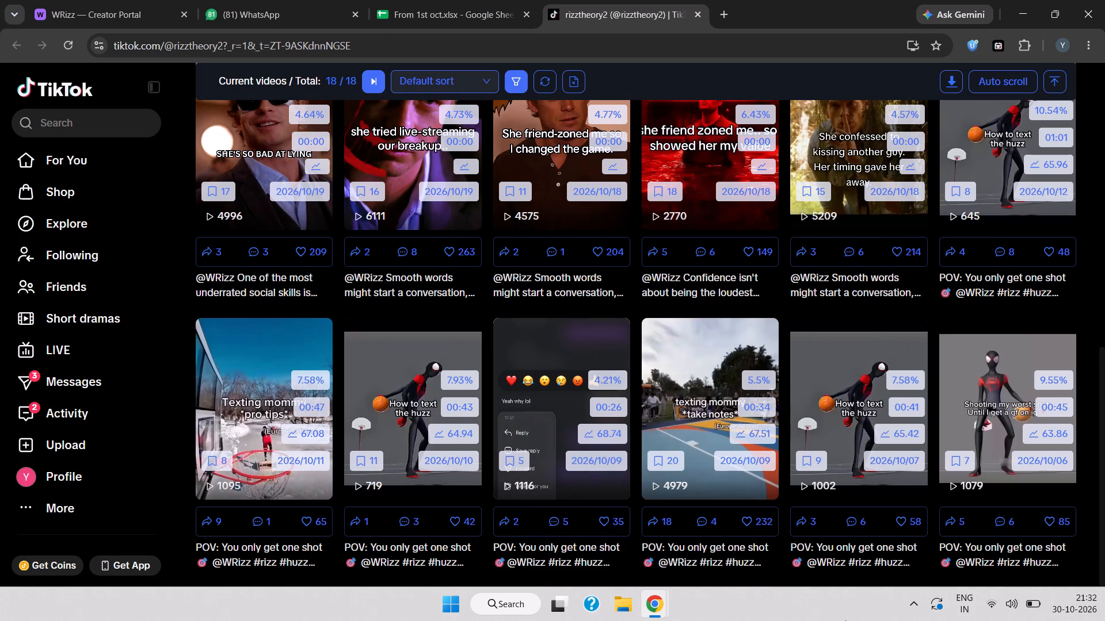
{"action": "scroll", "coordinate": [923, 552], "scroll_direction": "down", "scroll_amount": 2}
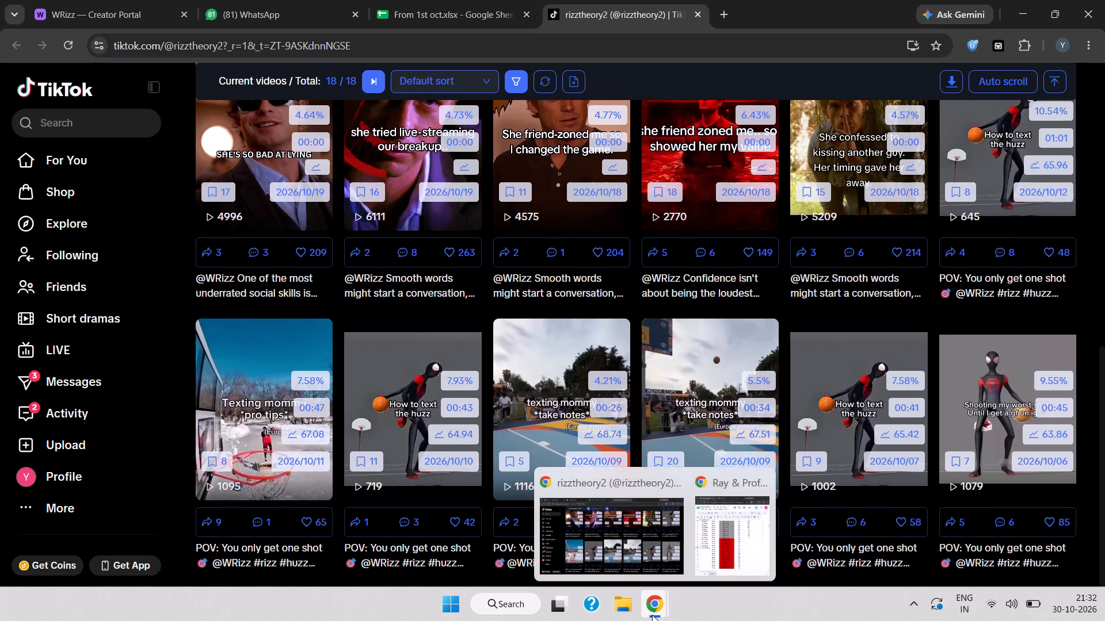
{"action": "left_click", "coordinate": [717, 553]}
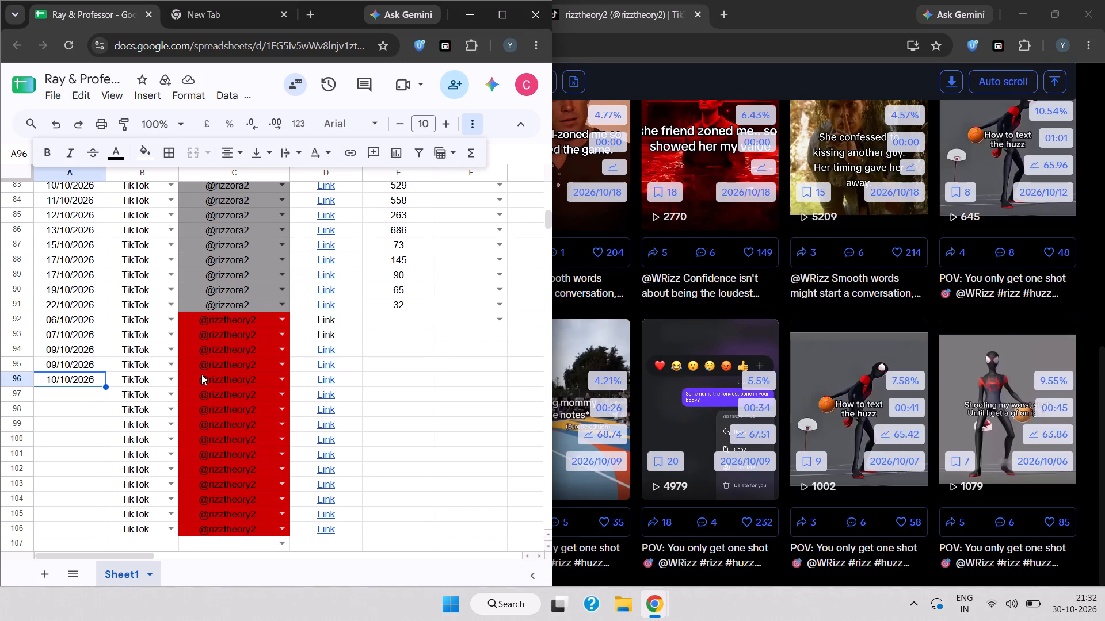
{"action": "left_click", "coordinate": [86, 392]}
{"action": "key", "text": "ctrl+v"}
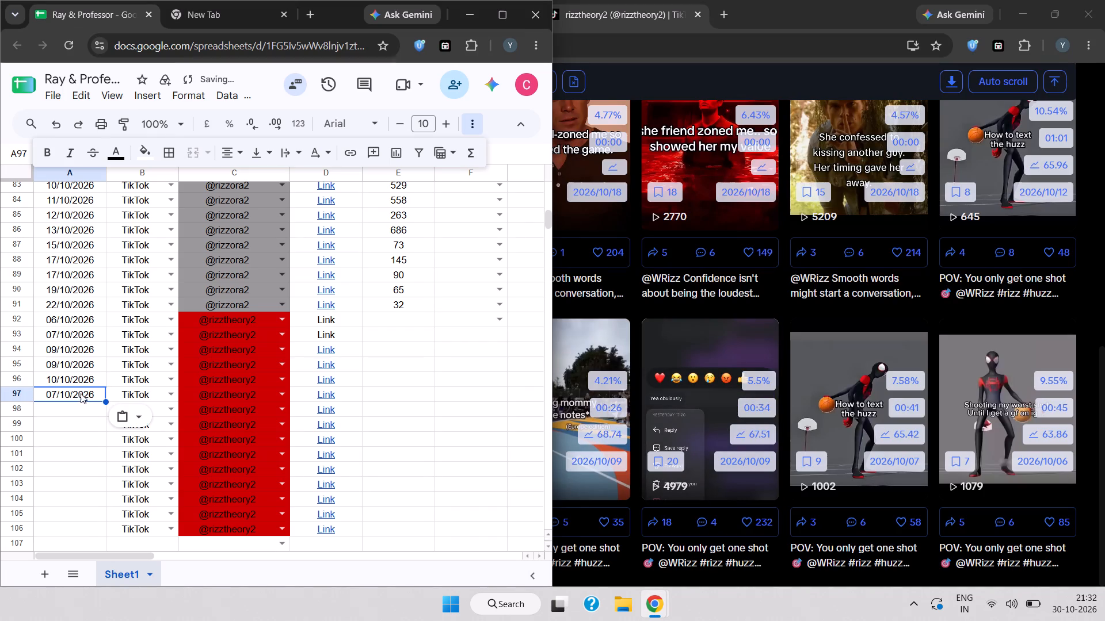
{"action": "left_click", "coordinate": [55, 397]}
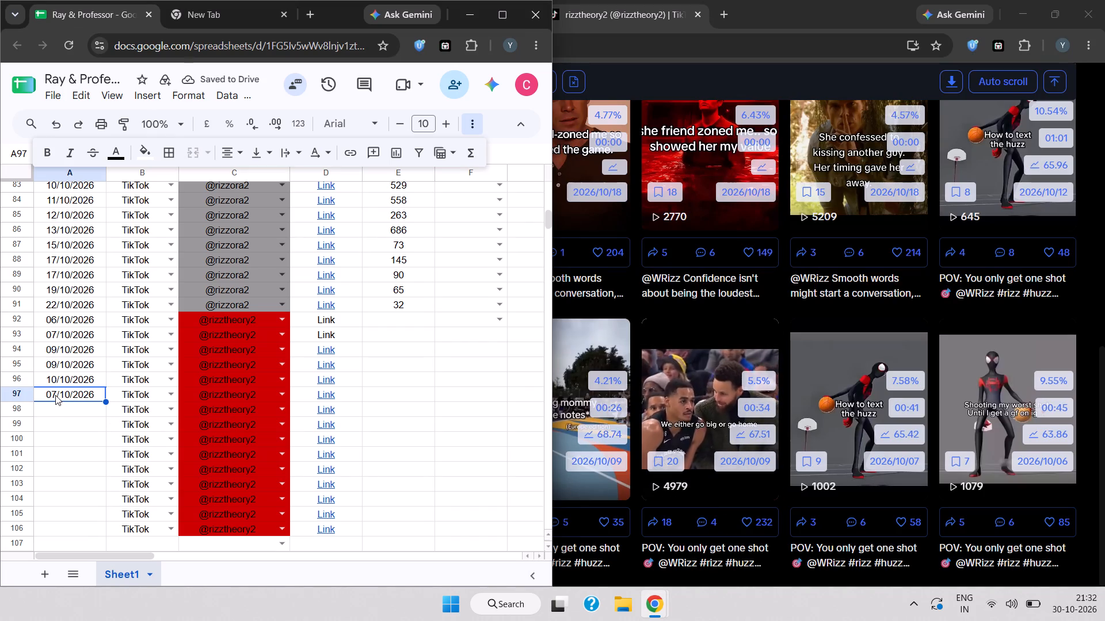
{"action": "double_click", "coordinate": [55, 395]}
{"action": "left_click", "coordinate": [150, 267]}
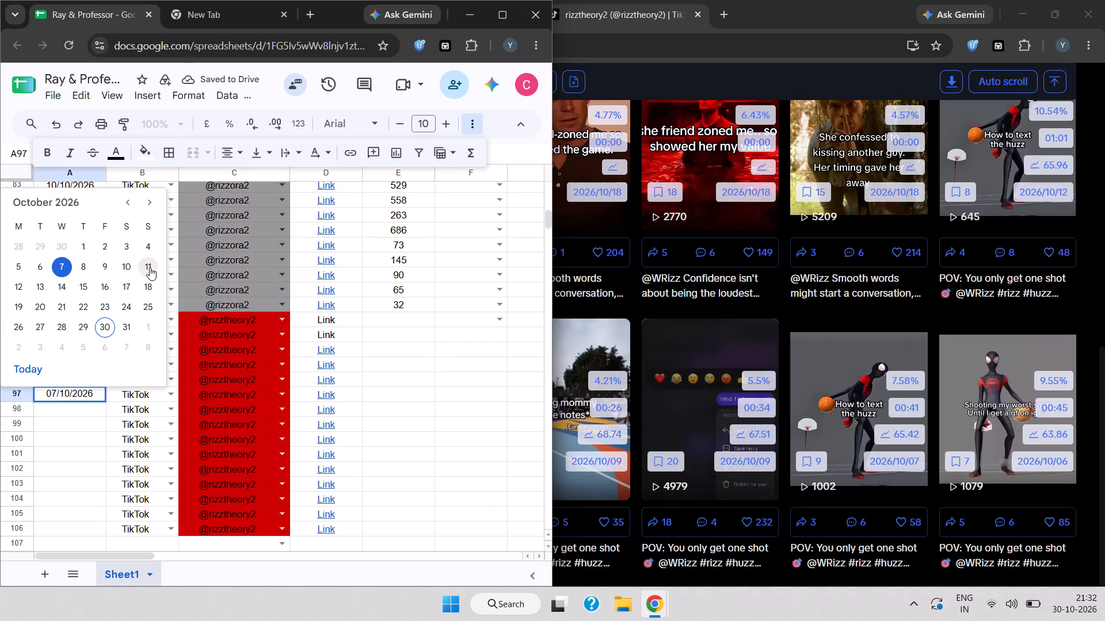
Paste the copied date into A98 and replace its day with 12 so the cell reads 12/10/2026.
{"action": "double_click", "coordinate": [62, 411]}
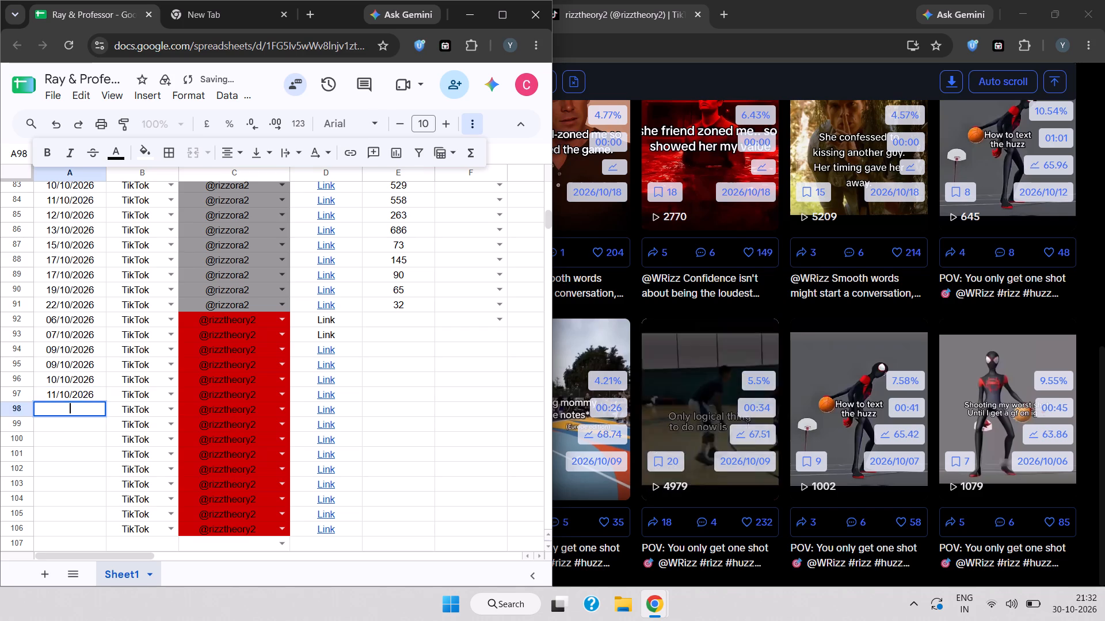
{"action": "key", "text": "ctrl+v"}
{"action": "double_click", "coordinate": [59, 408]}
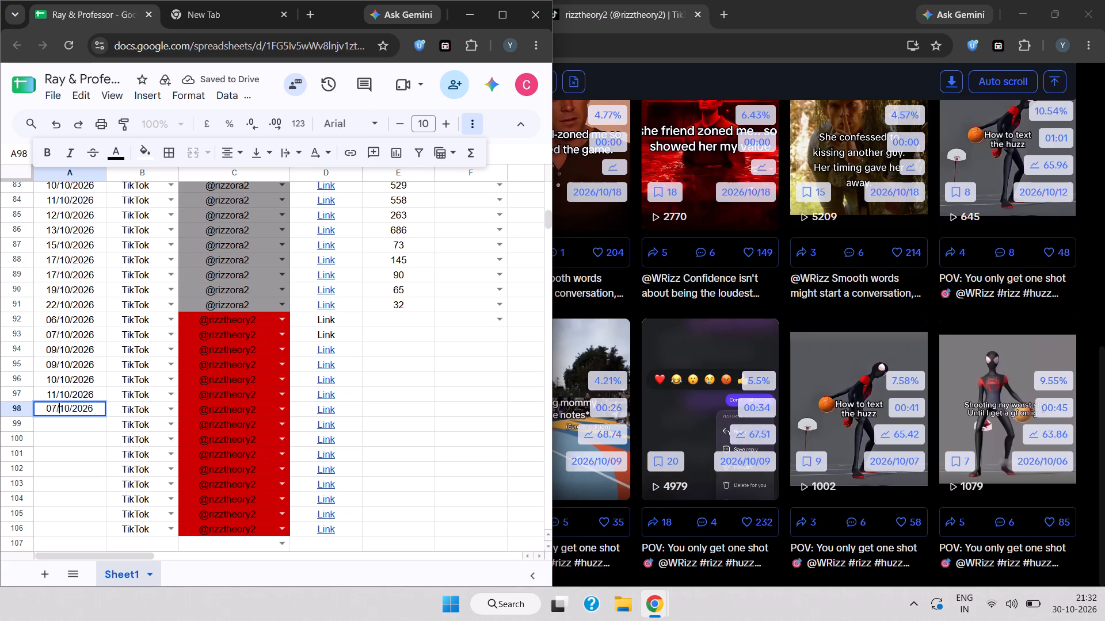
{"action": "left_click", "coordinate": [54, 407]}
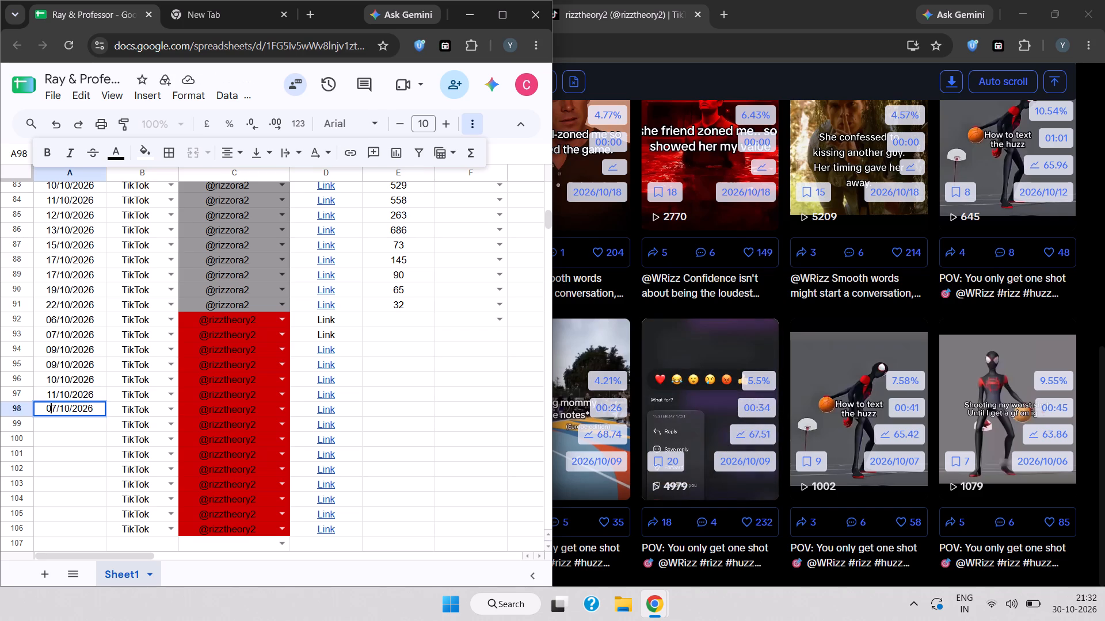
{"action": "key", "text": "Right"}
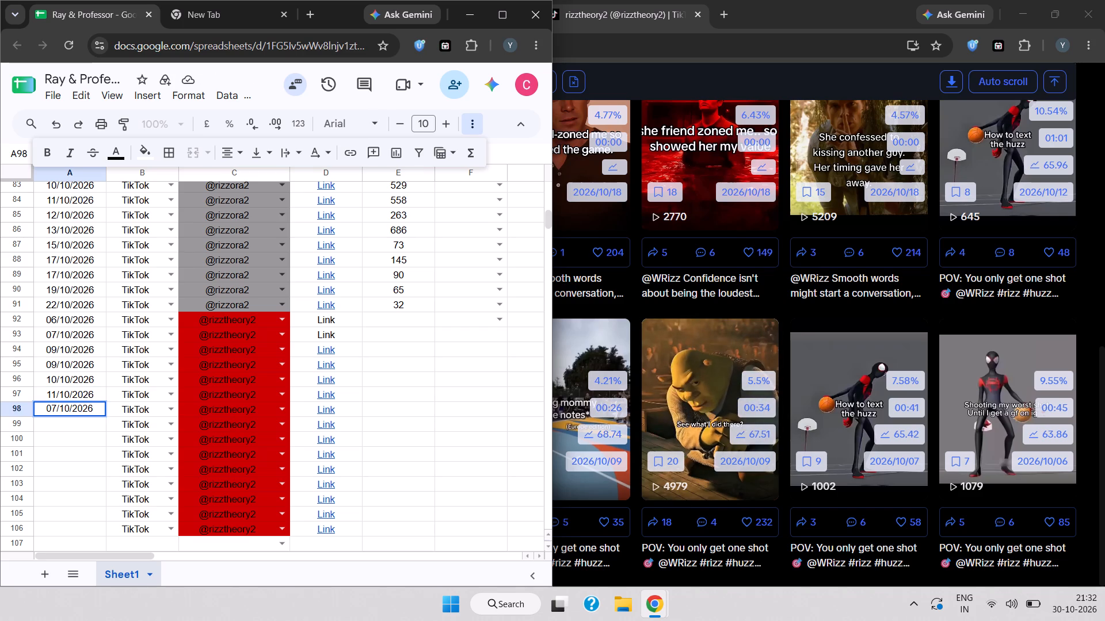
{"action": "key", "text": "BackSpace"}
{"action": "key", "text": "BackSpace"}
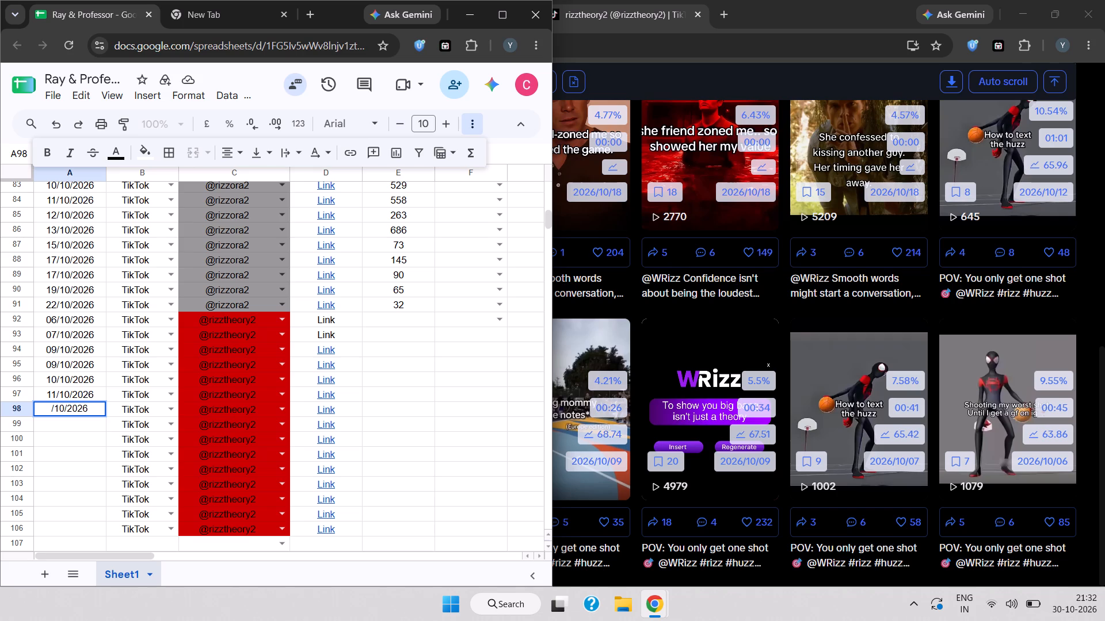
{"action": "type", "text": "12"}
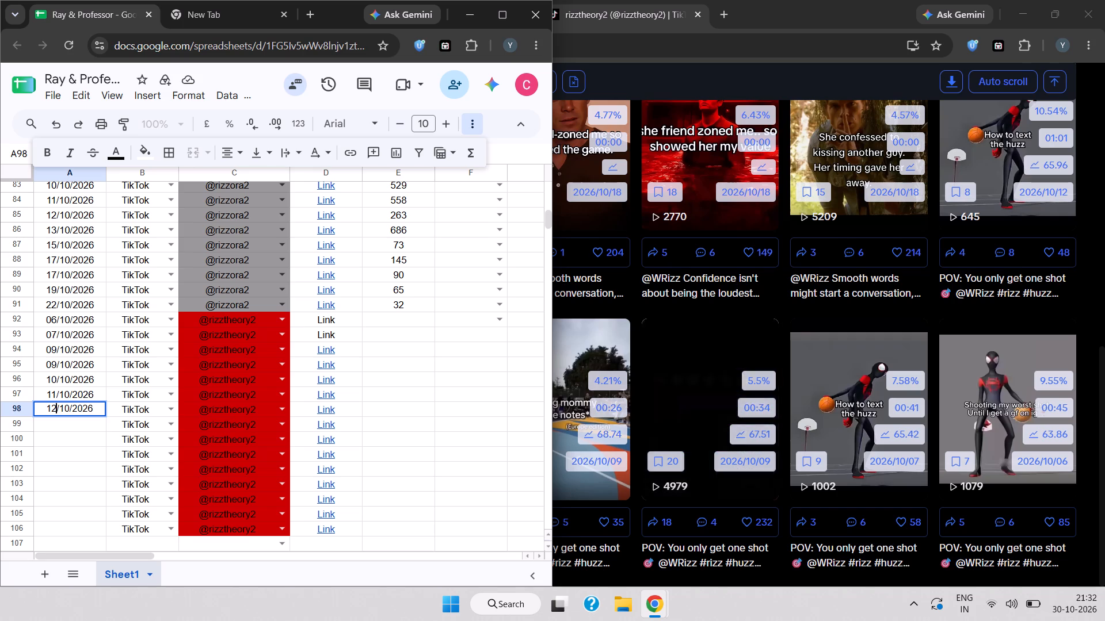
Paste the copied date into A99 and change it to 18/10/2026.
{"action": "left_click", "coordinate": [87, 424]}
{"action": "key", "text": "ctrl+v"}
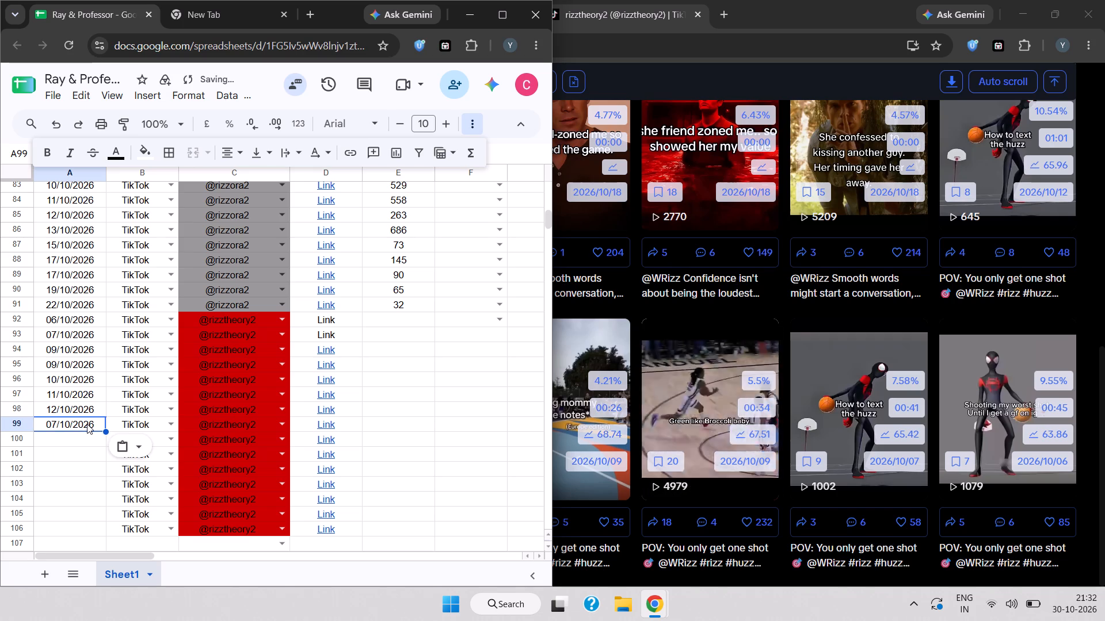
{"action": "double_click", "coordinate": [87, 424]}
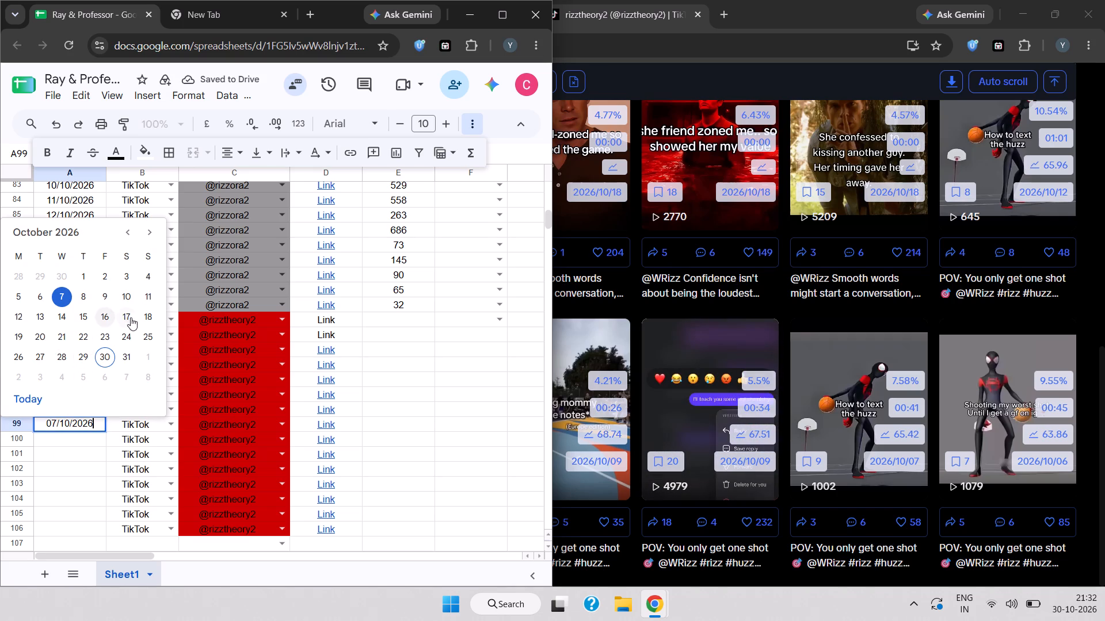
{"action": "left_click", "coordinate": [148, 315]}
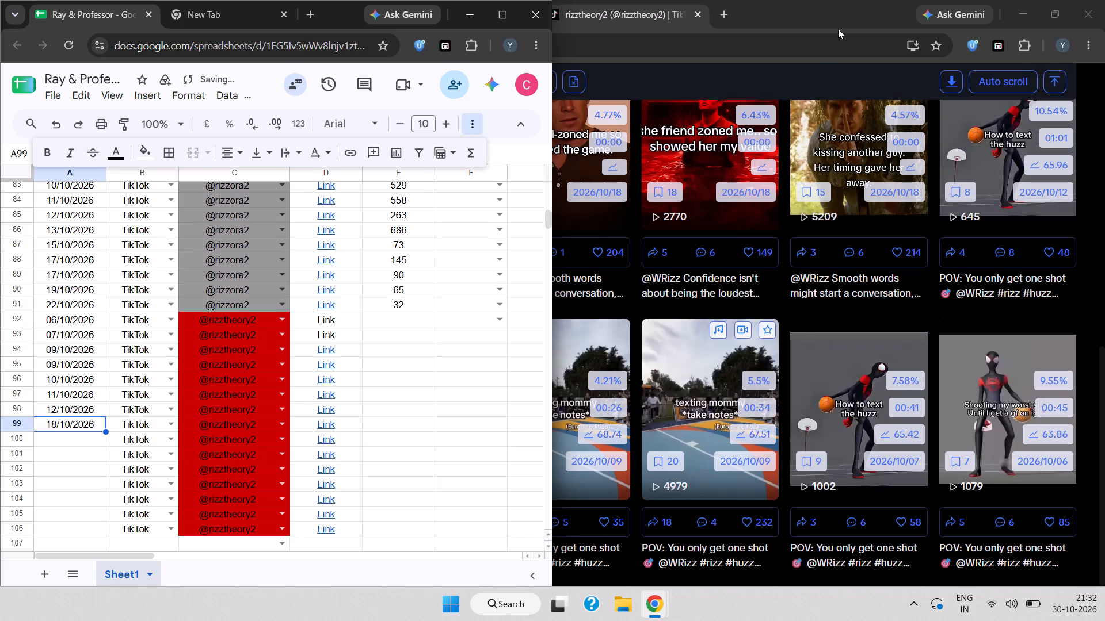
{"action": "left_click", "coordinate": [835, 6]}
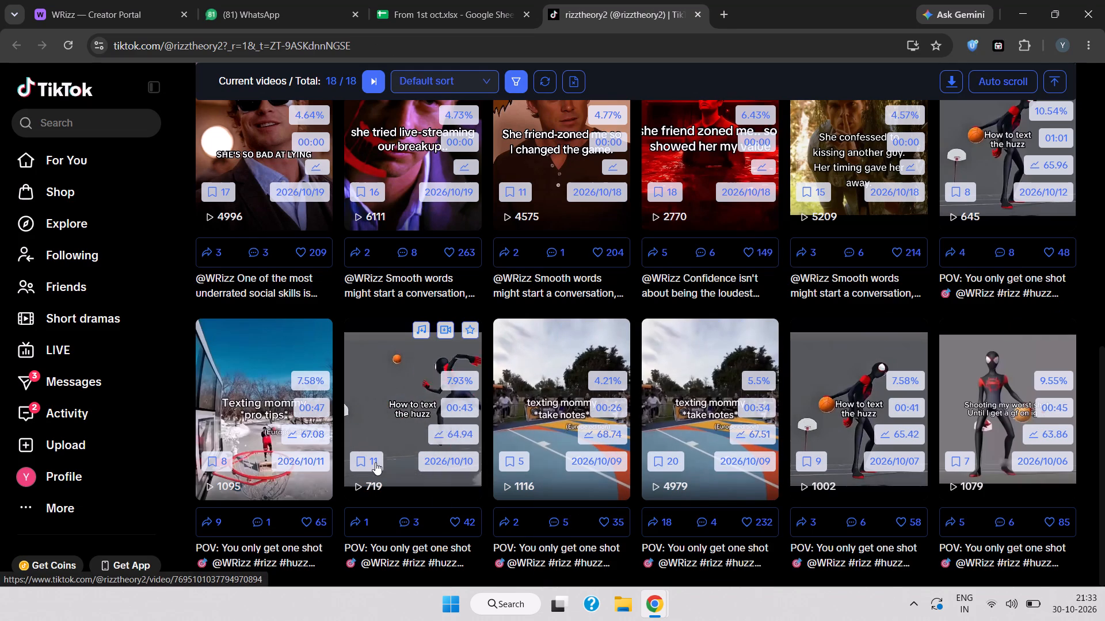
{"action": "scroll", "coordinate": [1016, 216], "scroll_direction": "up", "scroll_amount": 1}
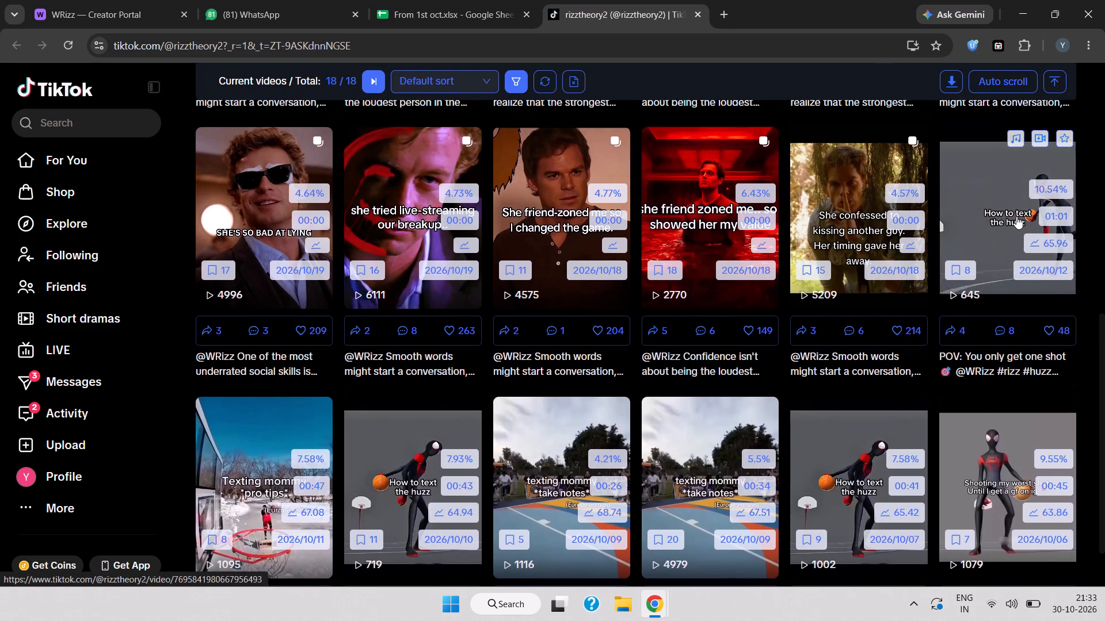
{"action": "scroll", "coordinate": [1016, 216], "scroll_direction": "up", "scroll_amount": 2}
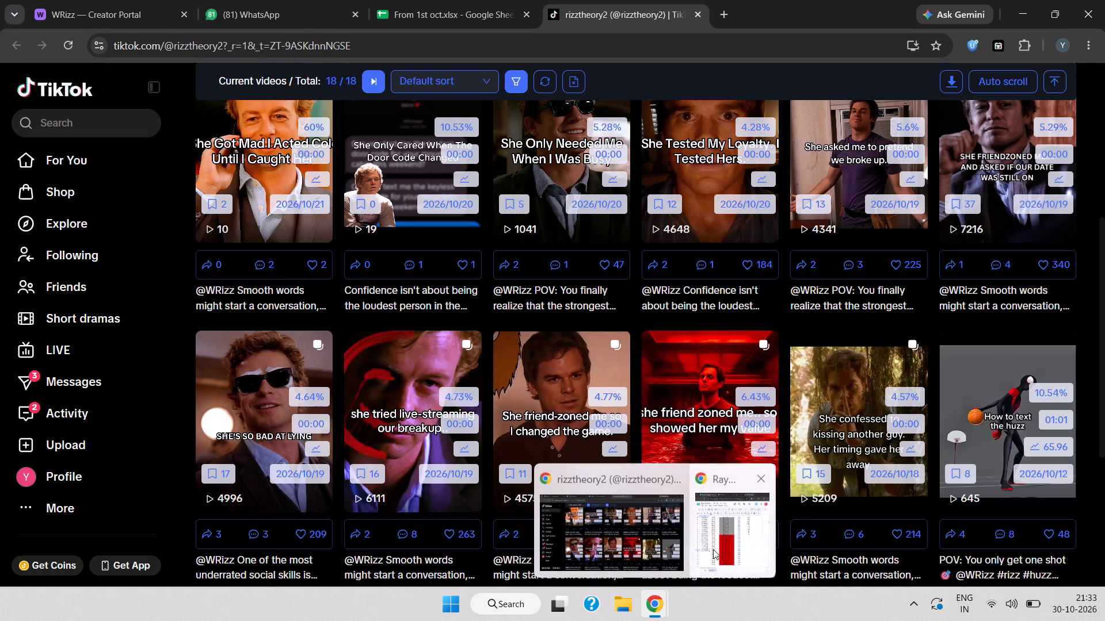
{"action": "left_click", "coordinate": [714, 549]}
{"action": "left_click", "coordinate": [97, 434]}
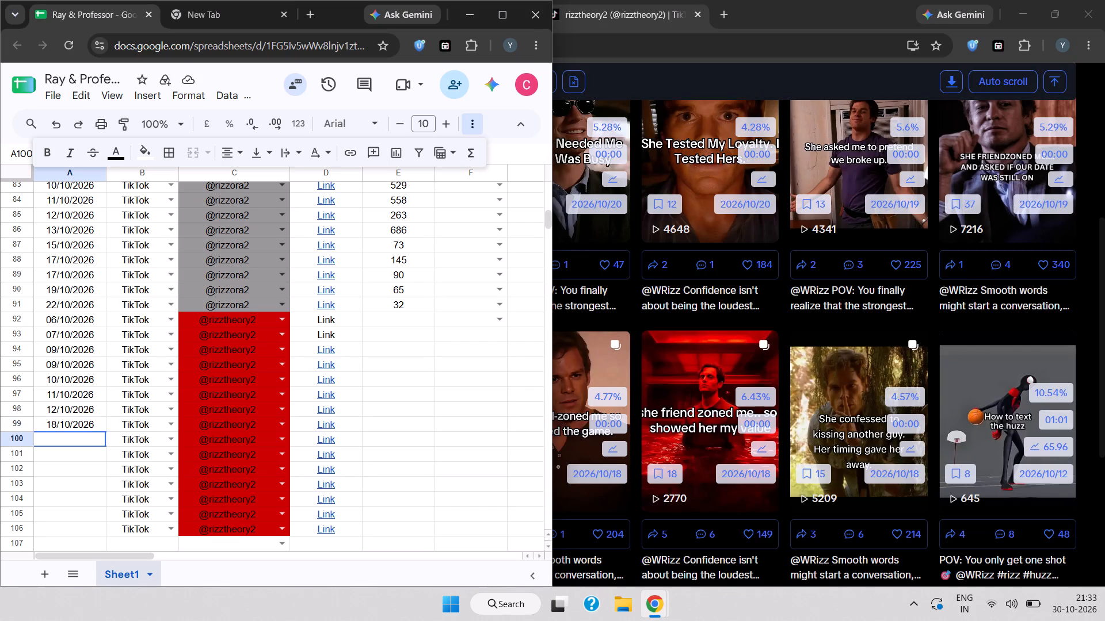
{"action": "key", "text": "ctrl+v"}
{"action": "double_click", "coordinate": [64, 448]}
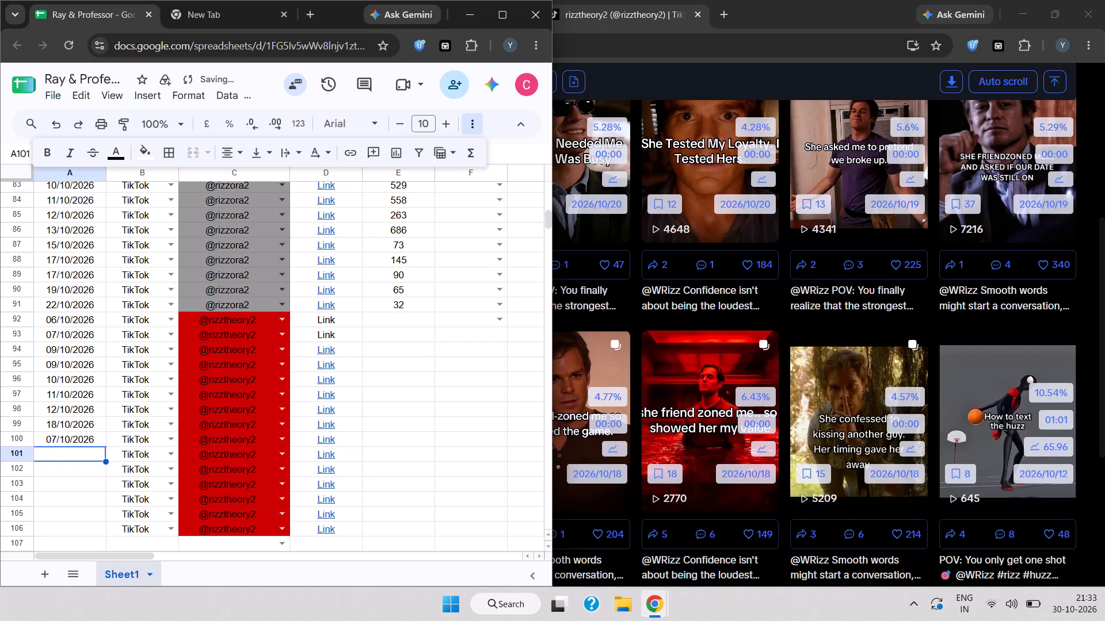
{"action": "left_click", "coordinate": [63, 446]}
{"action": "left_click", "coordinate": [58, 441]}
{"action": "double_click", "coordinate": [58, 441]}
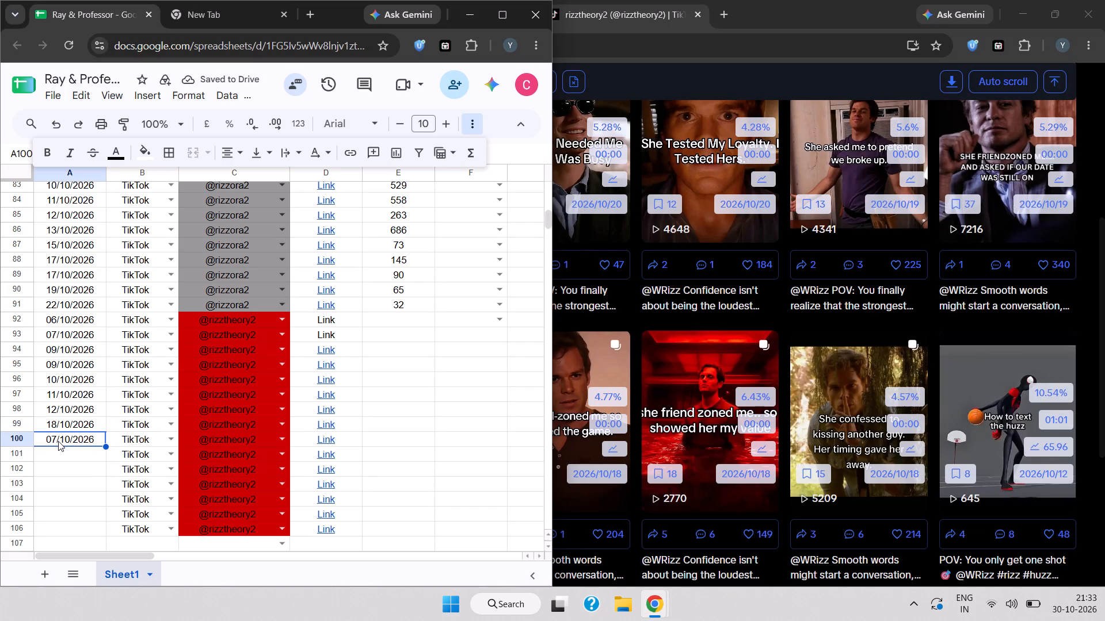
{"action": "left_click", "coordinate": [140, 332]}
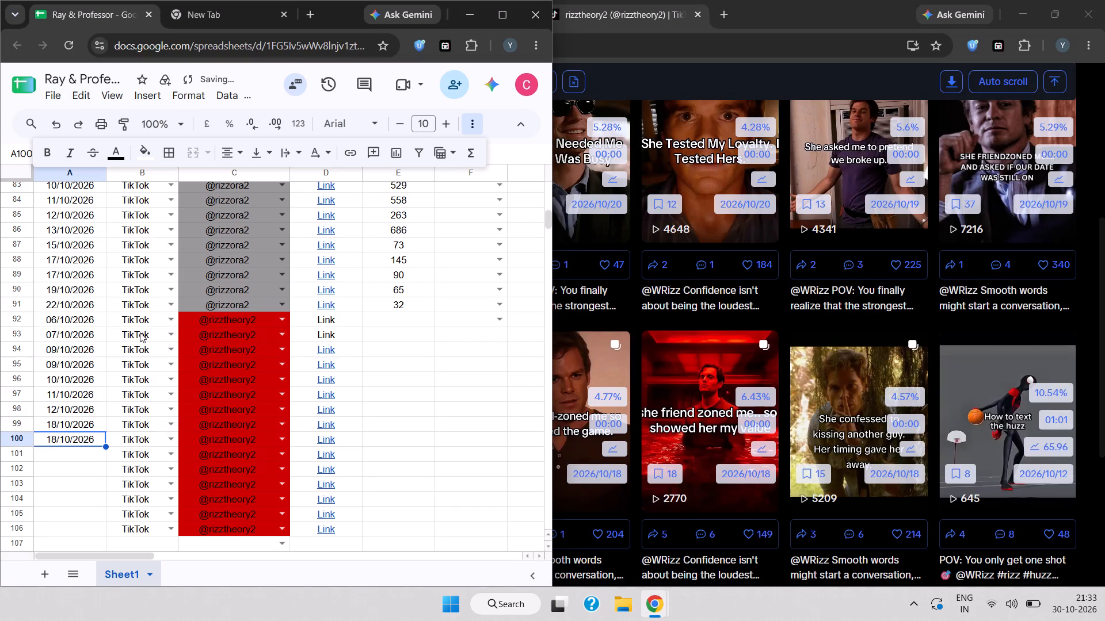
Paste the copied date into A101 and change it to 18/10/2026.
{"action": "left_click", "coordinate": [85, 453]}
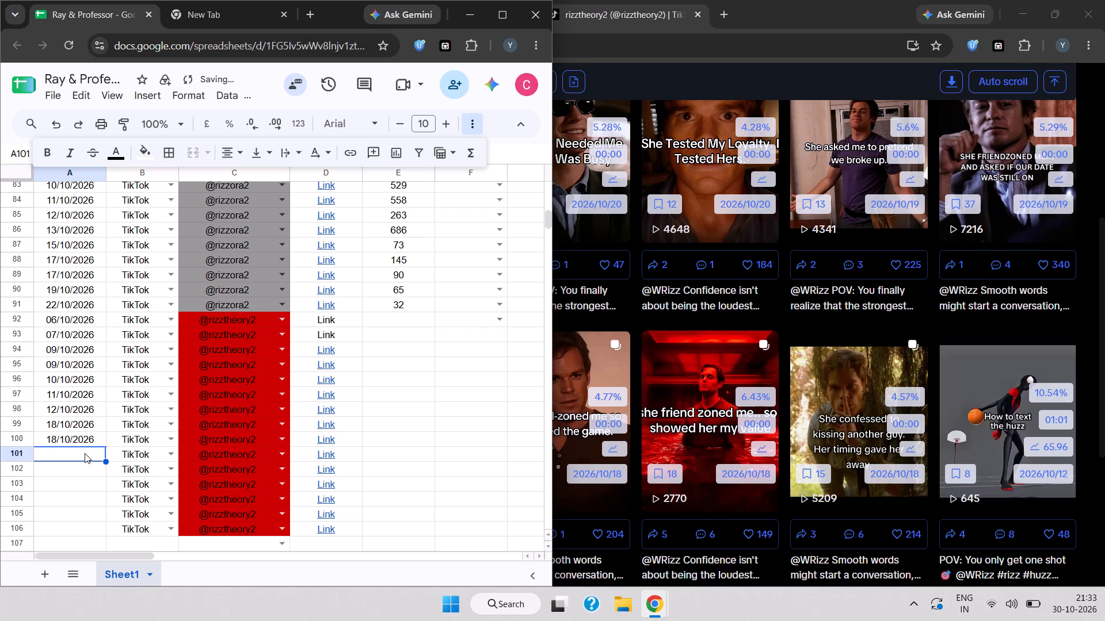
{"action": "key", "text": "ctrl+v"}
{"action": "double_click", "coordinate": [77, 453]}
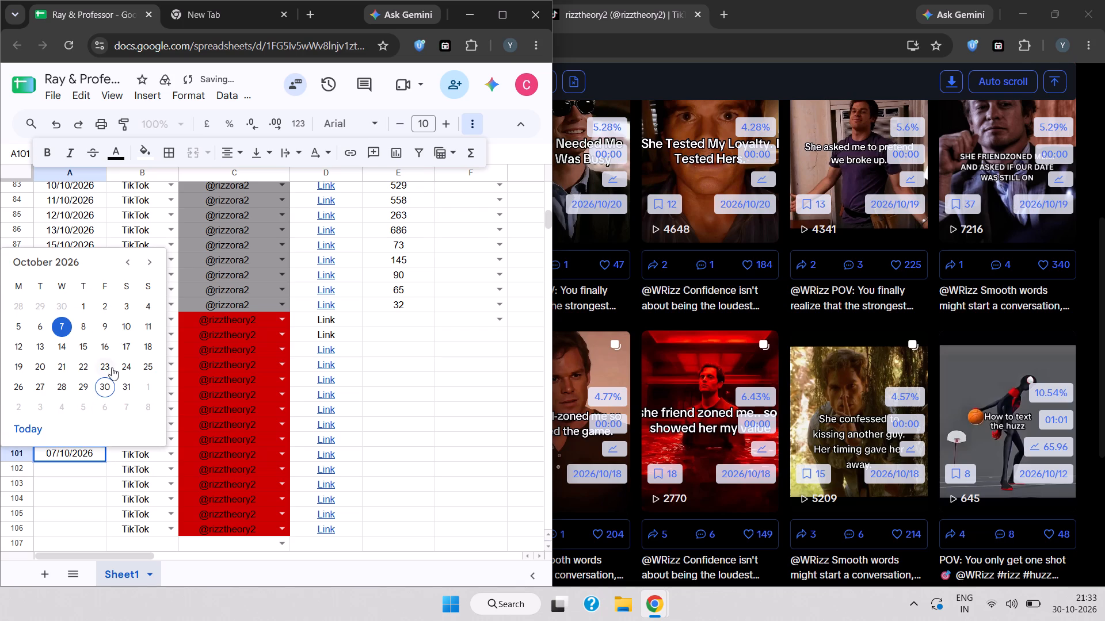
{"action": "left_click", "coordinate": [142, 351]}
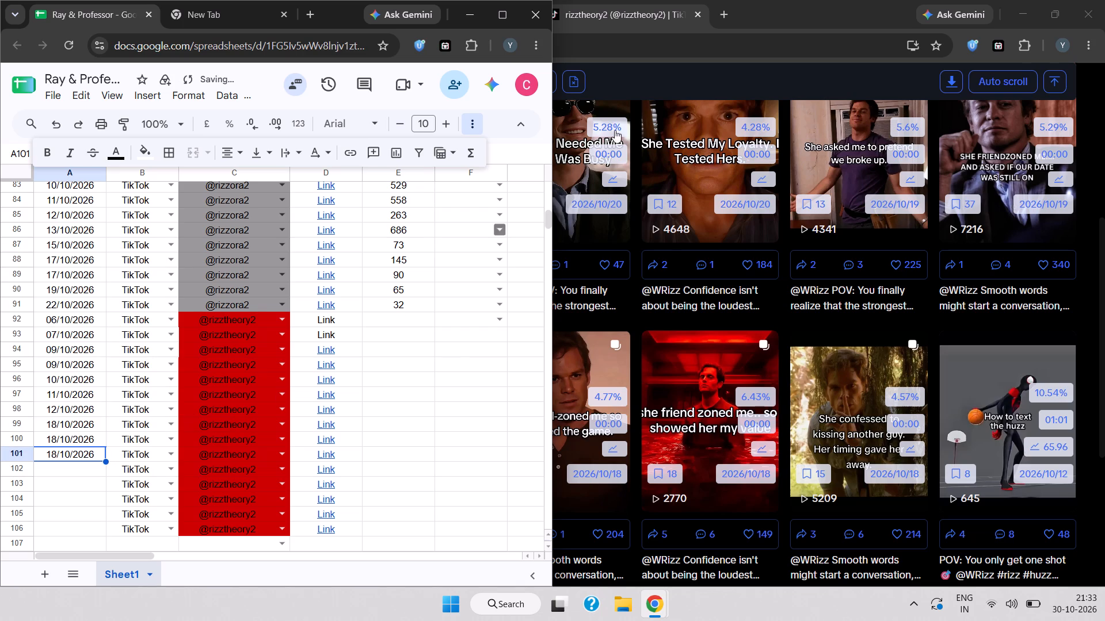
{"action": "left_click", "coordinate": [786, 22]}
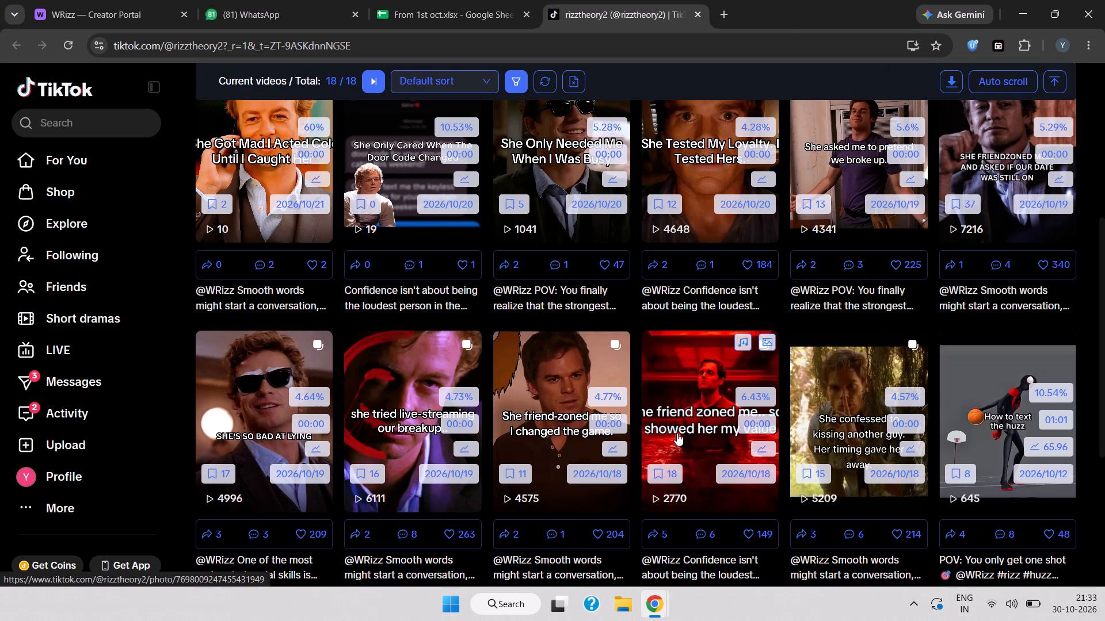
{"action": "scroll", "coordinate": [572, 439], "scroll_direction": "up", "scroll_amount": 1}
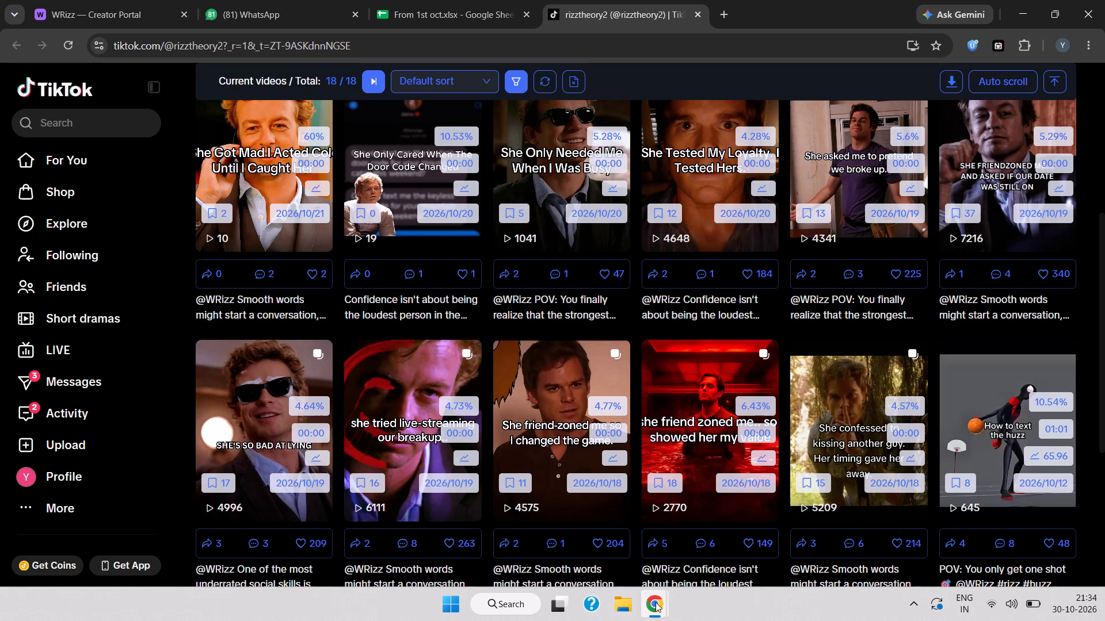
{"action": "left_click", "coordinate": [727, 558]}
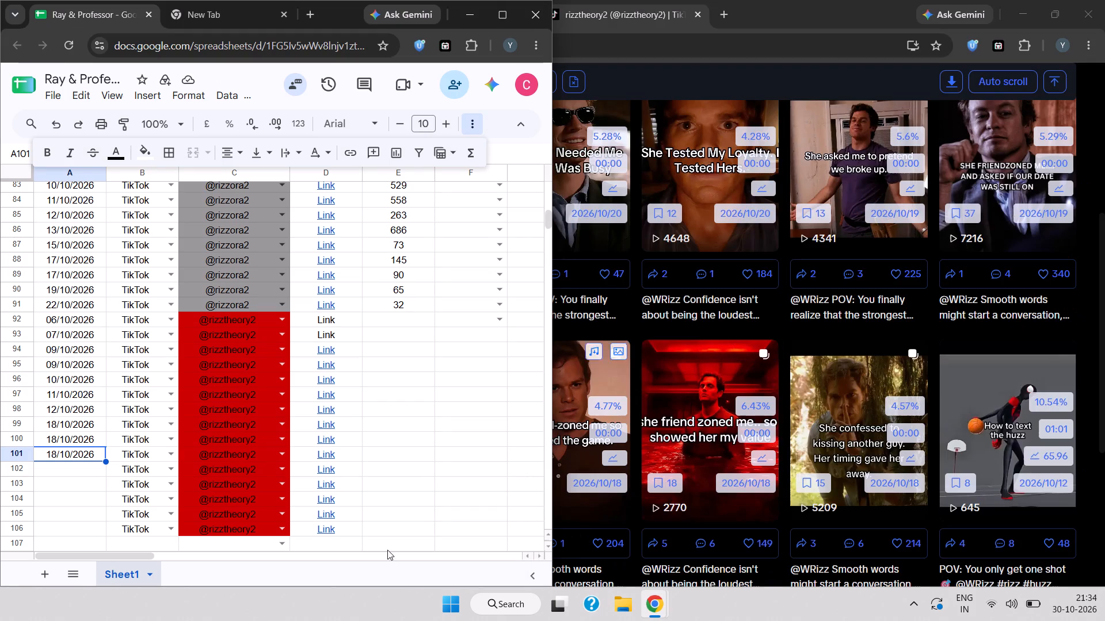
{"action": "left_click", "coordinate": [94, 466]}
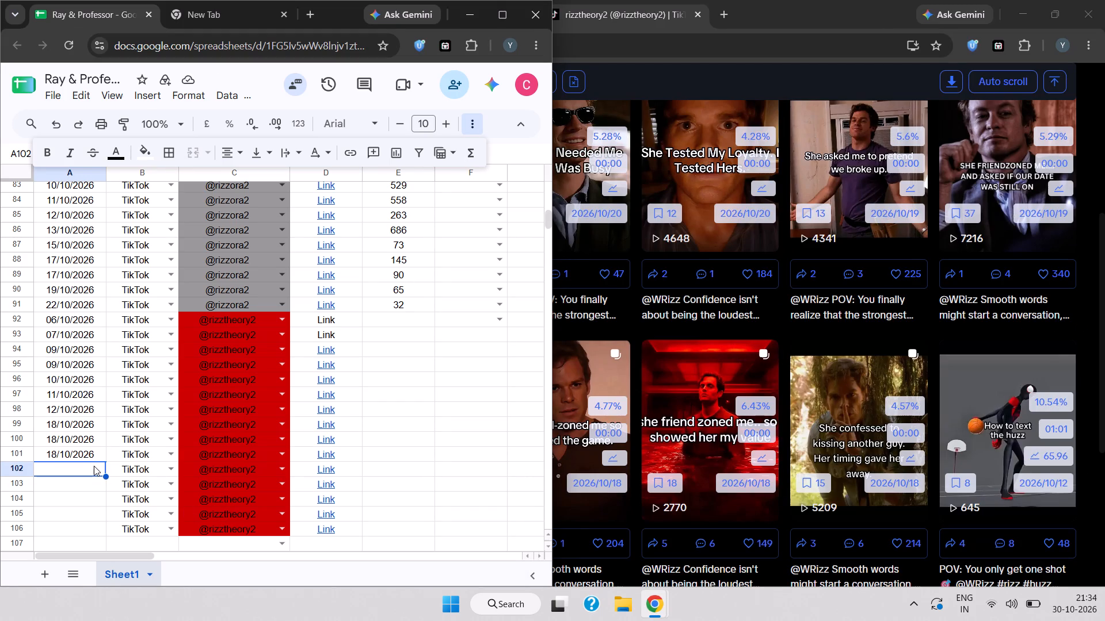
{"action": "key", "text": "ctrl+v"}
{"action": "double_click", "coordinate": [71, 469]}
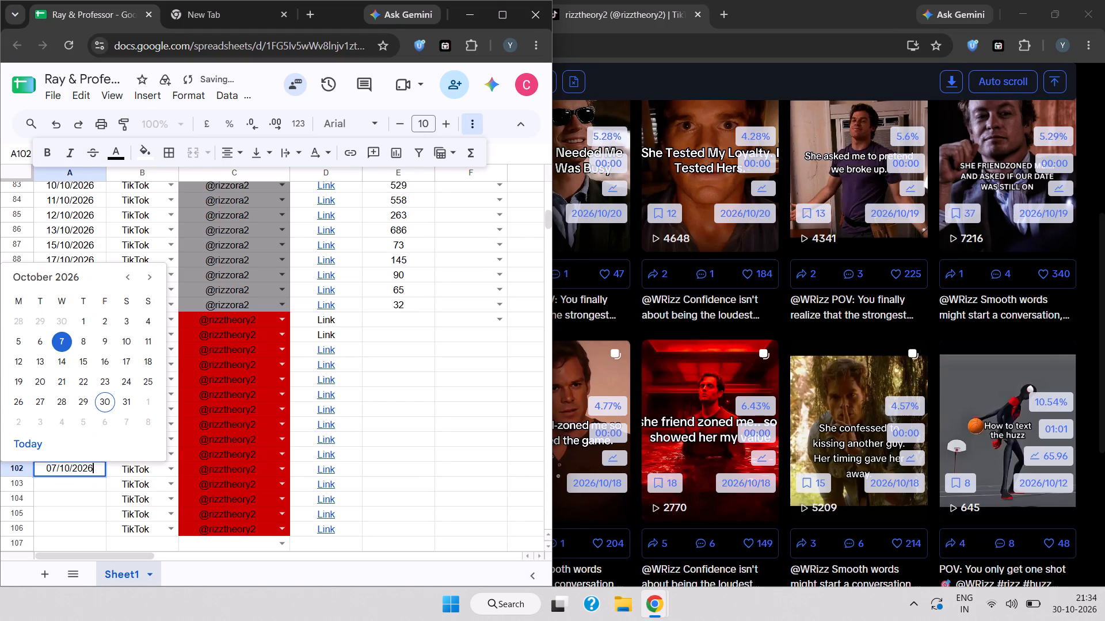
{"action": "left_click", "coordinate": [22, 385]}
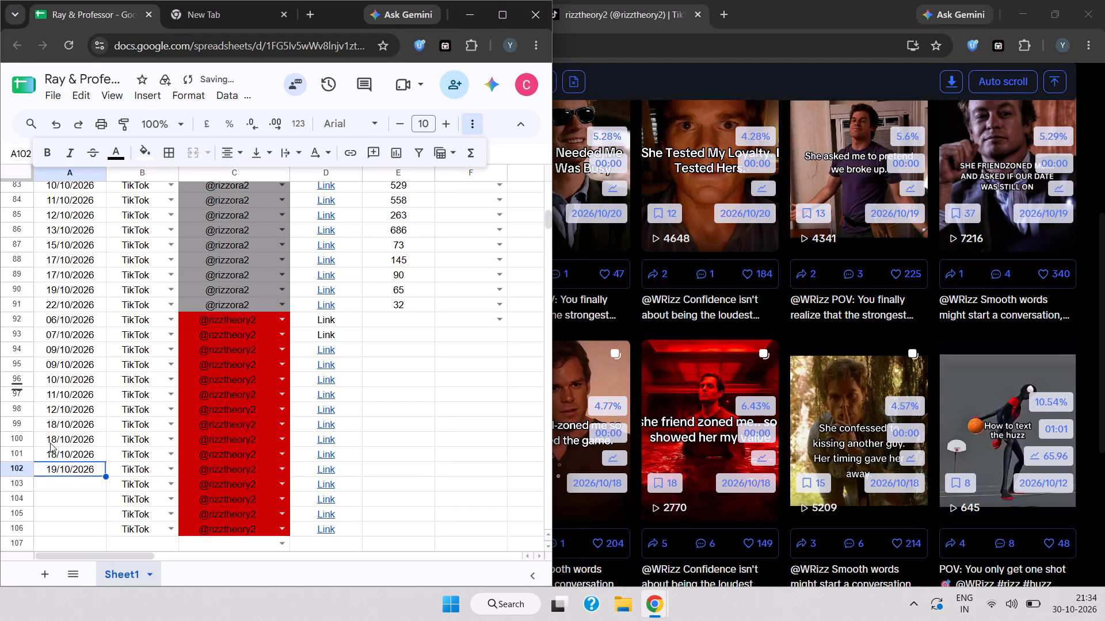
Paste the copied date into A103 and A104 and change both to 19/10/2026.
{"action": "left_click", "coordinate": [75, 484]}
{"action": "key", "text": "ctrl+v"}
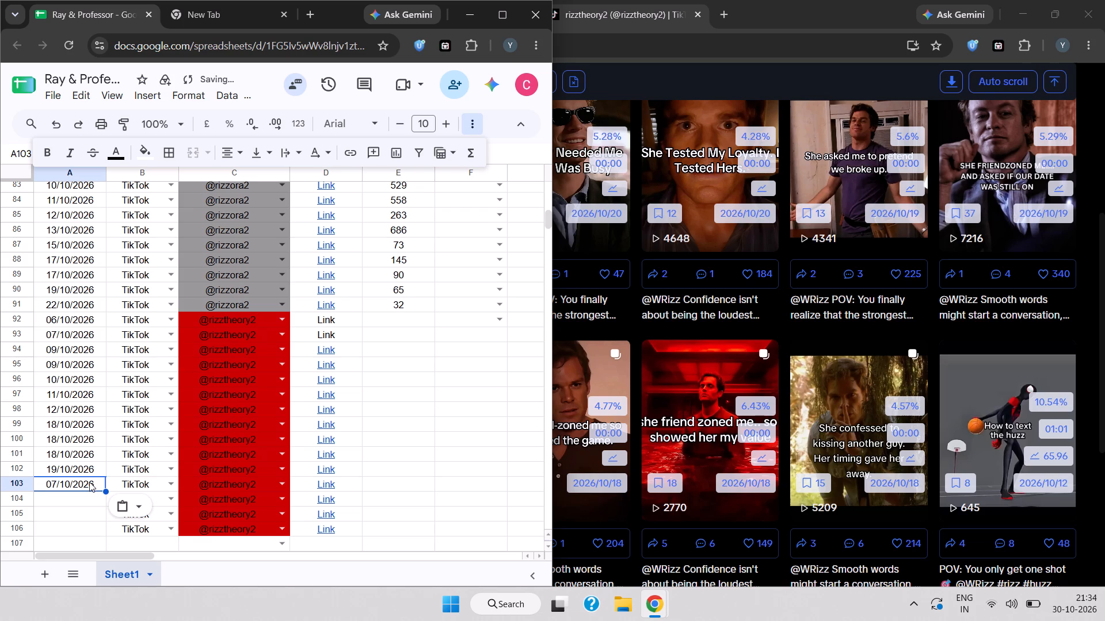
{"action": "double_click", "coordinate": [89, 482]}
{"action": "left_click", "coordinate": [25, 402]}
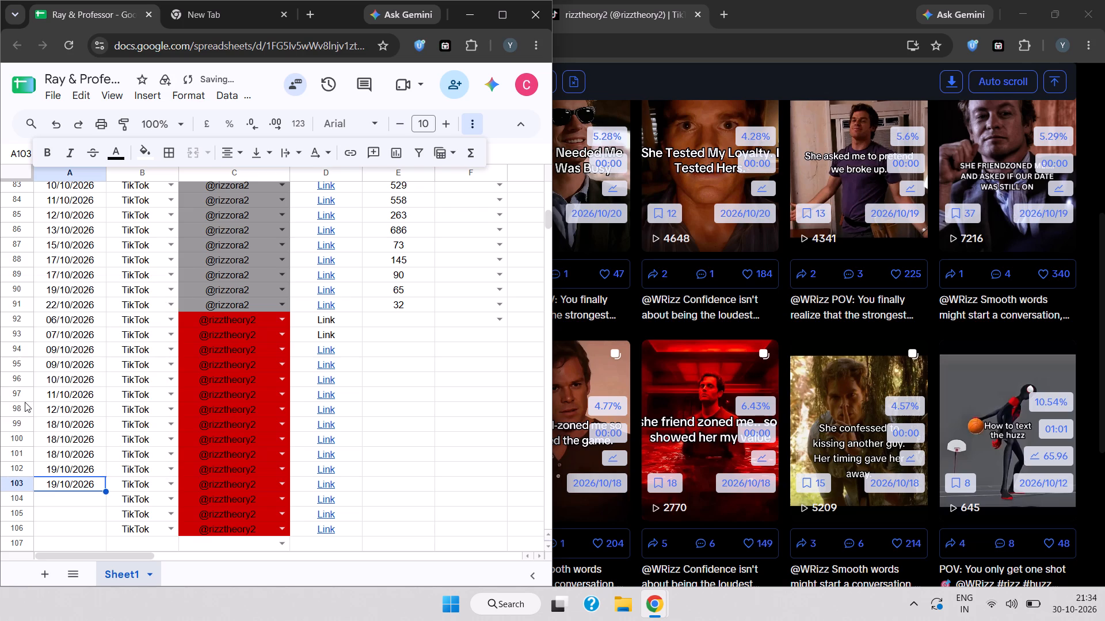
{"action": "left_click", "coordinate": [80, 499]}
{"action": "key", "text": "ctrl+v"}
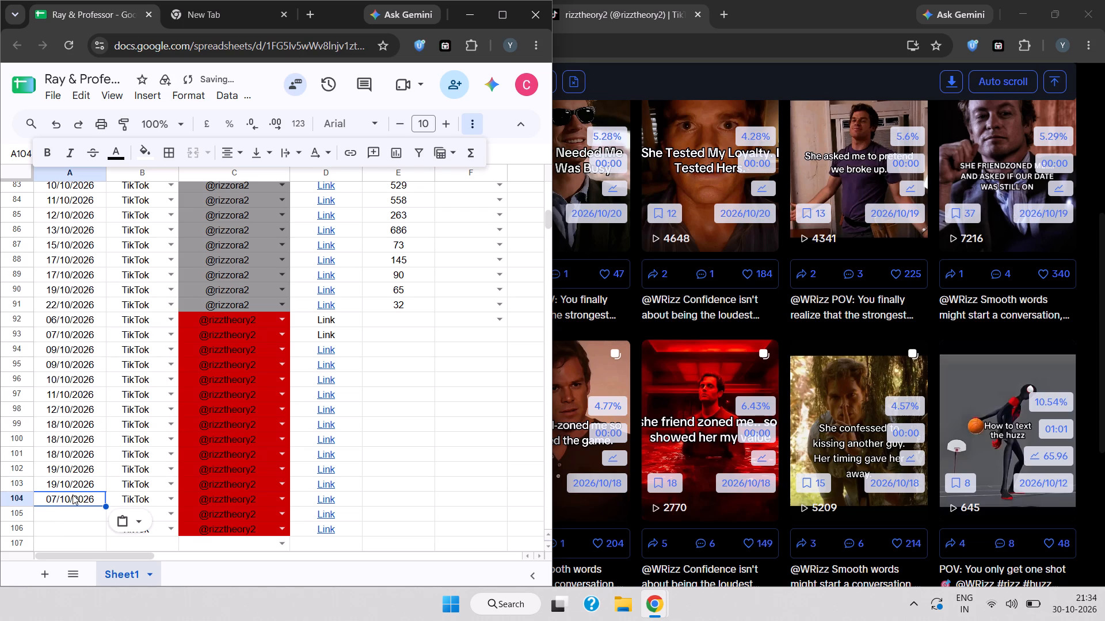
{"action": "double_click", "coordinate": [75, 497]}
{"action": "left_click", "coordinate": [25, 407]}
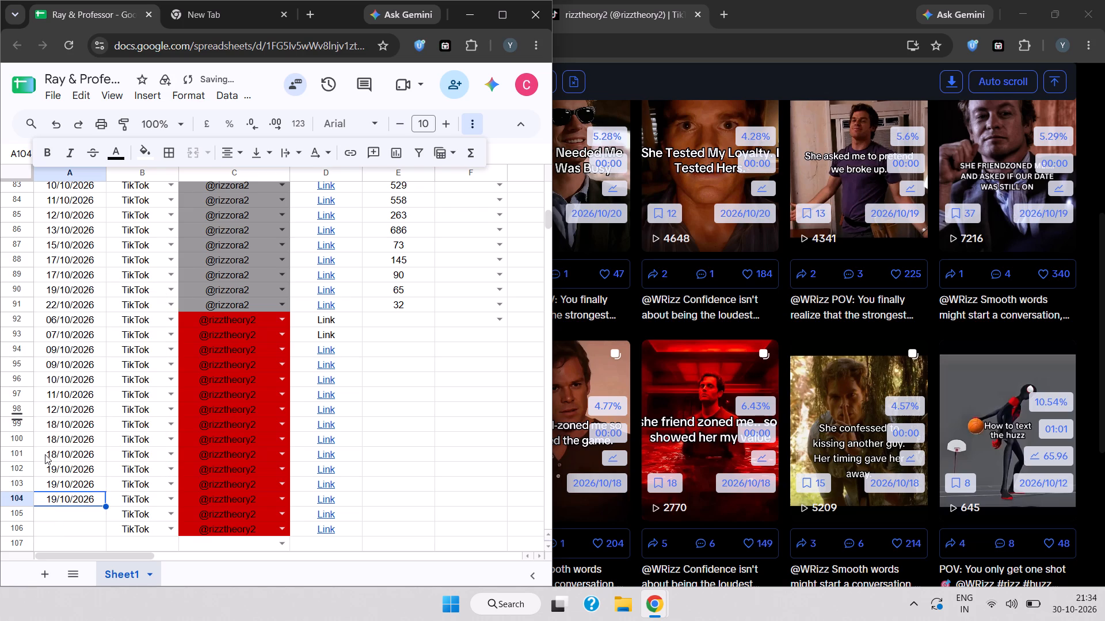
Paste the copied date into A105 and replace its day with 19 so the cell reads 19/10/2026.
{"action": "double_click", "coordinate": [67, 515]}
{"action": "key", "text": "ctrl+v"}
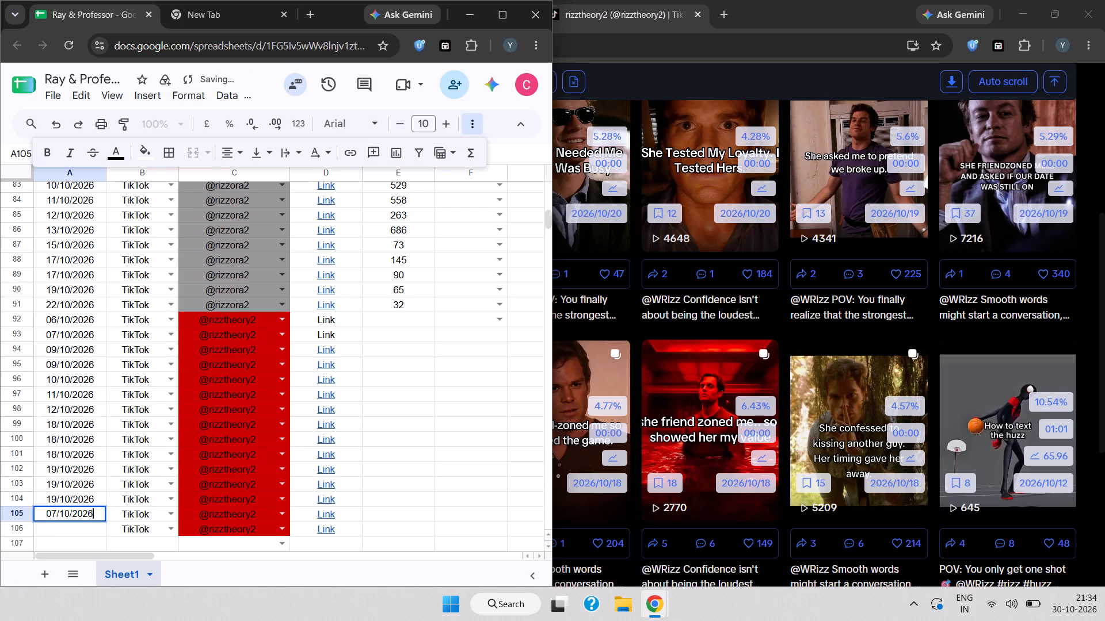
{"action": "left_click", "coordinate": [54, 512]}
{"action": "key", "text": "BackSpace"}
{"action": "key", "text": "BackSpace"}
{"action": "type", "text": "19"}
{"action": "left_click", "coordinate": [75, 530]}
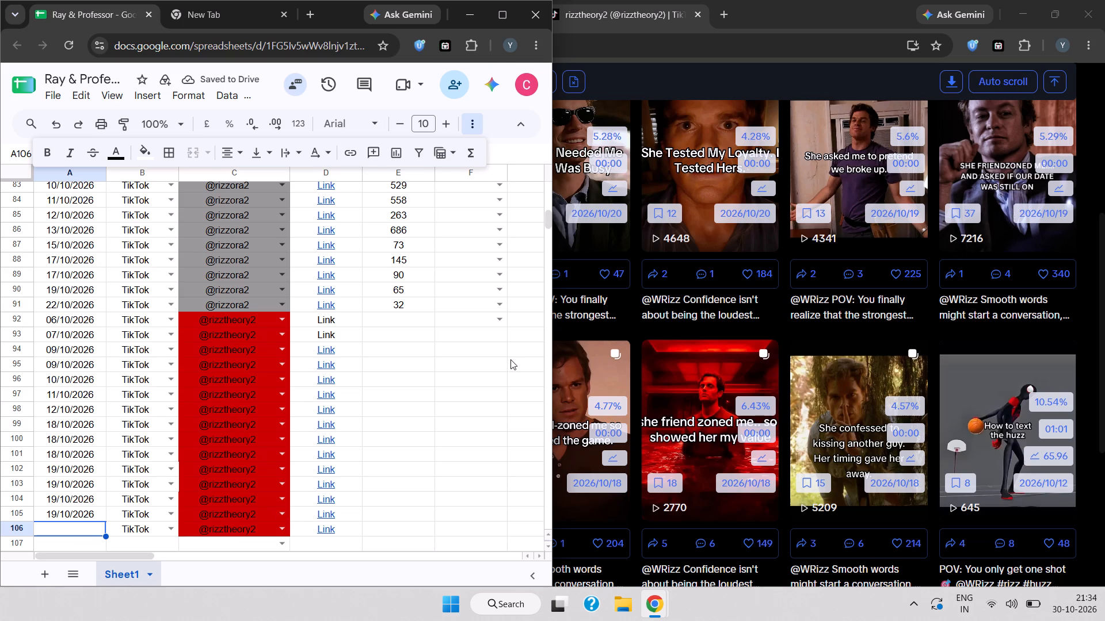
{"action": "left_click", "coordinate": [748, 0]}
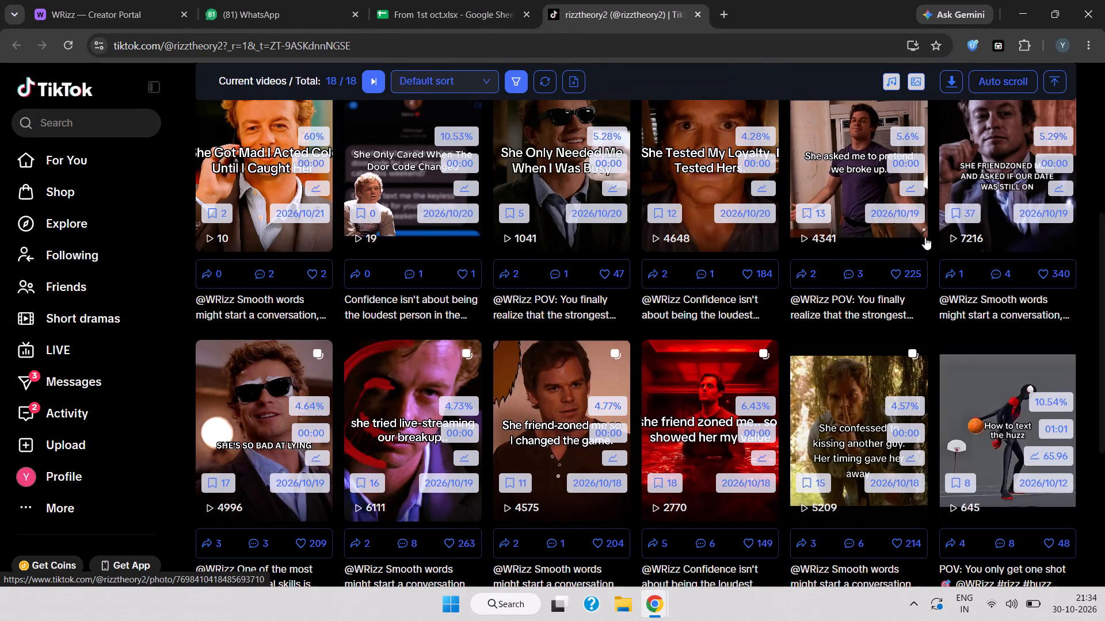
{"action": "scroll", "coordinate": [817, 208], "scroll_direction": "up", "scroll_amount": 2}
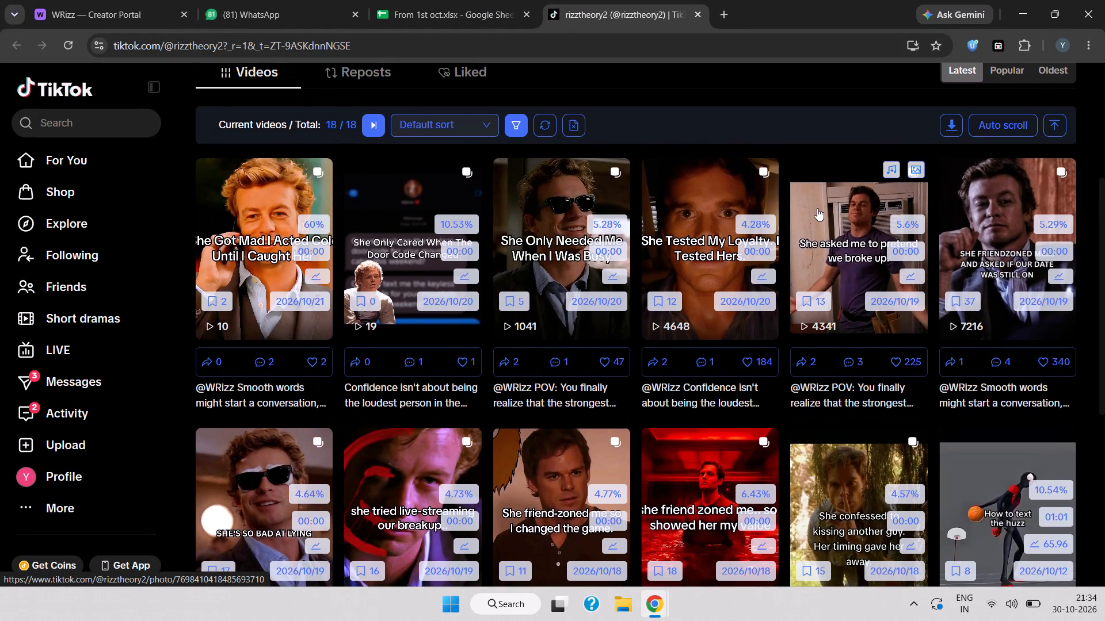
{"action": "scroll", "coordinate": [817, 208], "scroll_direction": "up", "scroll_amount": 1}
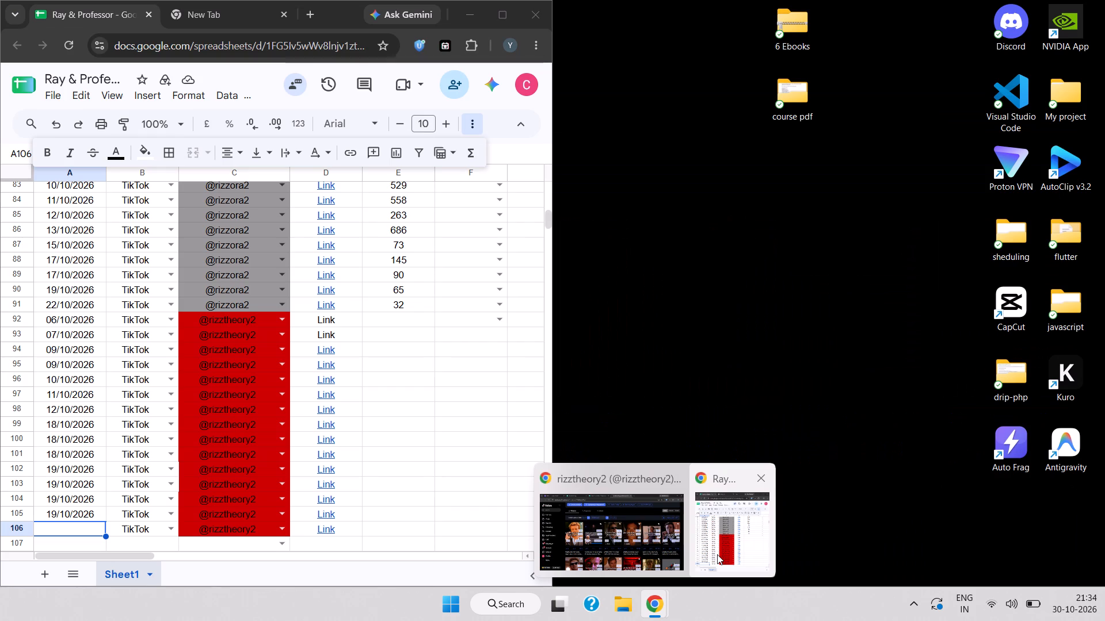
{"action": "left_click", "coordinate": [717, 554]}
{"action": "scroll", "coordinate": [426, 447], "scroll_direction": "down", "scroll_amount": 2}
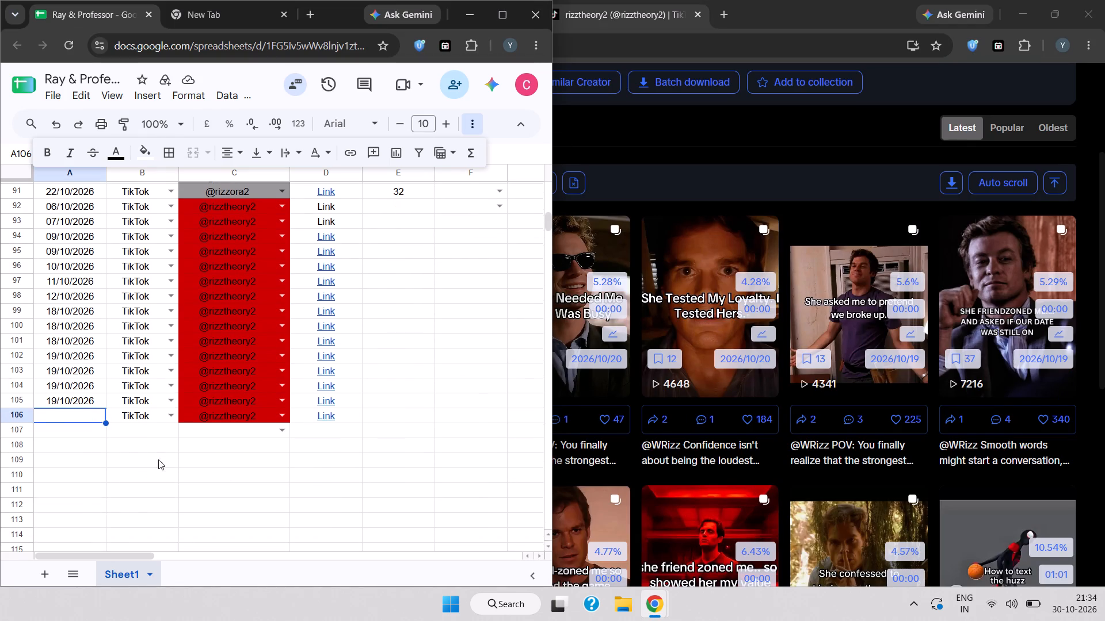
{"action": "scroll", "coordinate": [69, 417], "scroll_direction": "up", "scroll_amount": 1}
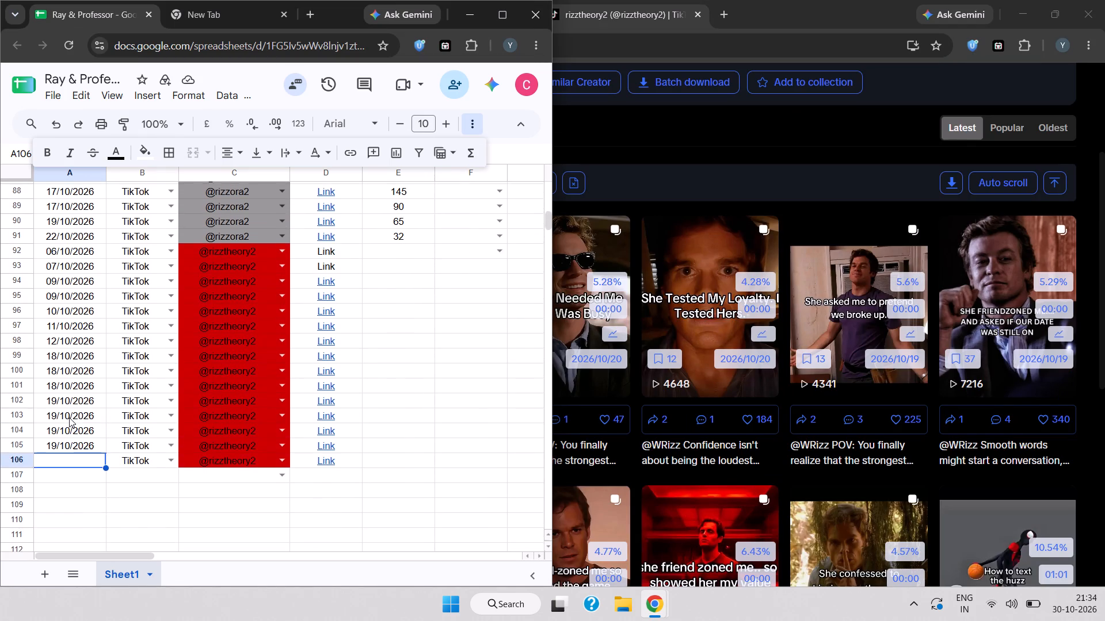
{"action": "scroll", "coordinate": [69, 417], "scroll_direction": "up", "scroll_amount": 1}
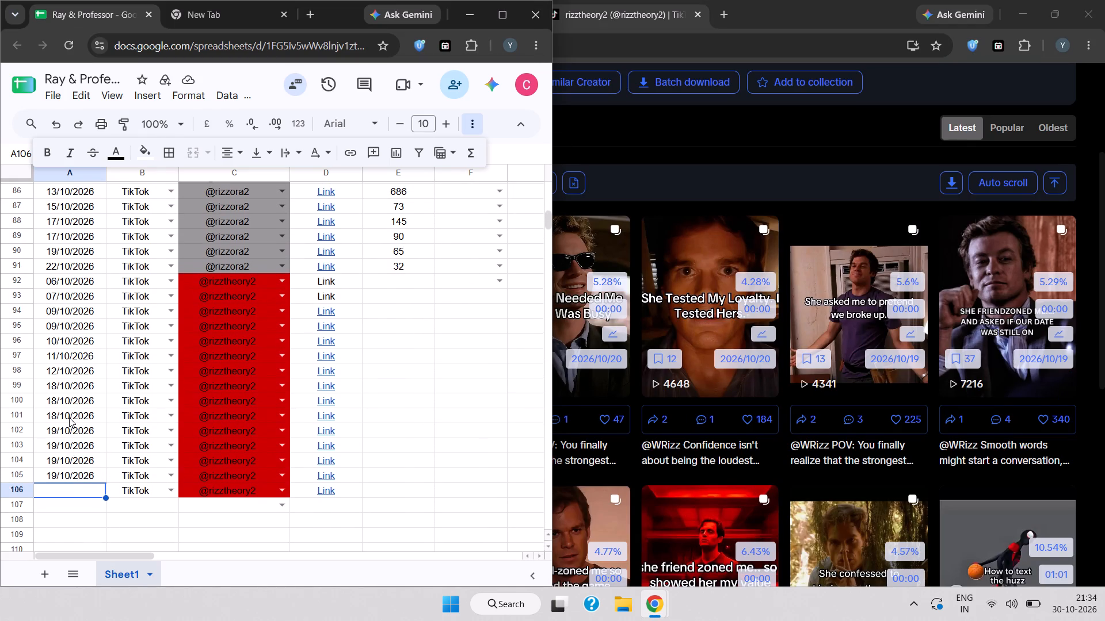
{"action": "scroll", "coordinate": [69, 417], "scroll_direction": "up", "scroll_amount": 2}
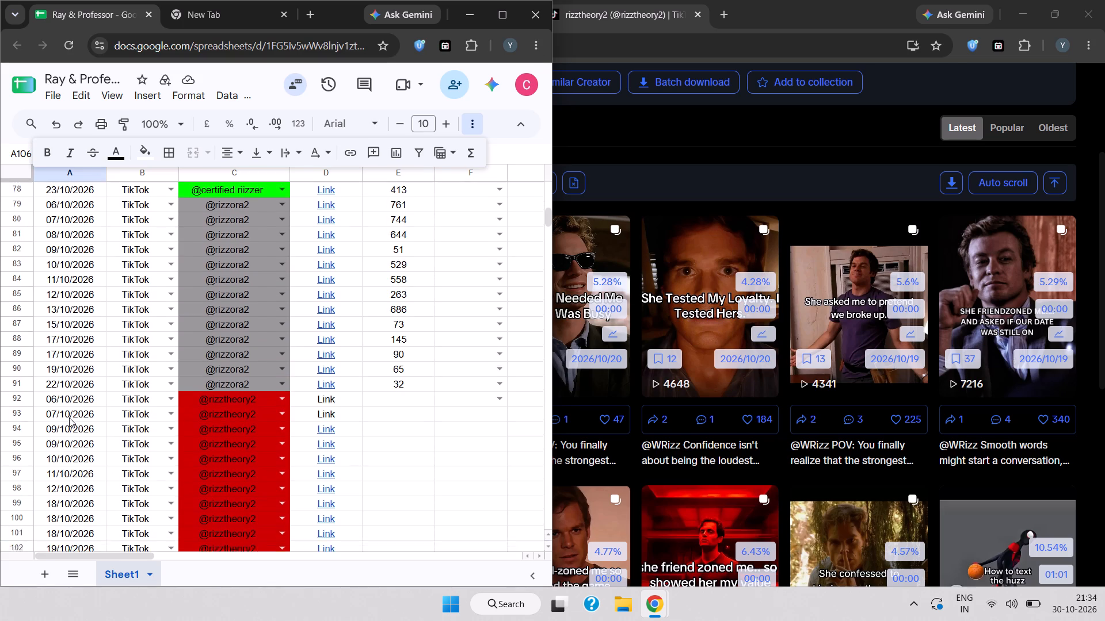
{"action": "scroll", "coordinate": [69, 417], "scroll_direction": "up", "scroll_amount": 2}
{"action": "scroll", "coordinate": [69, 417], "scroll_direction": "down", "scroll_amount": 1}
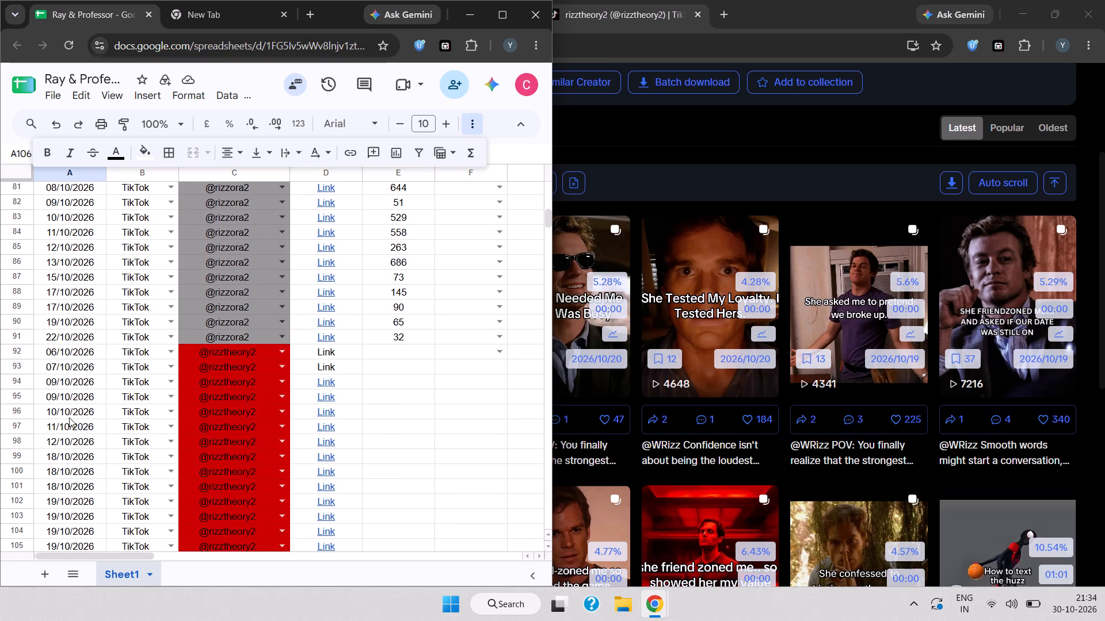
{"action": "scroll", "coordinate": [69, 417], "scroll_direction": "down", "scroll_amount": 1}
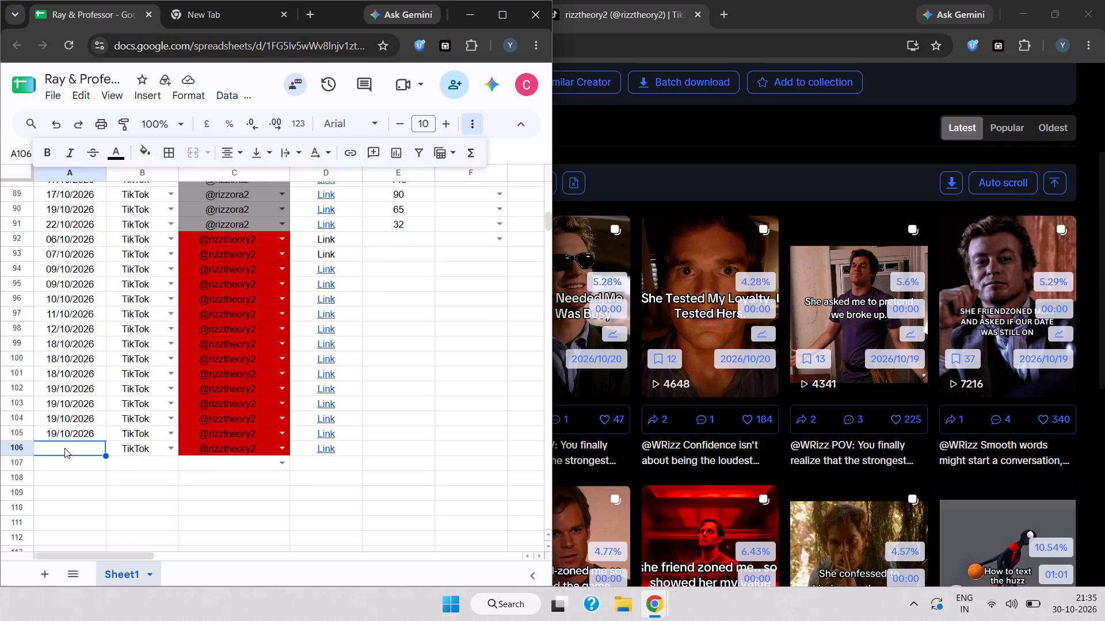
{"action": "key", "text": "ctrl+v"}
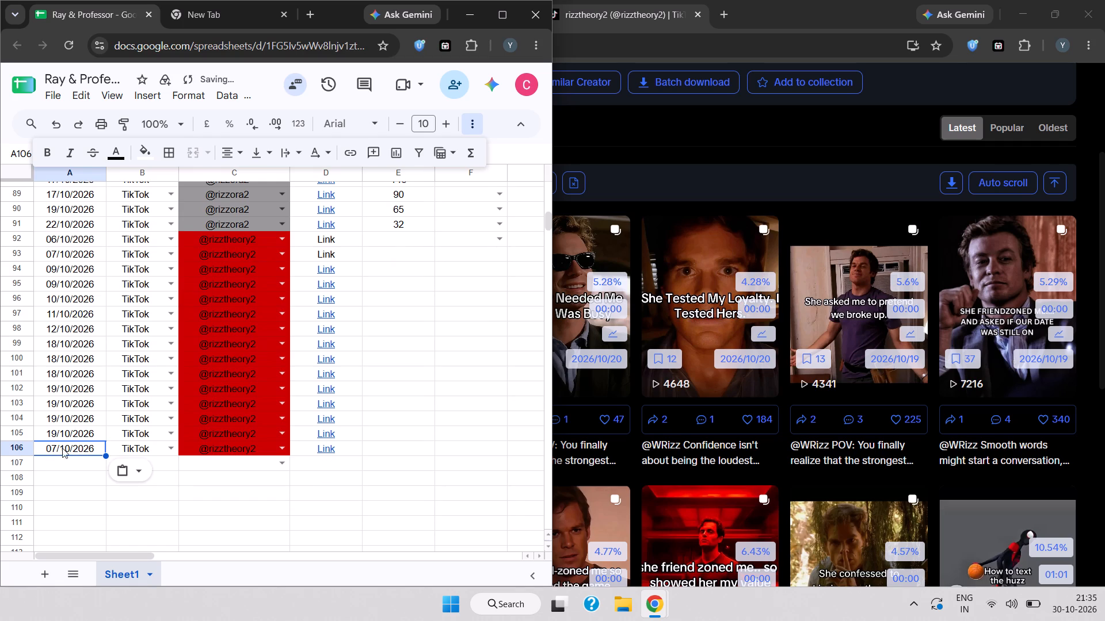
{"action": "left_click", "coordinate": [52, 448]}
{"action": "double_click", "coordinate": [52, 448]}
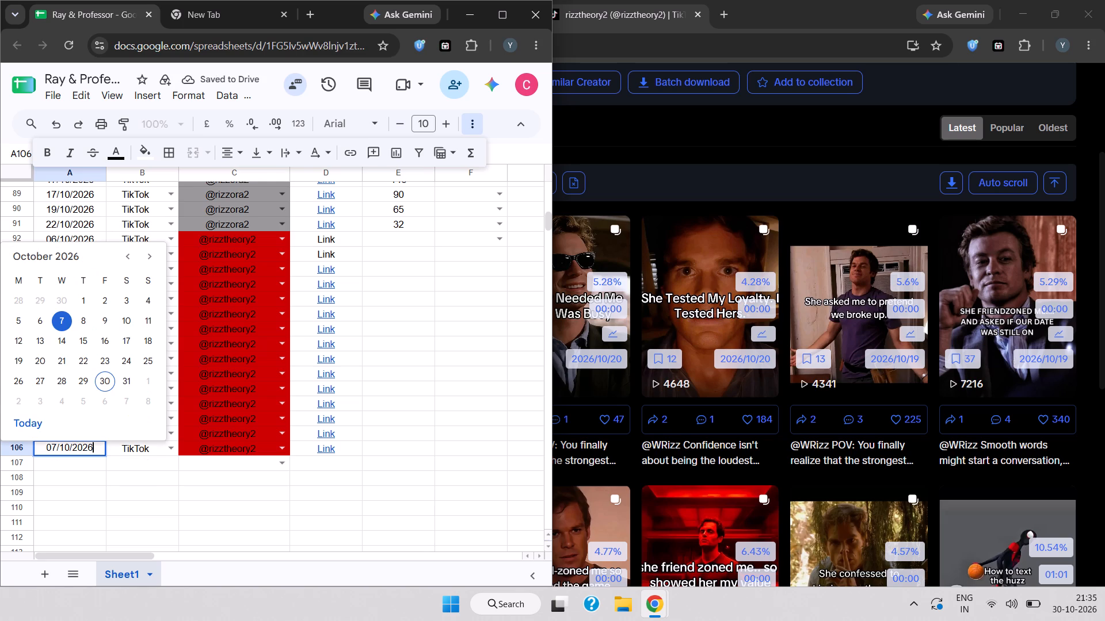
{"action": "left_click", "coordinate": [35, 362]}
{"action": "scroll", "coordinate": [35, 362], "scroll_direction": "up", "scroll_amount": 1}
Paste the copied date into A107 and A108 and change both to 20/10/2026.
{"action": "left_click", "coordinate": [92, 466]}
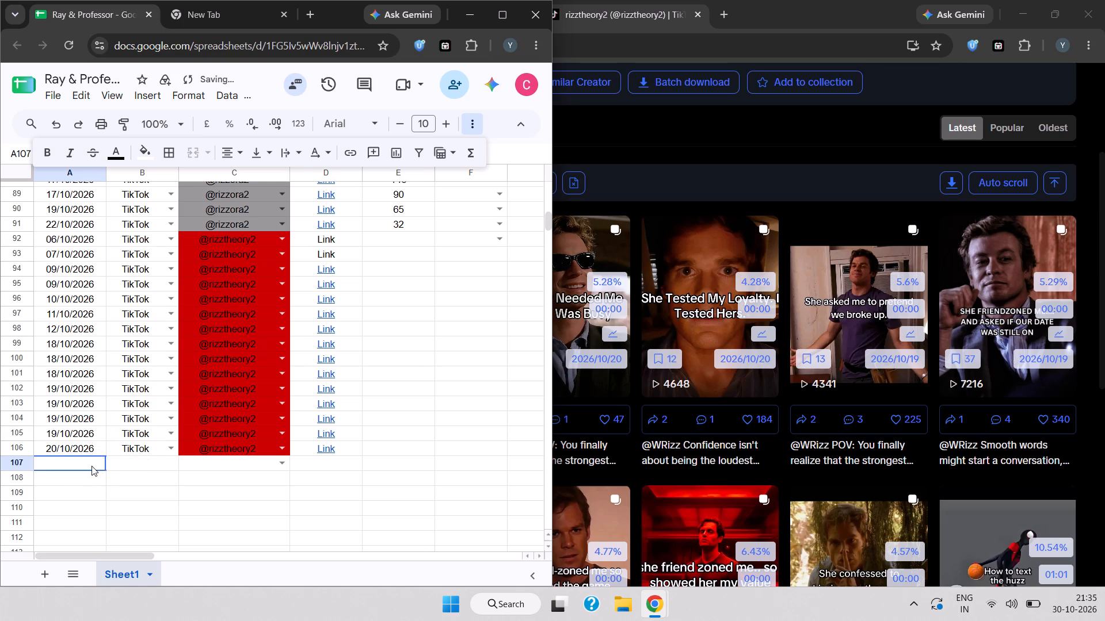
{"action": "key", "text": "ctrl+v"}
{"action": "double_click", "coordinate": [79, 459]}
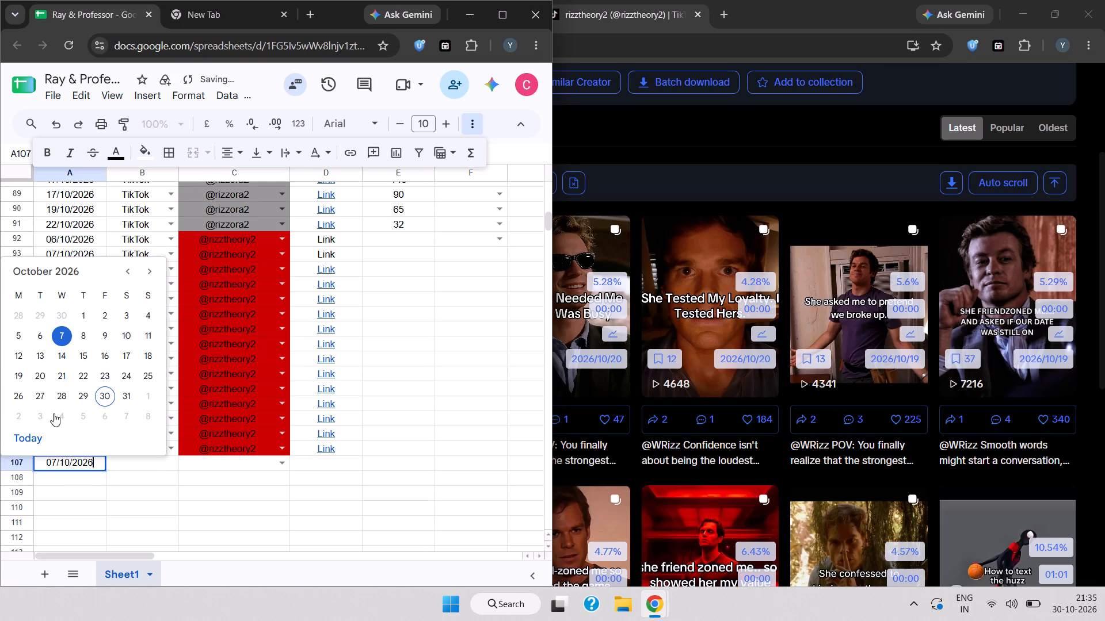
{"action": "left_click", "coordinate": [43, 373]}
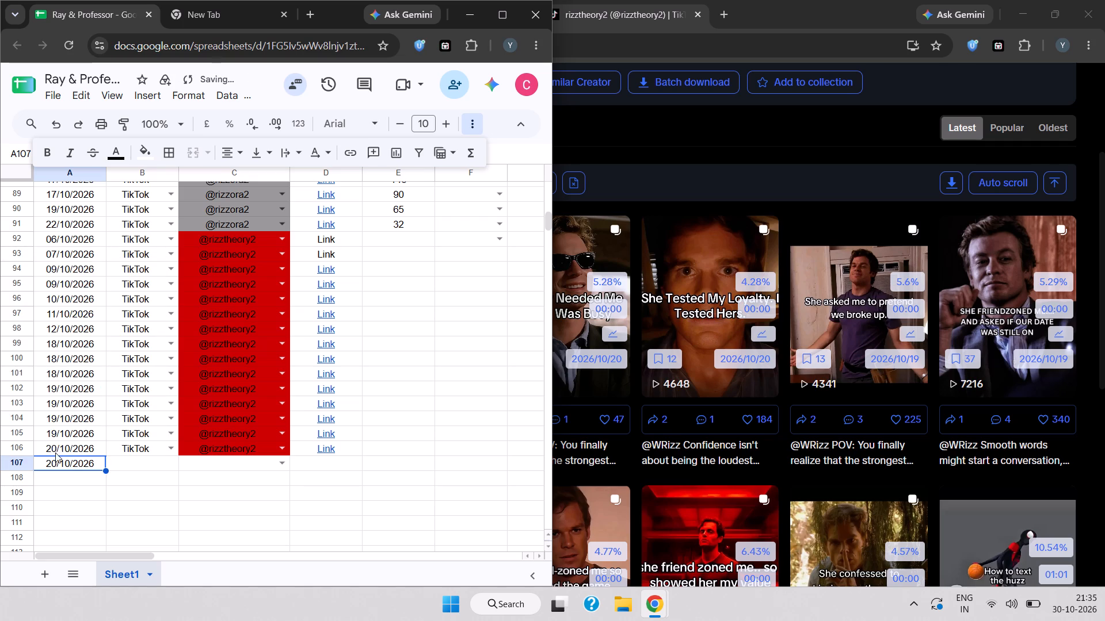
{"action": "left_click", "coordinate": [79, 481]}
{"action": "key", "text": "ctrl+v"}
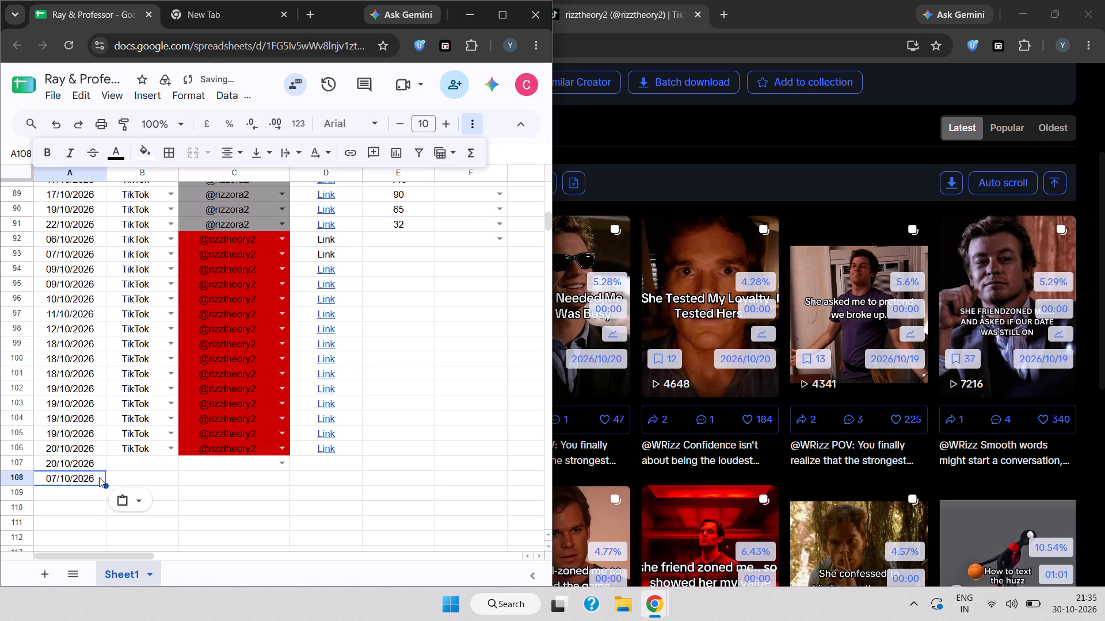
{"action": "double_click", "coordinate": [99, 477]}
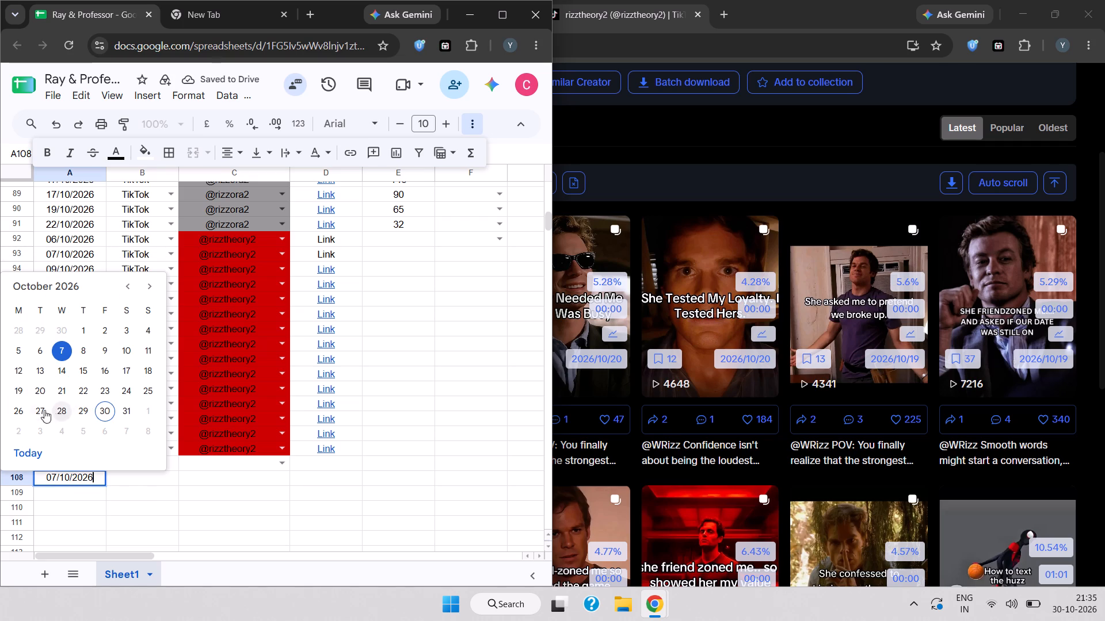
{"action": "left_click", "coordinate": [44, 388]}
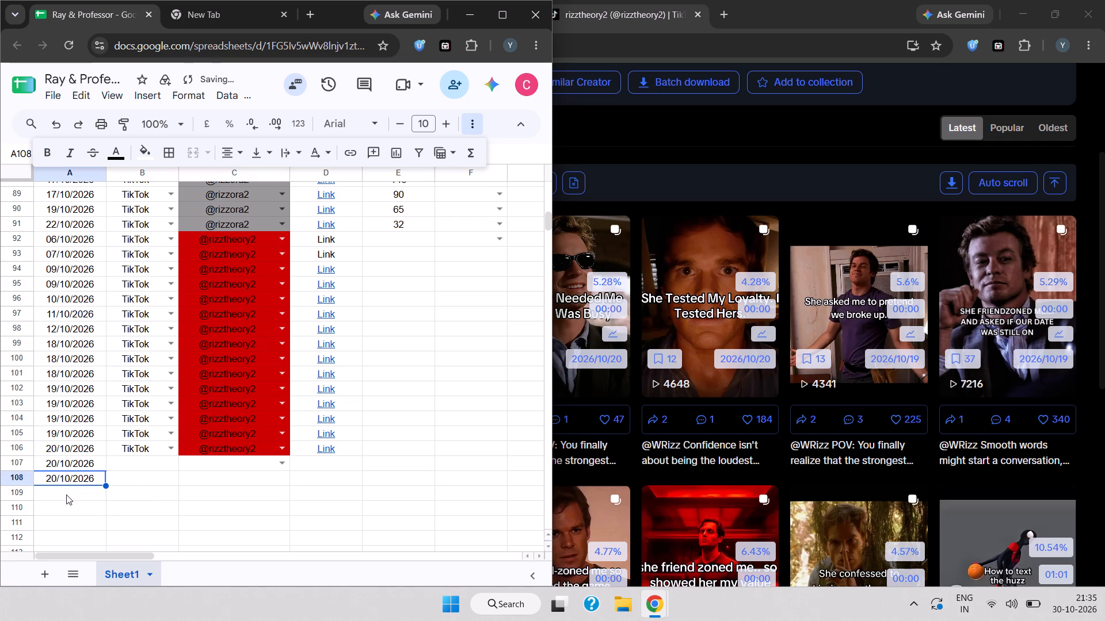
Paste the copied date into A109 and replace its day with 21 so the cell reads 21/10/2026.
{"action": "double_click", "coordinate": [82, 489]}
{"action": "key", "text": "ctrl+v"}
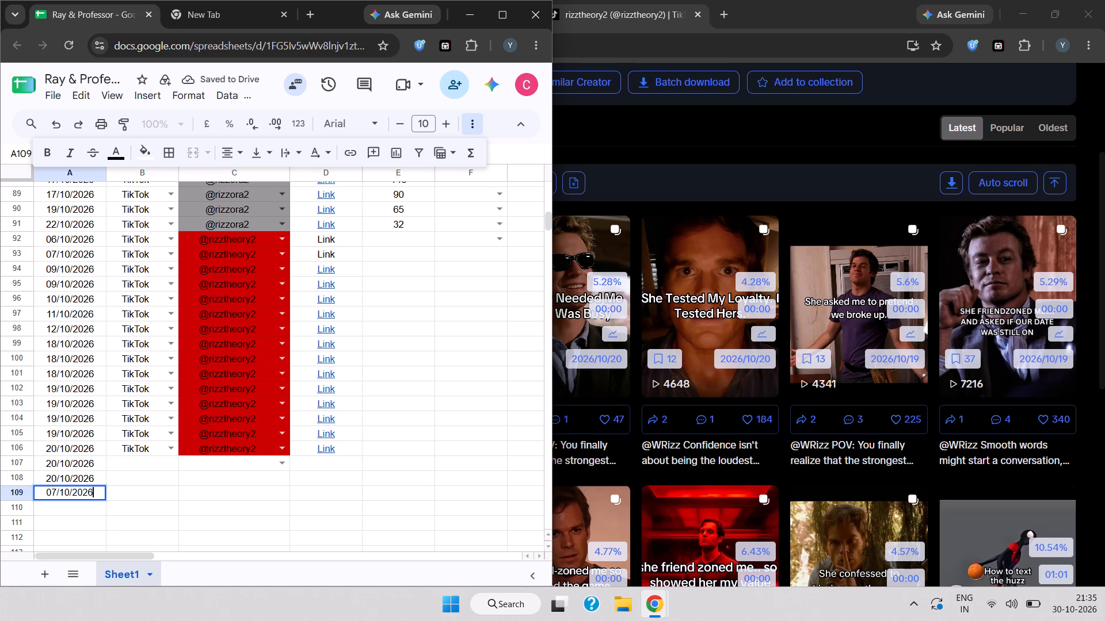
{"action": "key", "text": "Left"}
{"action": "key", "text": "Left"}
{"action": "key", "text": "Left"}
{"action": "key", "text": "Left"}
{"action": "key", "text": "Left"}
{"action": "key", "text": "Left"}
{"action": "key", "text": "Left"}
{"action": "key", "text": "Left"}
{"action": "key", "text": "BackSpace"}
{"action": "key", "text": "BackSpace"}
{"action": "type", "text": "21"}
{"action": "left_click", "coordinate": [139, 461]}
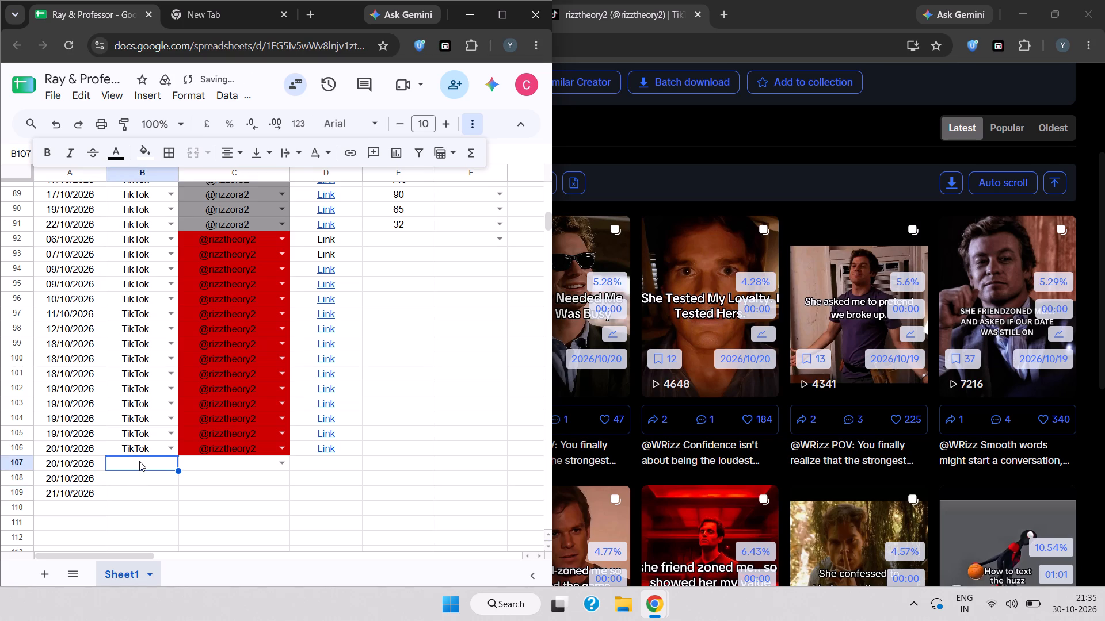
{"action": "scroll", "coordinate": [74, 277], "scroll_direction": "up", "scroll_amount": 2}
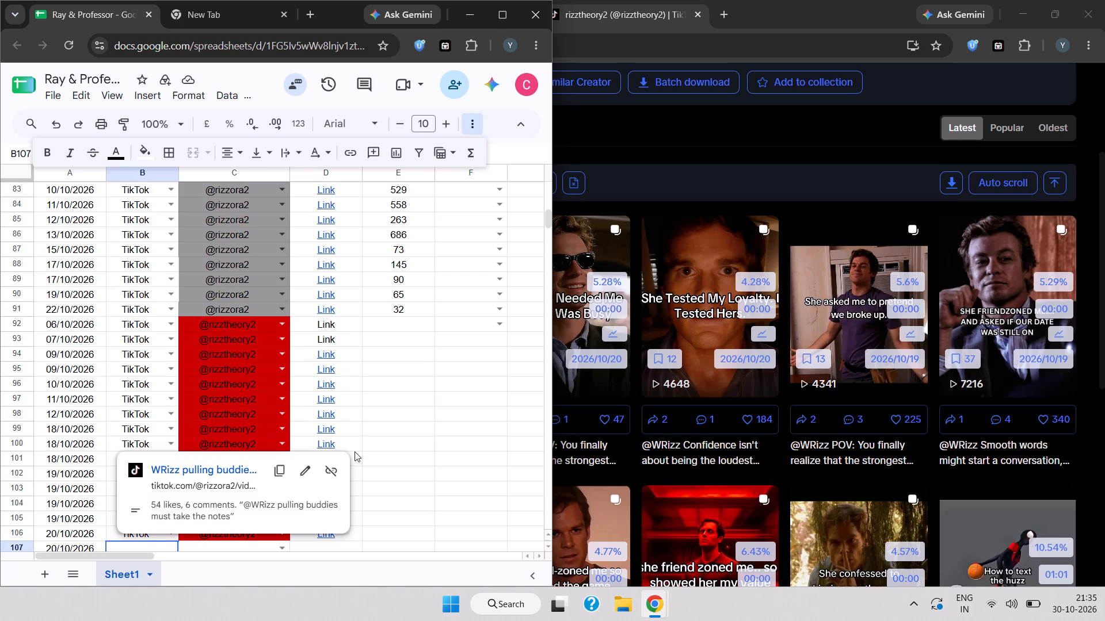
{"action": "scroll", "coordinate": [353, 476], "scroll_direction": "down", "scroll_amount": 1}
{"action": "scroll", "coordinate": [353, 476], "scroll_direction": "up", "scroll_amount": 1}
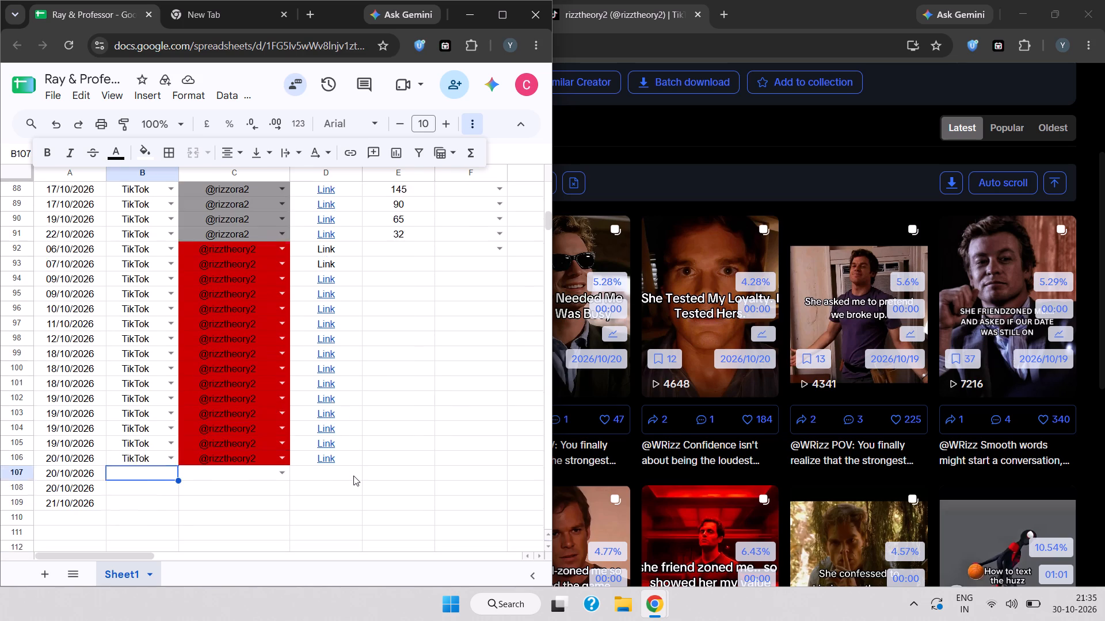
{"action": "scroll", "coordinate": [353, 476], "scroll_direction": "up", "scroll_amount": 1}
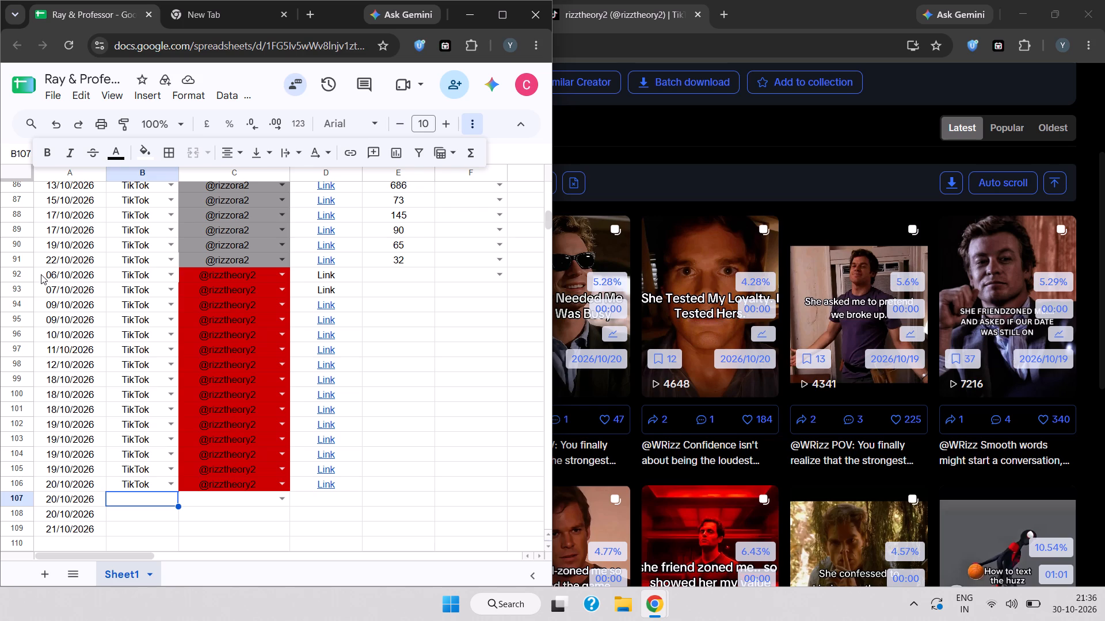
{"action": "left_click", "coordinate": [652, 147]}
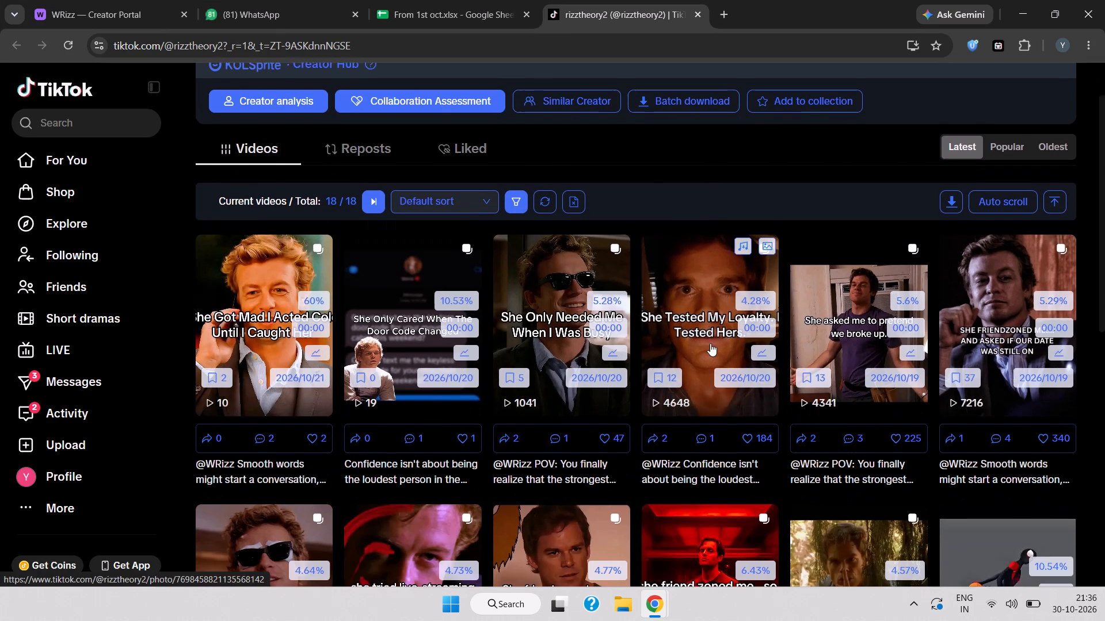
{"action": "scroll", "coordinate": [951, 347], "scroll_direction": "down", "scroll_amount": 2}
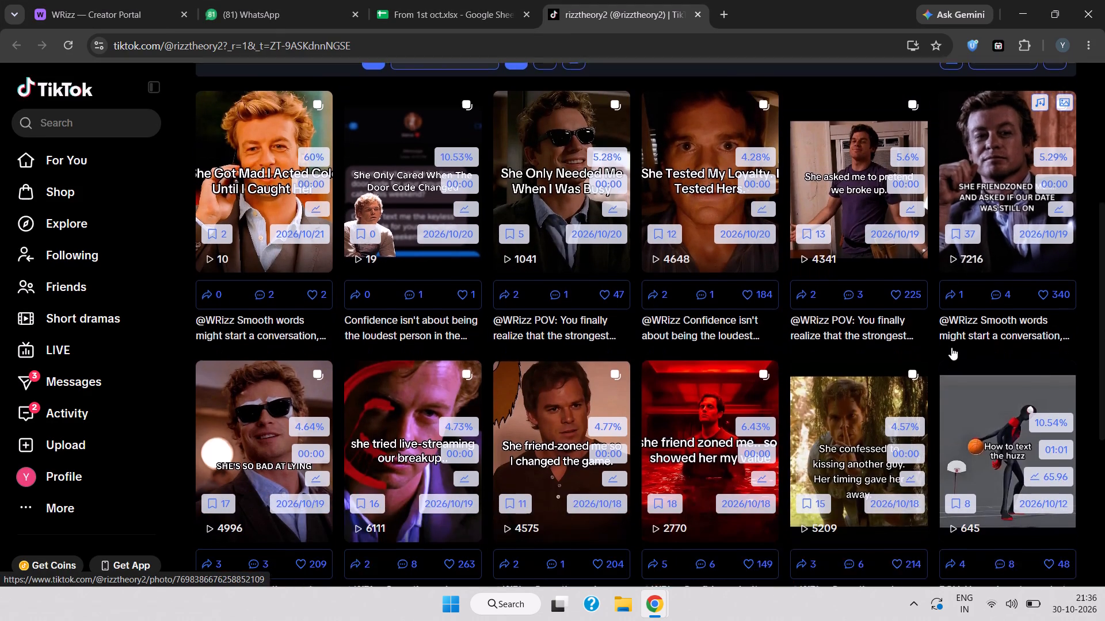
{"action": "scroll", "coordinate": [951, 347], "scroll_direction": "down", "scroll_amount": 1}
{"action": "scroll", "coordinate": [615, 404], "scroll_direction": "down", "scroll_amount": 4}
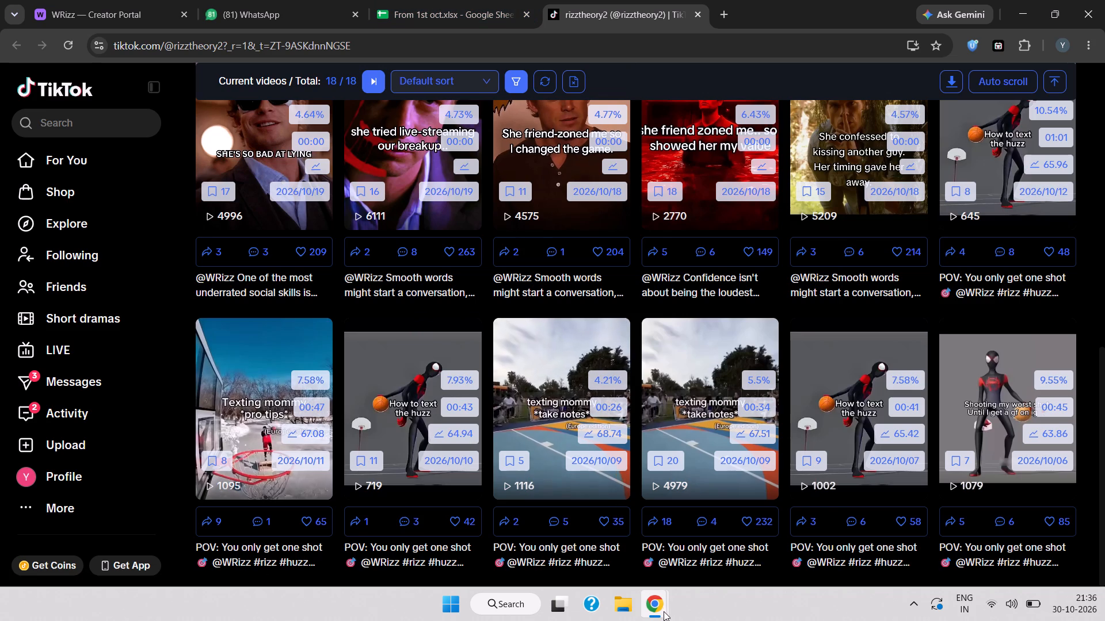
{"action": "left_click", "coordinate": [708, 535]}
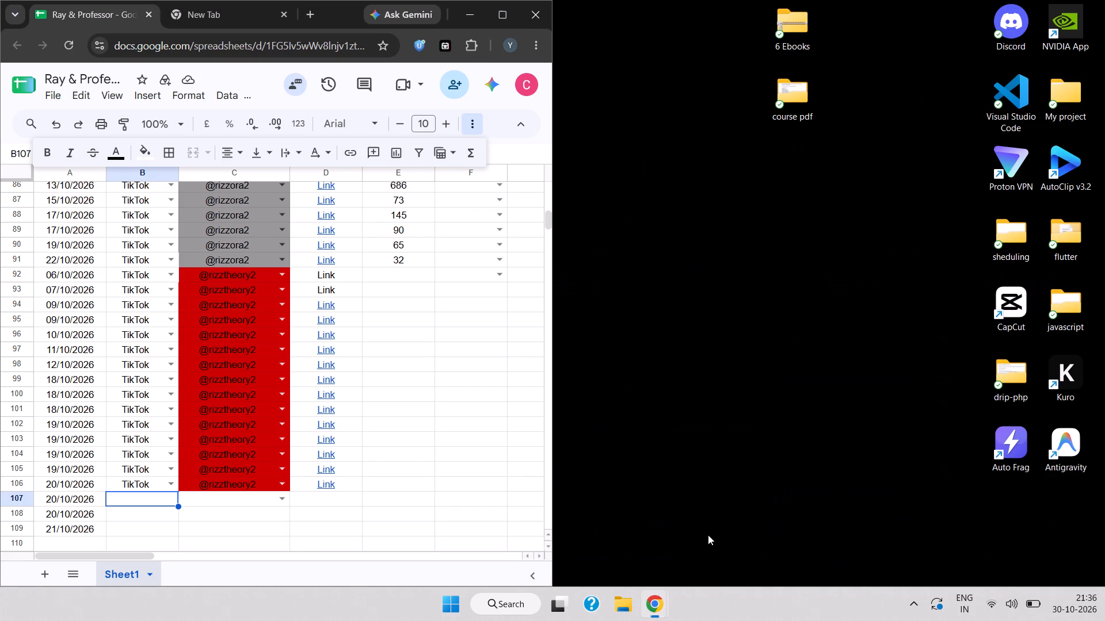
{"action": "scroll", "coordinate": [444, 460], "scroll_direction": "down", "scroll_amount": 1}
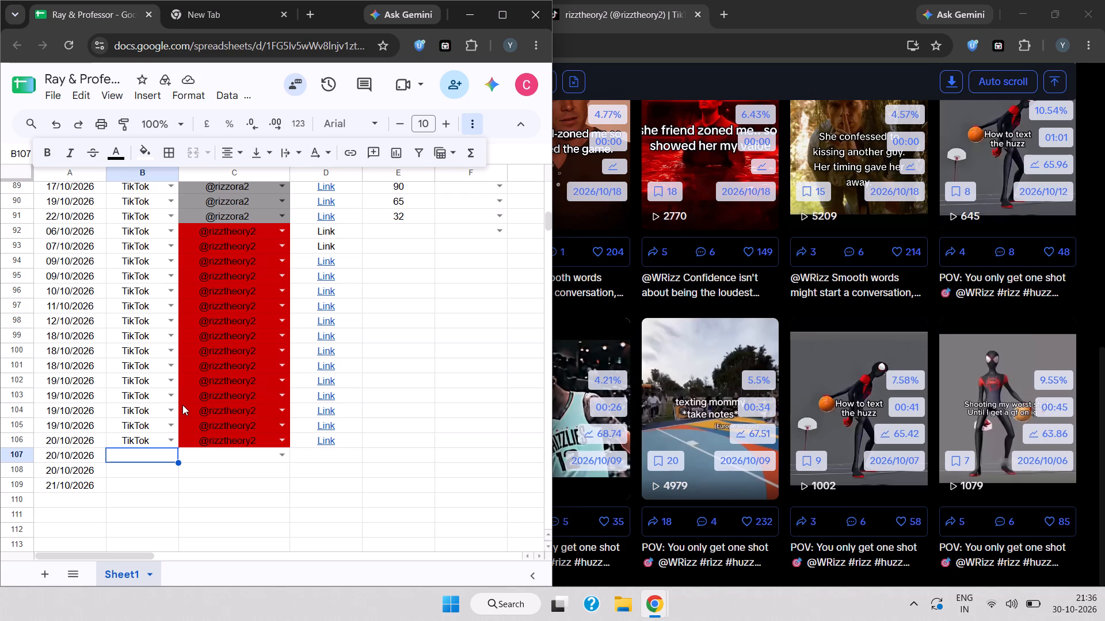
{"action": "left_click_drag", "start_coordinate": [182, 405], "coordinate": [245, 440]}
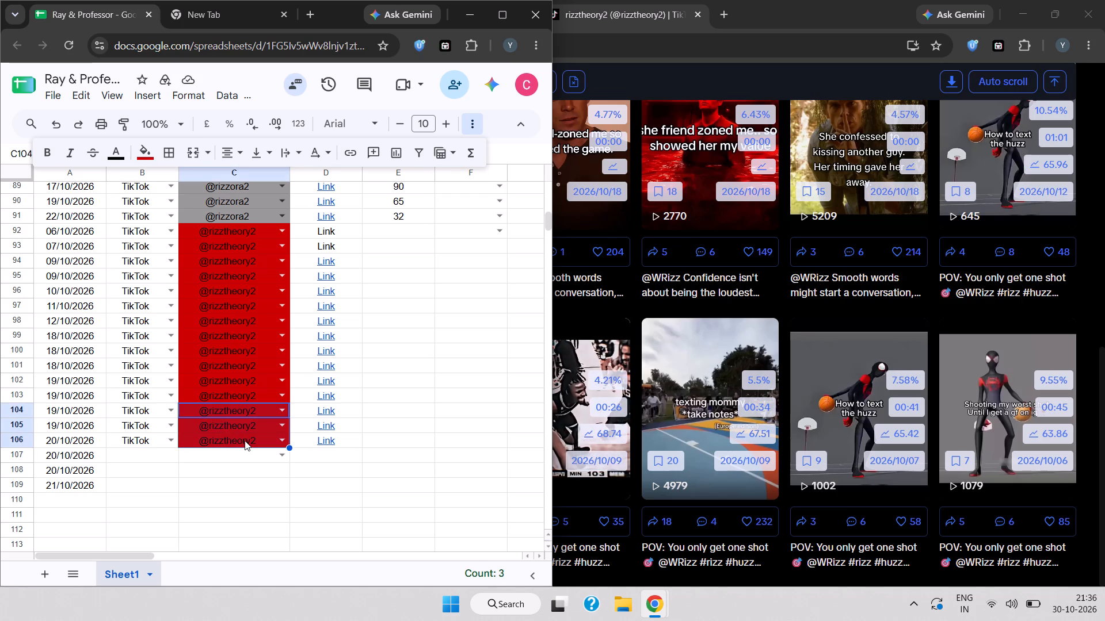
{"action": "right_click", "coordinate": [245, 440]}
{"action": "left_click", "coordinate": [300, 168]}
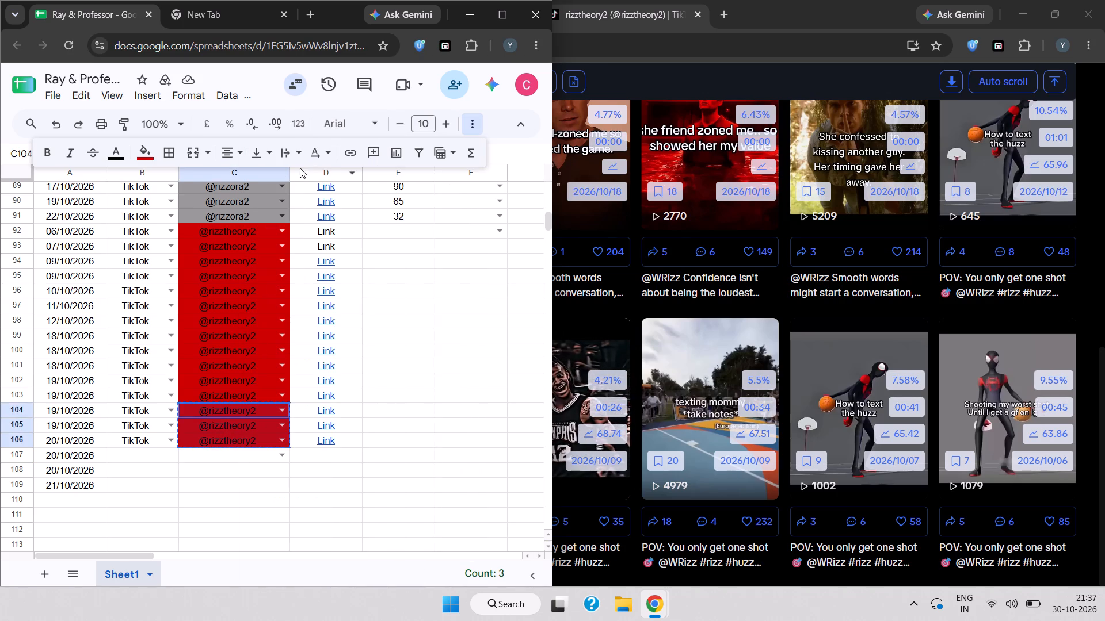
{"action": "left_click", "coordinate": [232, 454]}
{"action": "key", "text": "ctrl+v"}
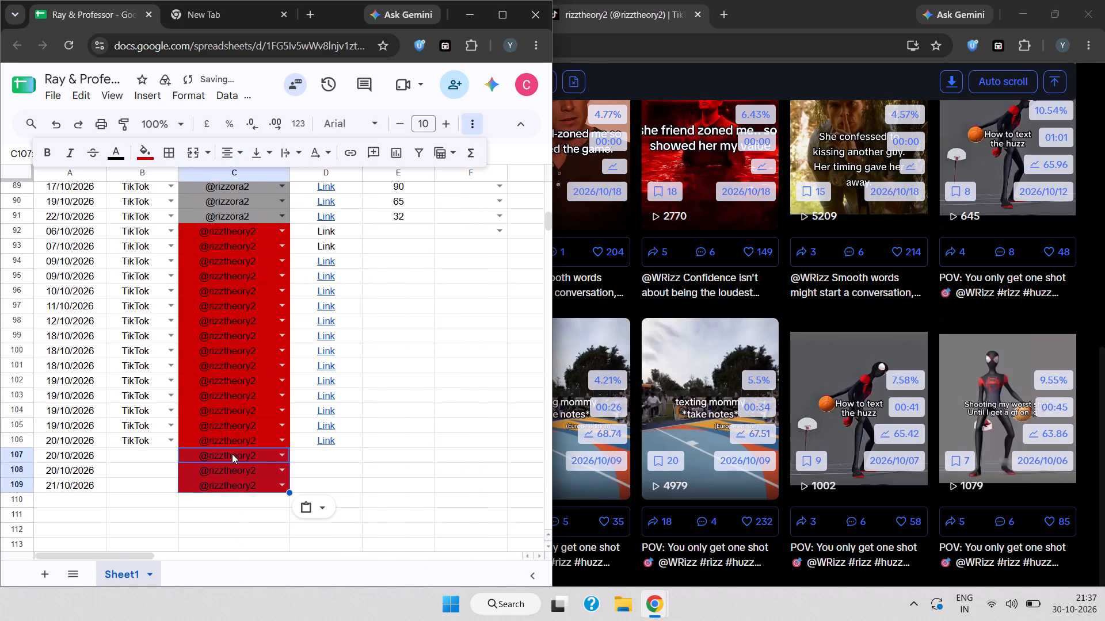
Copy the TikTok platform entries from B104:B106 into B107:B109.
{"action": "left_click", "coordinate": [124, 454]}
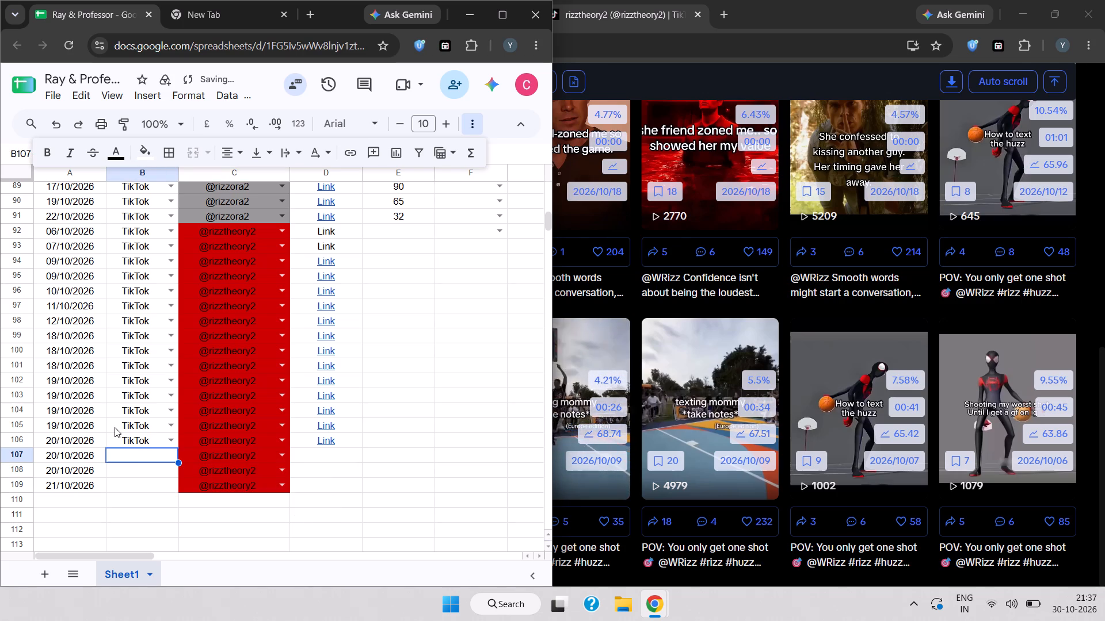
{"action": "left_click", "coordinate": [105, 408]}
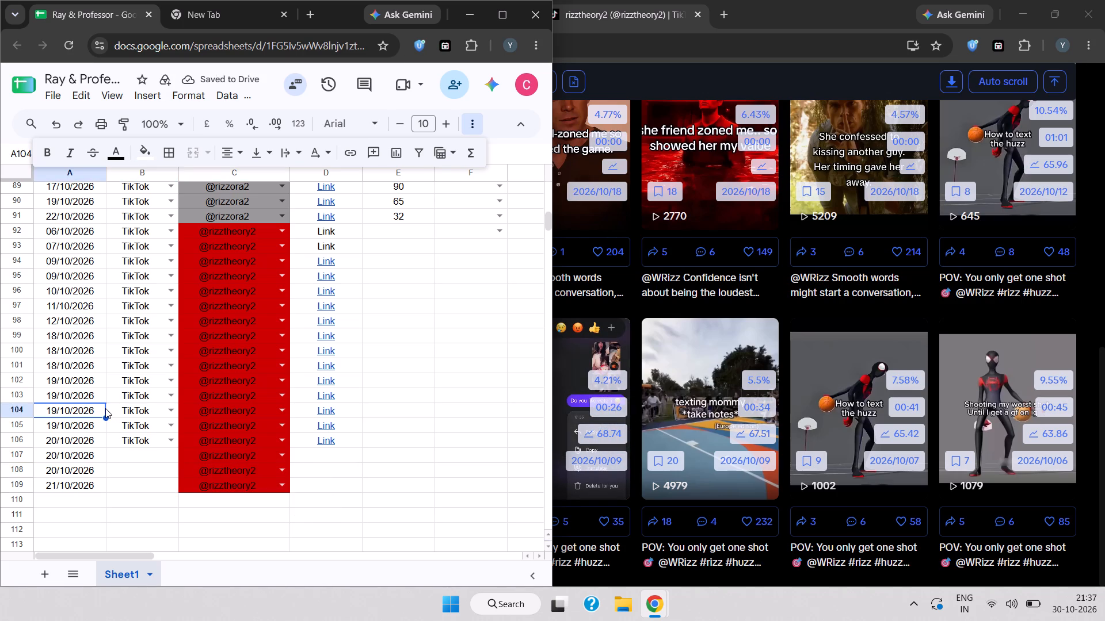
{"action": "left_click_drag", "start_coordinate": [115, 408], "coordinate": [156, 444]}
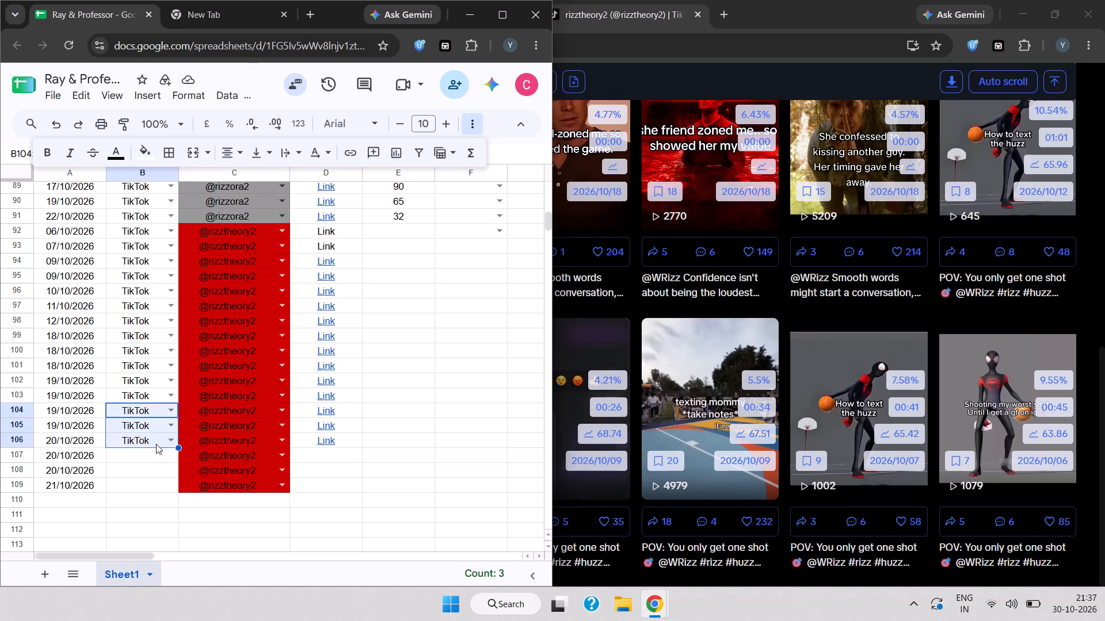
{"action": "key", "text": "ctrl+c"}
{"action": "left_click", "coordinate": [140, 456]}
{"action": "key", "text": "ctrl+v"}
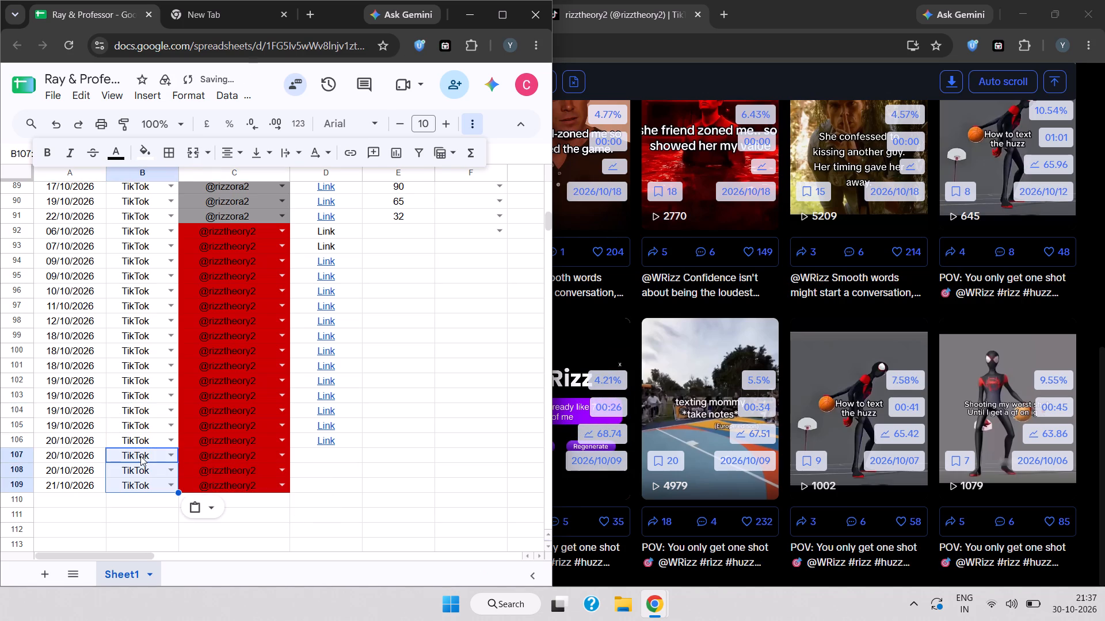
Copy the Link entries from D104:D106 into D107:D109.
{"action": "left_click", "coordinate": [328, 456]}
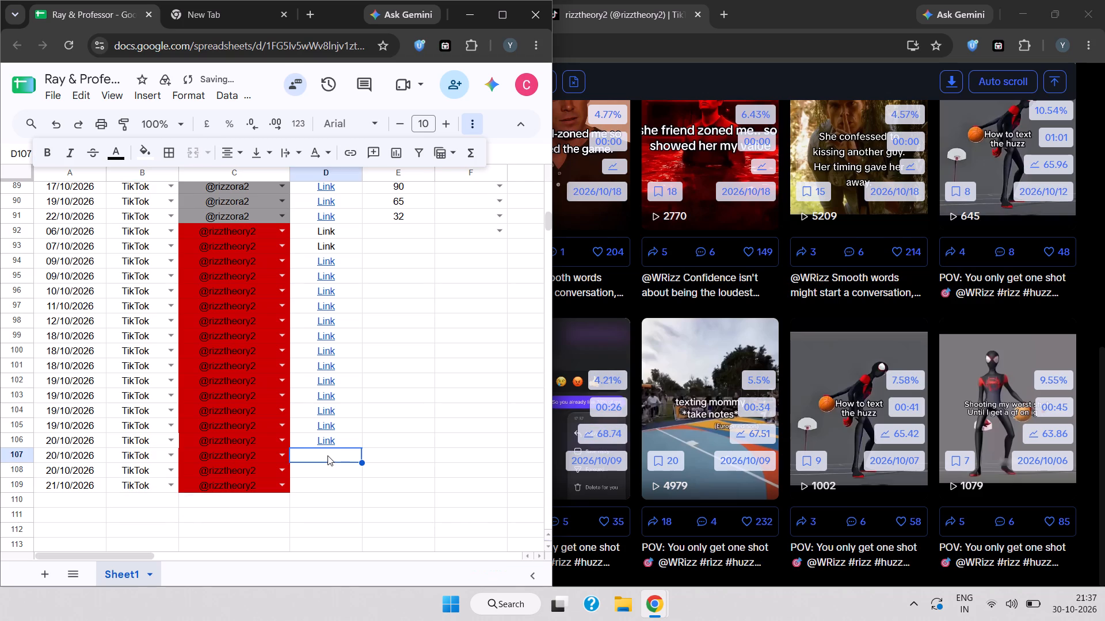
{"action": "left_click_drag", "start_coordinate": [300, 407], "coordinate": [334, 432]}
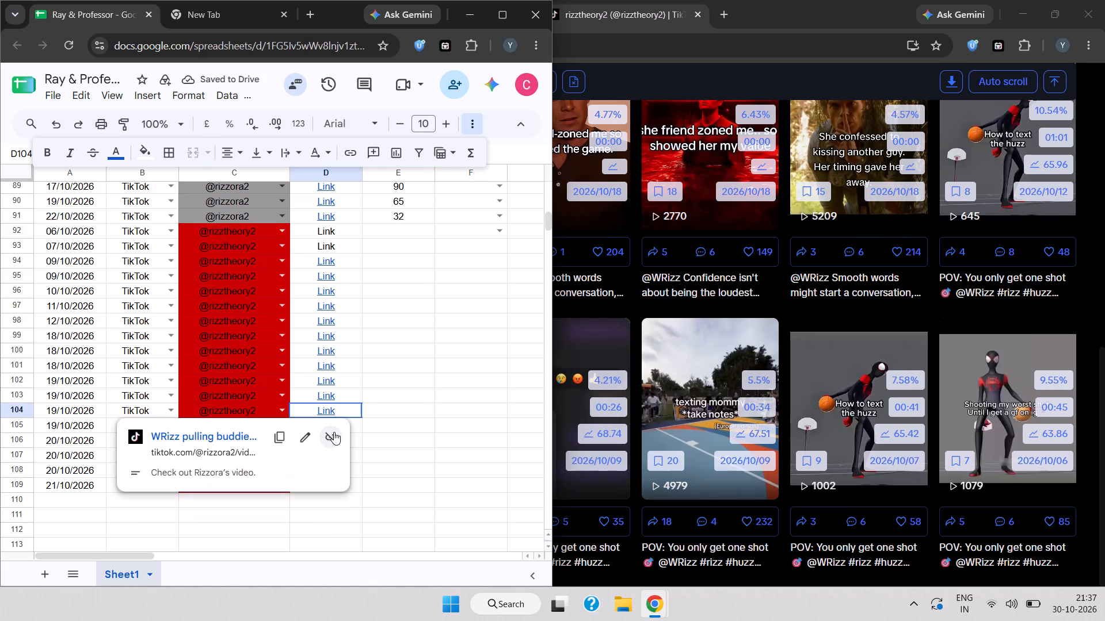
{"action": "left_click_drag", "start_coordinate": [334, 432], "coordinate": [352, 434]}
{"action": "key", "text": "ctrl+c"}
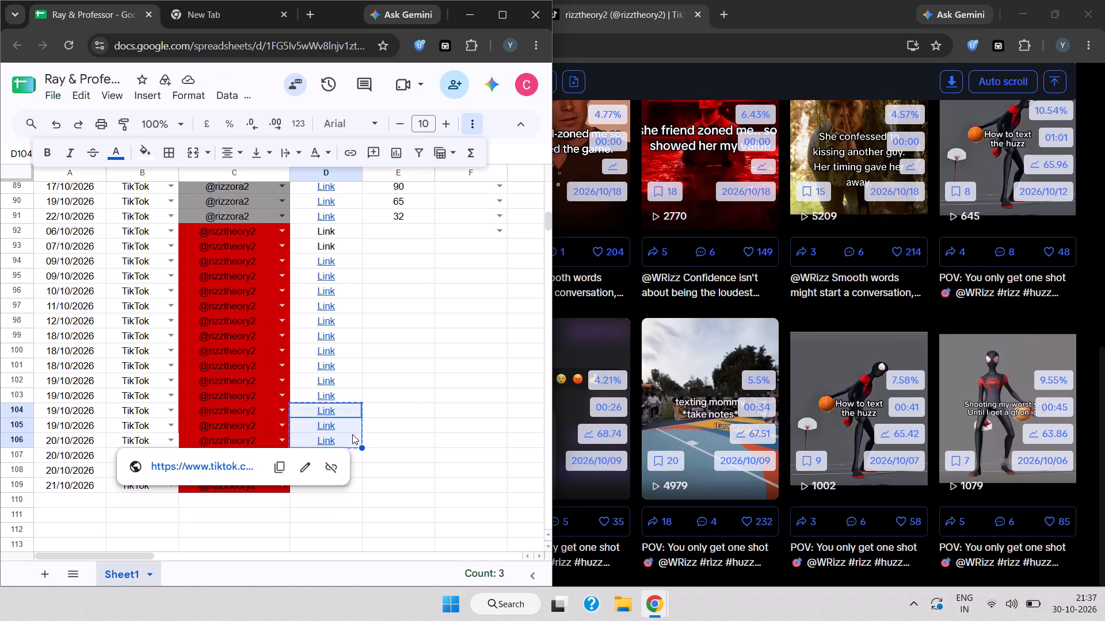
{"action": "left_click", "coordinate": [356, 461]}
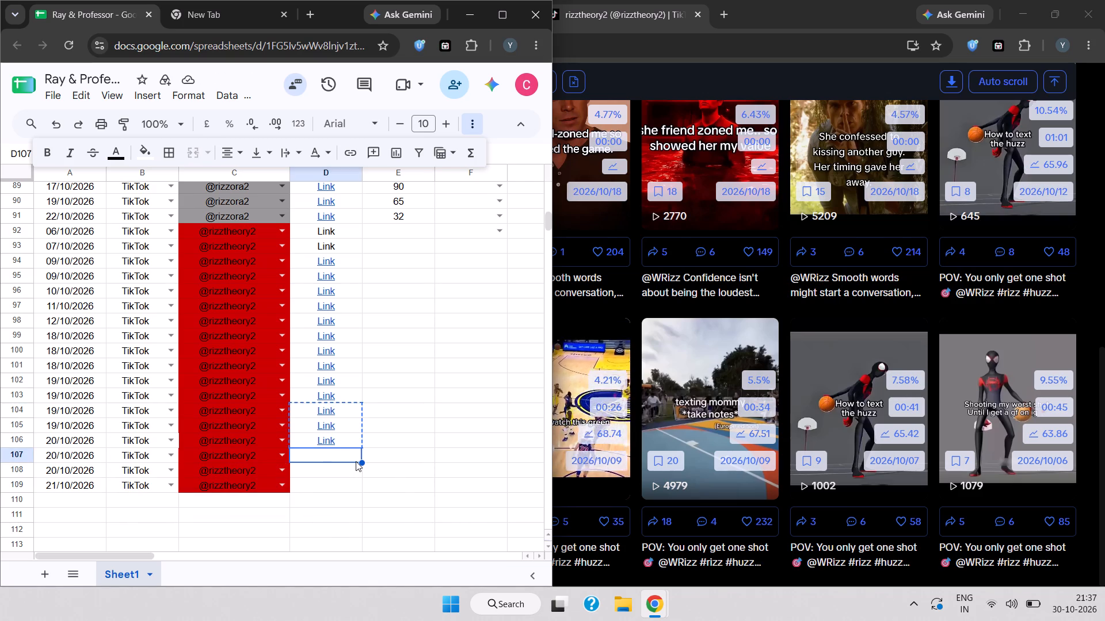
{"action": "key", "text": "ctrl+v"}
{"action": "left_click", "coordinate": [391, 462]}
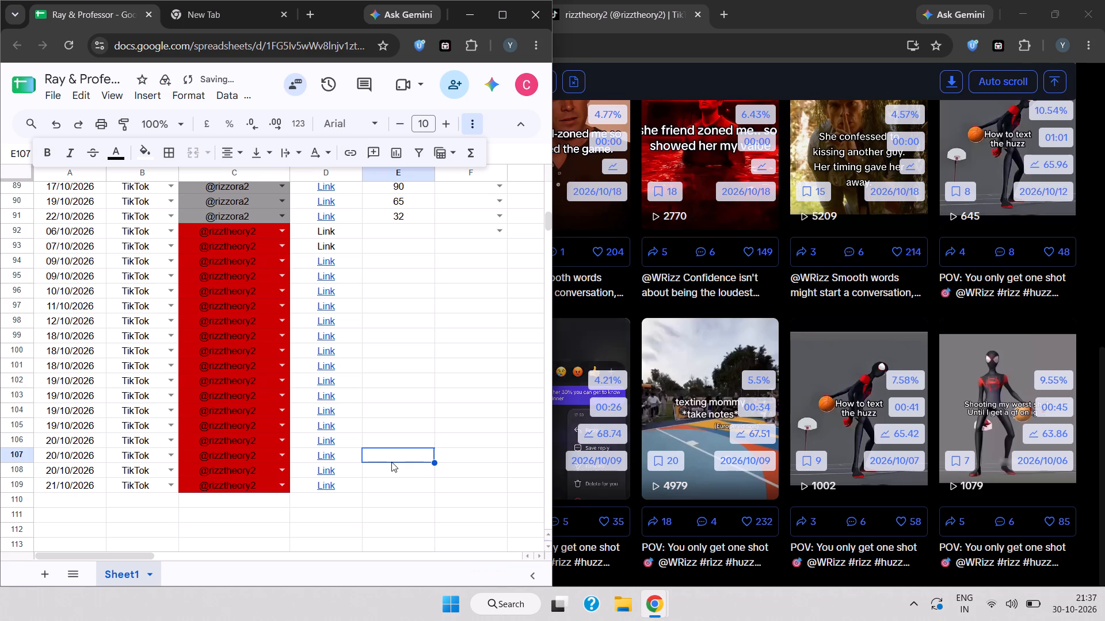
{"action": "scroll", "coordinate": [131, 476], "scroll_direction": "up", "scroll_amount": 3}
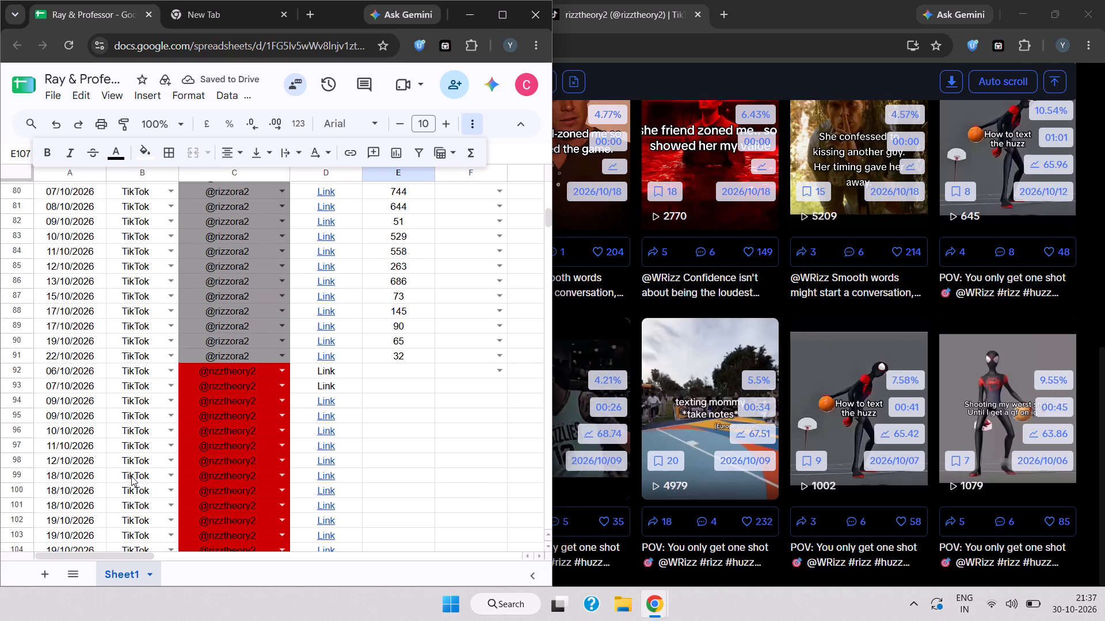
{"action": "left_click", "coordinate": [404, 371]}
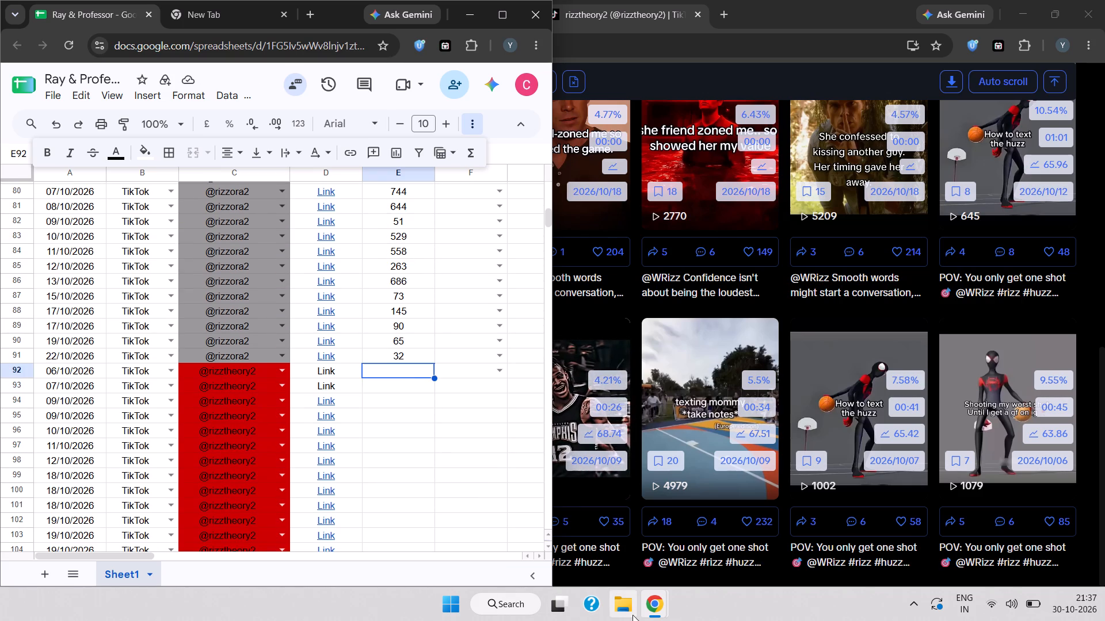
{"action": "left_click", "coordinate": [726, 612]}
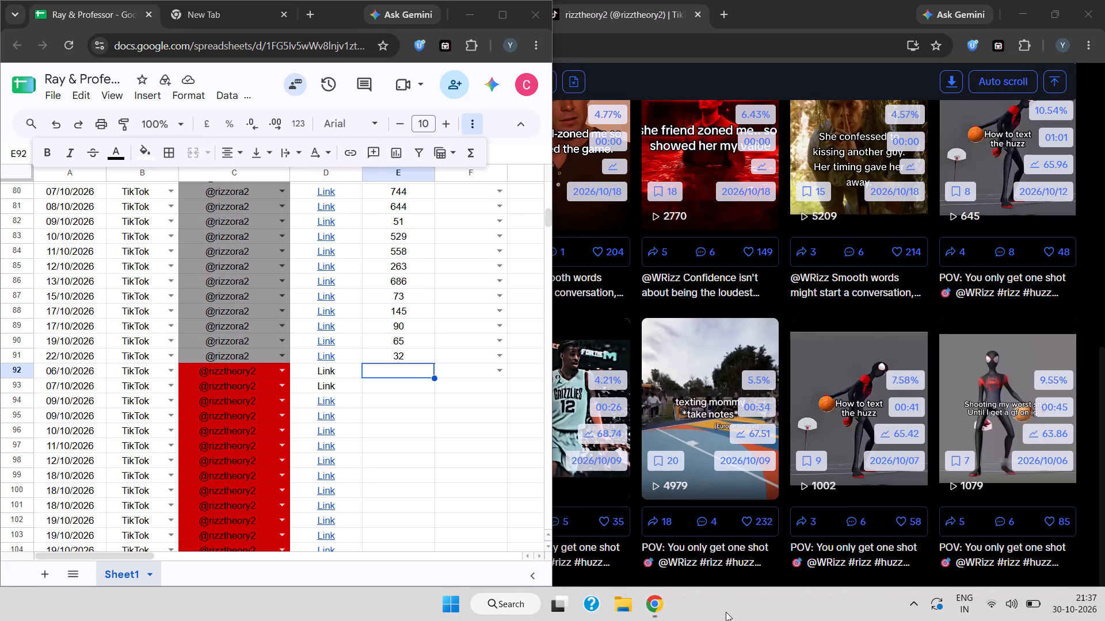
{"action": "scroll", "coordinate": [799, 555], "scroll_direction": "down", "scroll_amount": 7}
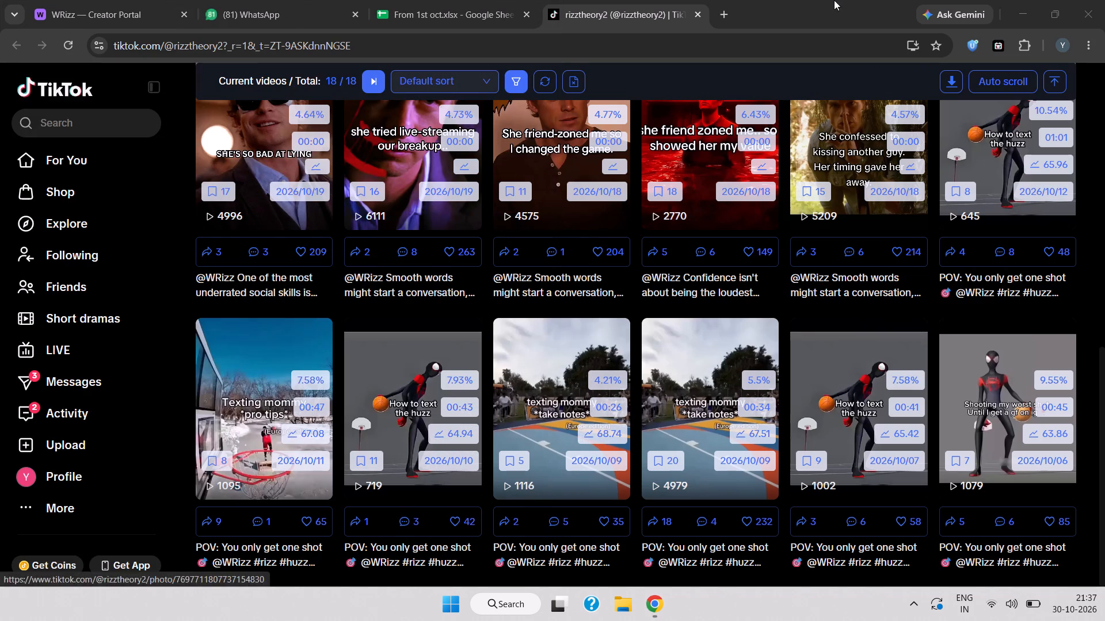
{"action": "scroll", "coordinate": [817, 263], "scroll_direction": "down", "scroll_amount": 2}
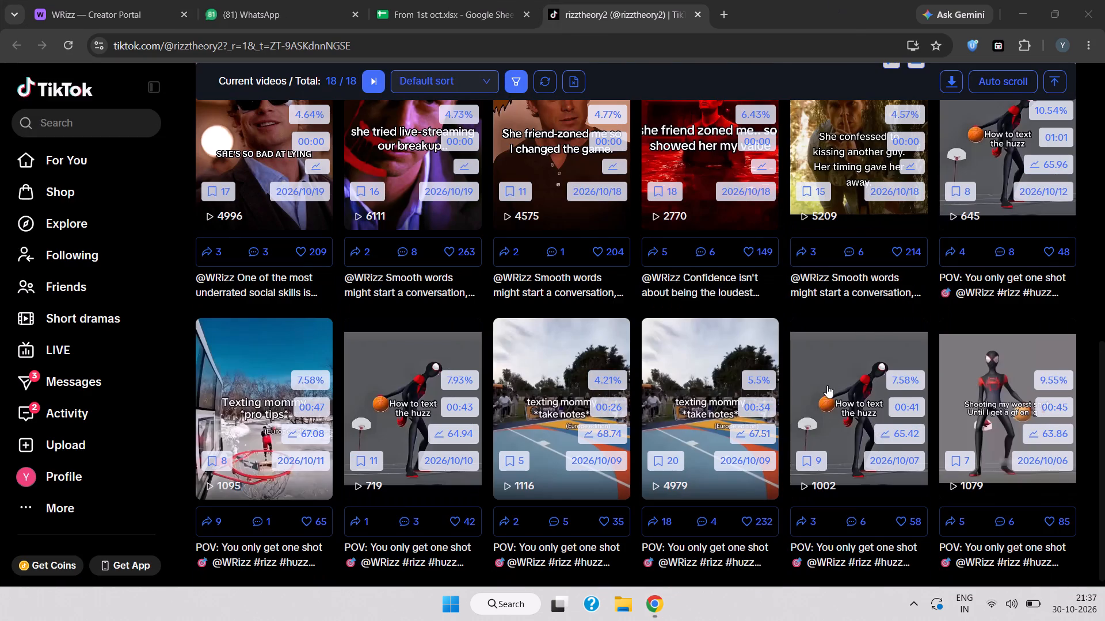
{"action": "scroll", "coordinate": [978, 438], "scroll_direction": "down", "scroll_amount": 4}
{"action": "scroll", "coordinate": [978, 438], "scroll_direction": "up", "scroll_amount": 1}
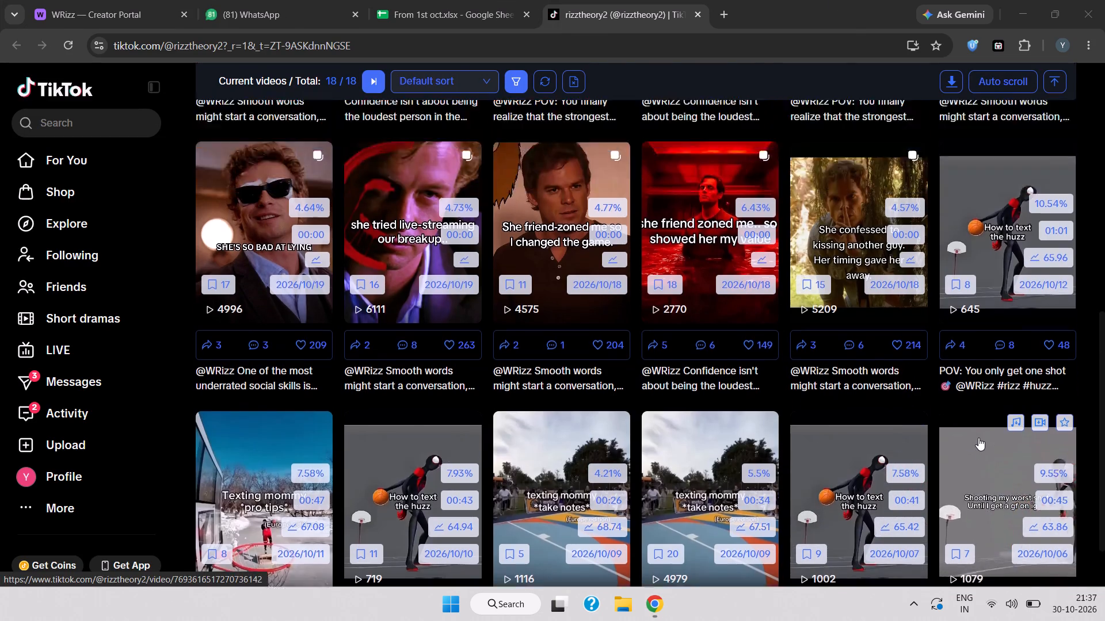
{"action": "scroll", "coordinate": [978, 438], "scroll_direction": "up", "scroll_amount": 1}
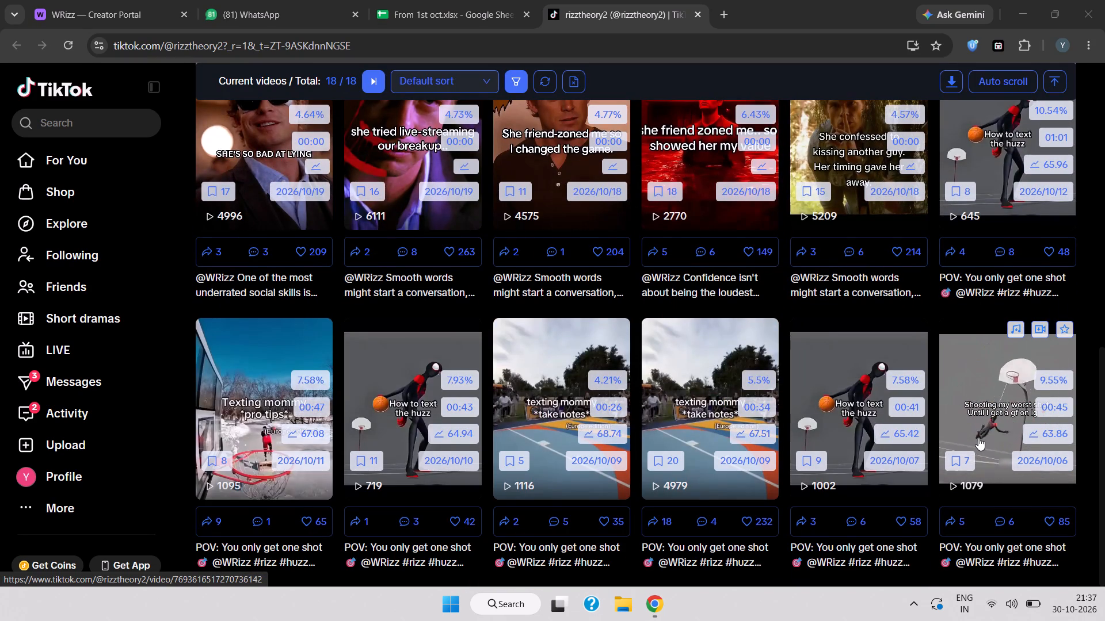
{"action": "scroll", "coordinate": [974, 466], "scroll_direction": "down", "scroll_amount": 1}
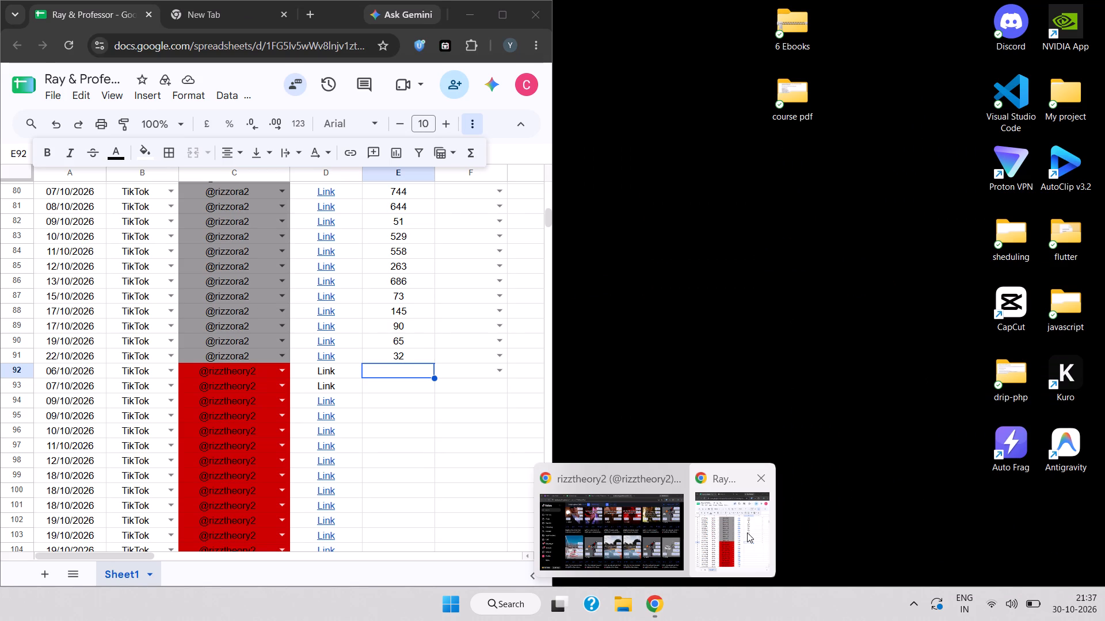
{"action": "scroll", "coordinate": [887, 534], "scroll_direction": "down", "scroll_amount": 3}
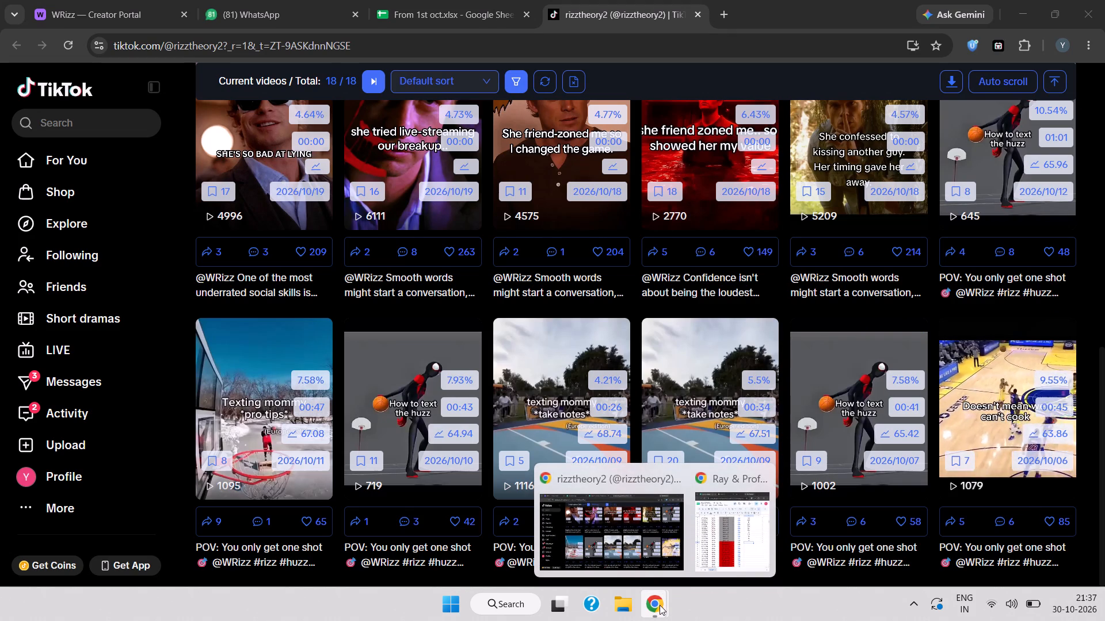
{"action": "left_click", "coordinate": [718, 551]}
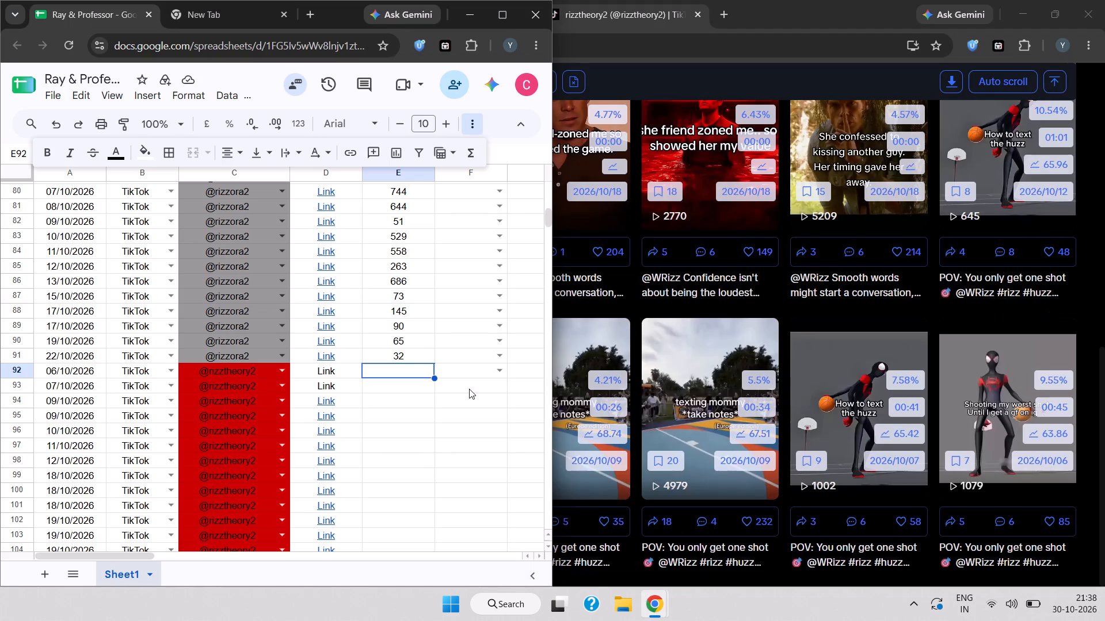
{"action": "type", "text": "10"}
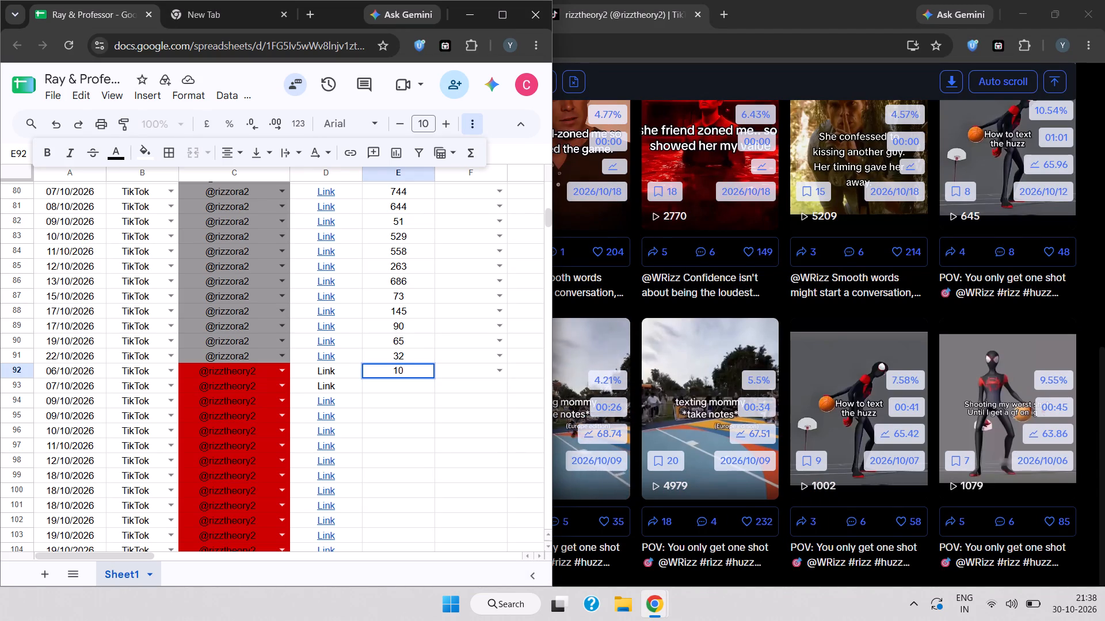
{"action": "type", "text": "79"}
{"action": "key", "text": "Down"}
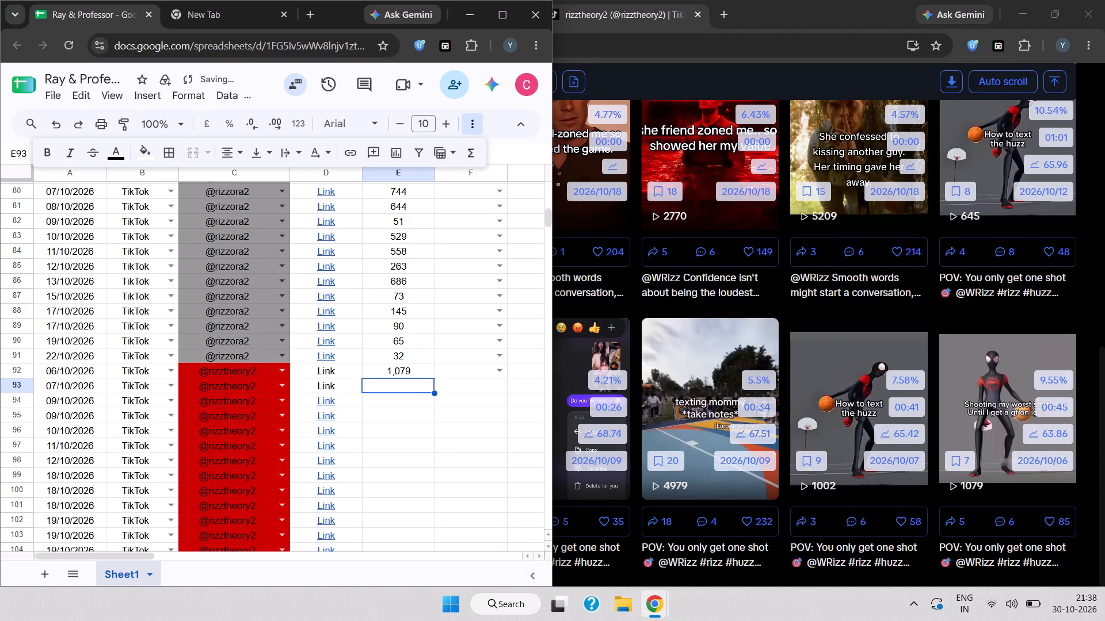
{"action": "type", "text": "1002"}
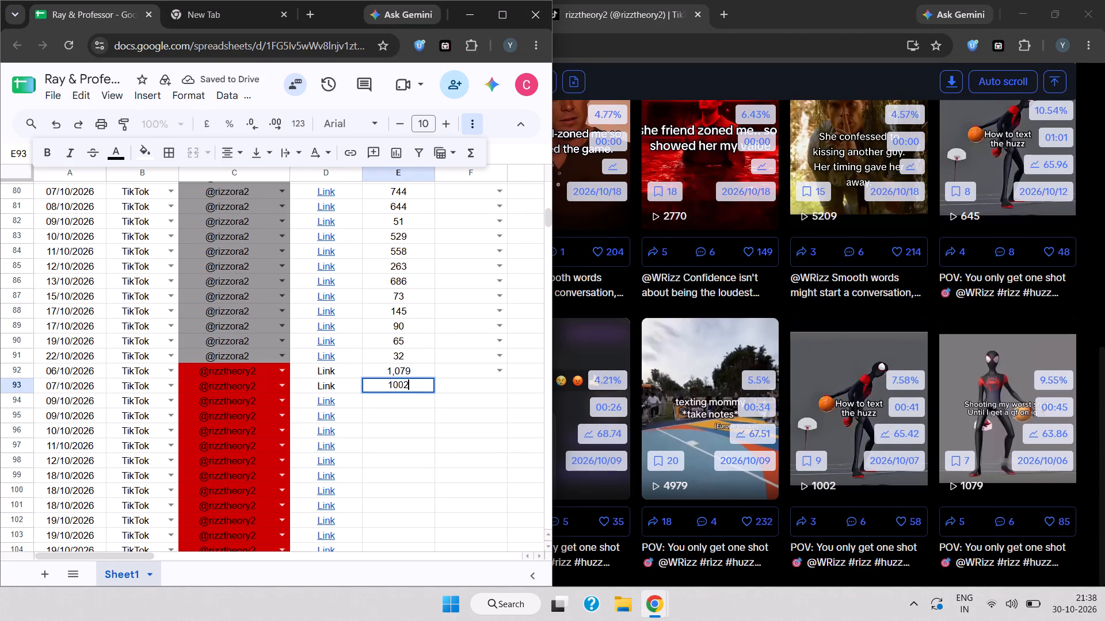
{"action": "key", "text": "Down"}
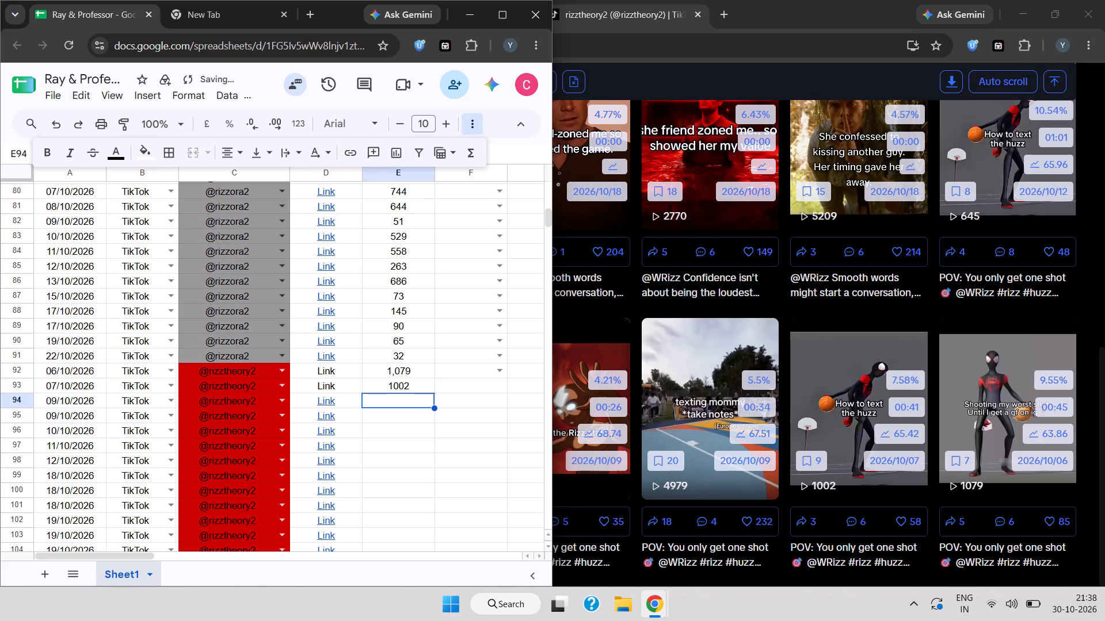
{"action": "type", "text": "49"}
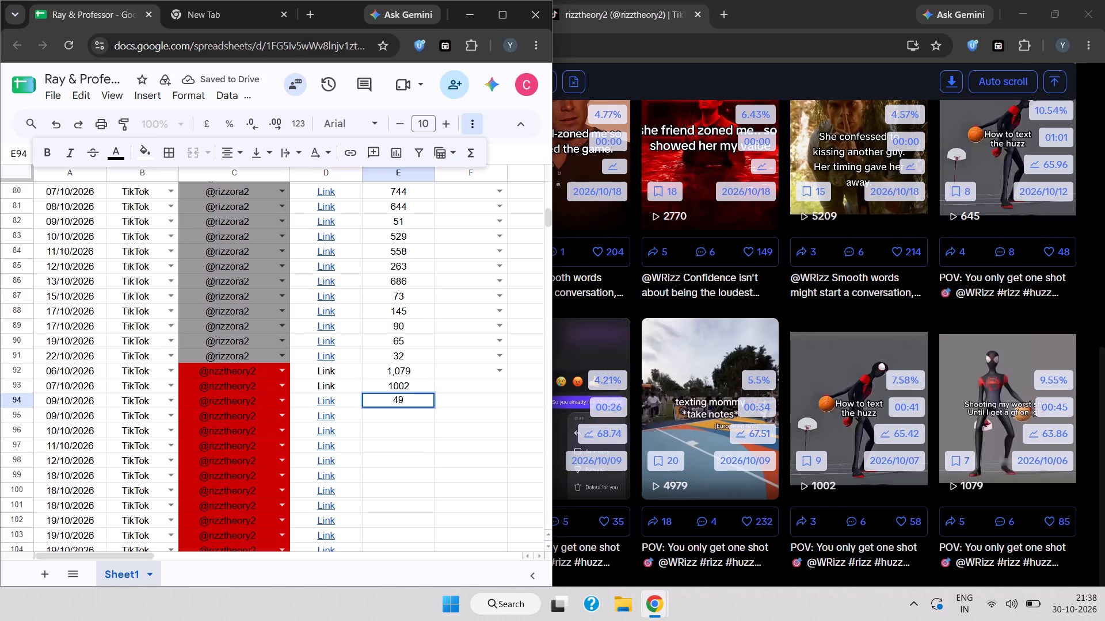
{"action": "type", "text": "79"}
{"action": "key", "text": "Down"}
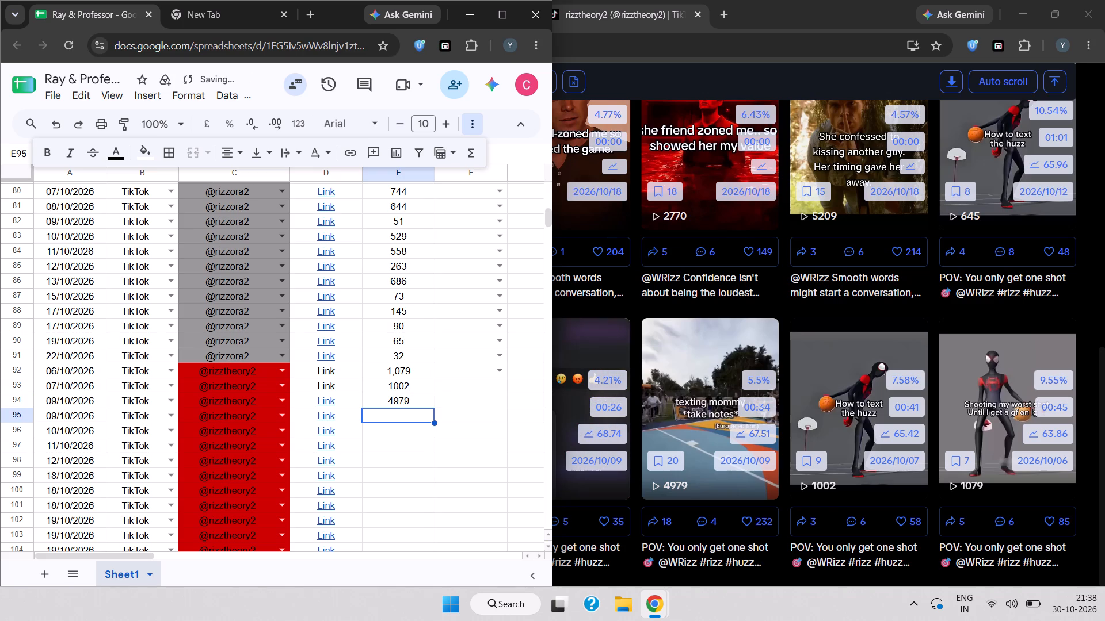
{"action": "left_click", "coordinate": [812, 593]}
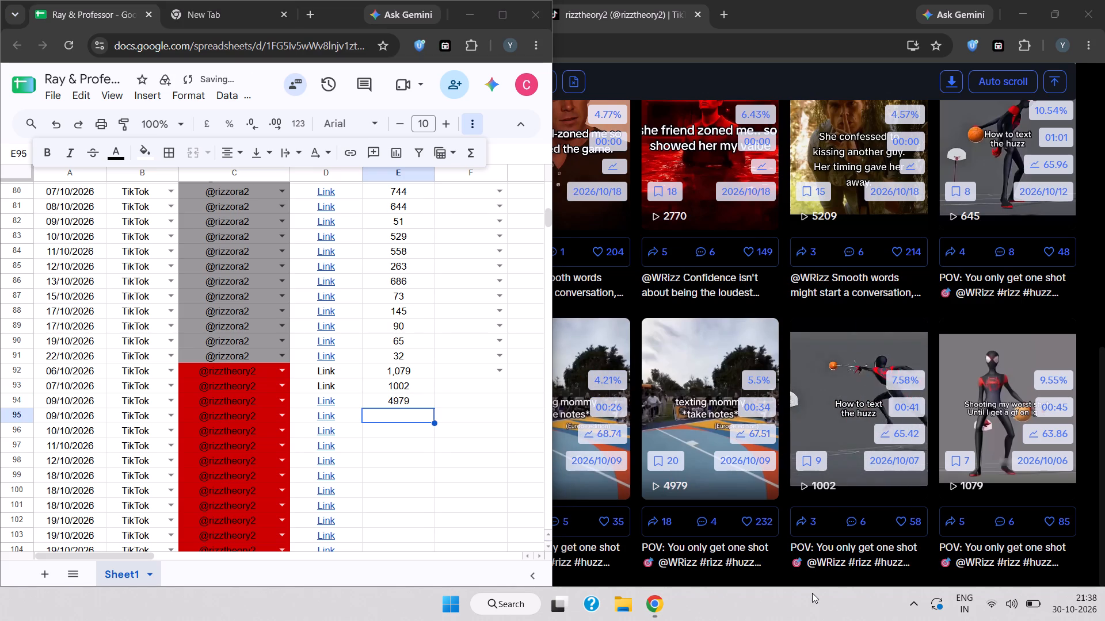
{"action": "left_click", "coordinate": [792, 77]}
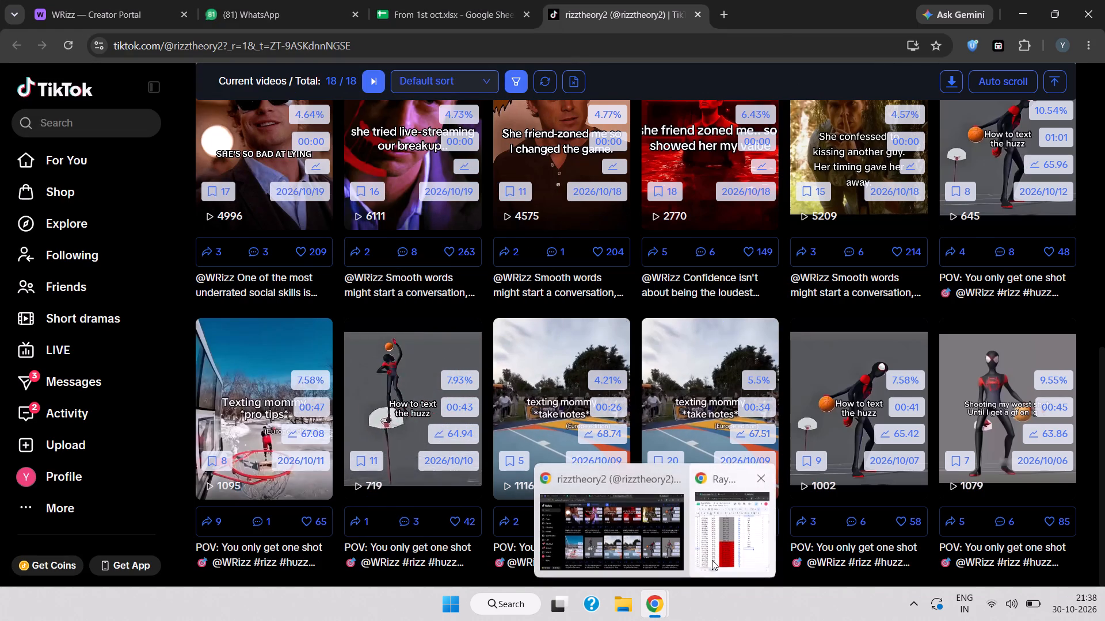
{"action": "left_click", "coordinate": [720, 553]}
{"action": "type", "text": "111"}
{"action": "key", "text": "6"}
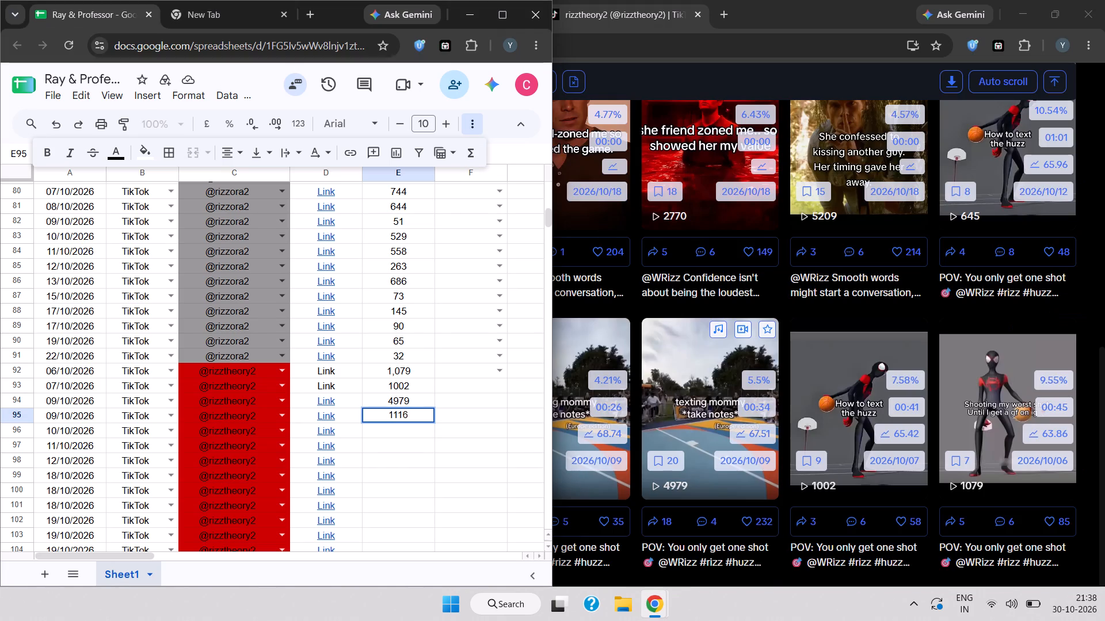
{"action": "left_click", "coordinate": [773, 598]}
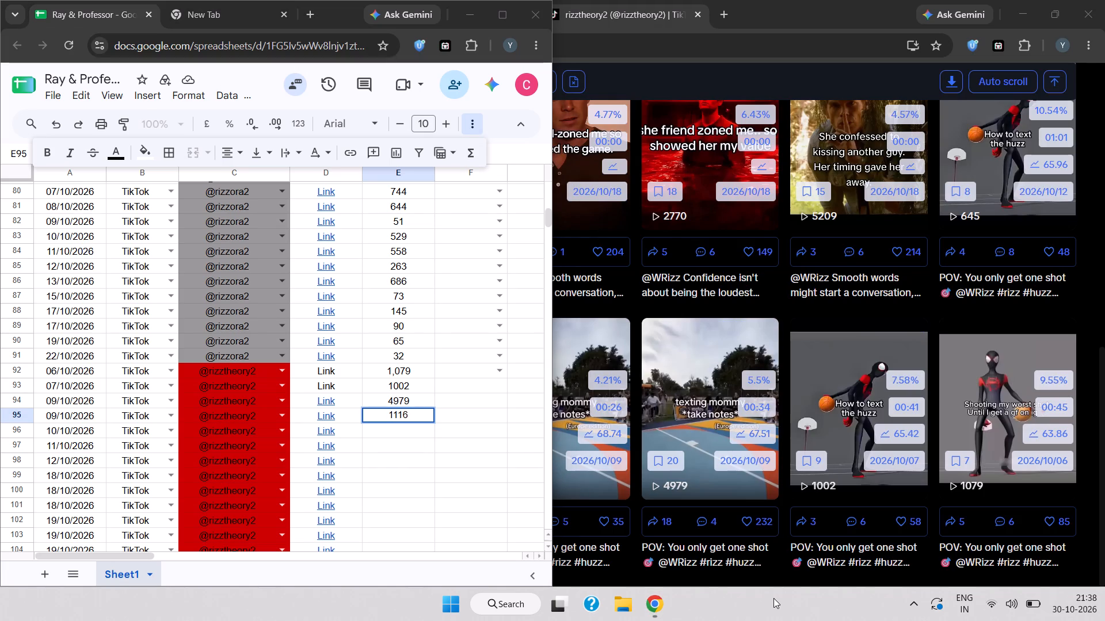
{"action": "left_click", "coordinate": [773, 598]}
{"action": "left_click", "coordinate": [801, 83]}
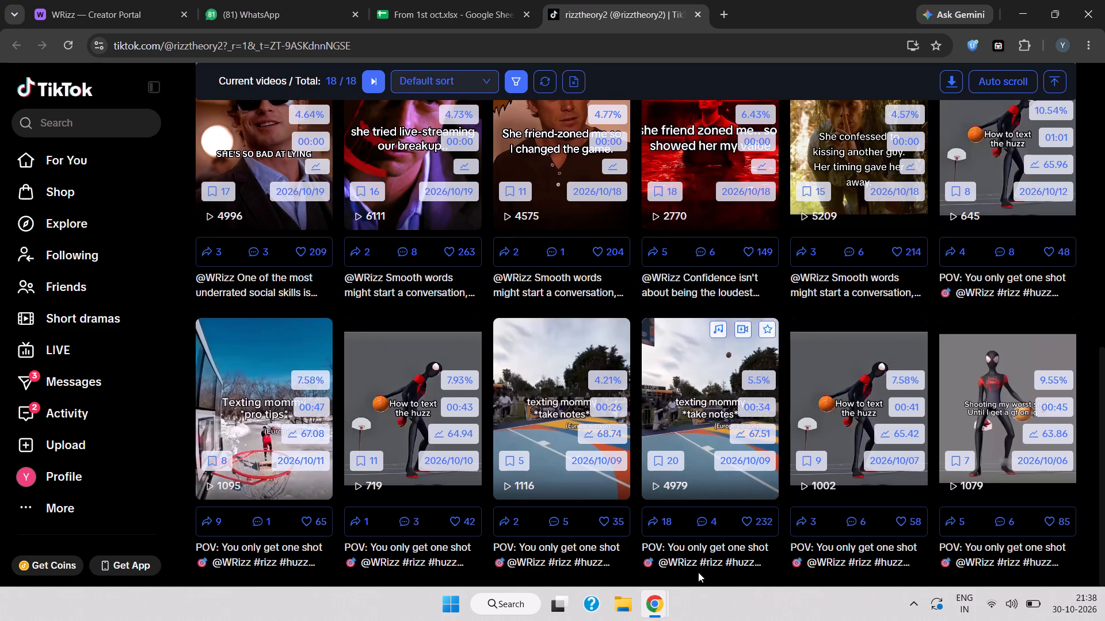
{"action": "left_click", "coordinate": [715, 557]}
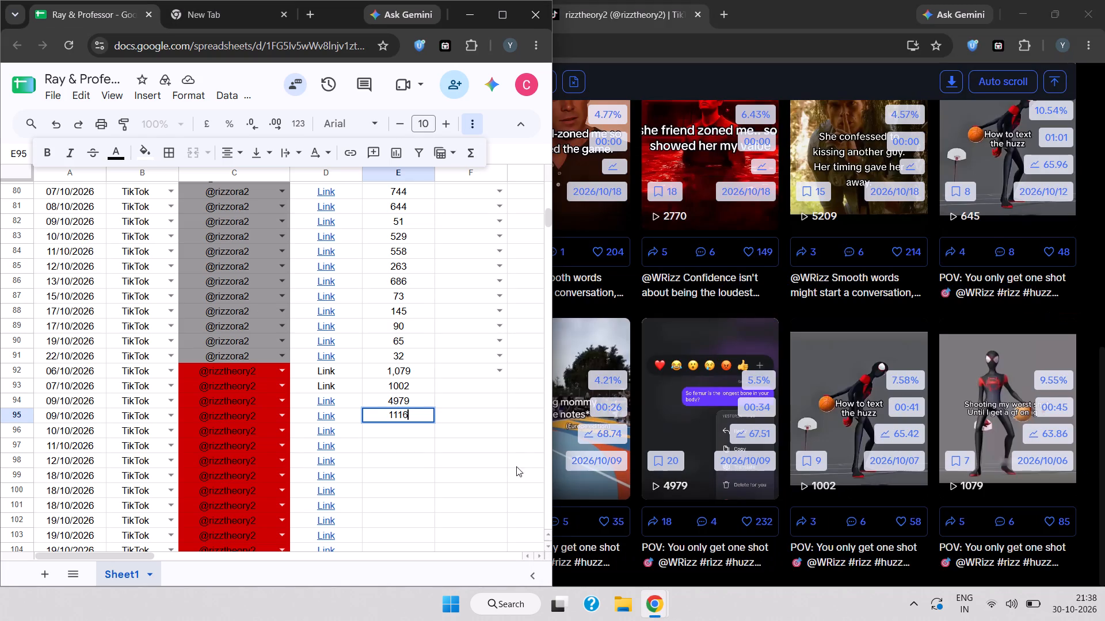
{"action": "key", "text": "Down"}
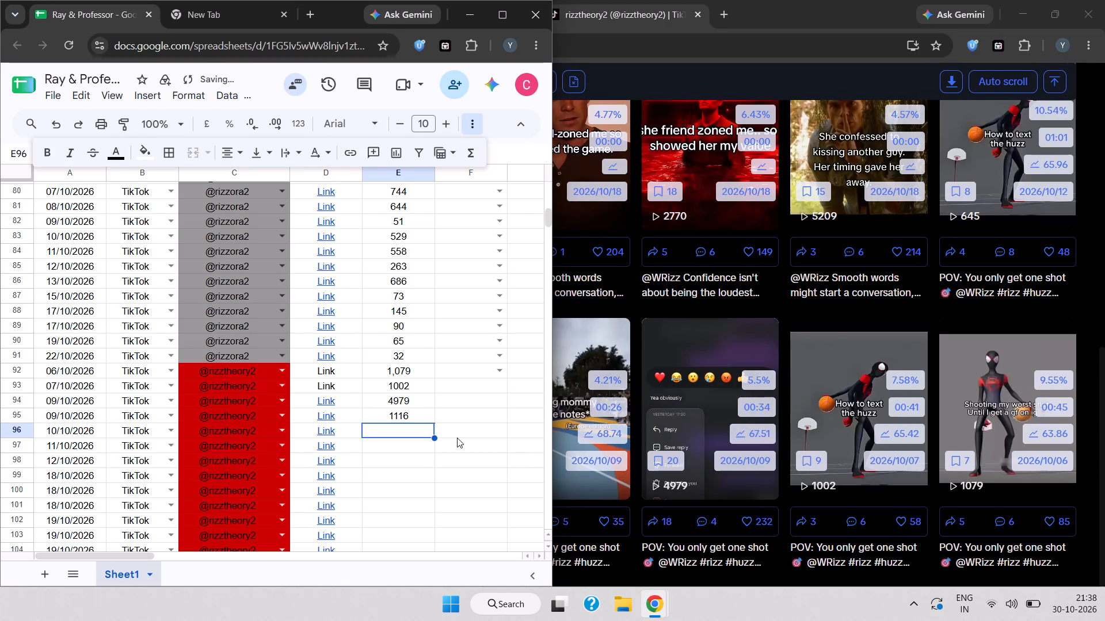
{"action": "left_click", "coordinate": [765, 595]}
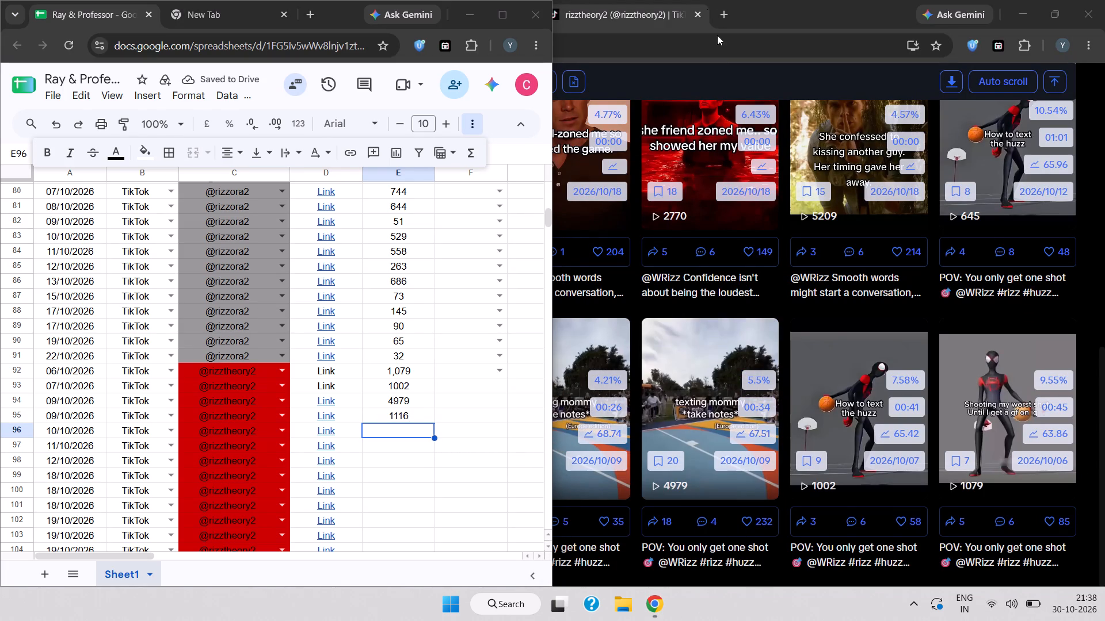
{"action": "left_click", "coordinate": [726, 76]}
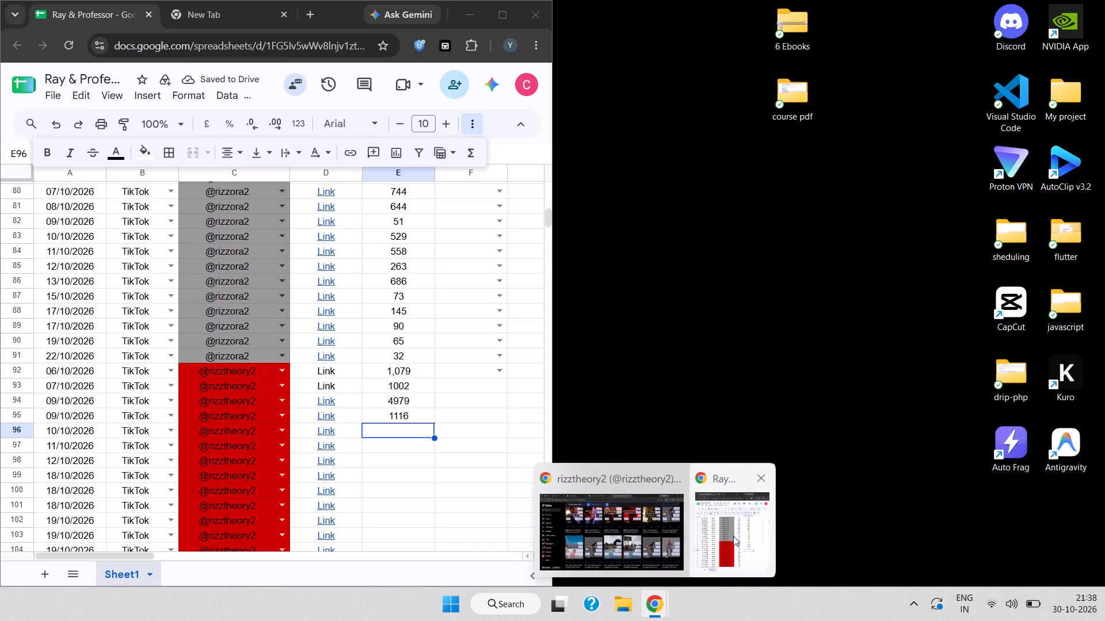
{"action": "left_click", "coordinate": [733, 536]}
{"action": "type", "text": "719"}
{"action": "key", "text": "Down"}
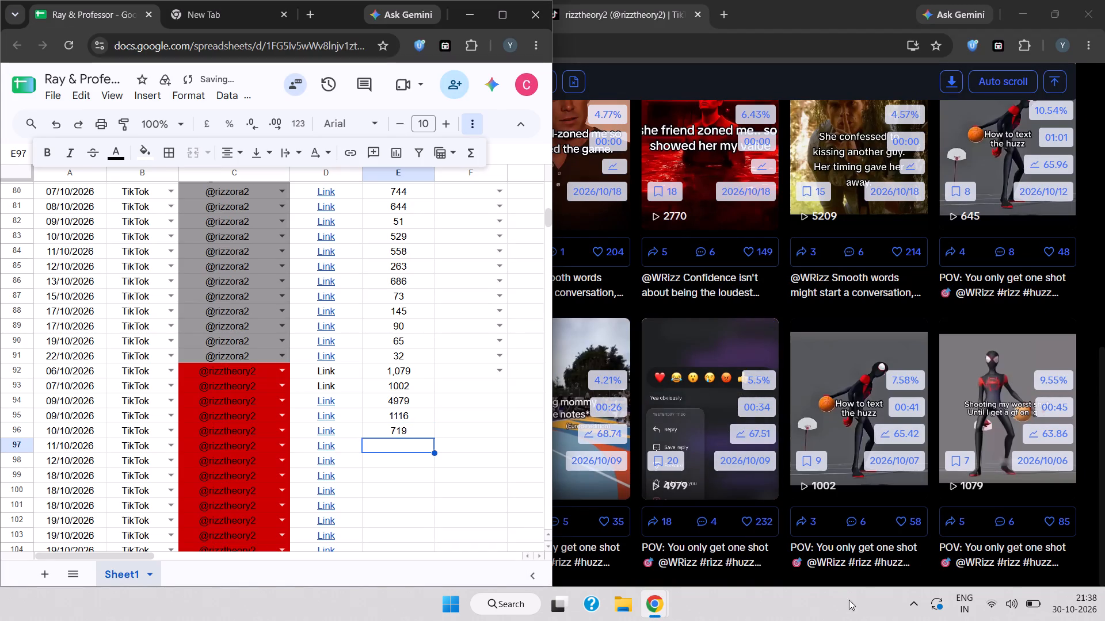
{"action": "left_click", "coordinate": [842, 594]}
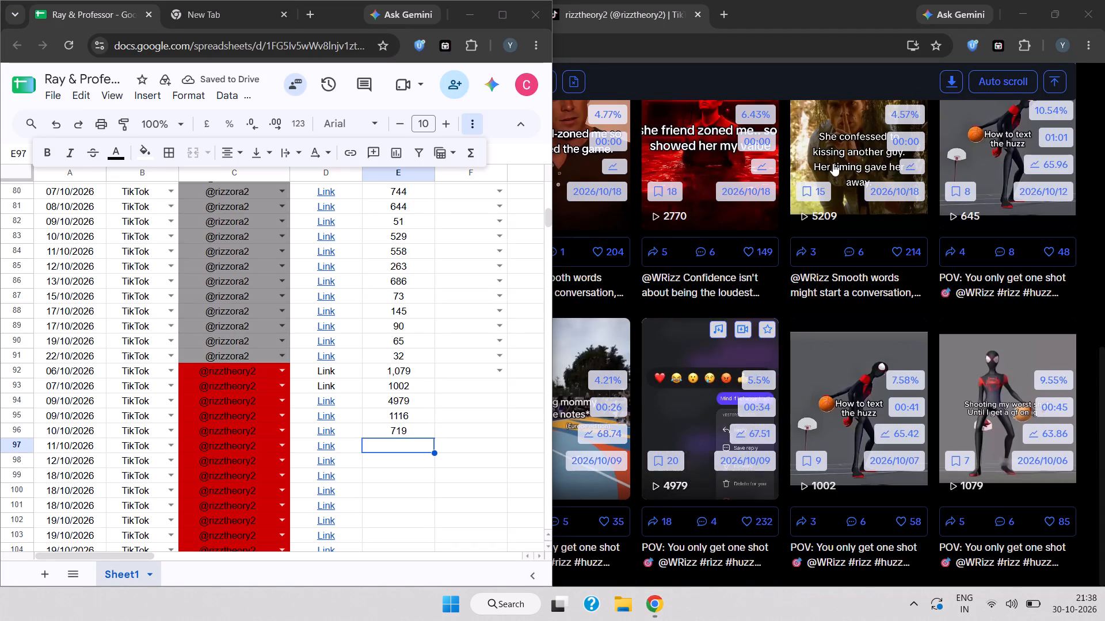
{"action": "left_click", "coordinate": [812, 74]}
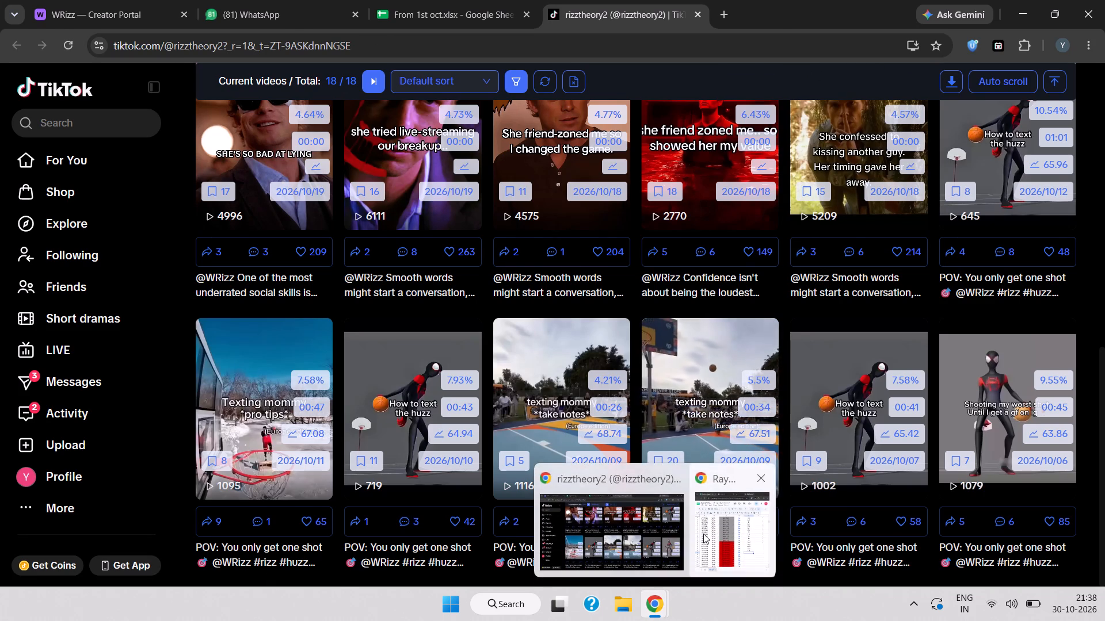
{"action": "left_click", "coordinate": [703, 534]}
{"action": "type", "text": "109"}
{"action": "key", "text": "5"}
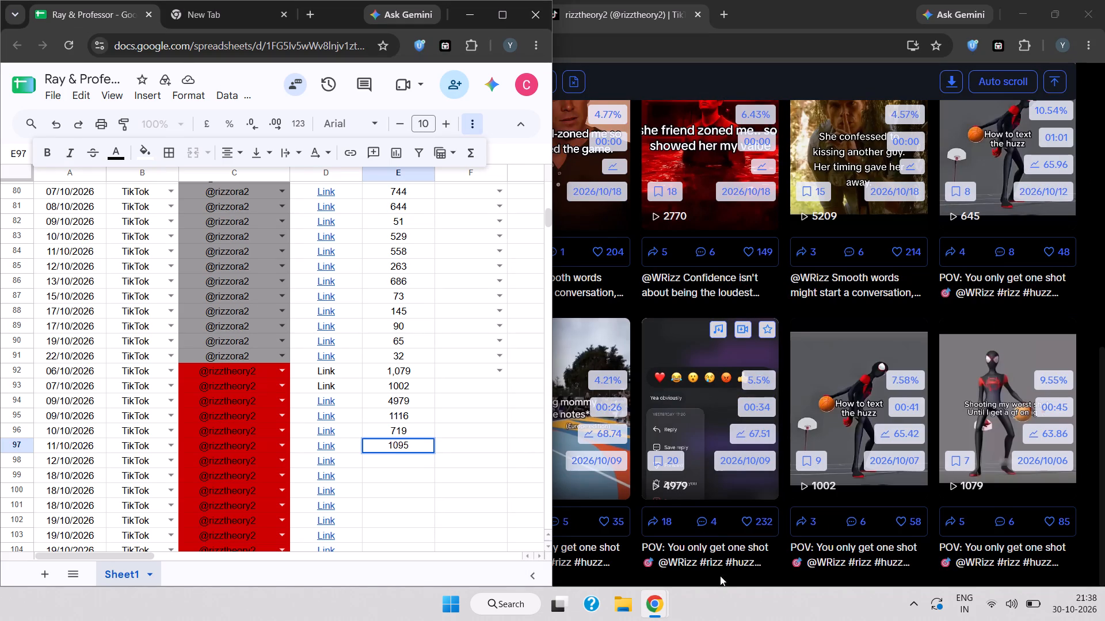
{"action": "left_click", "coordinate": [747, 603]}
{"action": "left_click", "coordinate": [767, 0]}
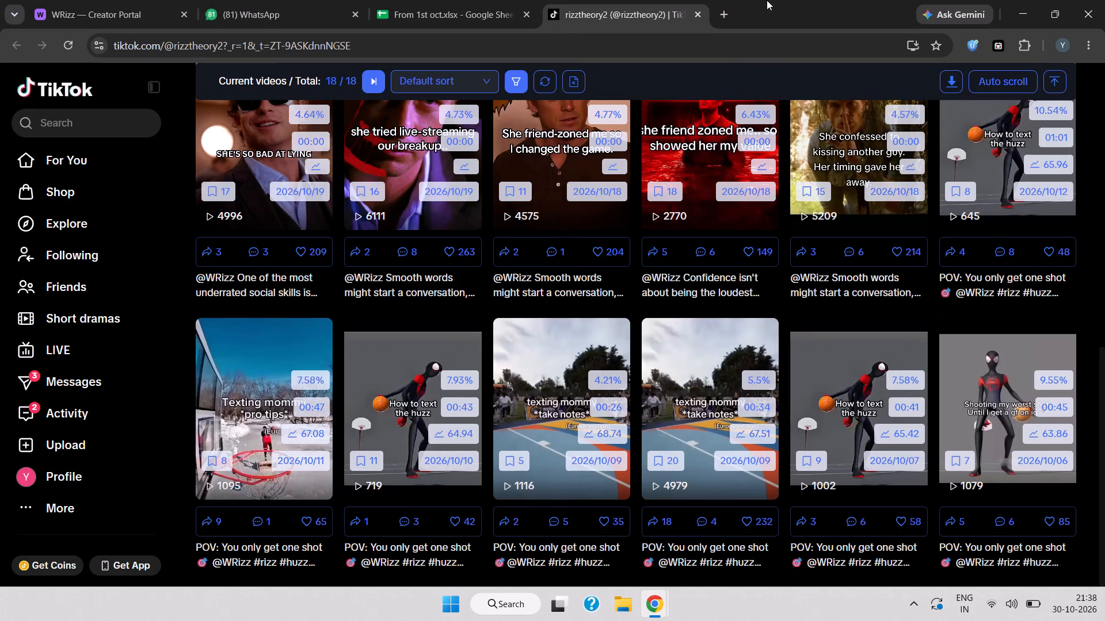
{"action": "scroll", "coordinate": [704, 331], "scroll_direction": "up", "scroll_amount": 4}
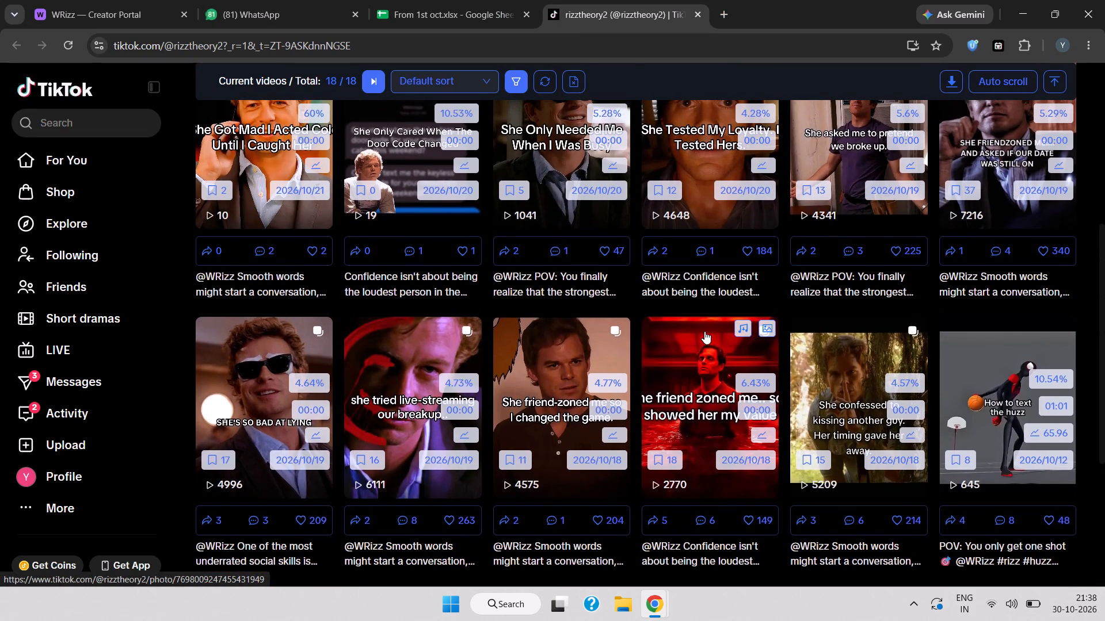
{"action": "scroll", "coordinate": [704, 331], "scroll_direction": "up", "scroll_amount": 2}
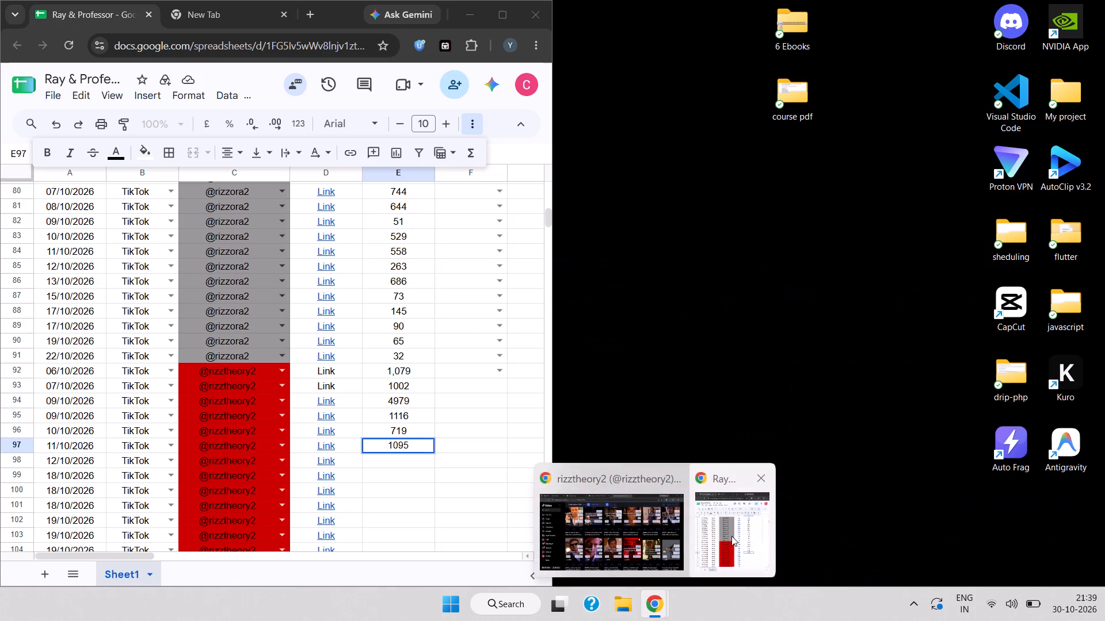
{"action": "left_click", "coordinate": [731, 536]}
{"action": "key", "text": "Down"}
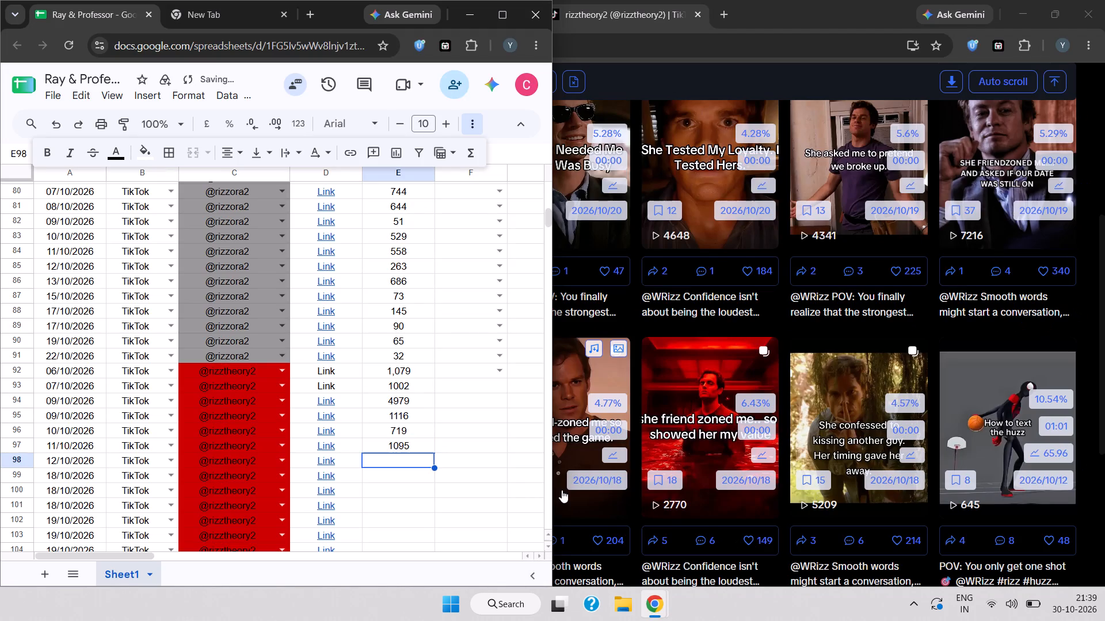
{"action": "type", "text": "645"}
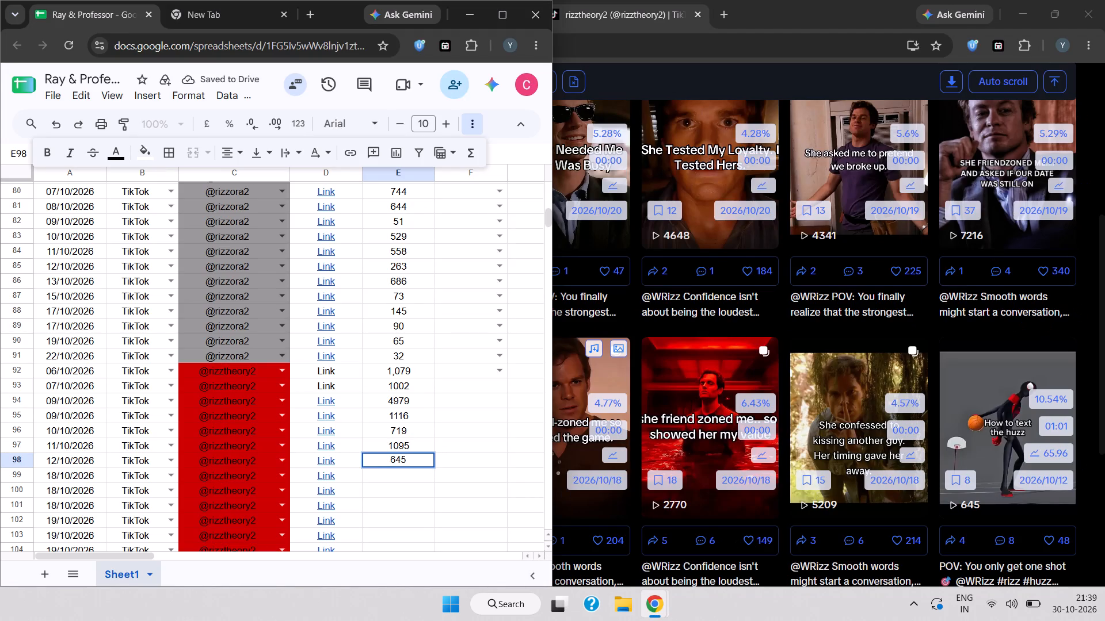
{"action": "key", "text": "Down"}
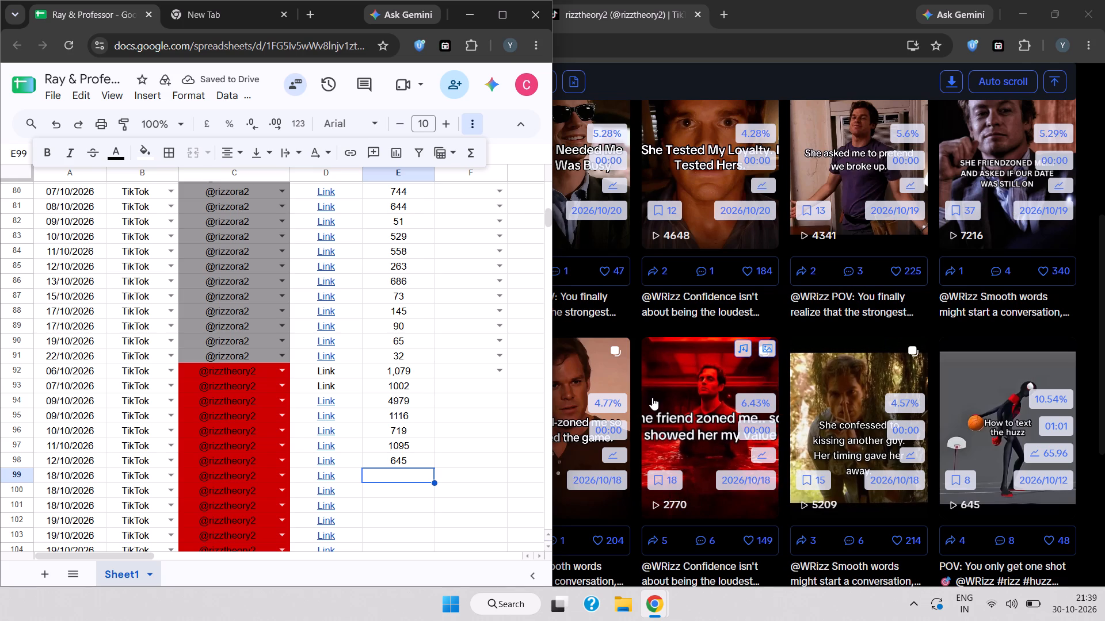
{"action": "type", "text": "52"}
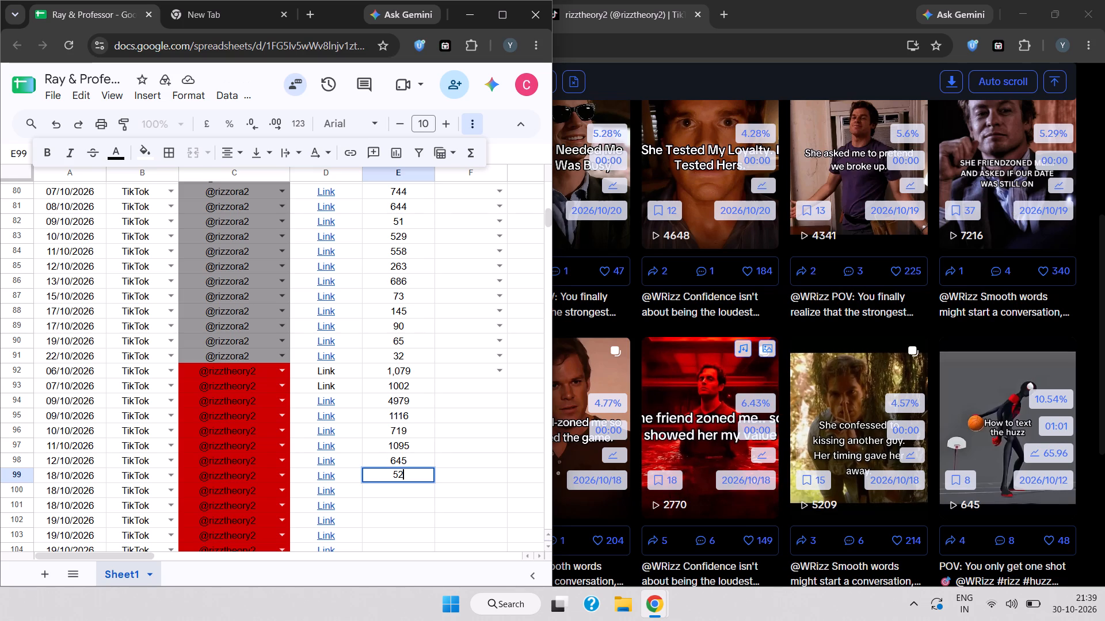
{"action": "type", "text": "09"}
{"action": "key", "text": "Down"}
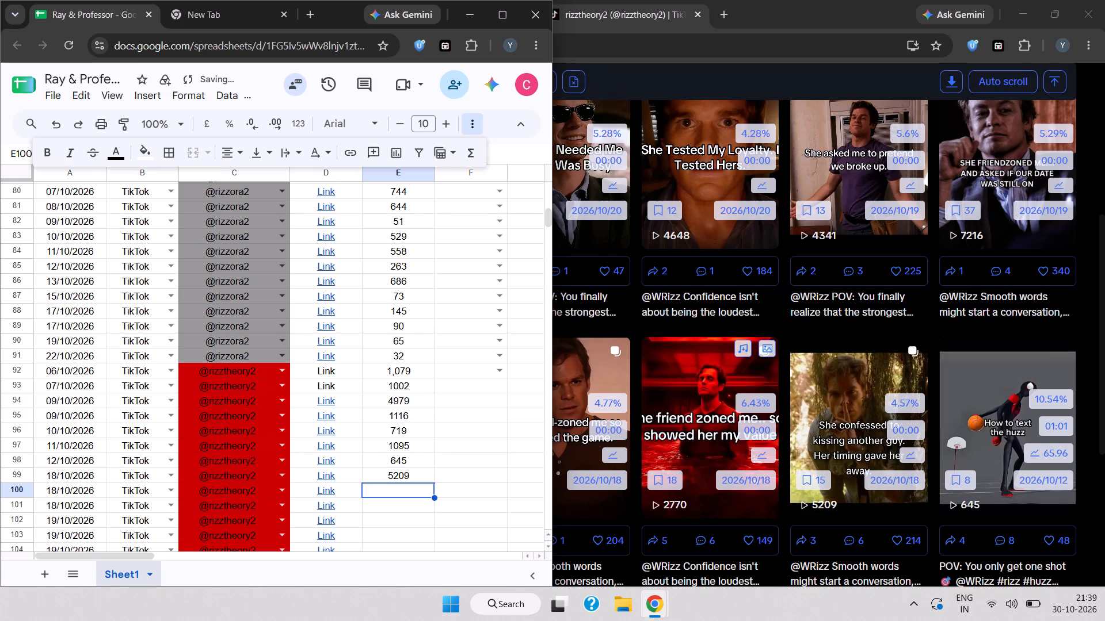
{"action": "type", "text": "277"}
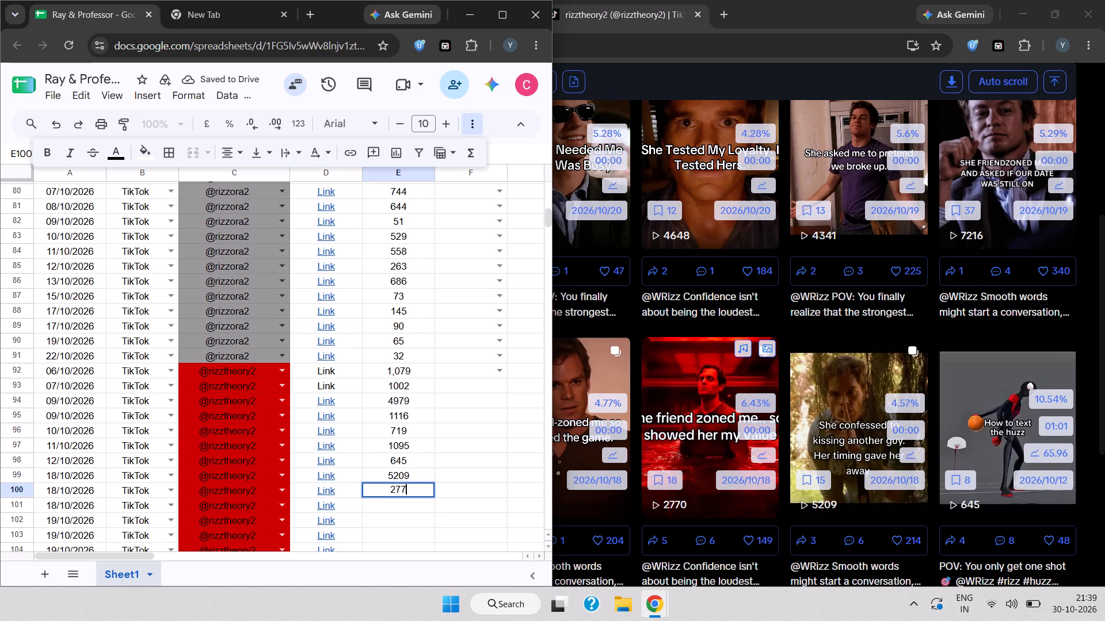
{"action": "key", "text": "0"}
{"action": "key", "text": "Down"}
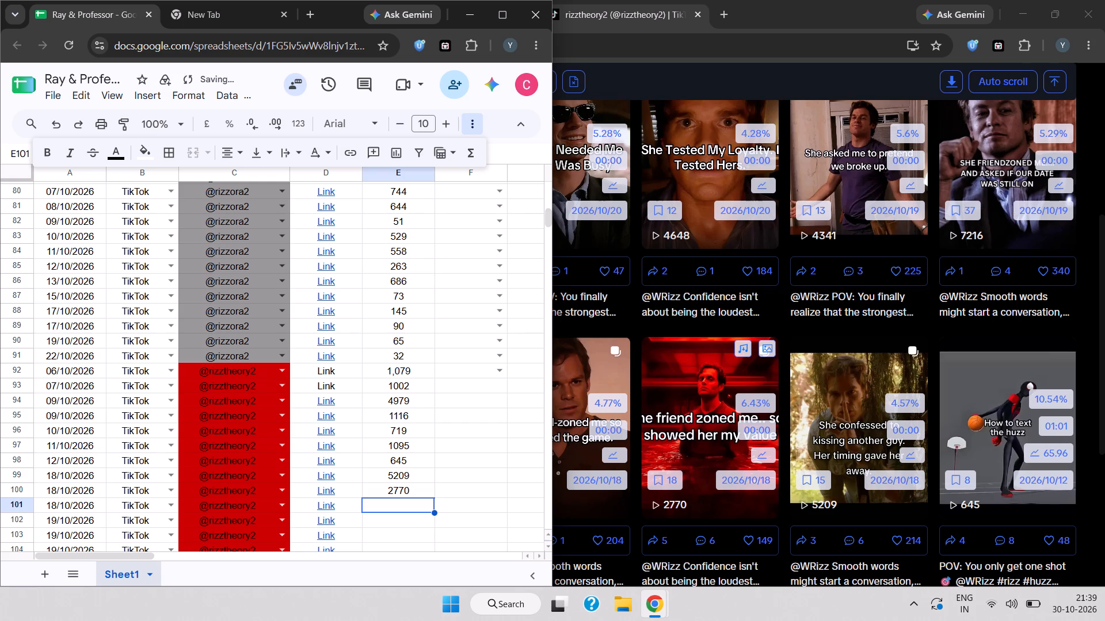
{"action": "left_click", "coordinate": [804, 9]}
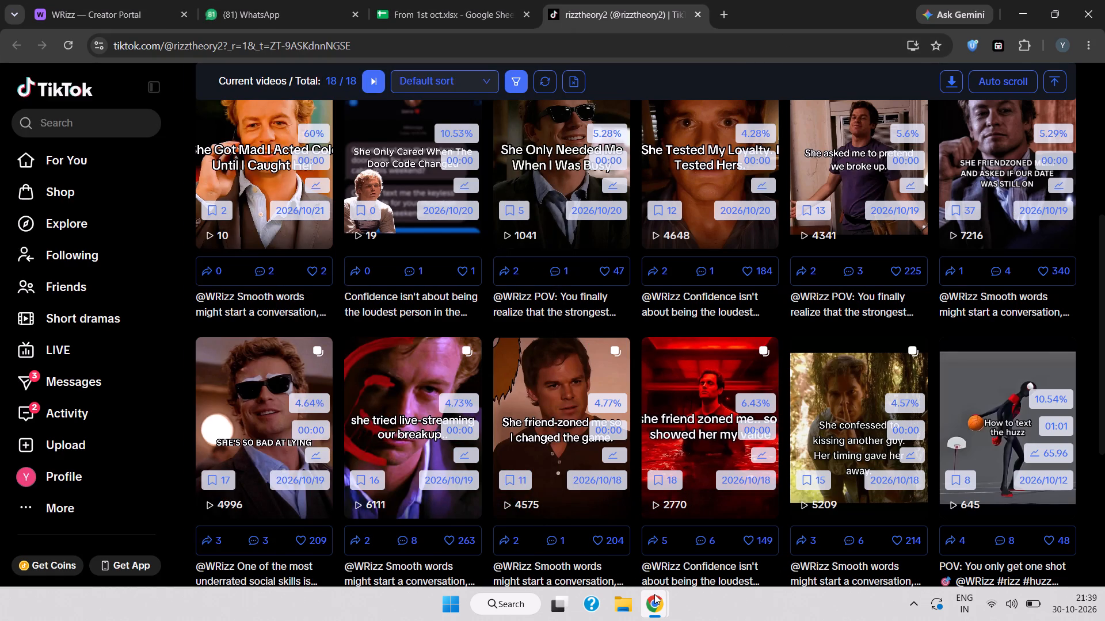
{"action": "left_click", "coordinate": [723, 545]}
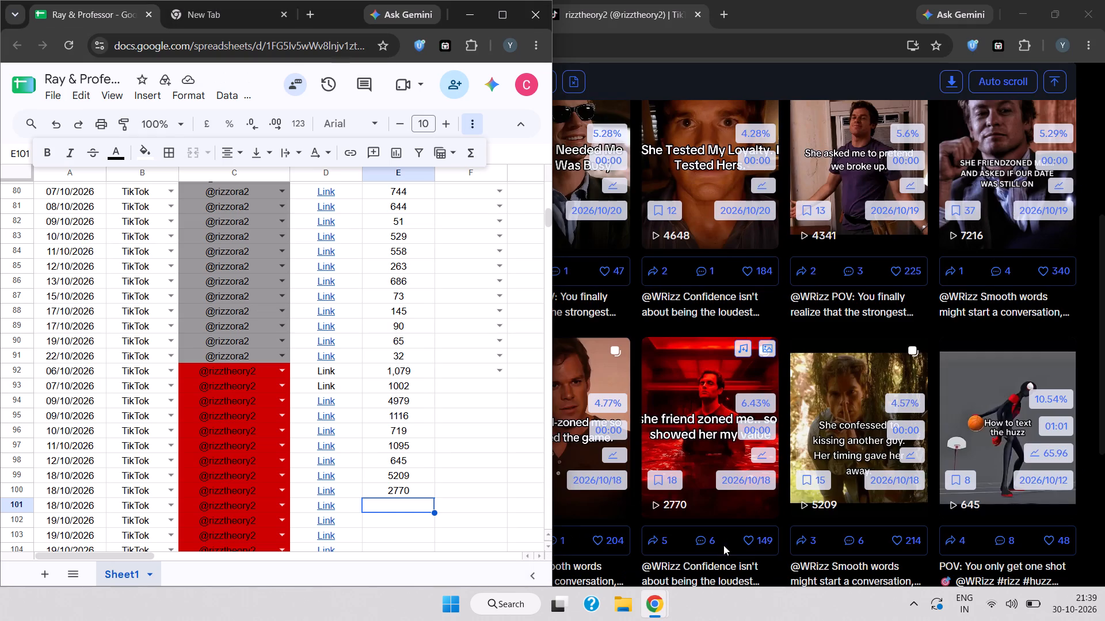
{"action": "type", "text": "4575"}
{"action": "left_click", "coordinate": [803, 0]}
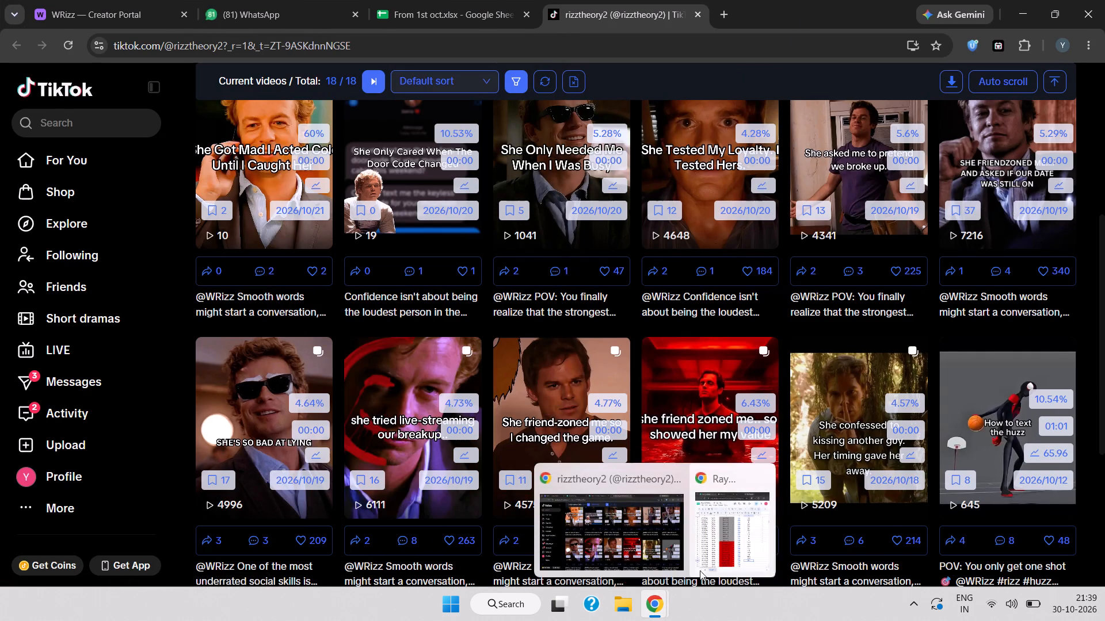
{"action": "left_click", "coordinate": [706, 565]}
{"action": "key", "text": "Down"}
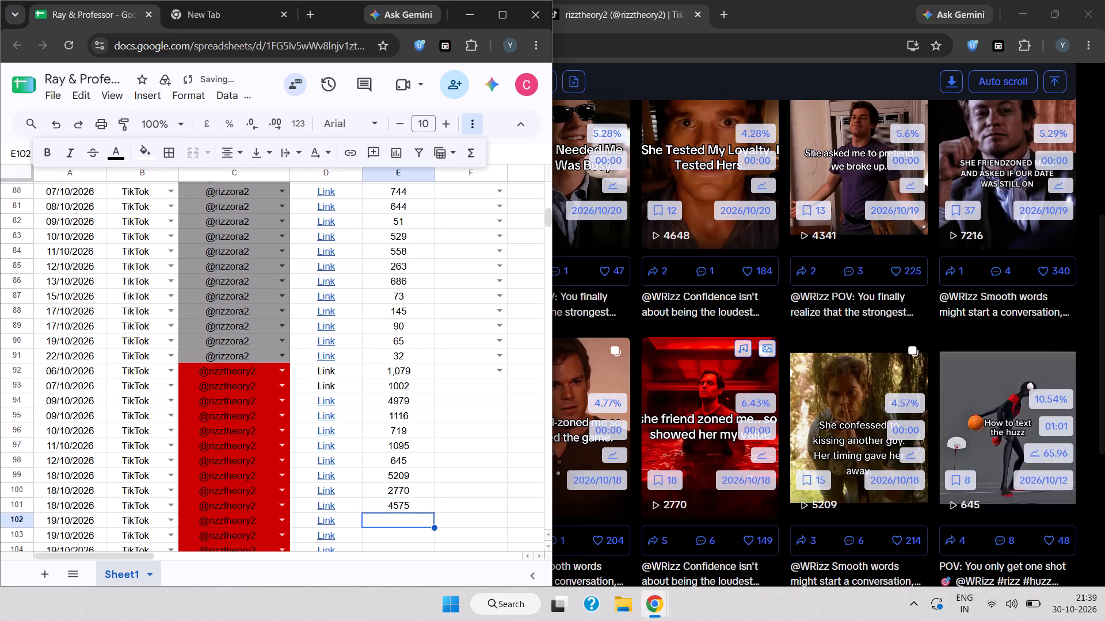
{"action": "type", "text": "6111"}
{"action": "left_click", "coordinate": [833, 0]}
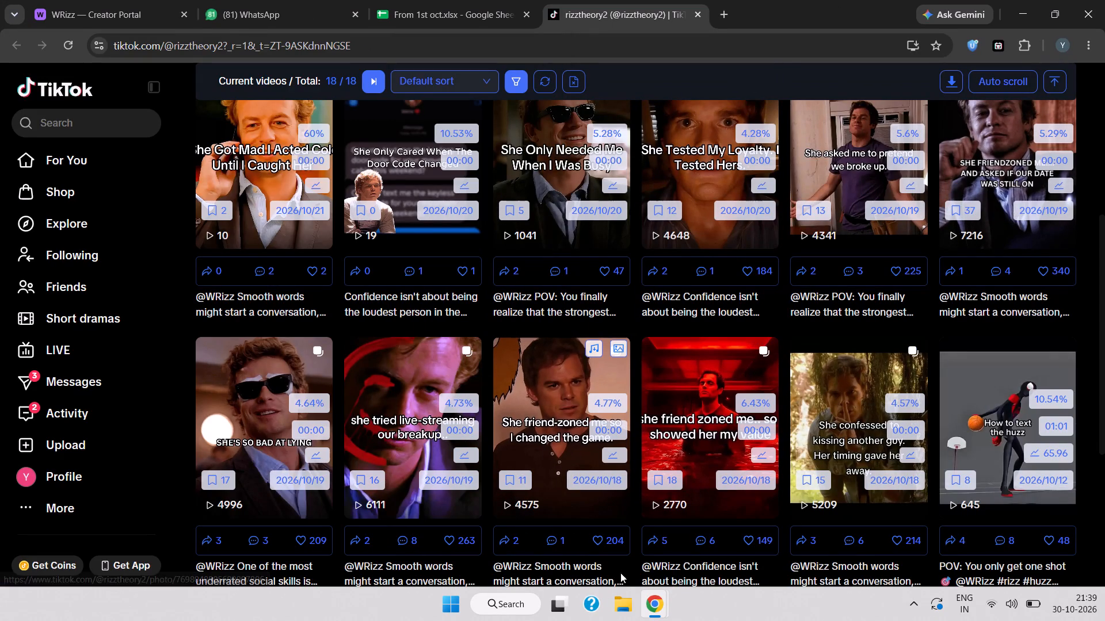
{"action": "left_click", "coordinate": [736, 536]}
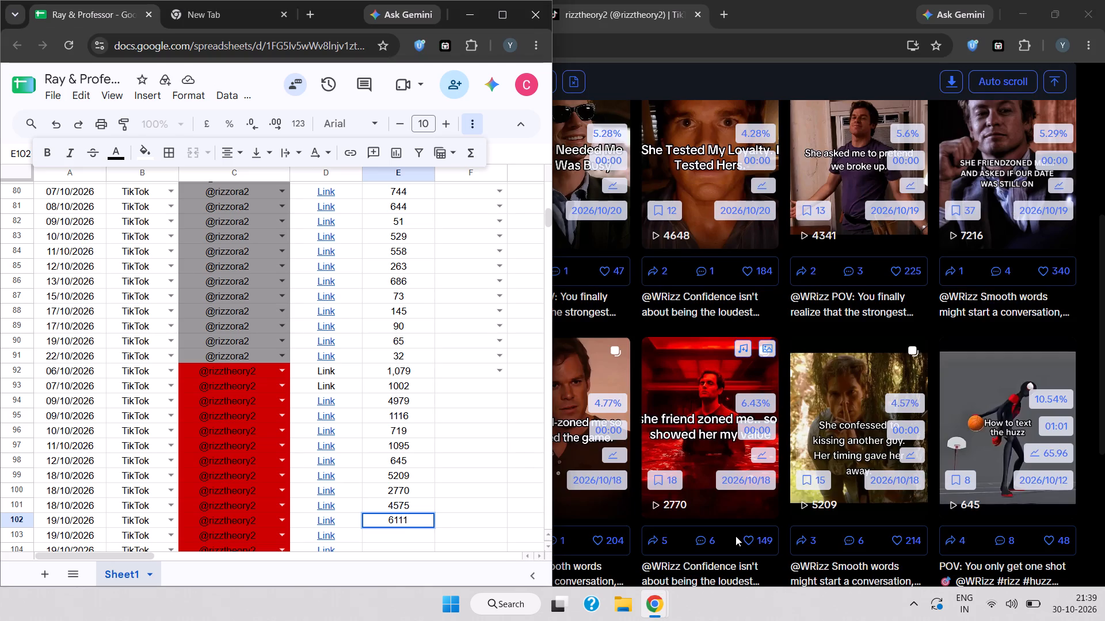
{"action": "key", "text": "Down"}
{"action": "type", "text": "4996"}
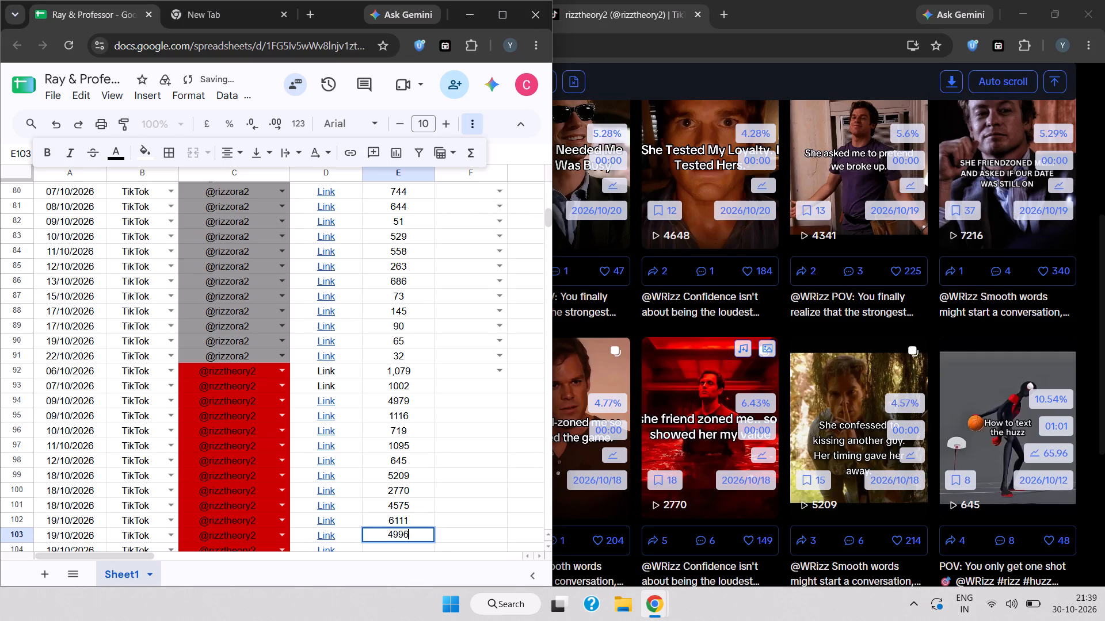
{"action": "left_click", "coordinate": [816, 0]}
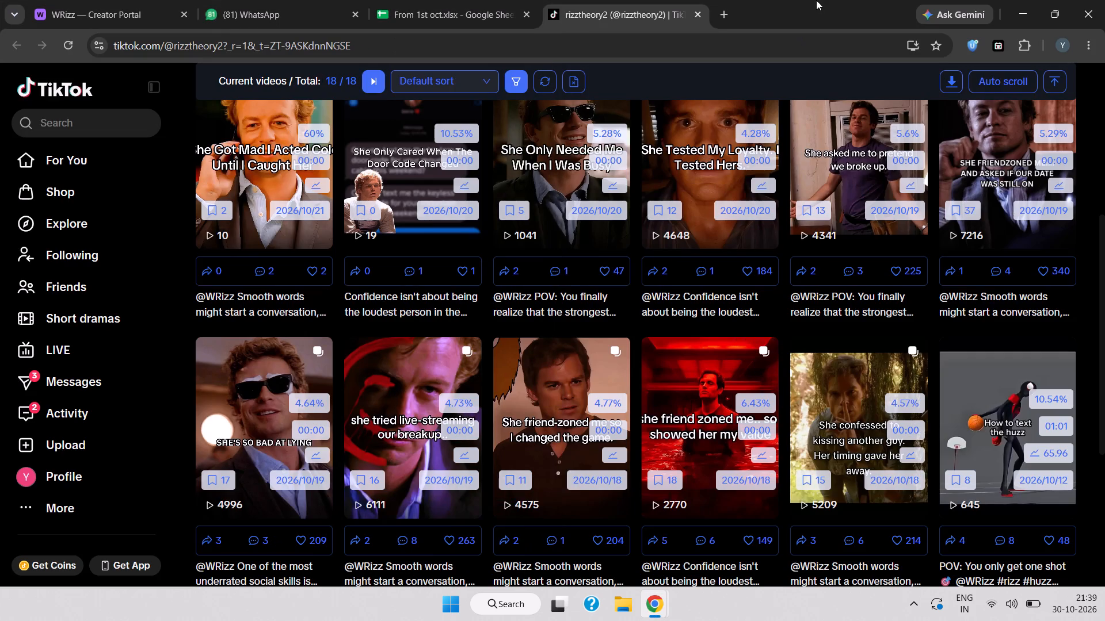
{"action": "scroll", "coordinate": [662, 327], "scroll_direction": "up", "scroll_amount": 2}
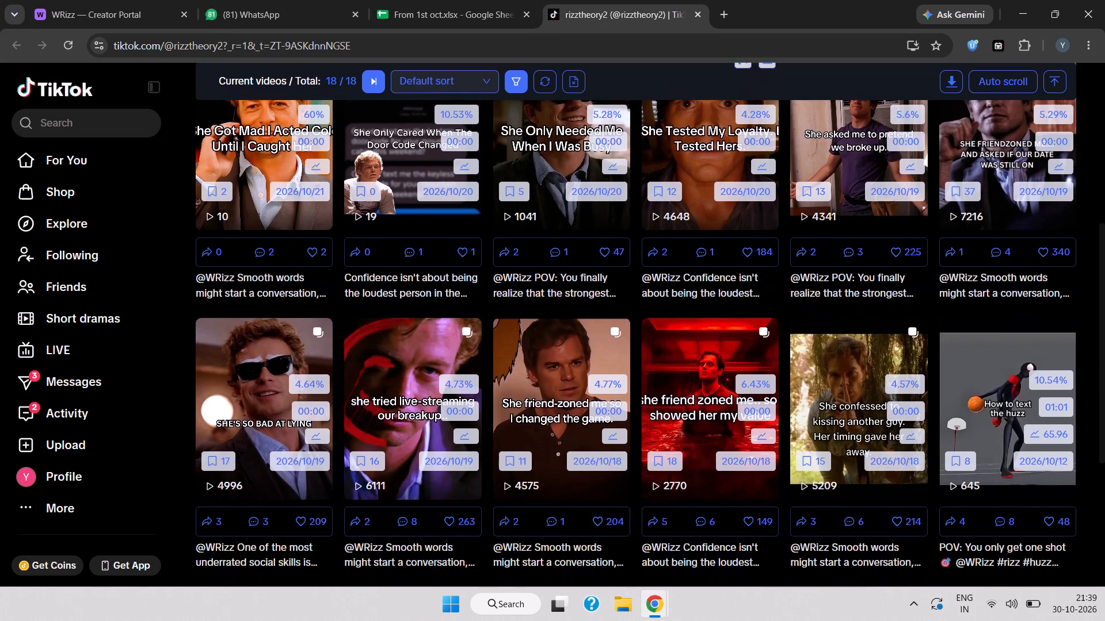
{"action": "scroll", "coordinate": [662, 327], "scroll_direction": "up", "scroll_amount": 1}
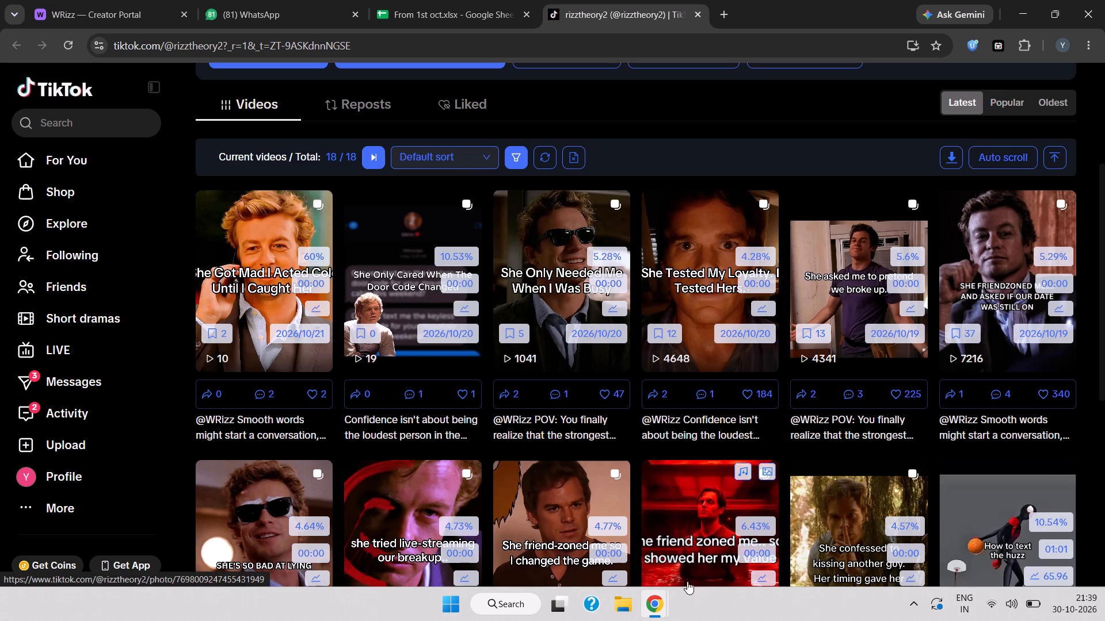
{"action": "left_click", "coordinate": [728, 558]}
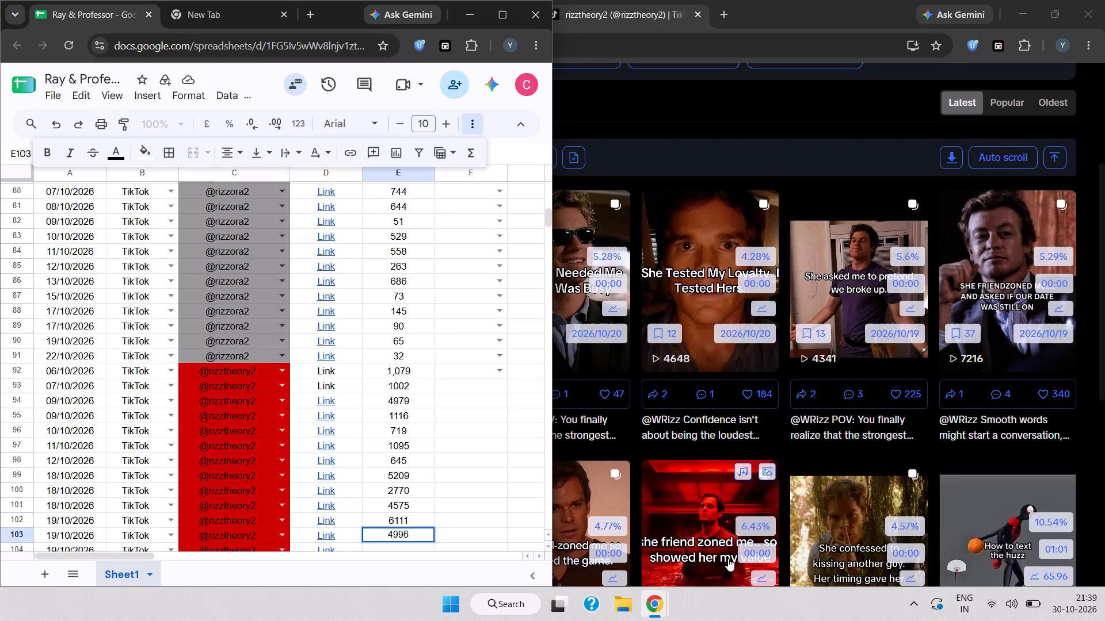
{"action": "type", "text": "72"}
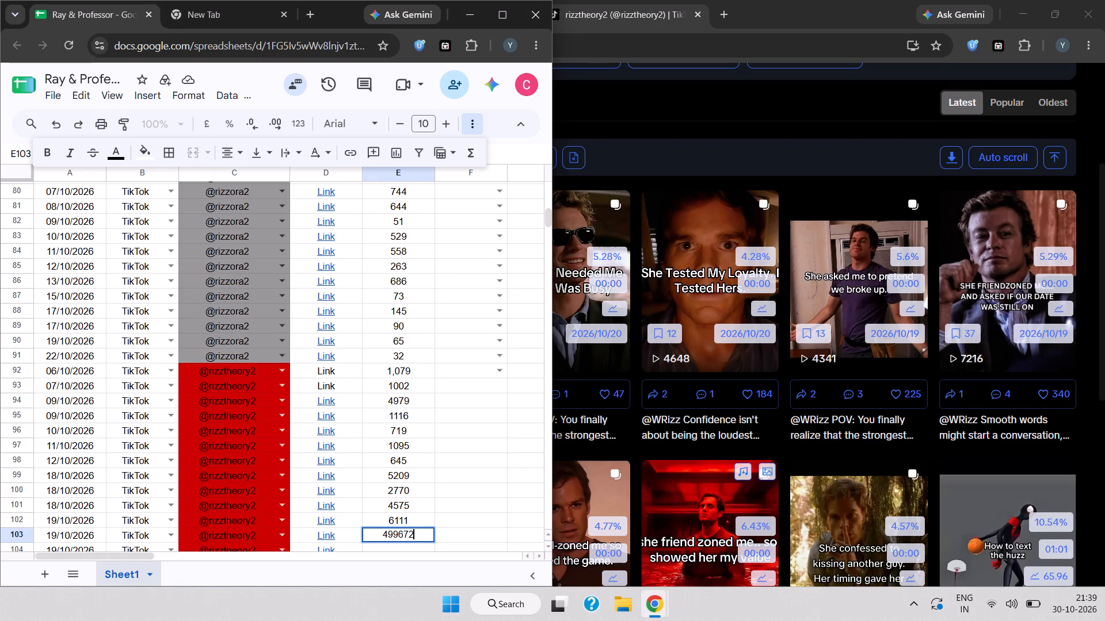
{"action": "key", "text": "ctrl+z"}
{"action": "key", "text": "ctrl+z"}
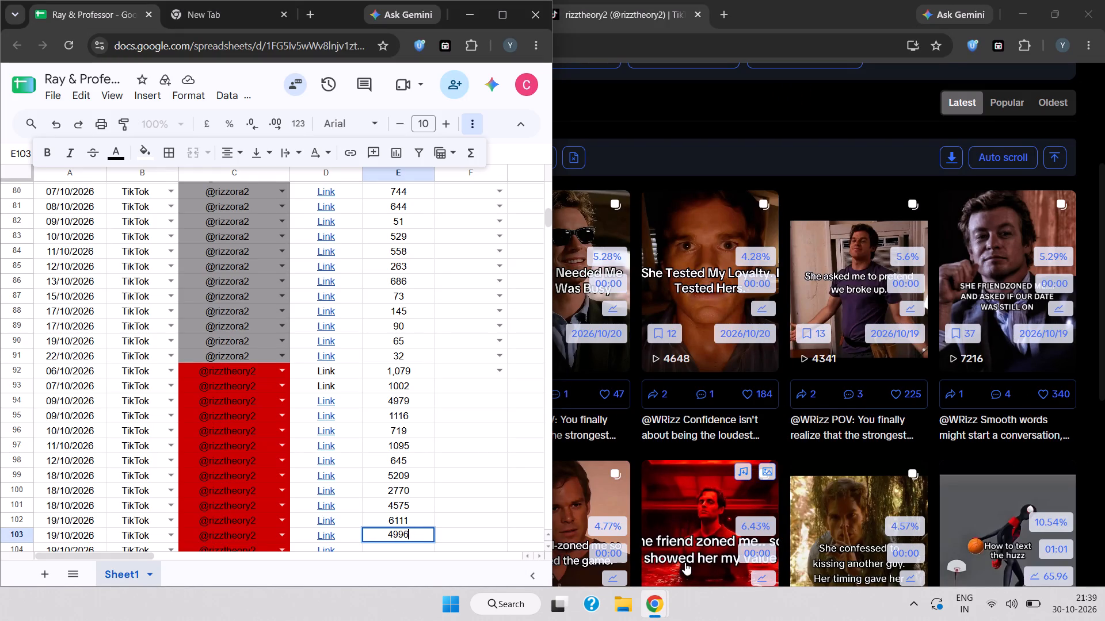
{"action": "key", "text": "Down"}
{"action": "type", "text": "721"}
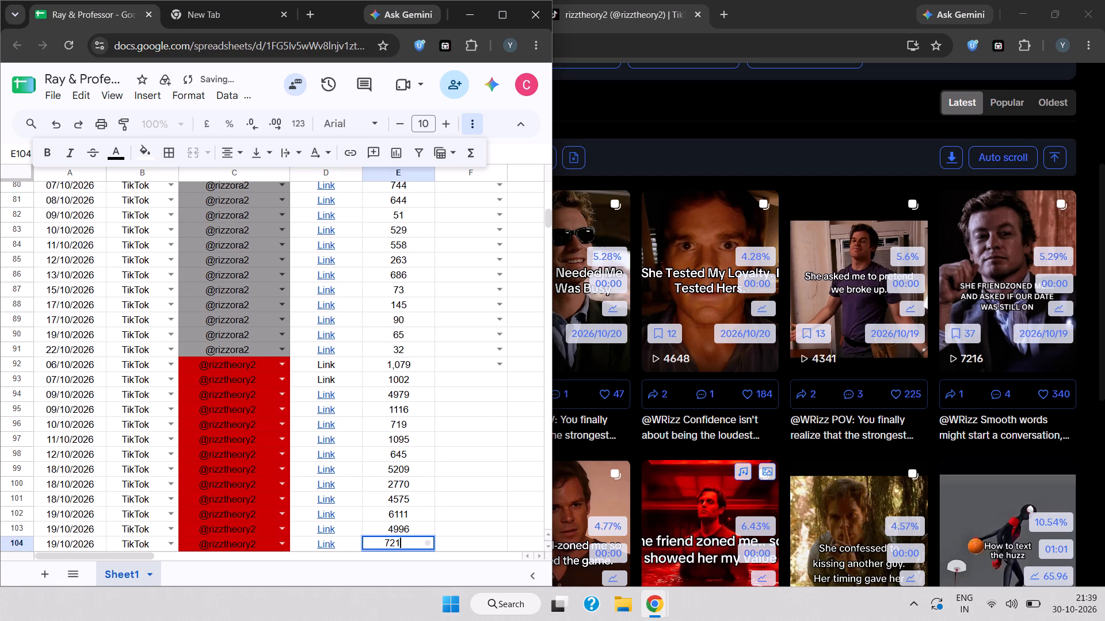
{"action": "key", "text": "6"}
{"action": "left_click", "coordinate": [810, 0]}
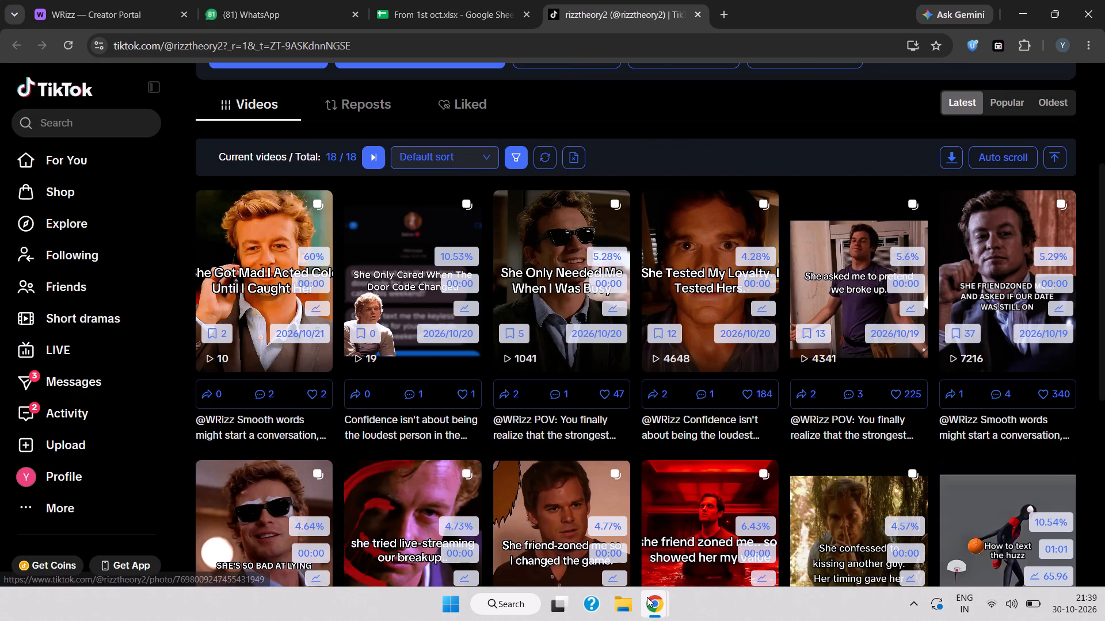
{"action": "left_click", "coordinate": [721, 527]}
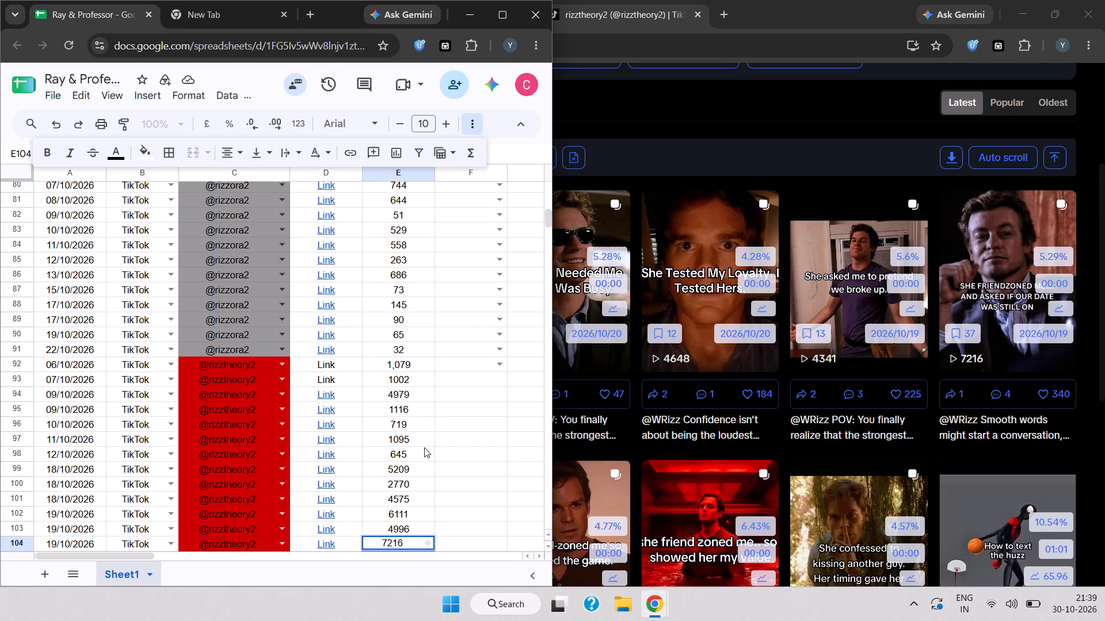
{"action": "scroll", "coordinate": [424, 447], "scroll_direction": "down", "scroll_amount": 3}
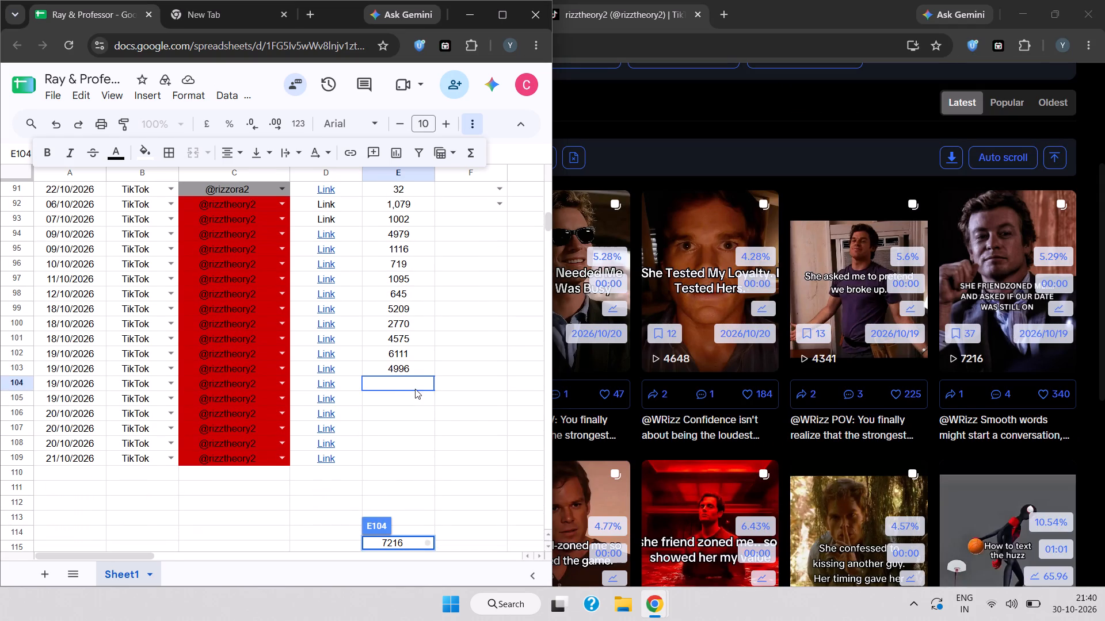
{"action": "left_click", "coordinate": [411, 385]}
{"action": "key", "text": "Down"}
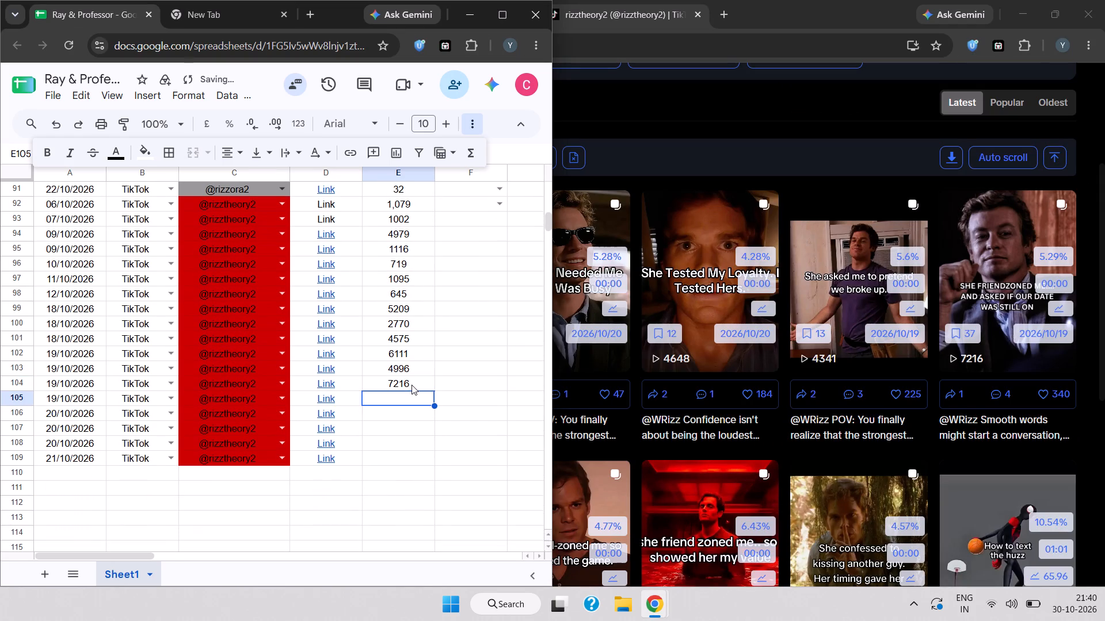
{"action": "type", "text": "4341"}
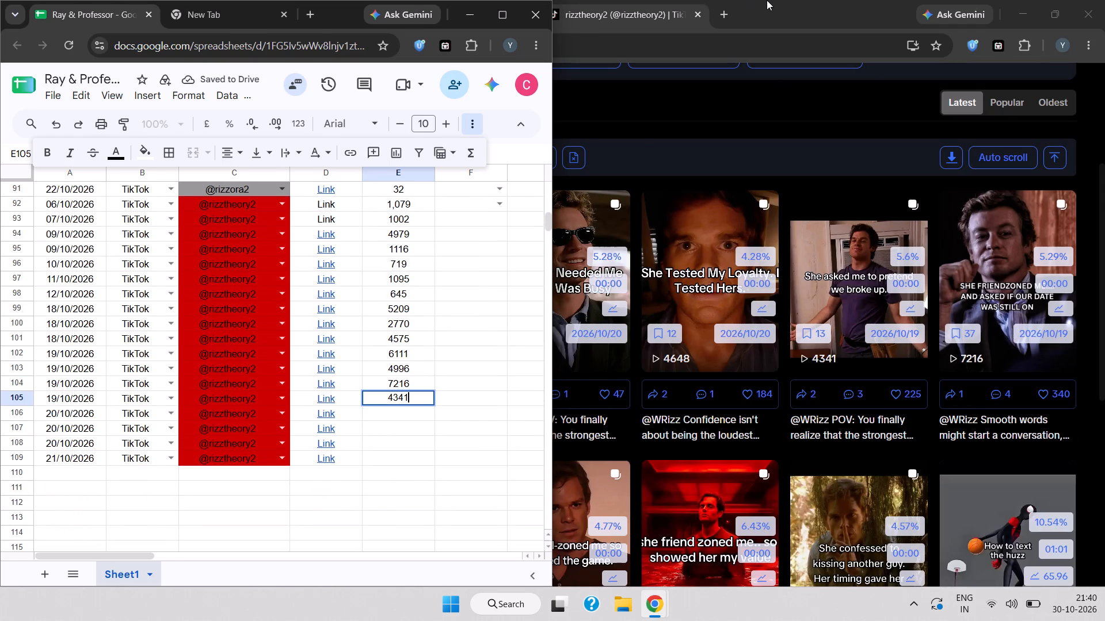
{"action": "left_click", "coordinate": [767, 0]}
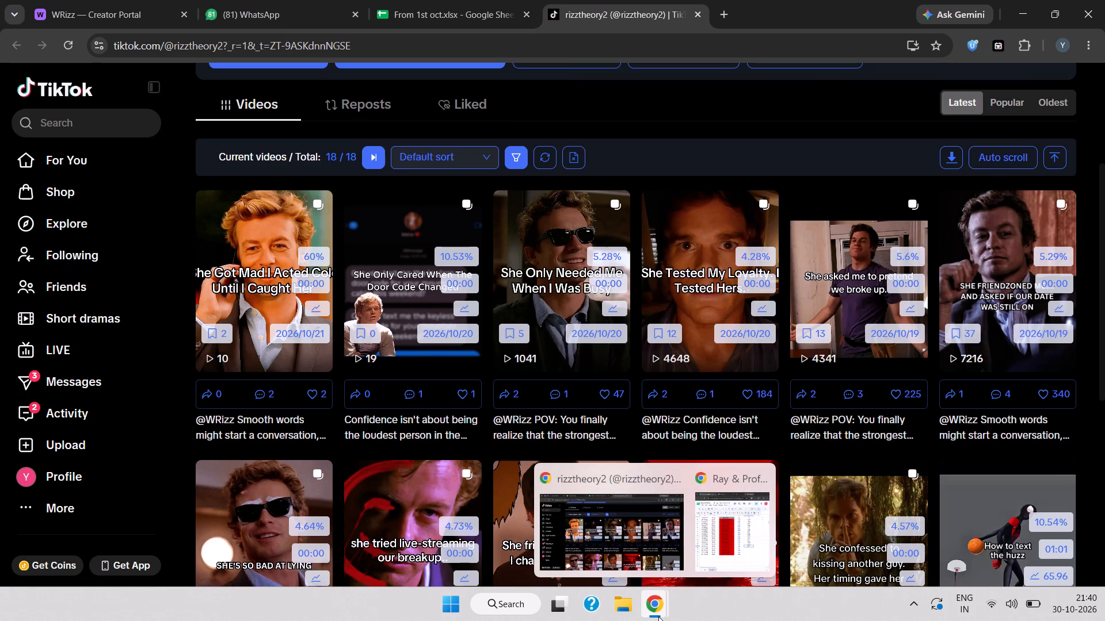
{"action": "left_click", "coordinate": [727, 534]}
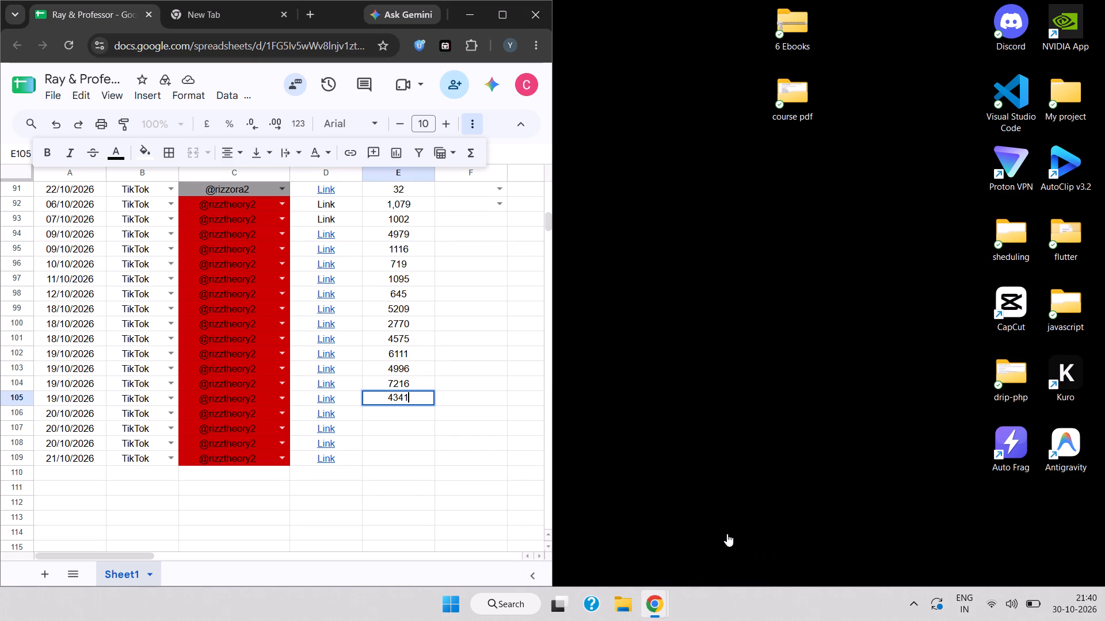
{"action": "key", "text": "Down"}
{"action": "type", "text": "4649"}
{"action": "key", "text": "BackSpace"}
{"action": "key", "text": "8"}
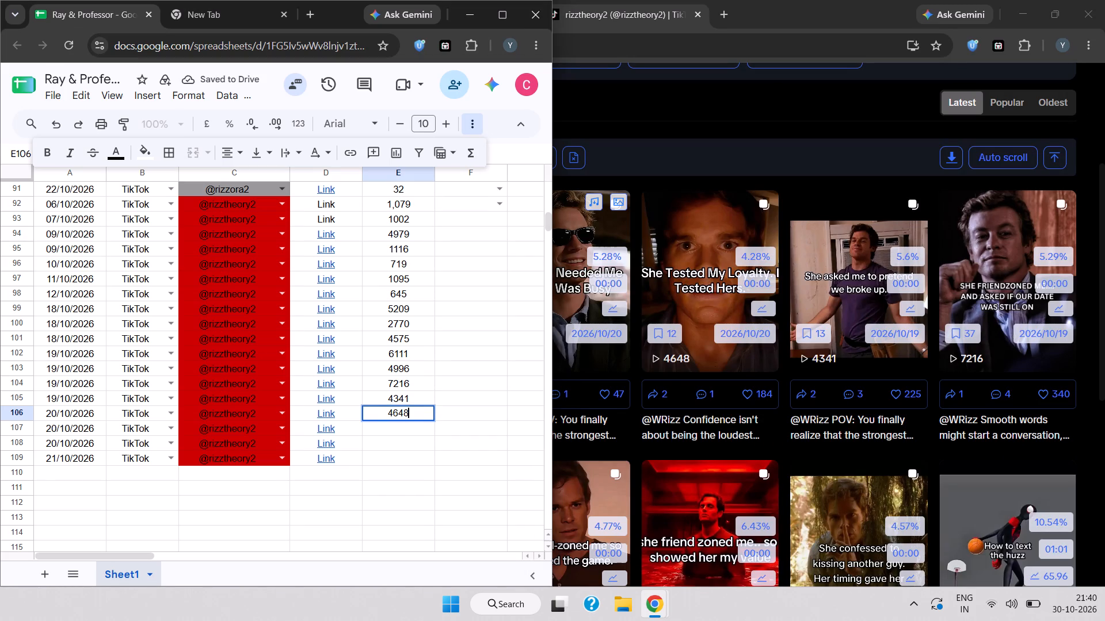
{"action": "left_click", "coordinate": [832, 0]}
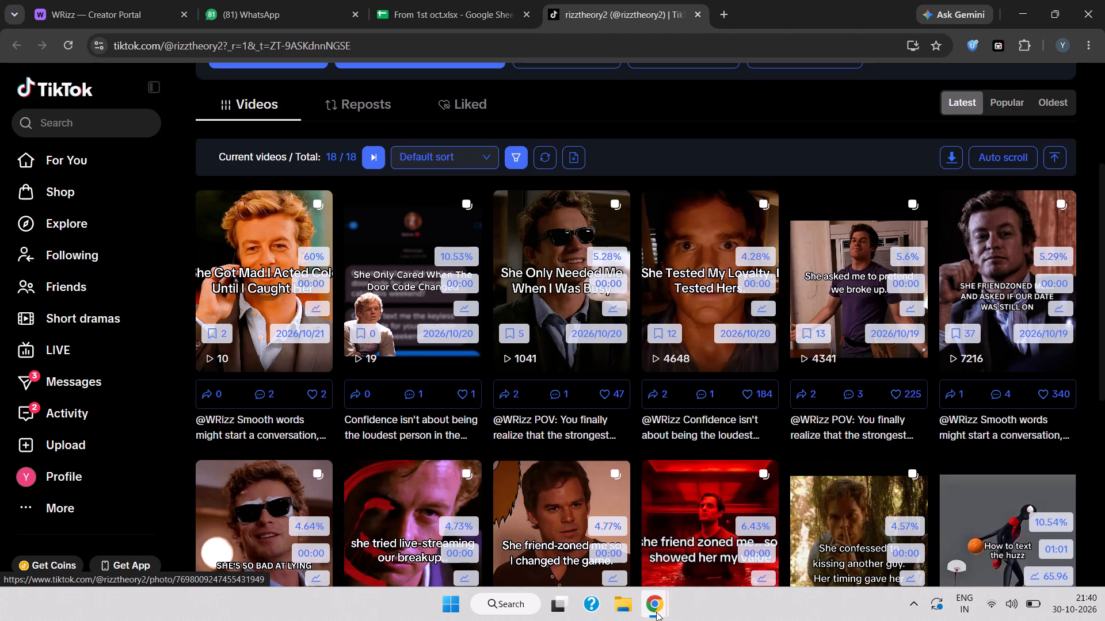
{"action": "left_click", "coordinate": [706, 543]}
{"action": "key", "text": "Down"}
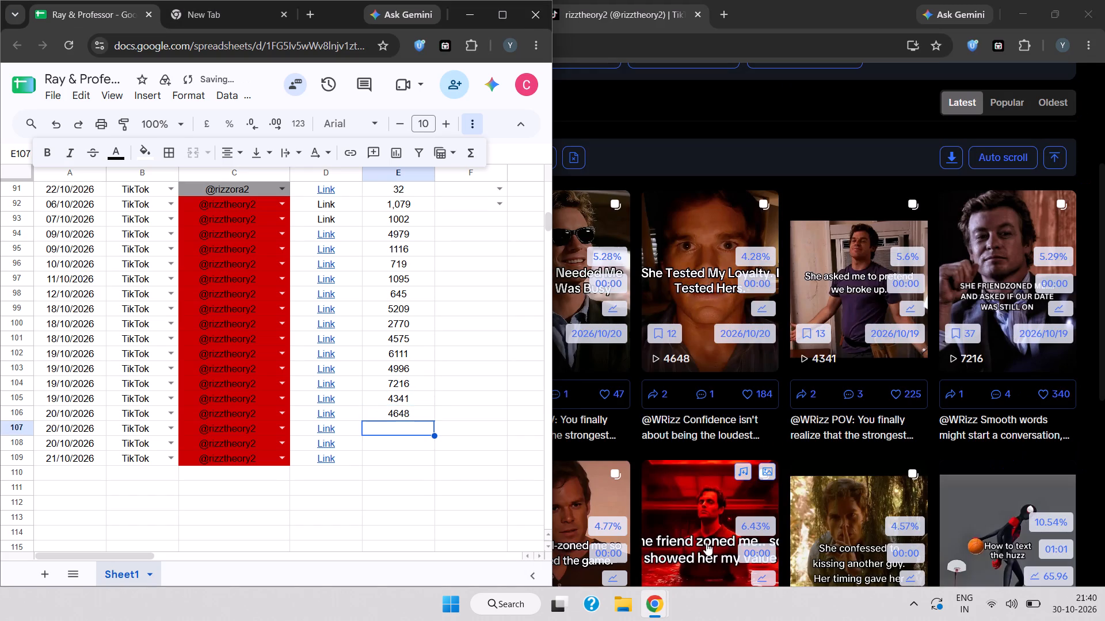
{"action": "type", "text": "1041"}
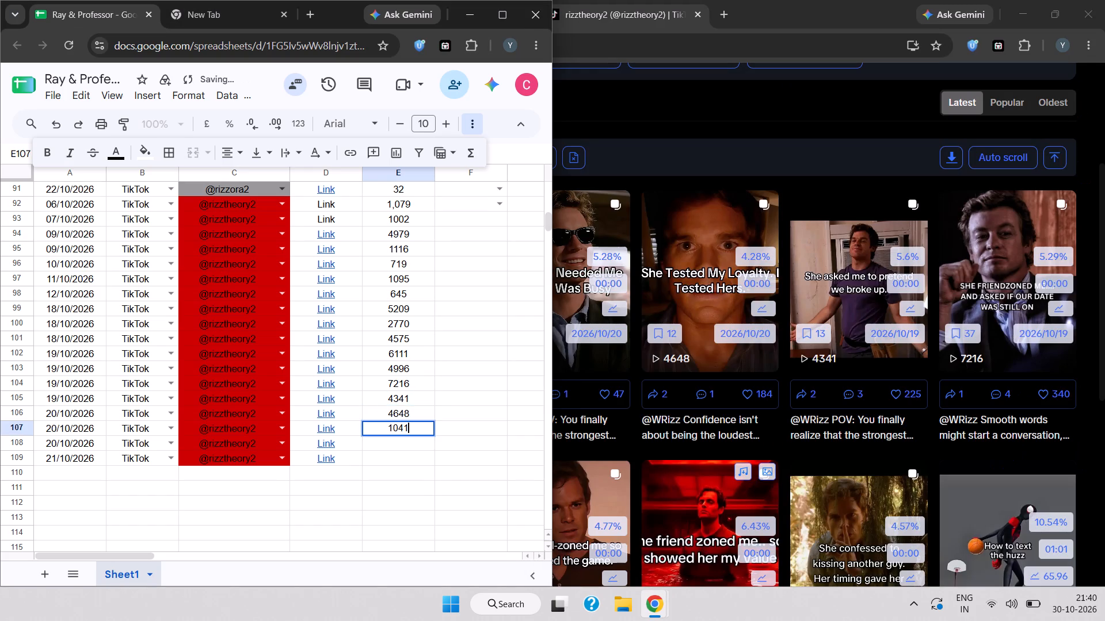
{"action": "key", "text": "Down"}
Enter the view counts 19 and 10 in E108 and E109 for the third 20/10/2026 post and the 21/10/2026 post.
{"action": "left_click", "coordinate": [818, 0]}
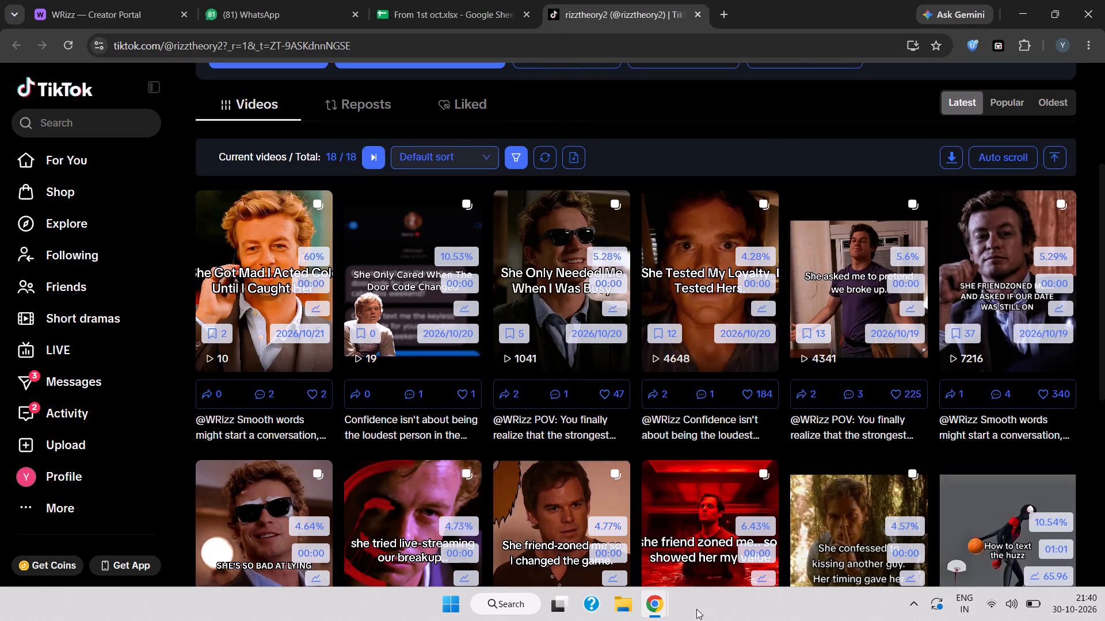
{"action": "left_click", "coordinate": [707, 528]}
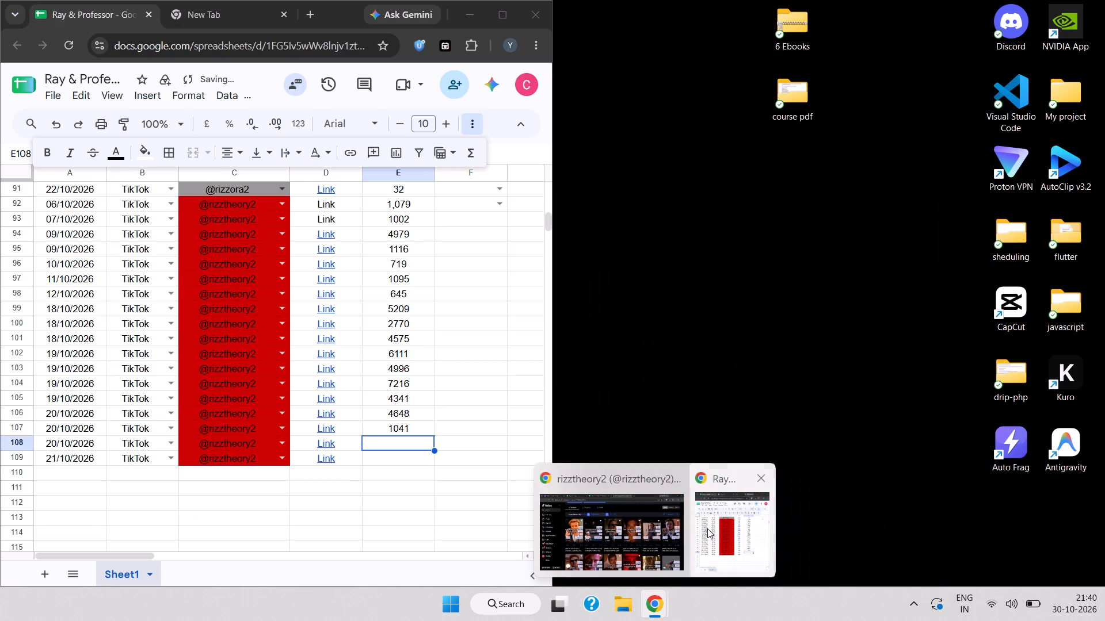
{"action": "type", "text": "19"}
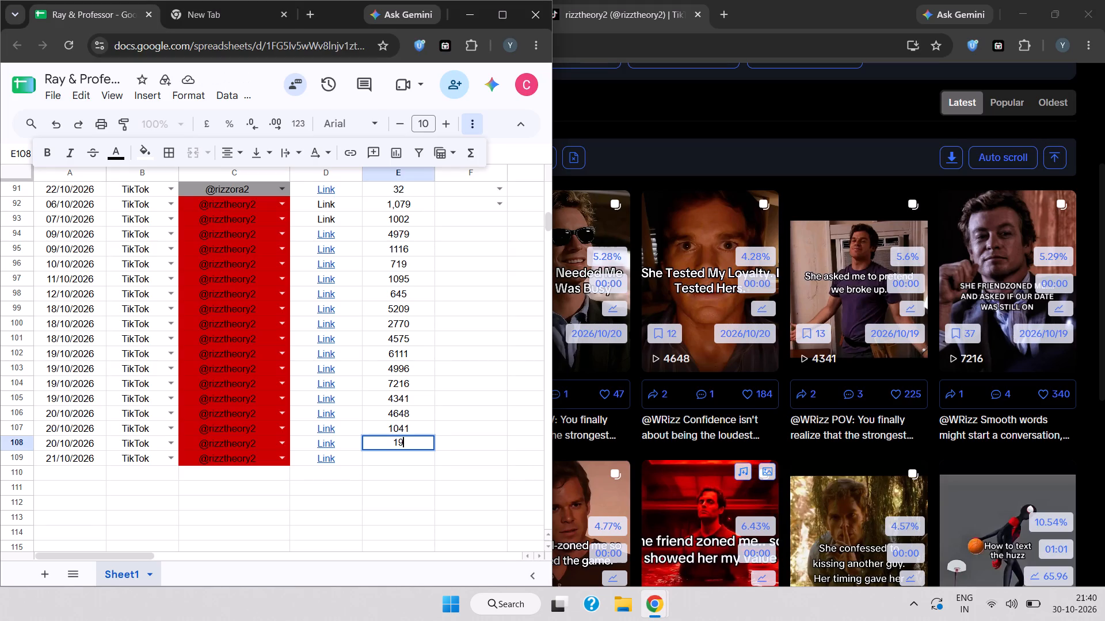
{"action": "key", "text": "Down"}
{"action": "type", "text": "10"}
{"action": "left_click", "coordinate": [847, 0]}
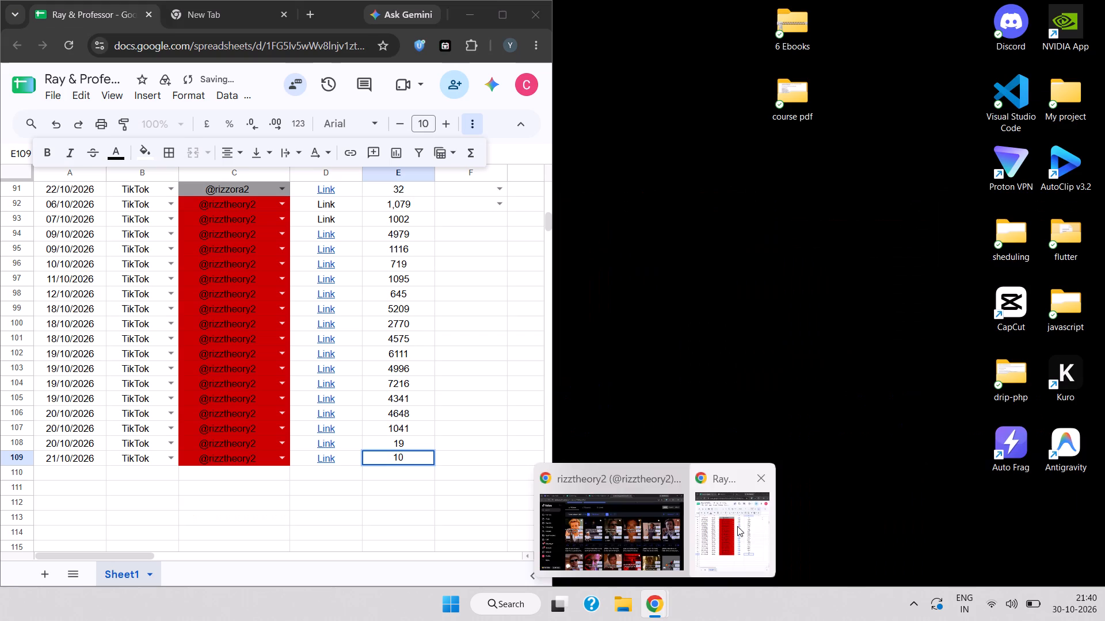
{"action": "left_click", "coordinate": [737, 526]}
{"action": "scroll", "coordinate": [452, 429], "scroll_direction": "up", "scroll_amount": 2}
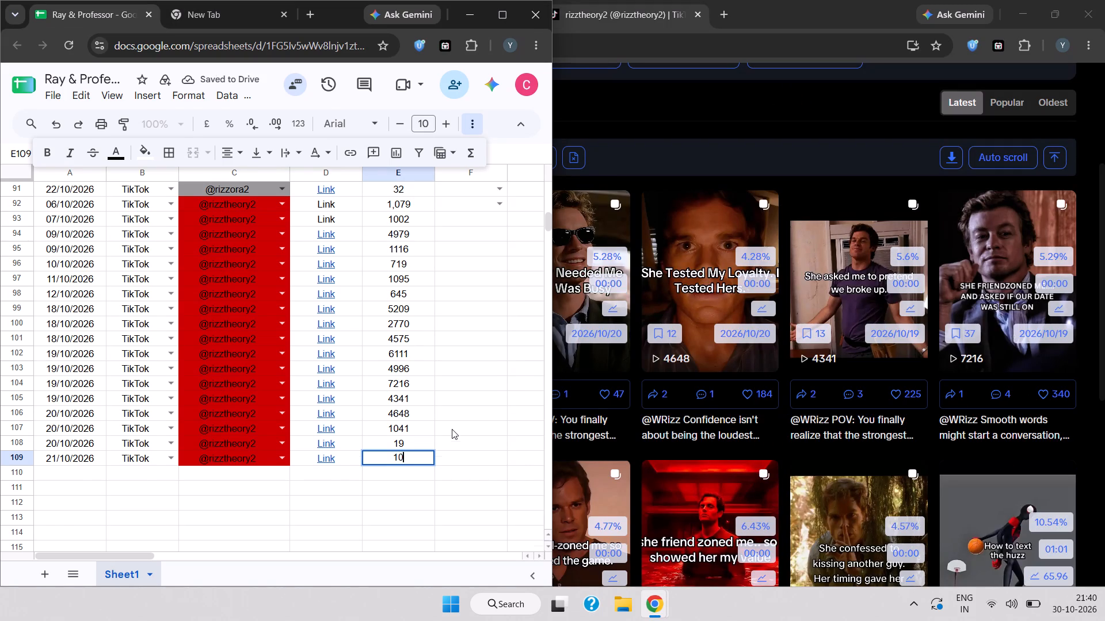
{"action": "scroll", "coordinate": [452, 429], "scroll_direction": "up", "scroll_amount": 1}
{"action": "scroll", "coordinate": [452, 429], "scroll_direction": "down", "scroll_amount": 3}
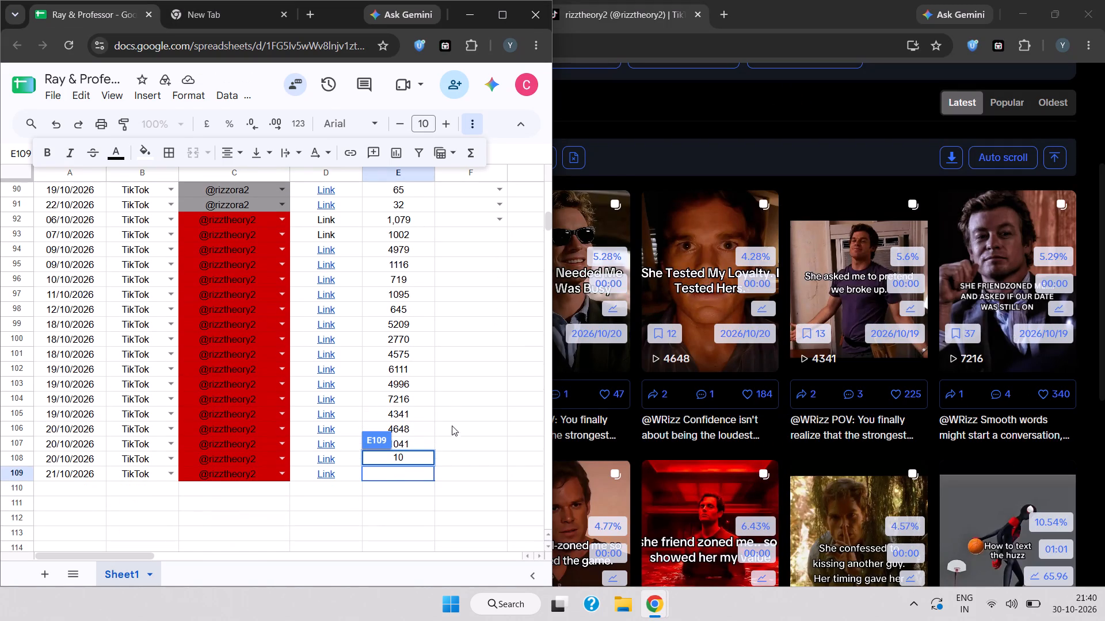
{"action": "scroll", "coordinate": [453, 420], "scroll_direction": "down", "scroll_amount": 1}
{"action": "left_click", "coordinate": [400, 430]}
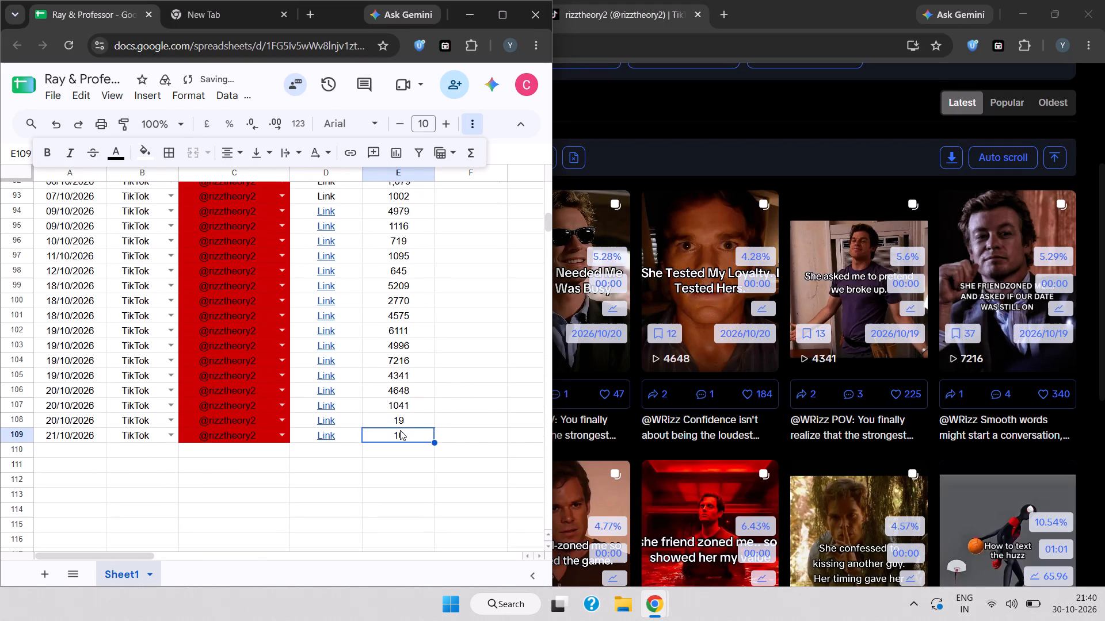
{"action": "scroll", "coordinate": [472, 389], "scroll_direction": "up", "scroll_amount": 3}
{"action": "scroll", "coordinate": [472, 389], "scroll_direction": "down", "scroll_amount": 2}
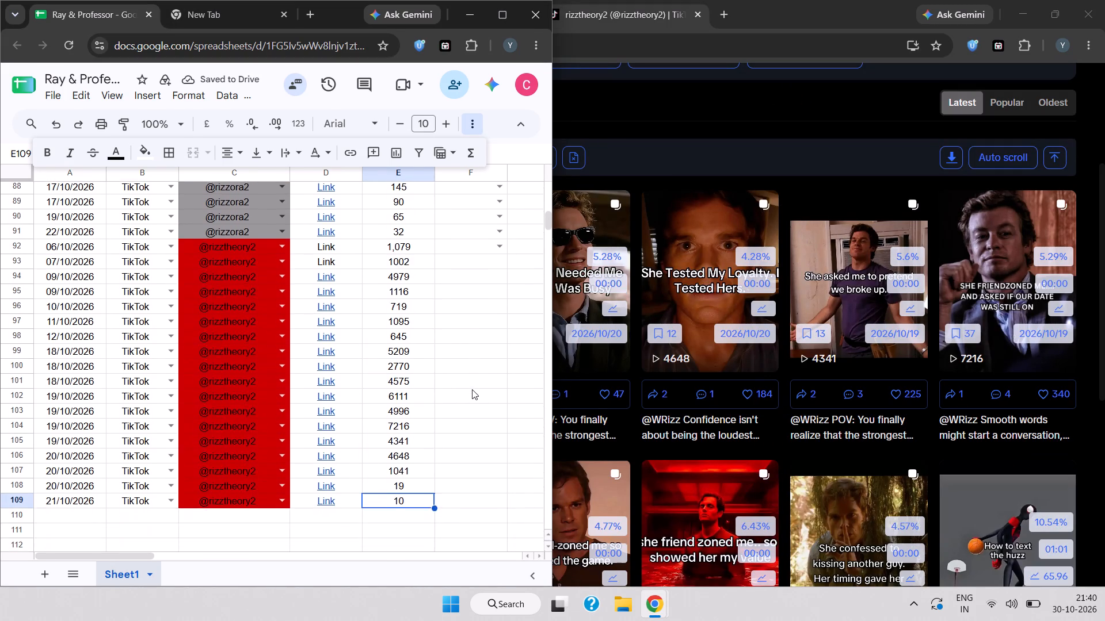
{"action": "scroll", "coordinate": [472, 389], "scroll_direction": "up", "scroll_amount": 2}
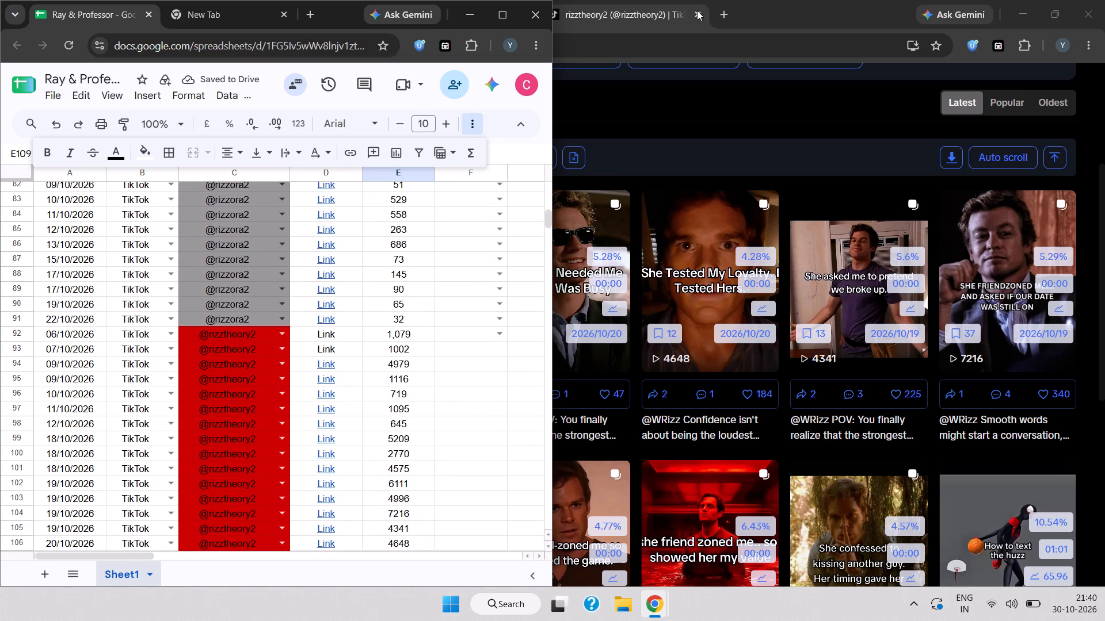
{"action": "left_click", "coordinate": [764, 0]}
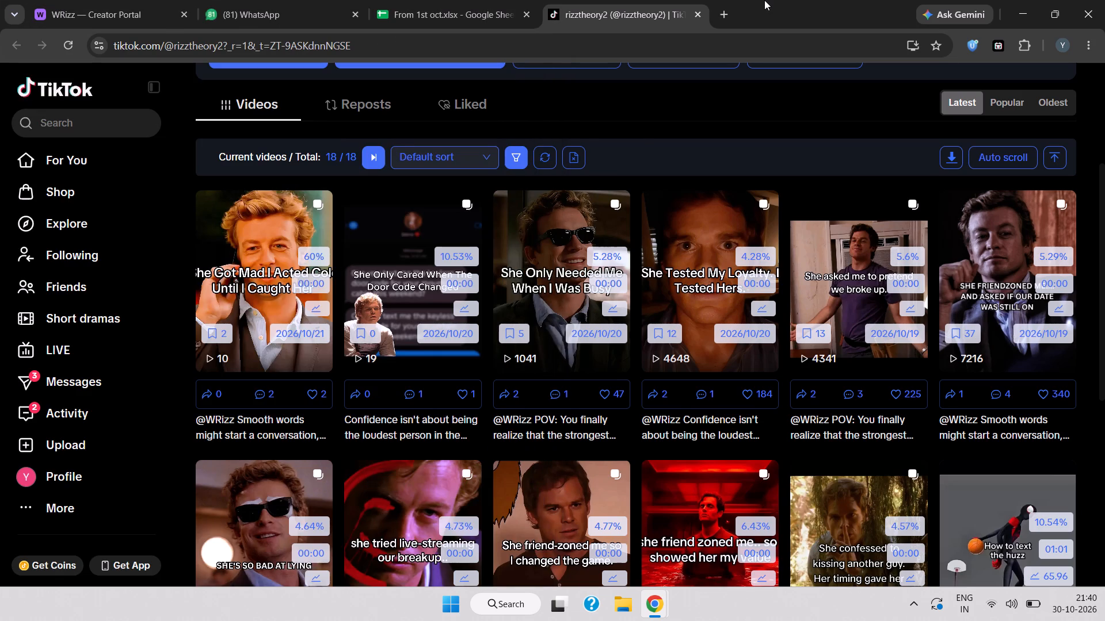
{"action": "scroll", "coordinate": [791, 468], "scroll_direction": "down", "scroll_amount": 8}
{"action": "left_click", "coordinate": [1007, 405]}
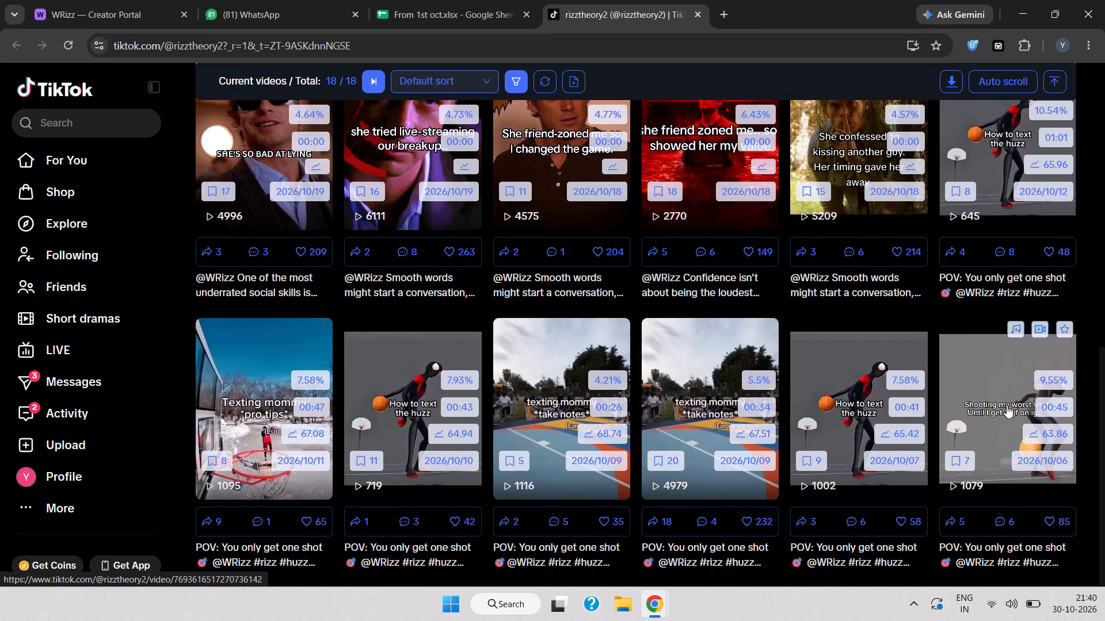
{"action": "left_click", "coordinate": [1020, 270]}
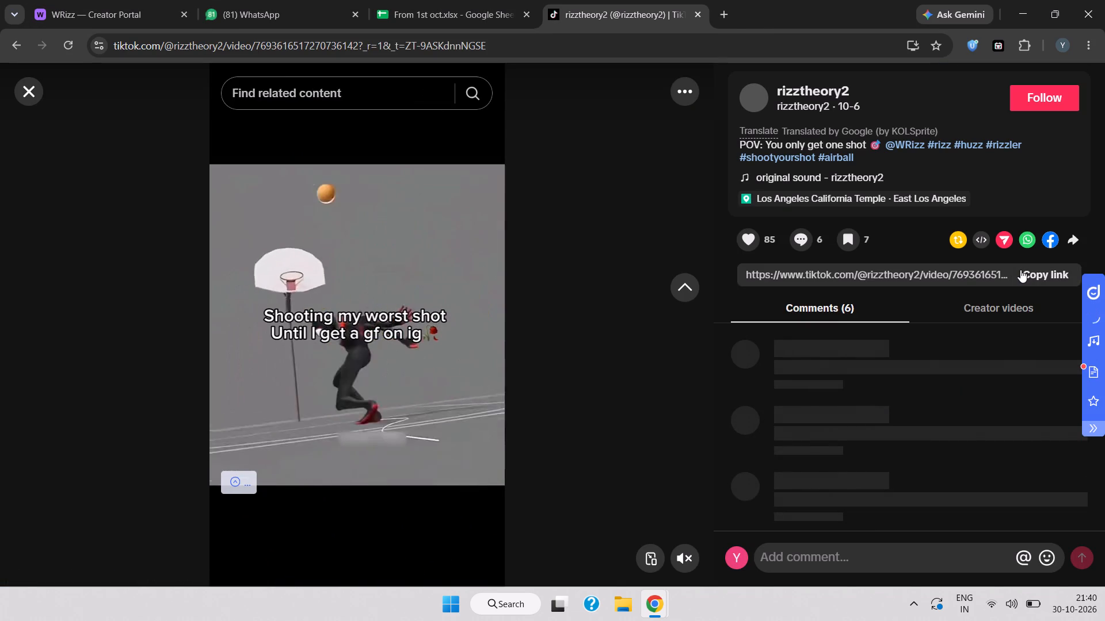
{"action": "left_click", "coordinate": [664, 606]}
{"action": "left_click", "coordinate": [703, 563]}
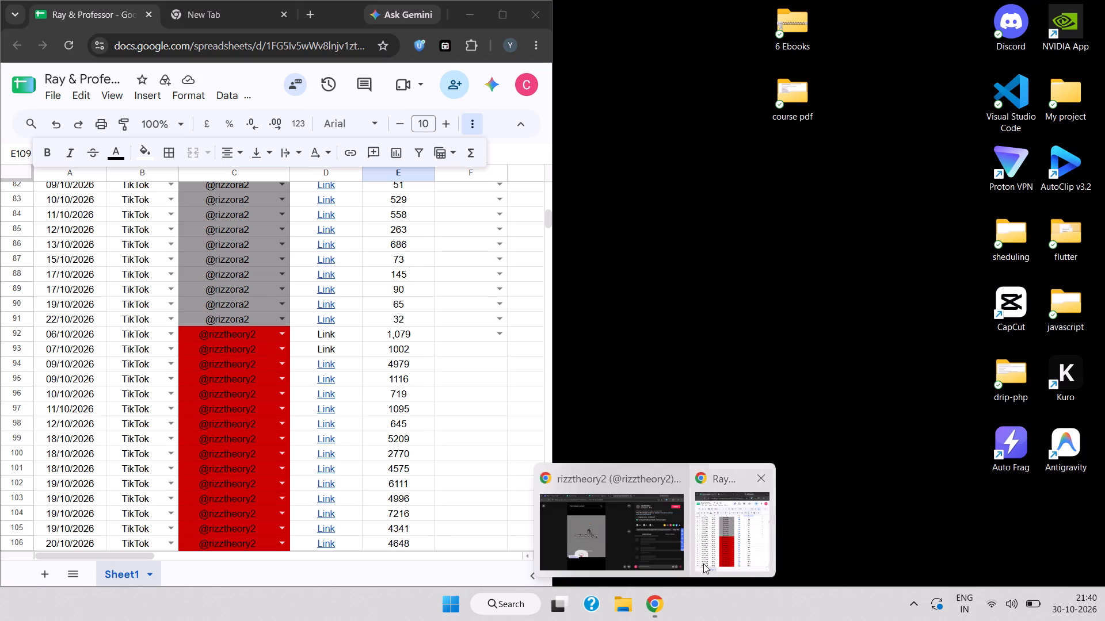
{"action": "right_click", "coordinate": [333, 332]}
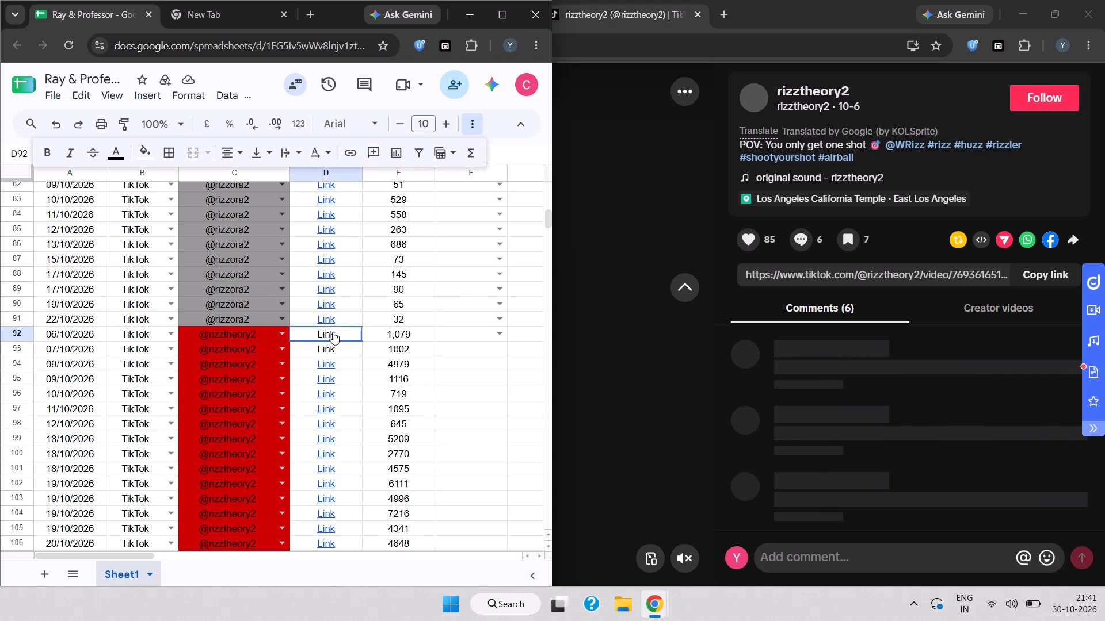
{"action": "scroll", "coordinate": [376, 485], "scroll_direction": "down", "scroll_amount": 2}
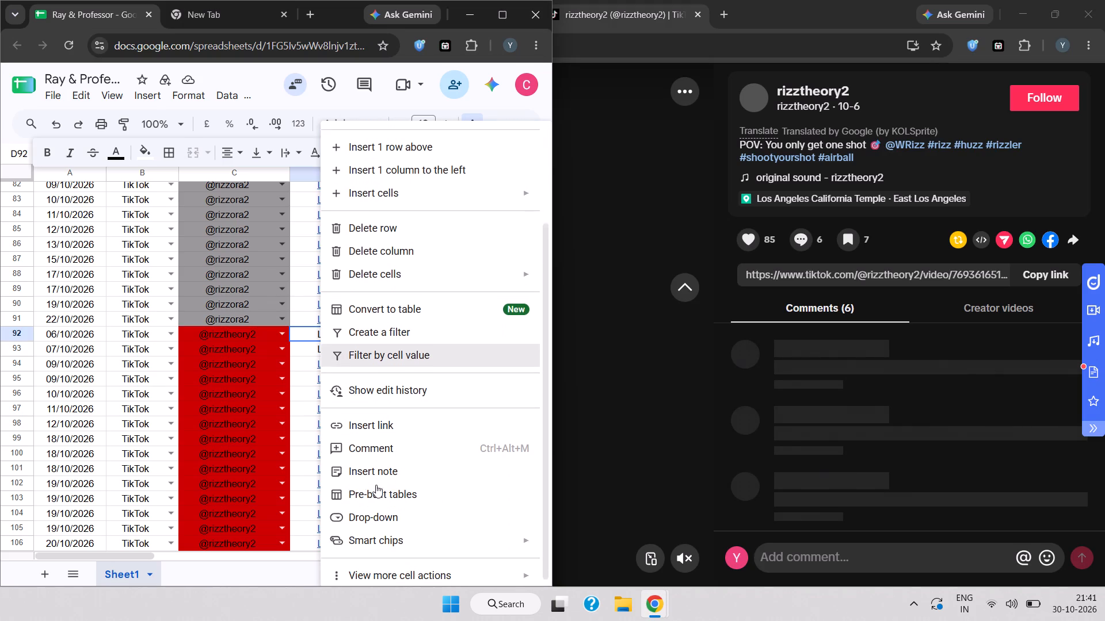
{"action": "left_click", "coordinate": [311, 331]}
{"action": "right_click", "coordinate": [323, 334]}
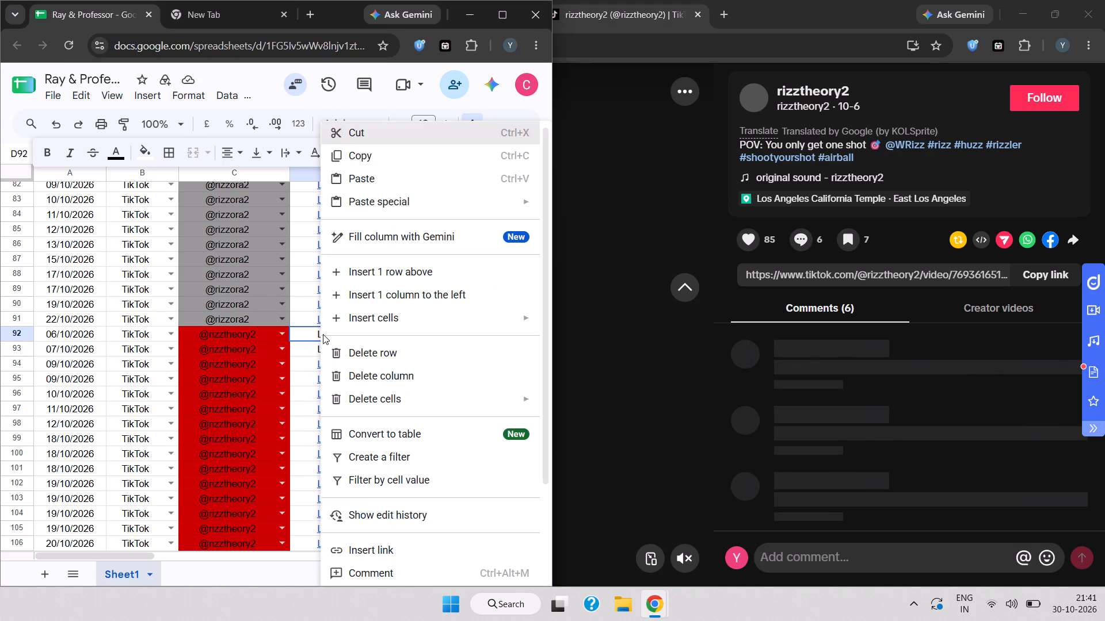
{"action": "left_click", "coordinate": [350, 547]}
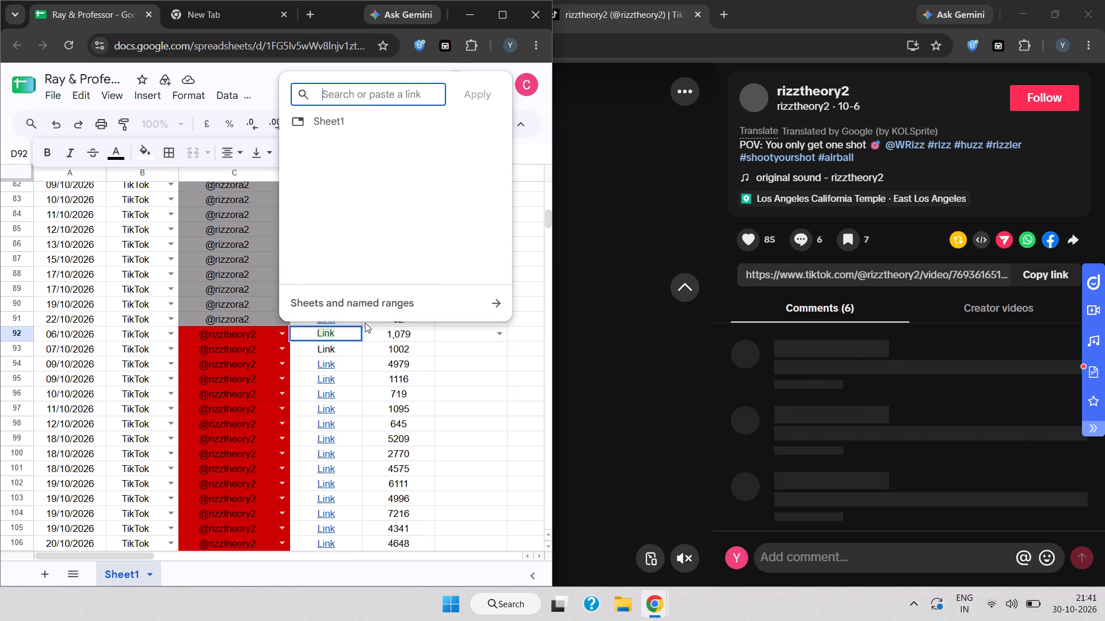
{"action": "key", "text": "ctrl+v"}
{"action": "left_click", "coordinate": [465, 89]}
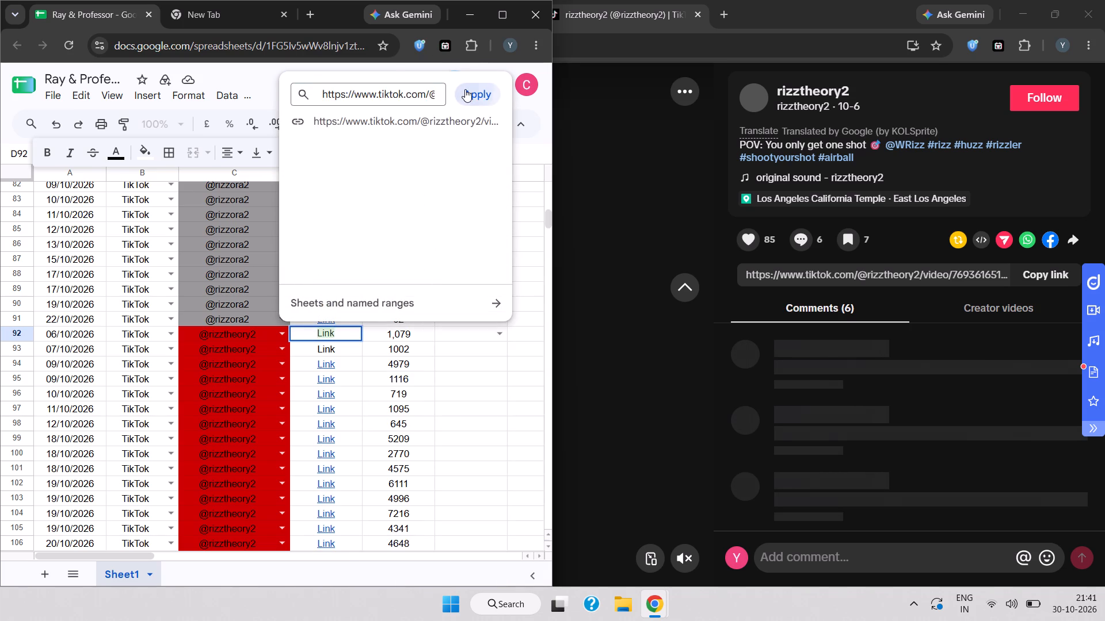
{"action": "left_click", "coordinate": [796, 0]}
{"action": "left_click", "coordinate": [24, 93]}
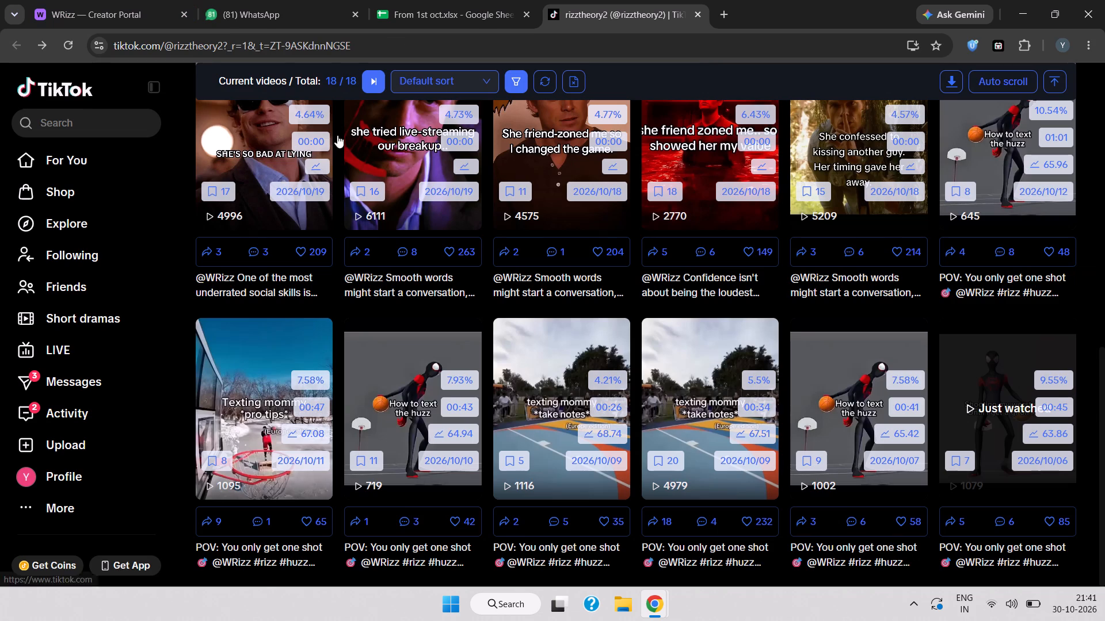
{"action": "left_click", "coordinate": [829, 356]}
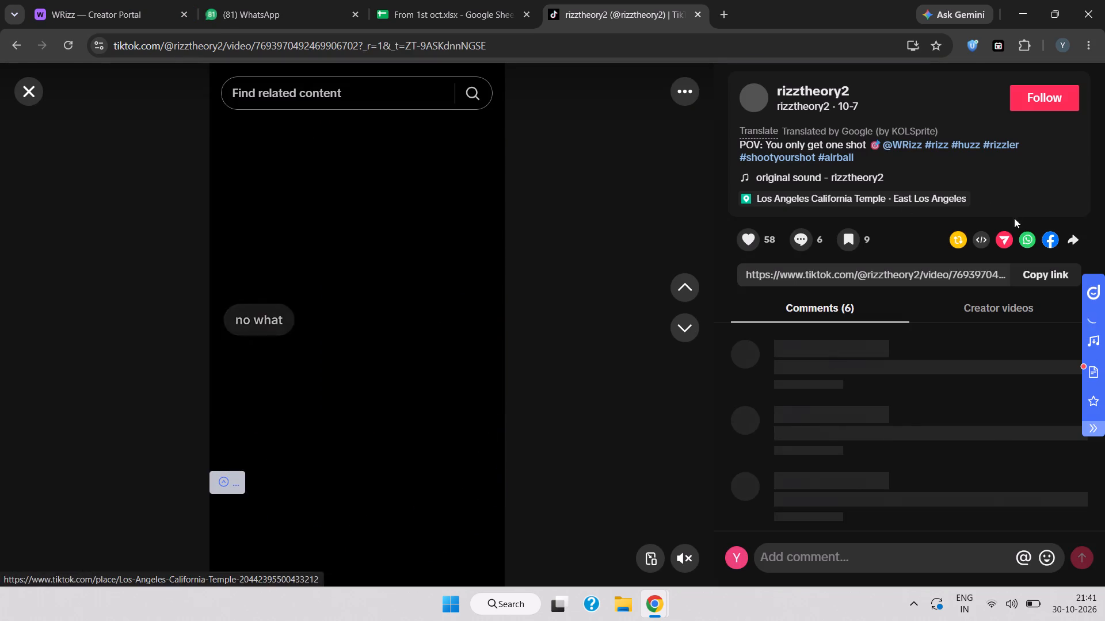
{"action": "left_click", "coordinate": [1027, 277]}
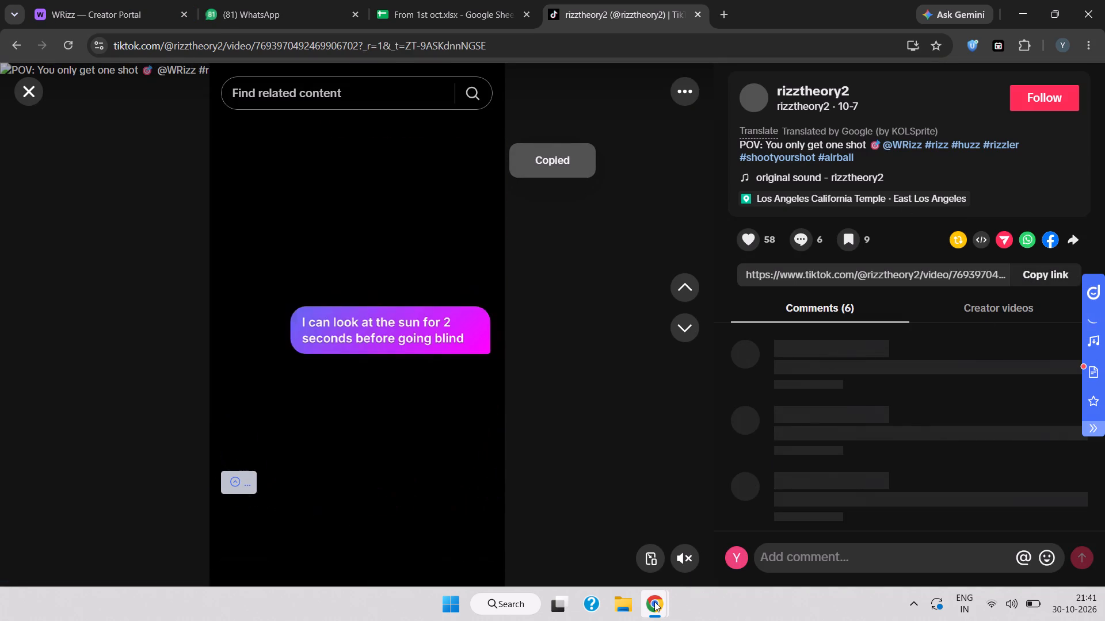
{"action": "left_click", "coordinate": [744, 550]}
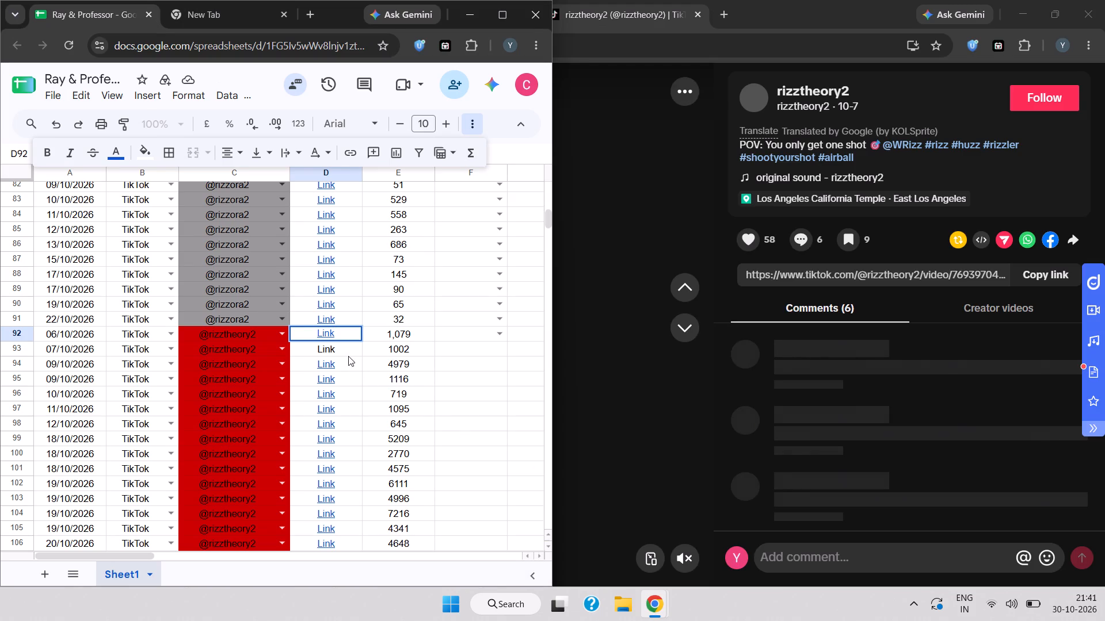
{"action": "right_click", "coordinate": [344, 350]}
{"action": "left_click", "coordinate": [368, 542]}
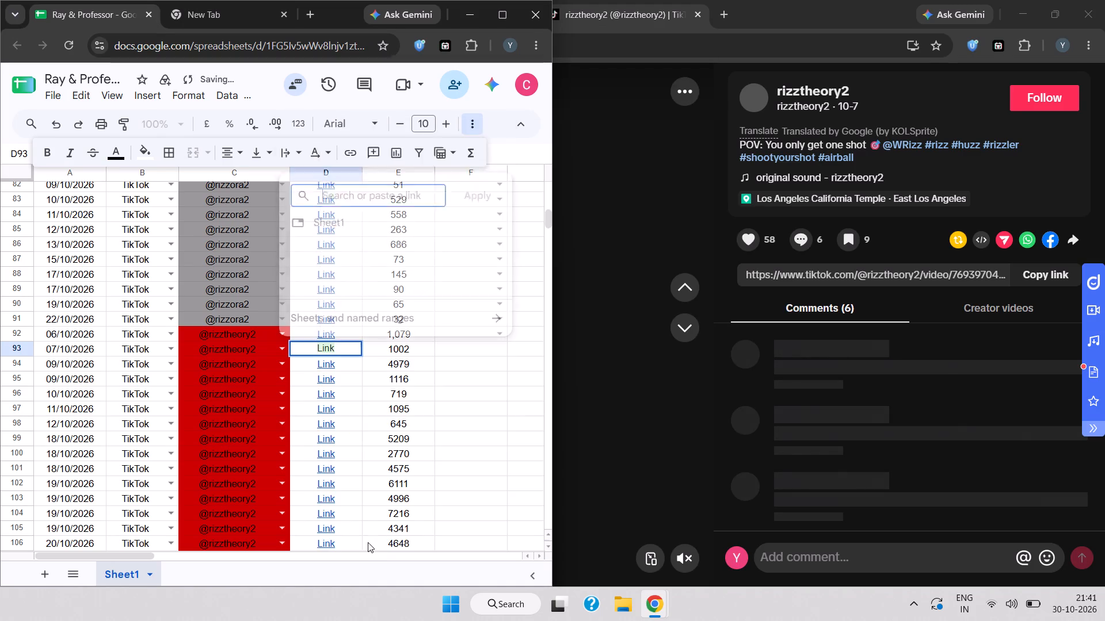
{"action": "key", "text": "ctrl+v"}
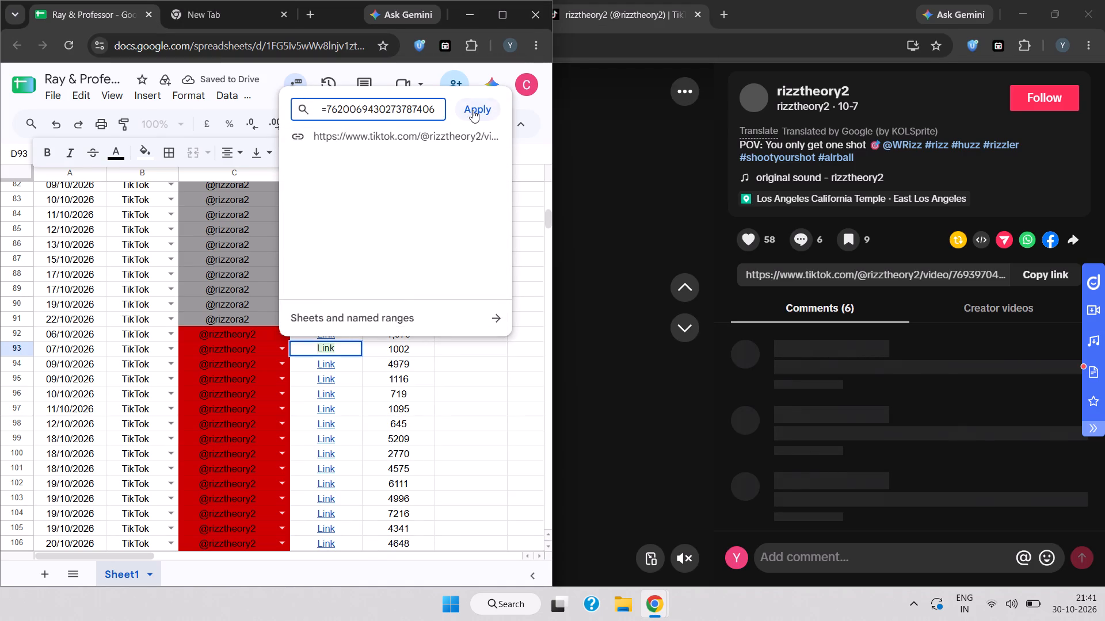
{"action": "left_click", "coordinate": [473, 110]}
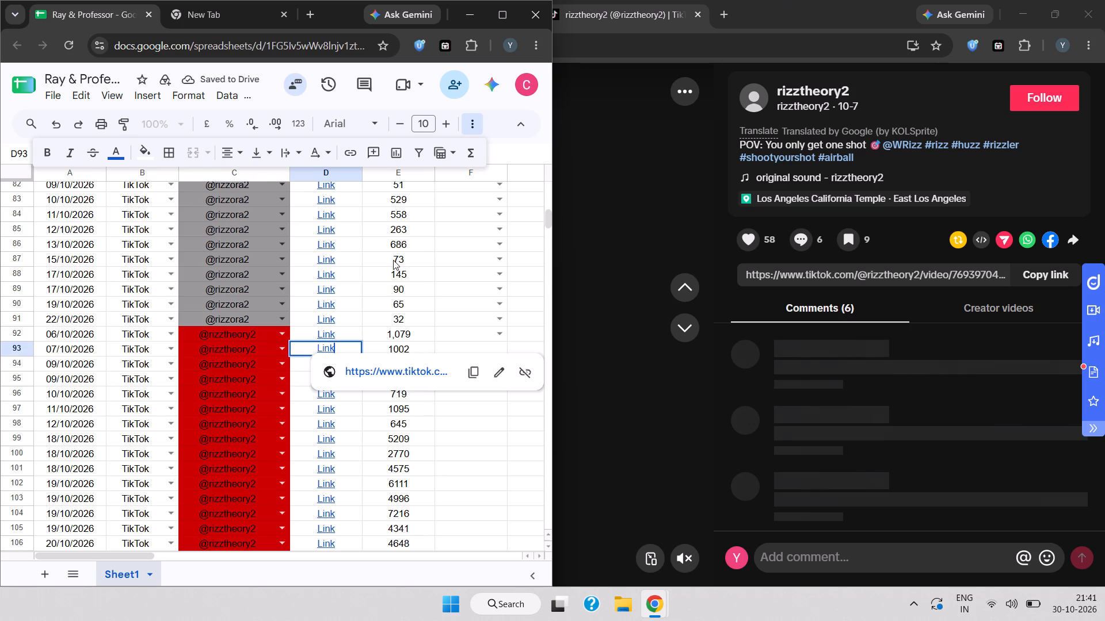
{"action": "left_click", "coordinate": [300, 366]}
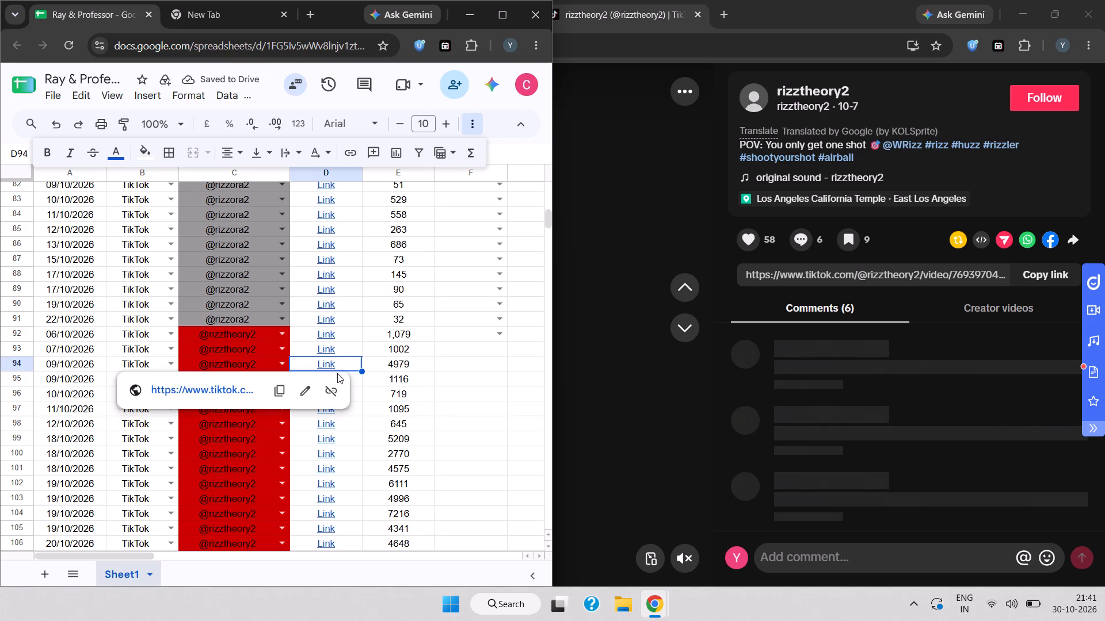
{"action": "left_click", "coordinate": [327, 388]}
{"action": "left_click", "coordinate": [352, 381]}
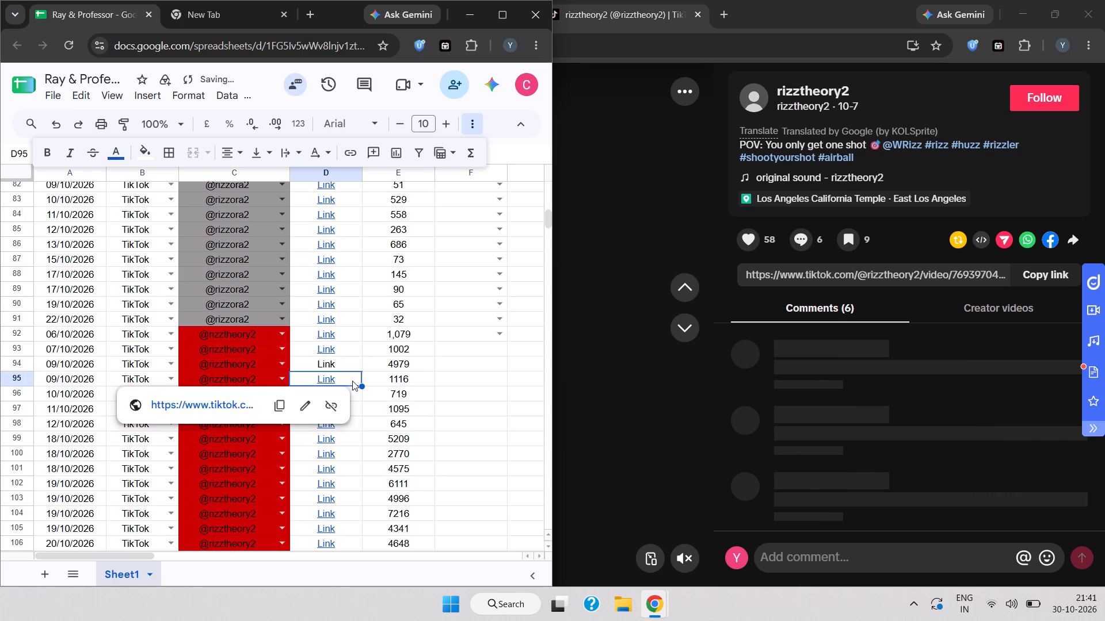
{"action": "left_click", "coordinate": [334, 397]}
{"action": "left_click", "coordinate": [335, 399]}
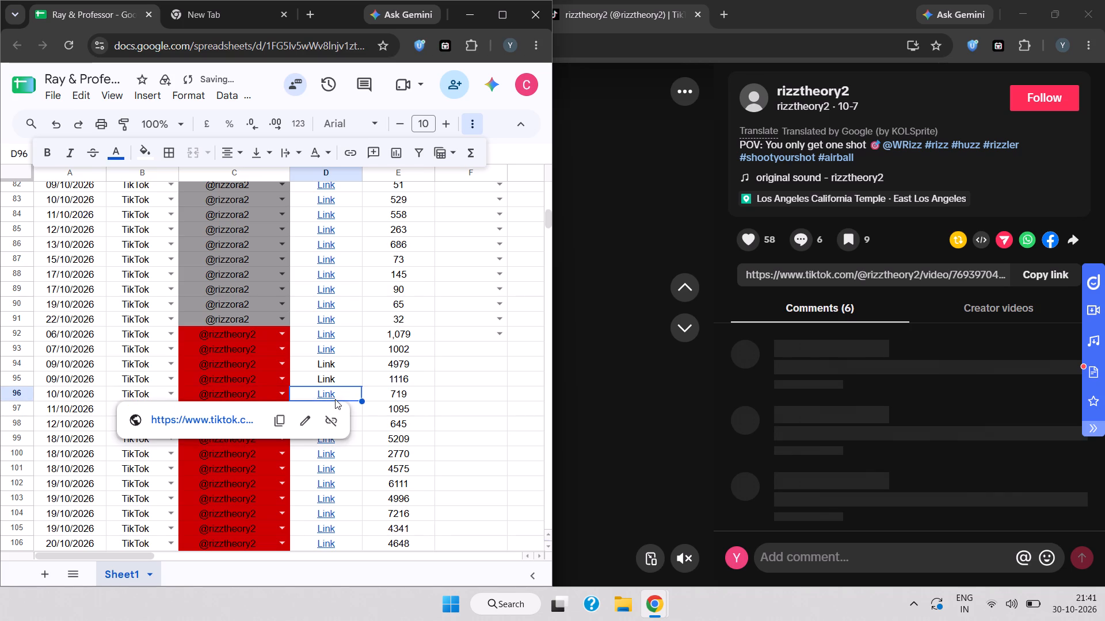
{"action": "left_click", "coordinate": [337, 418]}
{"action": "left_click", "coordinate": [351, 407]}
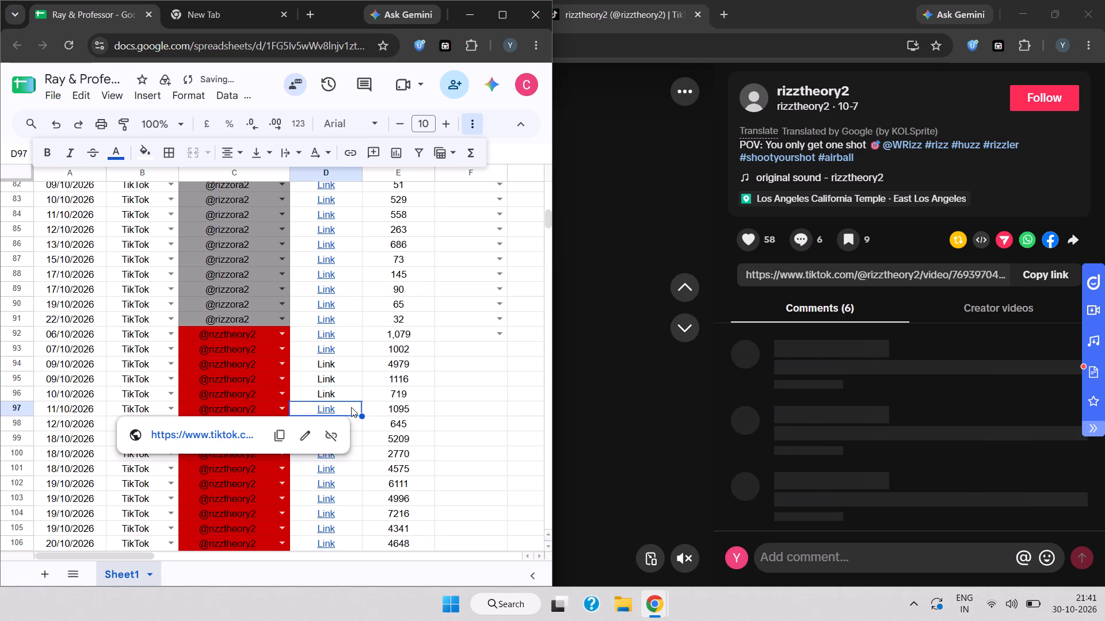
{"action": "left_click", "coordinate": [337, 431]}
{"action": "key", "text": "Down"}
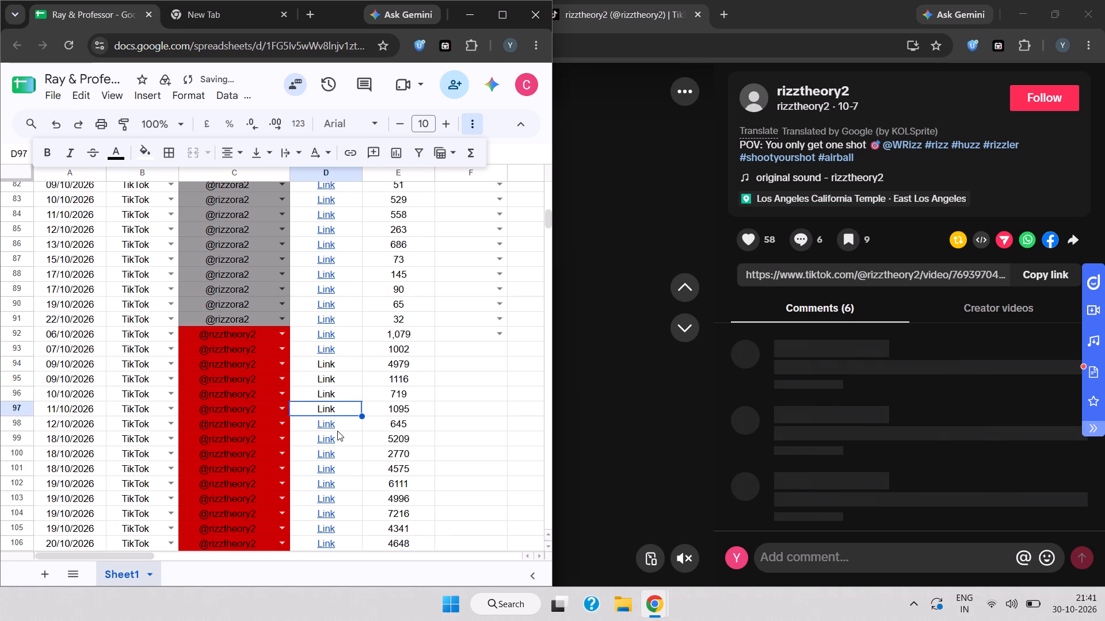
{"action": "key", "text": "Down"}
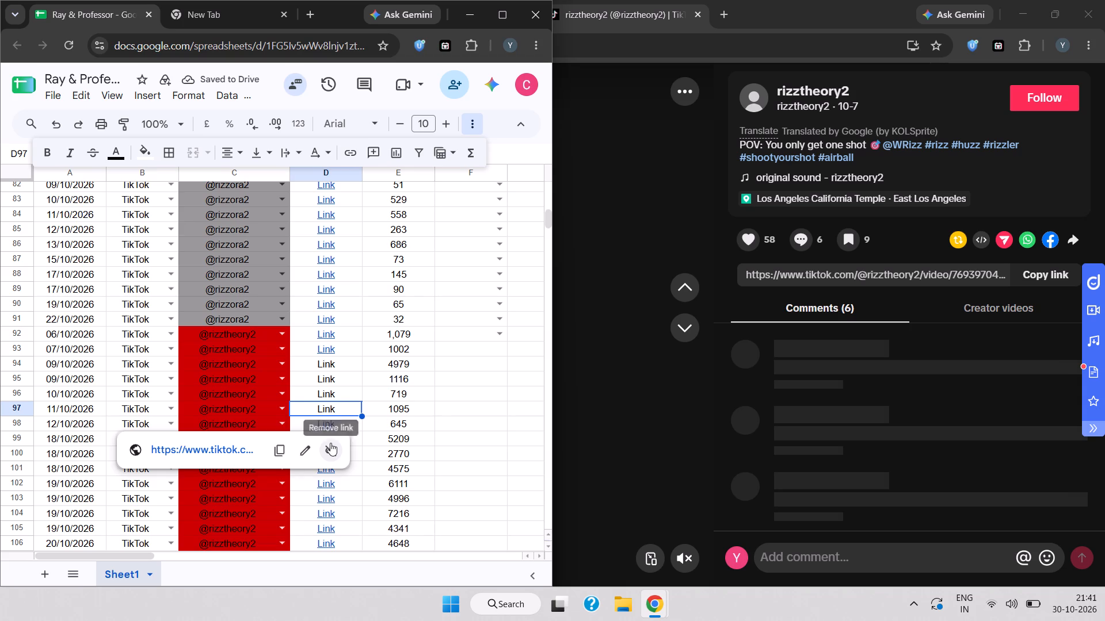
{"action": "left_click", "coordinate": [330, 443]}
{"action": "left_click", "coordinate": [339, 423]}
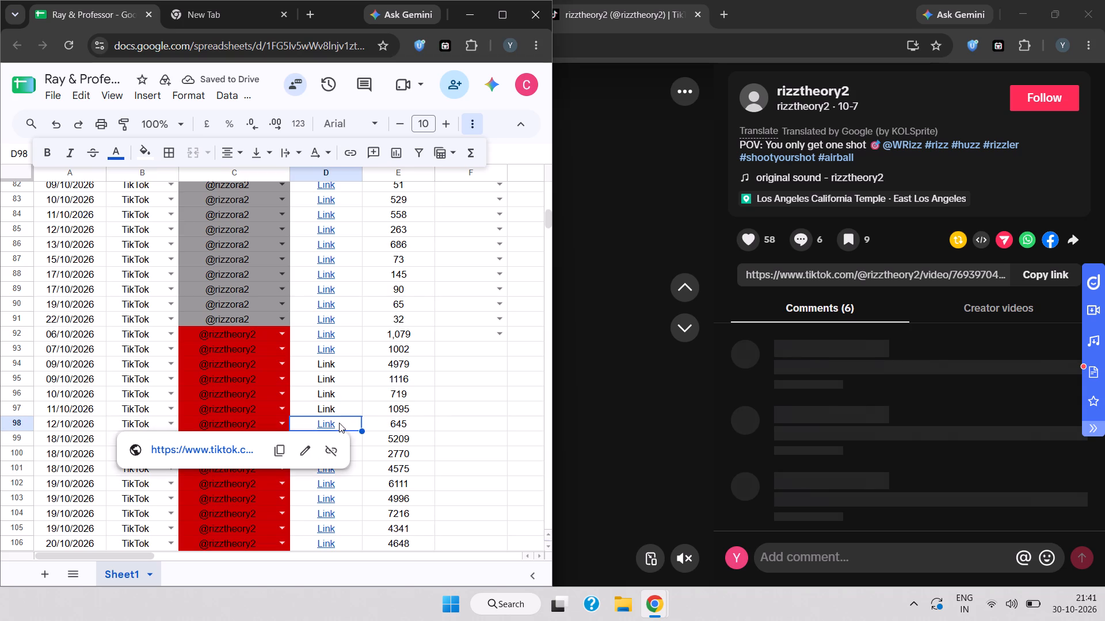
{"action": "left_click", "coordinate": [321, 448]}
Remove the old hyperlinks from the Link cells D99 to D102, keeping the text.
{"action": "left_click", "coordinate": [342, 441]}
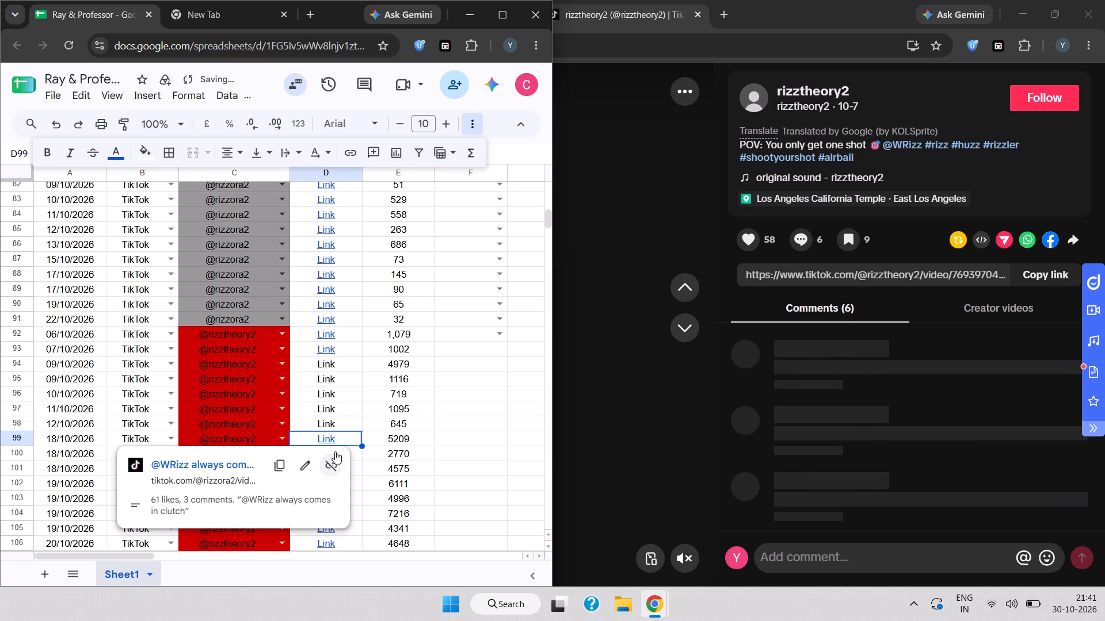
{"action": "left_click", "coordinate": [335, 451]}
{"action": "left_click", "coordinate": [346, 459]}
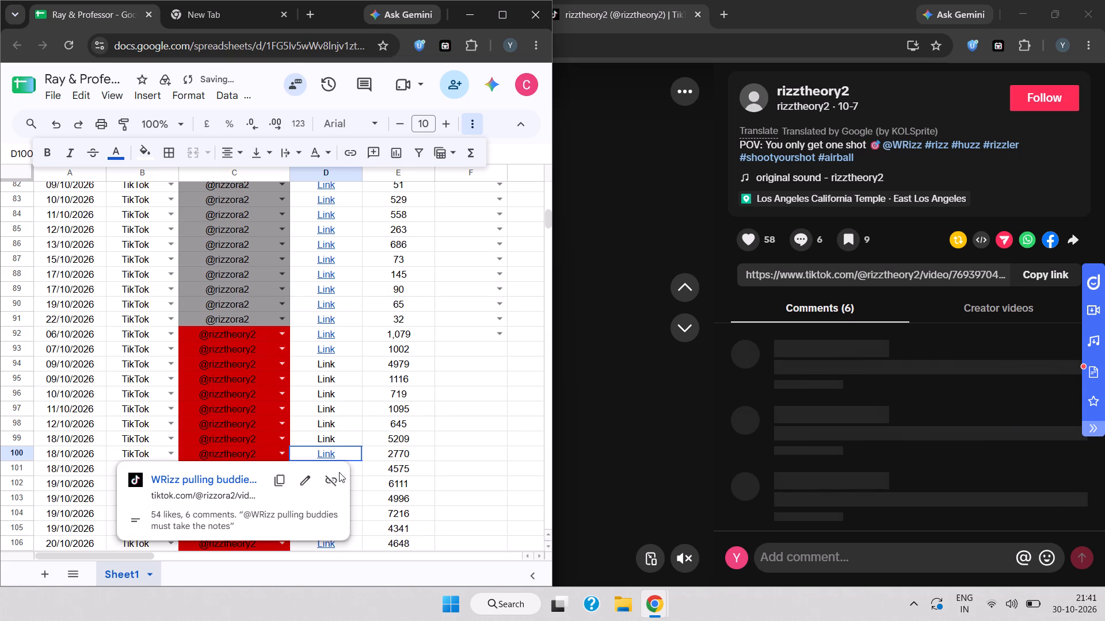
{"action": "left_click", "coordinate": [339, 472]}
{"action": "left_click", "coordinate": [332, 478]}
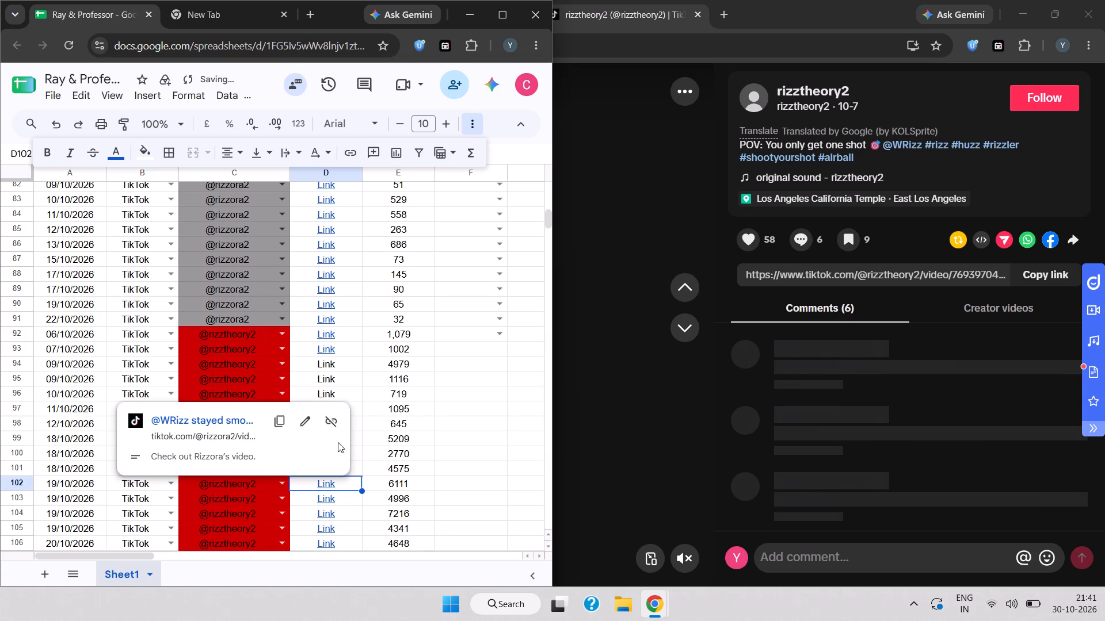
{"action": "left_click", "coordinate": [338, 434]}
{"action": "left_click", "coordinate": [350, 462]}
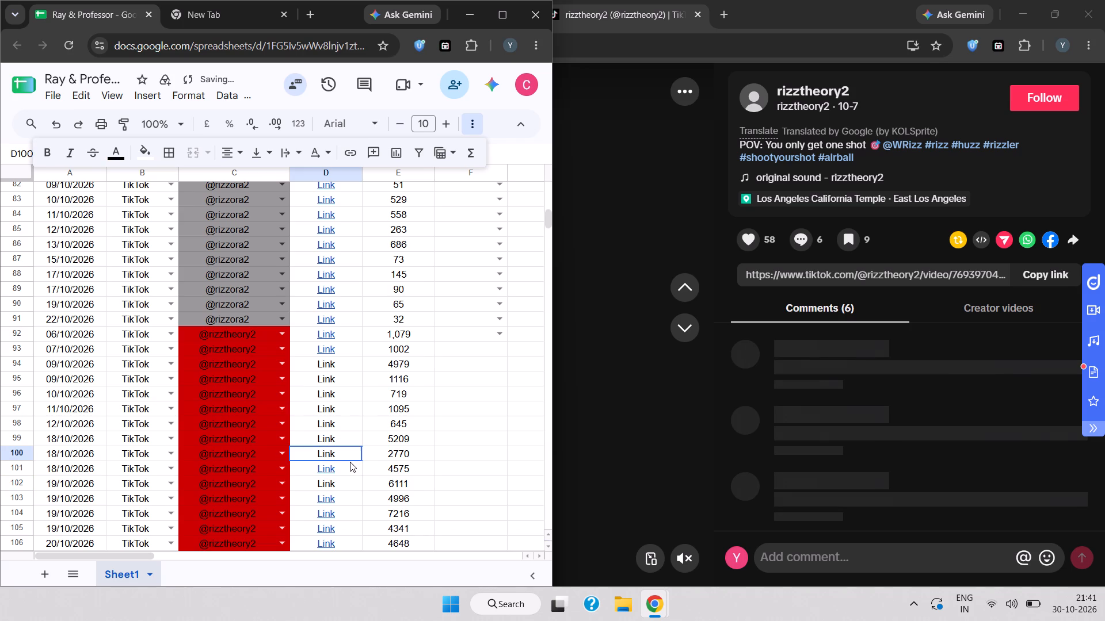
{"action": "left_click", "coordinate": [349, 466]}
{"action": "left_click", "coordinate": [331, 488]}
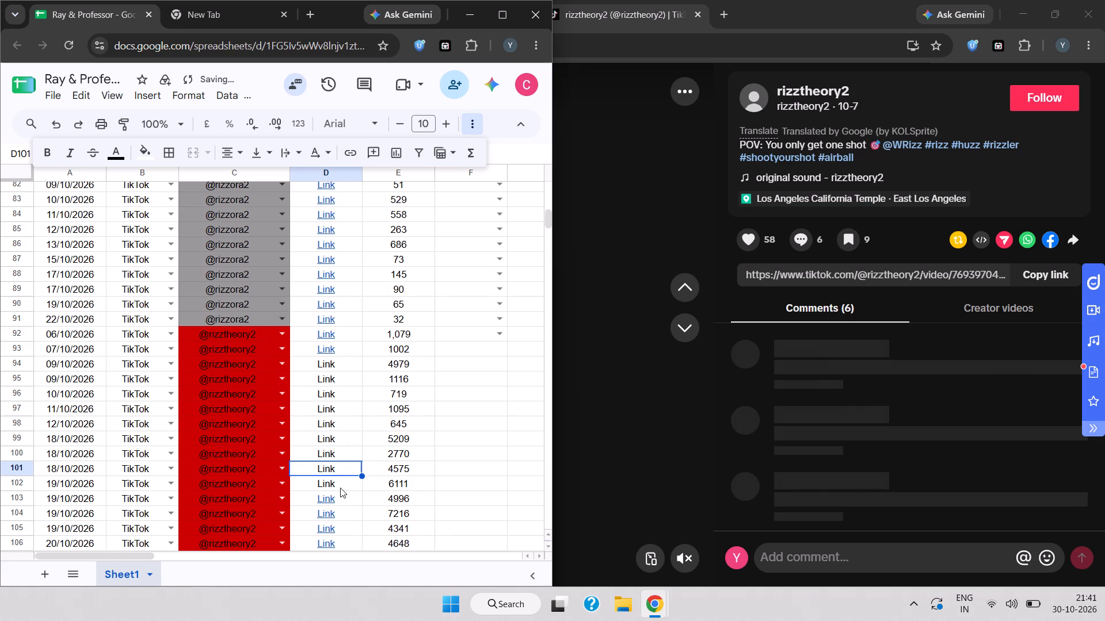
Remove the old hyperlinks from the Link cells D103 to D106, keeping the text.
{"action": "scroll", "coordinate": [345, 495], "scroll_direction": "down", "scroll_amount": 1}
{"action": "left_click", "coordinate": [342, 420]}
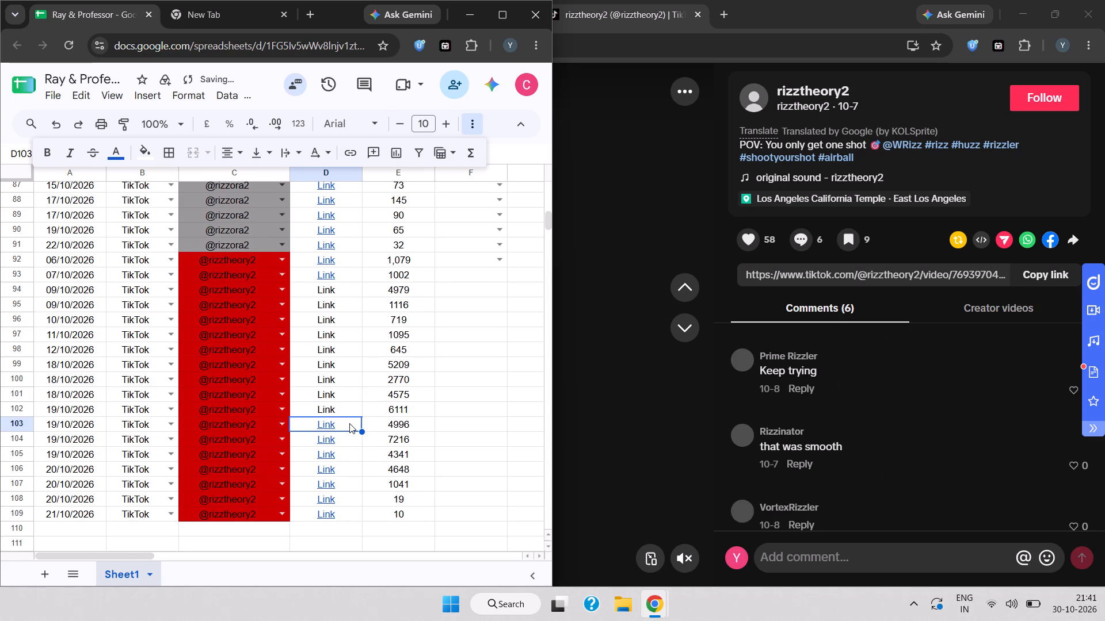
{"action": "left_click", "coordinate": [349, 423]}
{"action": "left_click", "coordinate": [349, 423]}
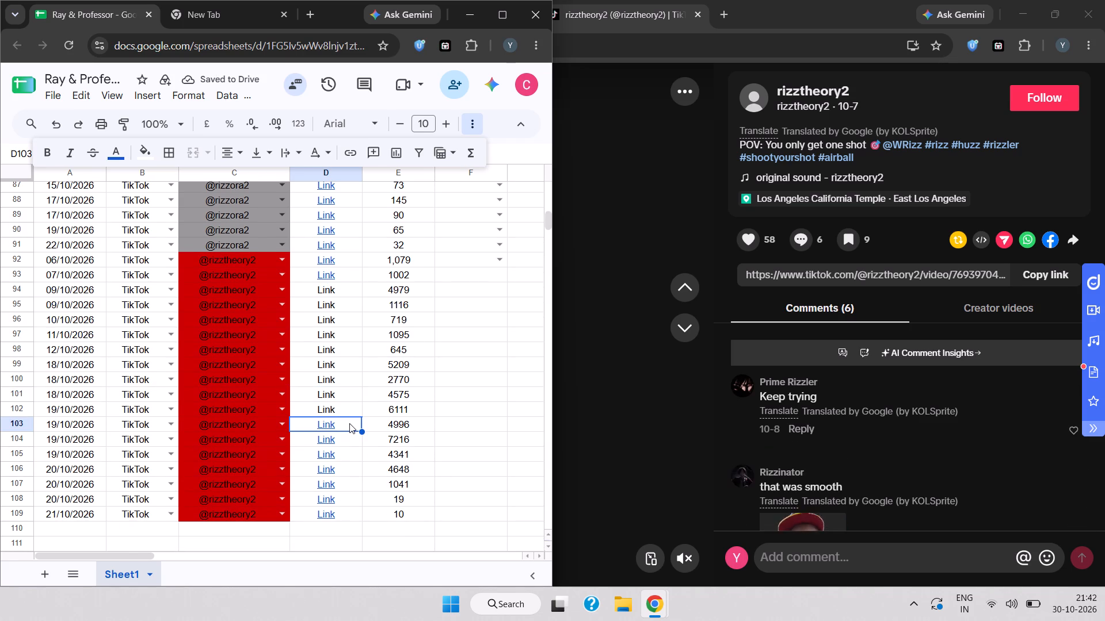
{"action": "left_click", "coordinate": [348, 438]}
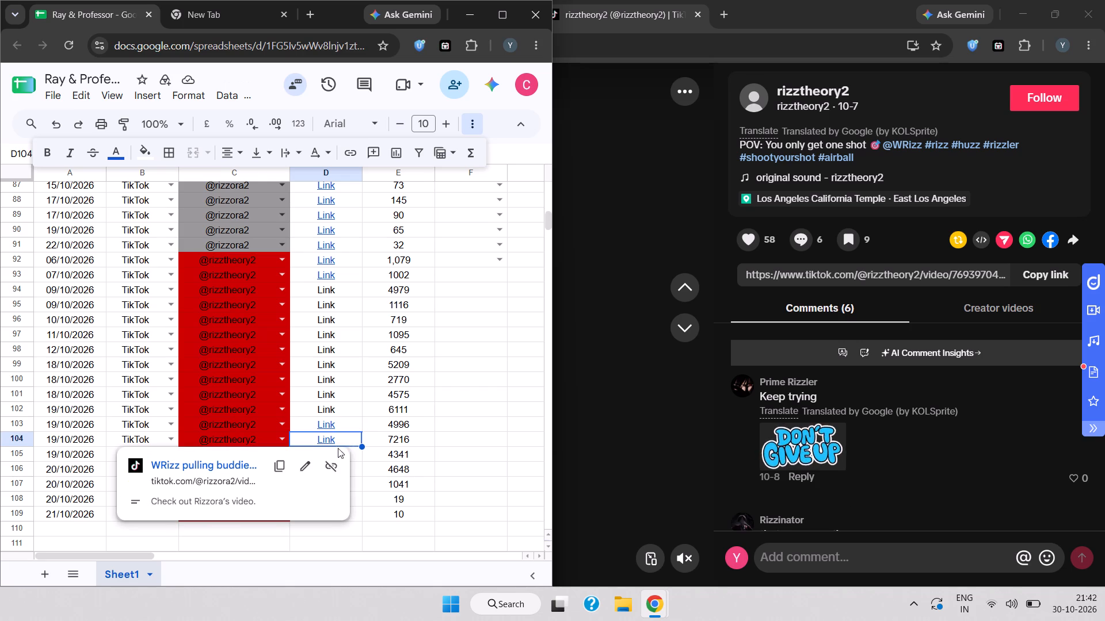
{"action": "left_click", "coordinate": [331, 459]}
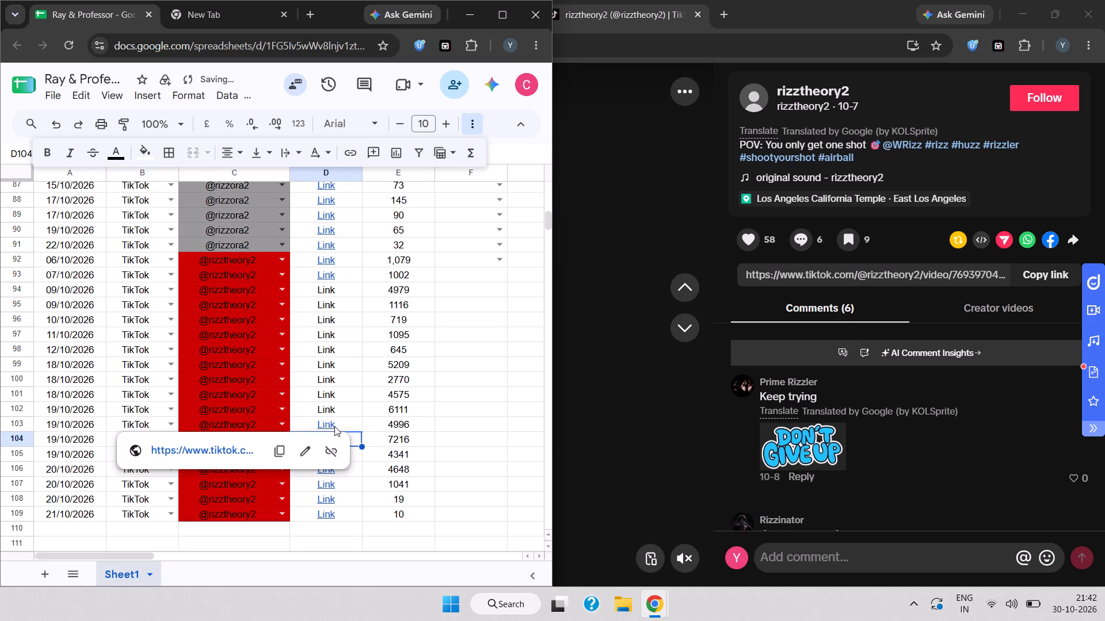
{"action": "left_click", "coordinate": [334, 445]}
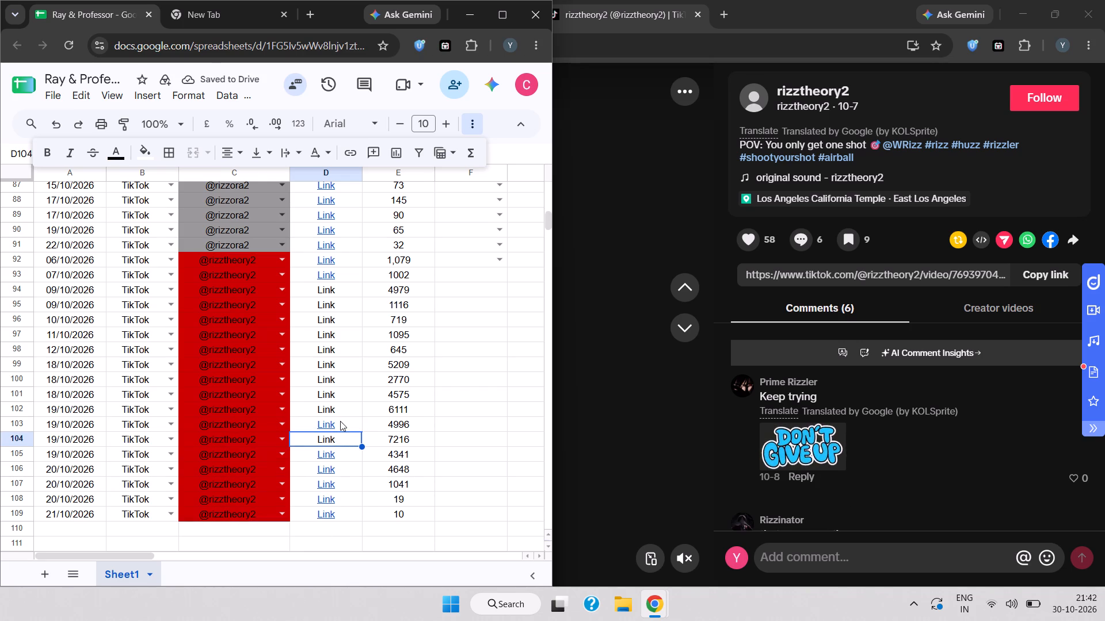
{"action": "left_click", "coordinate": [340, 420]}
{"action": "left_click", "coordinate": [330, 449]}
{"action": "left_click", "coordinate": [346, 458]}
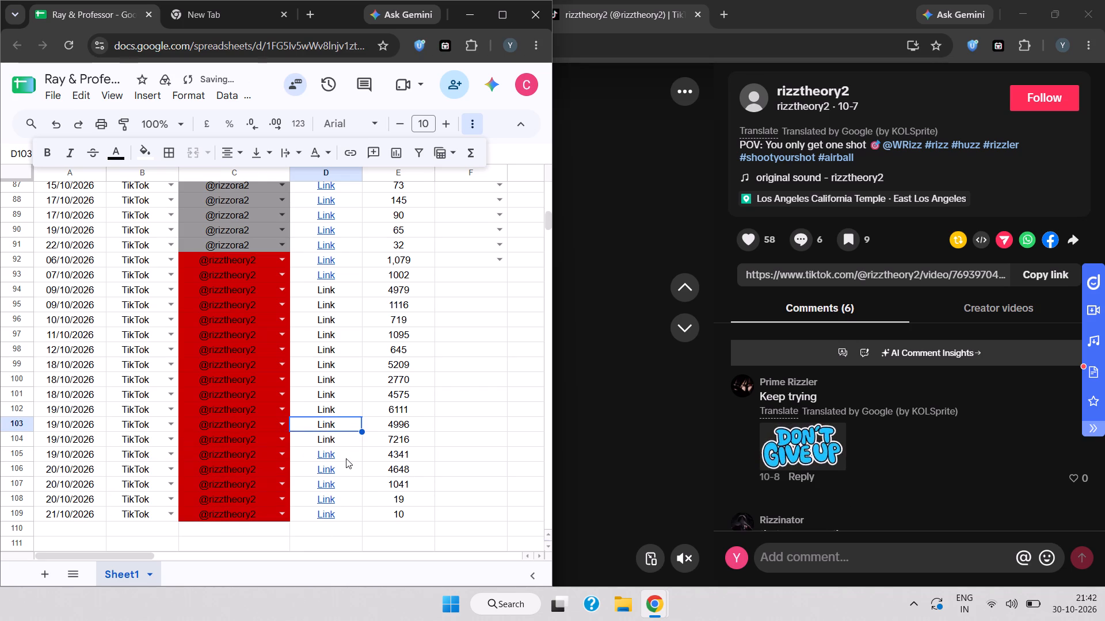
{"action": "left_click", "coordinate": [331, 476]}
{"action": "left_click", "coordinate": [339, 471]}
{"action": "left_click", "coordinate": [339, 471]}
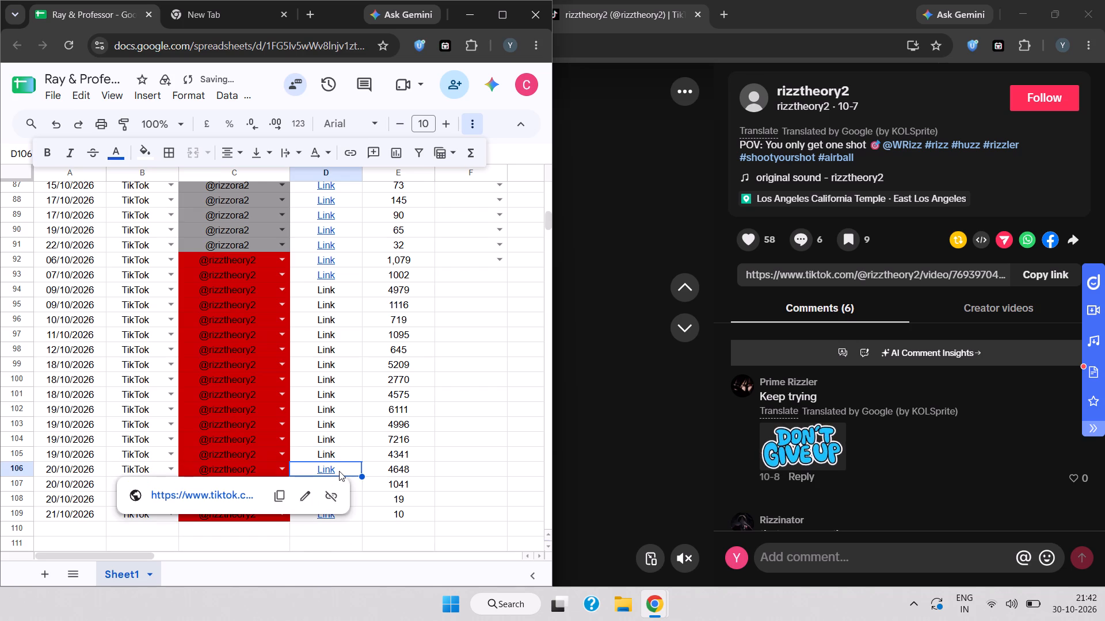
{"action": "left_click", "coordinate": [335, 494]}
Remove the old hyperlinks from the Link cells D107 to D109, keeping the text.
{"action": "left_click", "coordinate": [345, 487]}
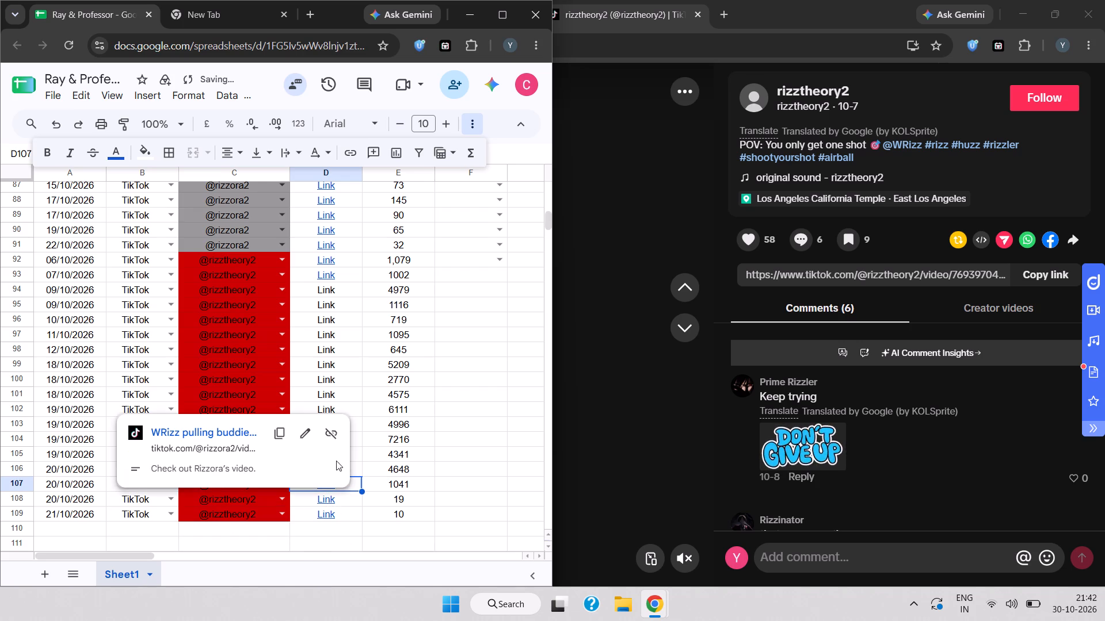
{"action": "left_click", "coordinate": [334, 442]}
{"action": "left_click", "coordinate": [340, 506]}
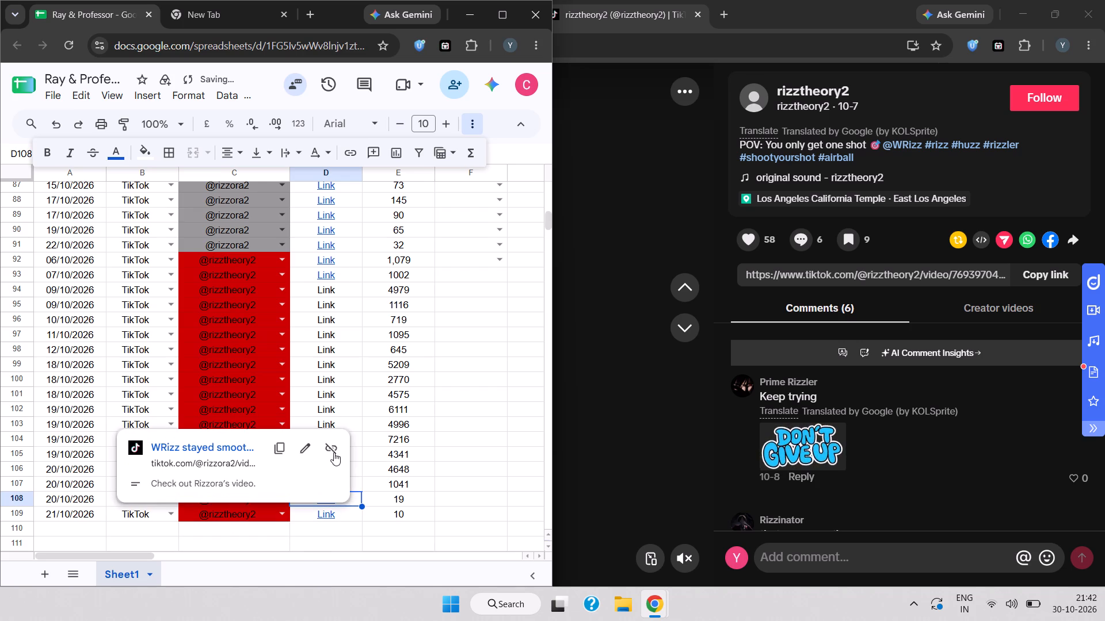
{"action": "left_click", "coordinate": [334, 451]}
{"action": "left_click", "coordinate": [340, 513]}
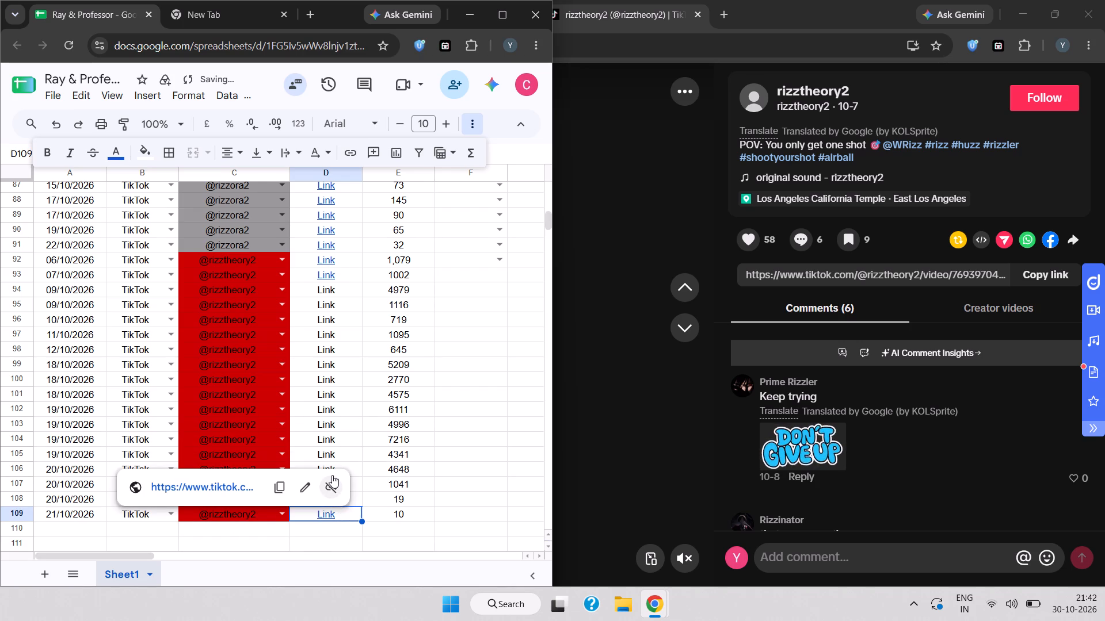
{"action": "left_click", "coordinate": [332, 475]}
Copy the unlinked Link cells D94:D109 and paste them below the table starting at D111.
{"action": "scroll", "coordinate": [347, 386], "scroll_direction": "up", "scroll_amount": 1}
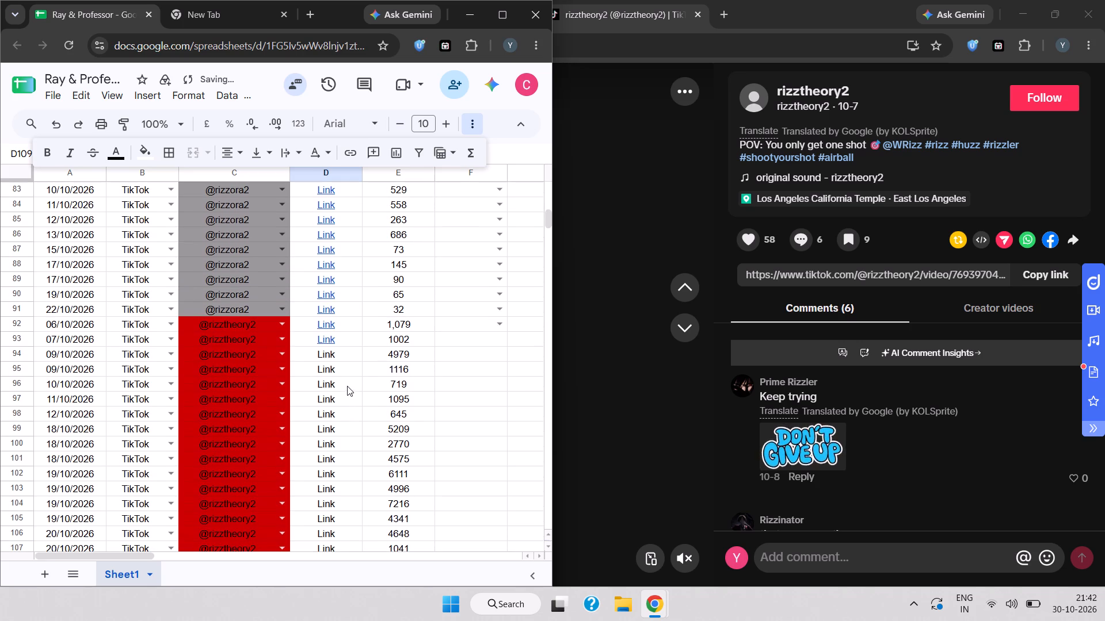
{"action": "scroll", "coordinate": [308, 361], "scroll_direction": "down", "scroll_amount": 1}
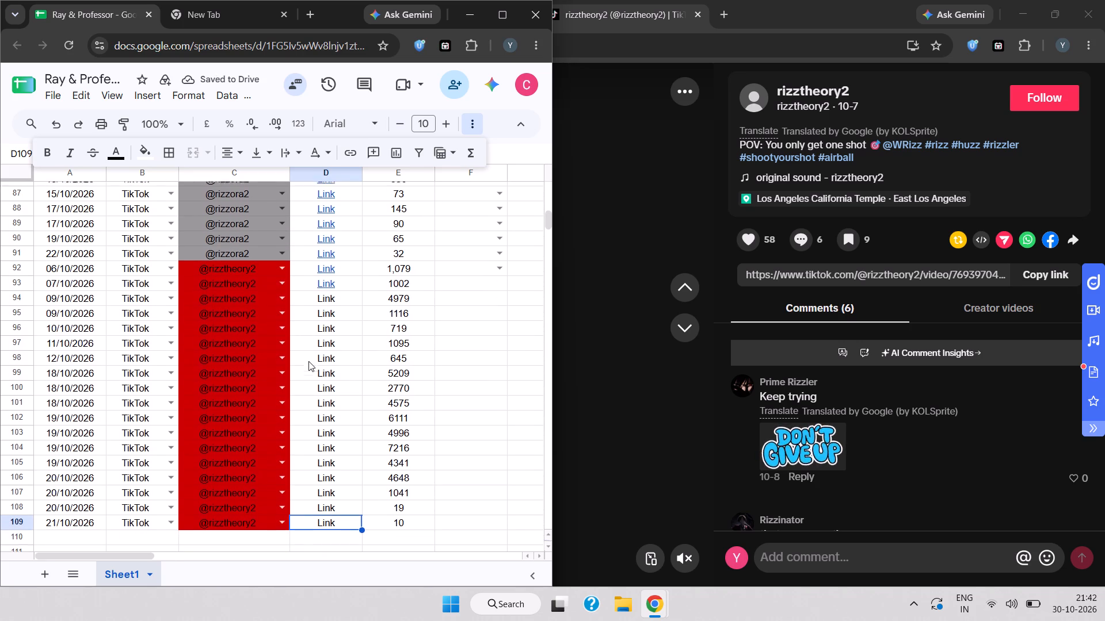
{"action": "scroll", "coordinate": [308, 361], "scroll_direction": "down", "scroll_amount": 1}
{"action": "scroll", "coordinate": [306, 302], "scroll_direction": "down", "scroll_amount": 1}
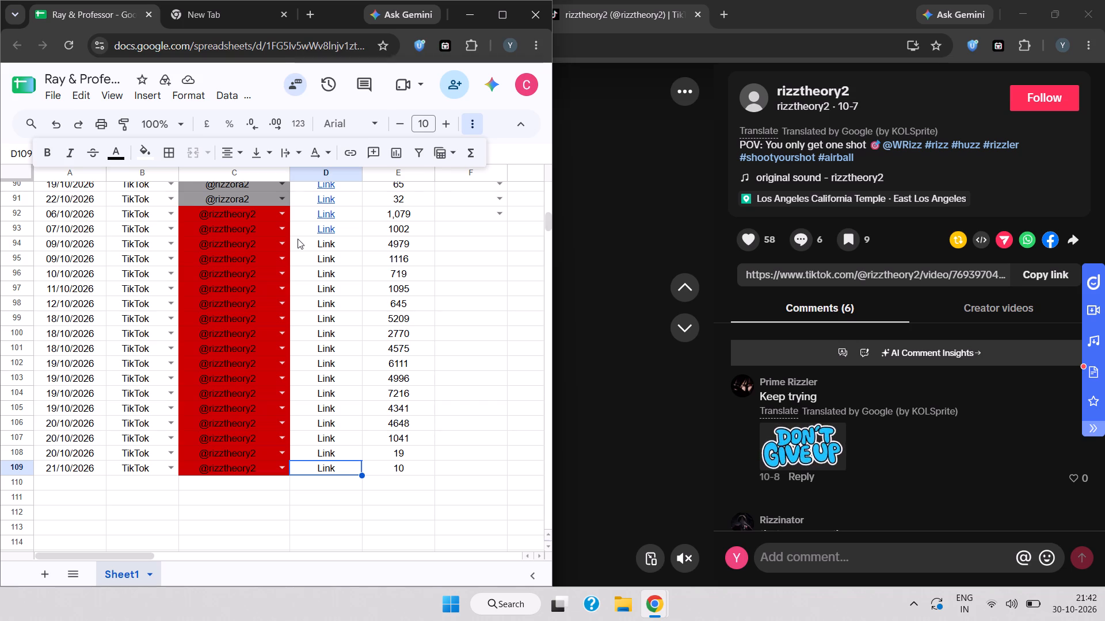
{"action": "left_click_drag", "start_coordinate": [298, 239], "coordinate": [353, 466]}
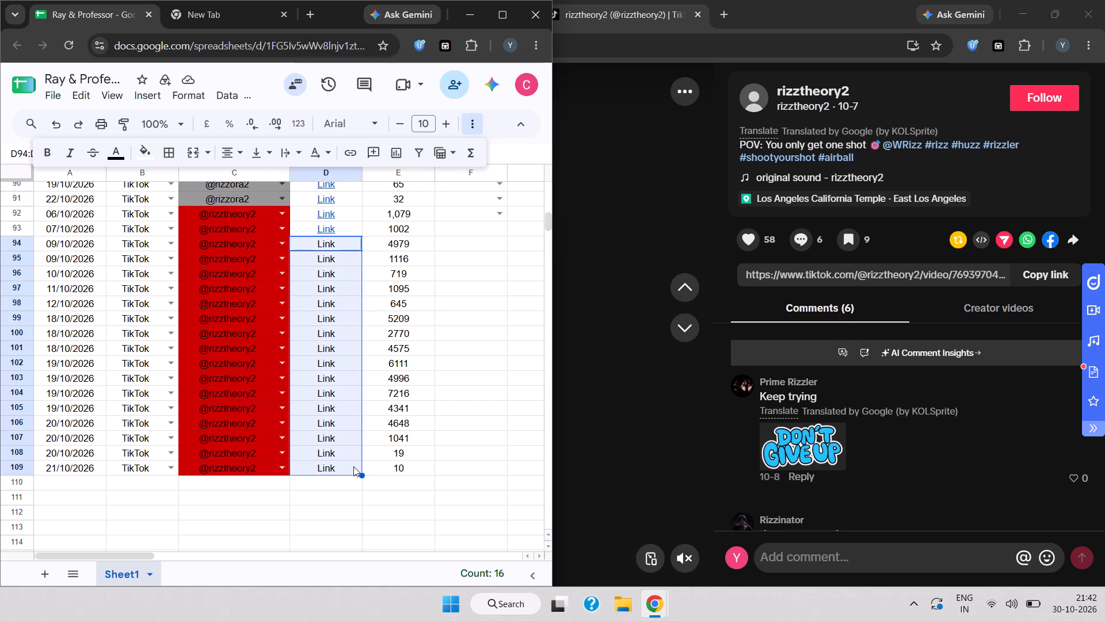
{"action": "right_click", "coordinate": [344, 393]}
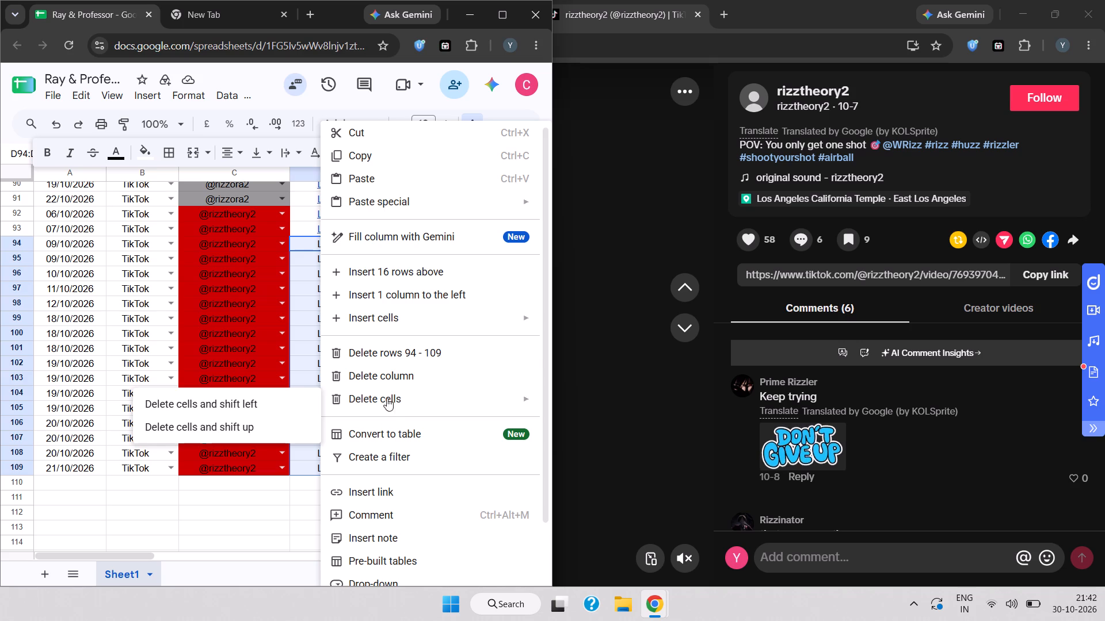
{"action": "left_click", "coordinate": [376, 164]}
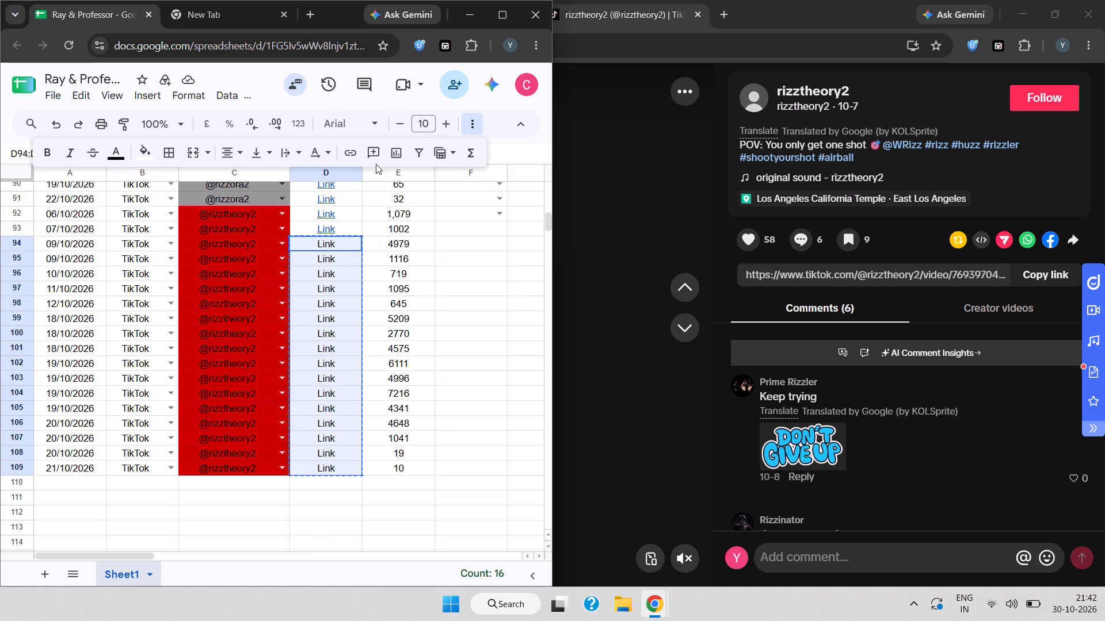
{"action": "left_click", "coordinate": [336, 501]}
{"action": "key", "text": "ctrl+v"}
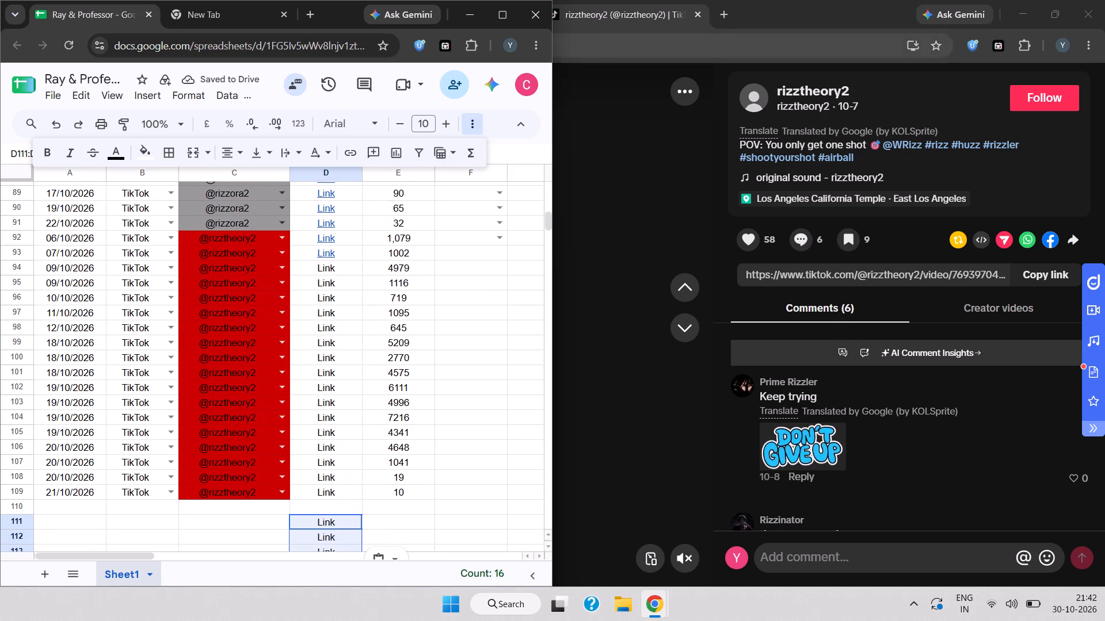
{"action": "left_click", "coordinate": [784, 0]}
{"action": "left_click", "coordinate": [39, 91]}
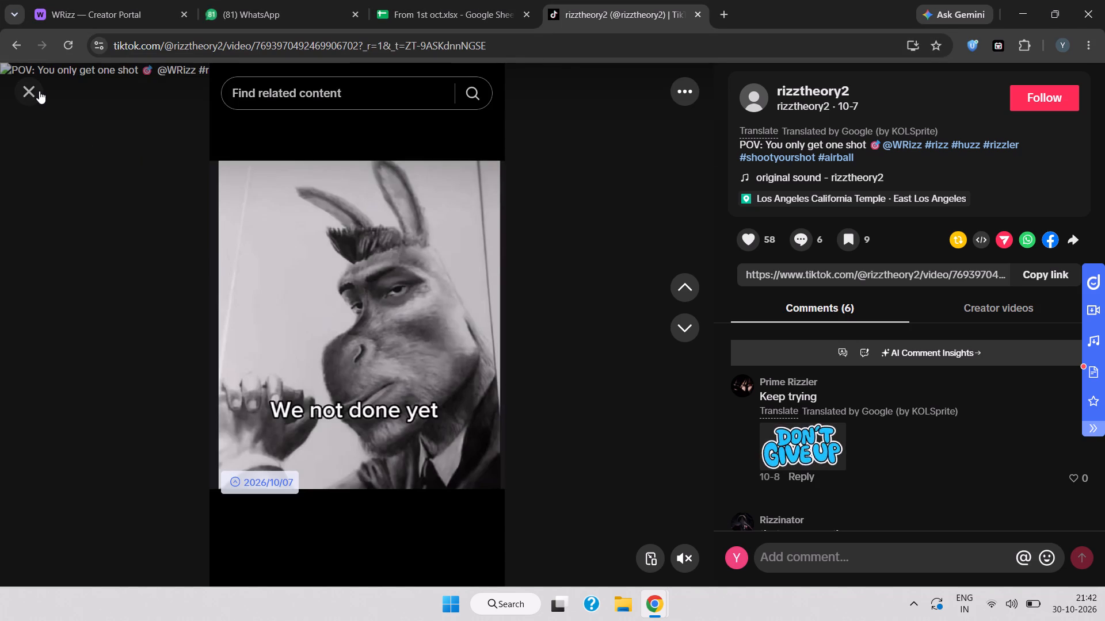
{"action": "left_click", "coordinate": [694, 355]}
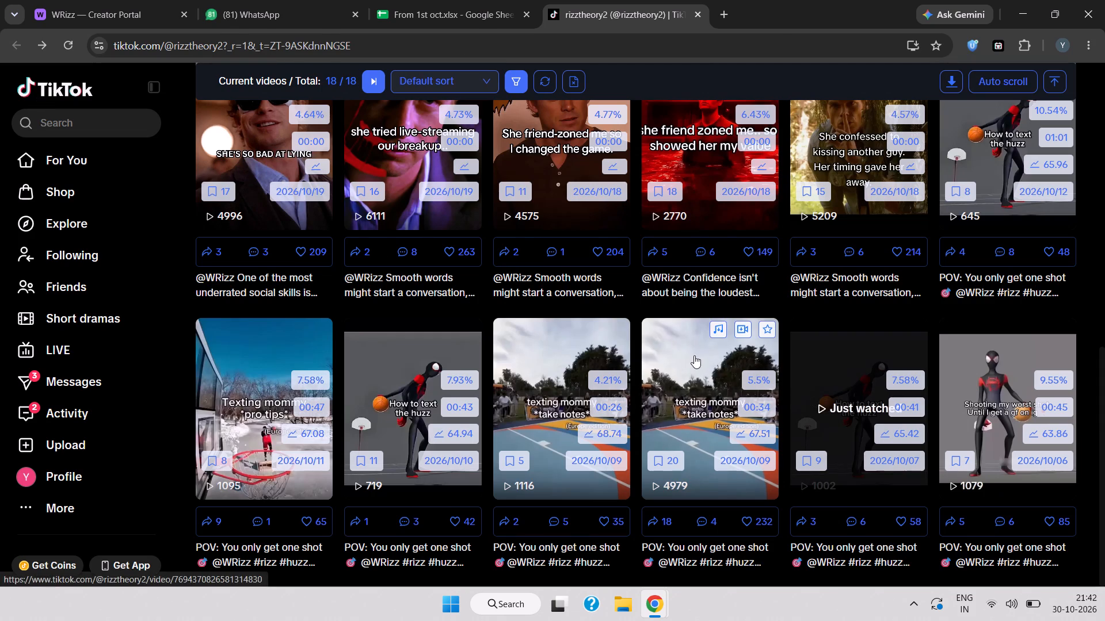
{"action": "left_click", "coordinate": [1069, 274]}
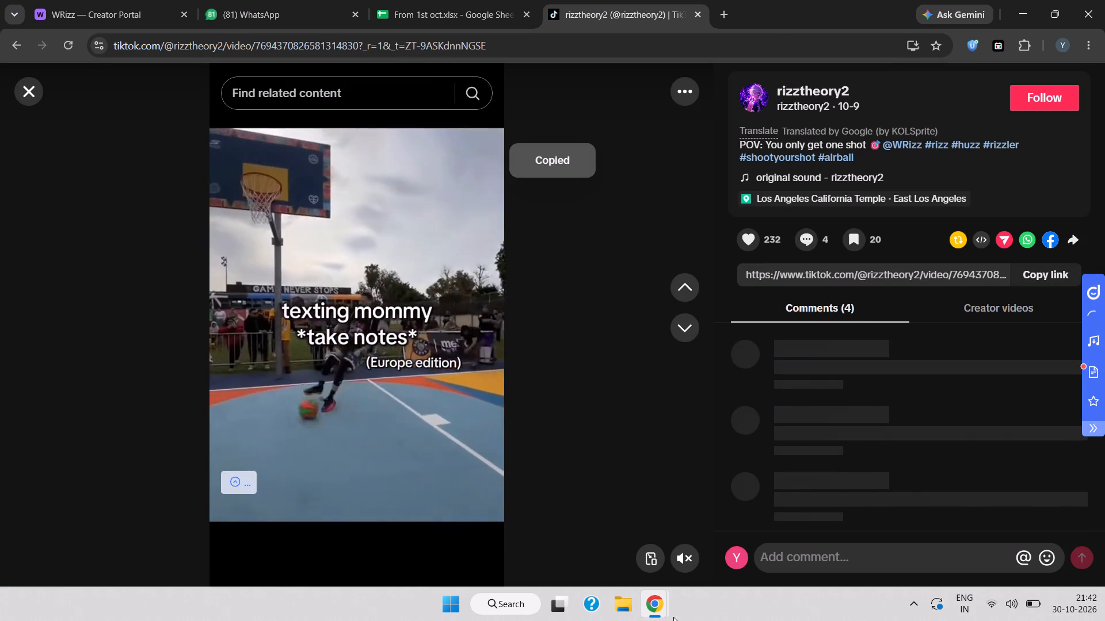
{"action": "left_click", "coordinate": [741, 535]}
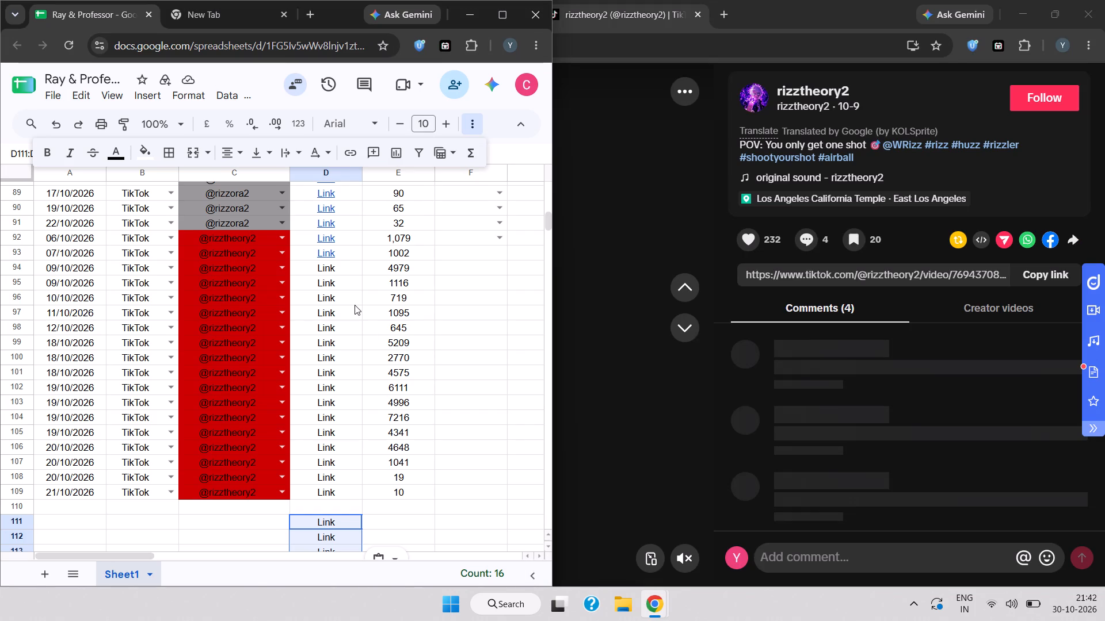
{"action": "right_click", "coordinate": [345, 267]}
{"action": "left_click", "coordinate": [367, 549]}
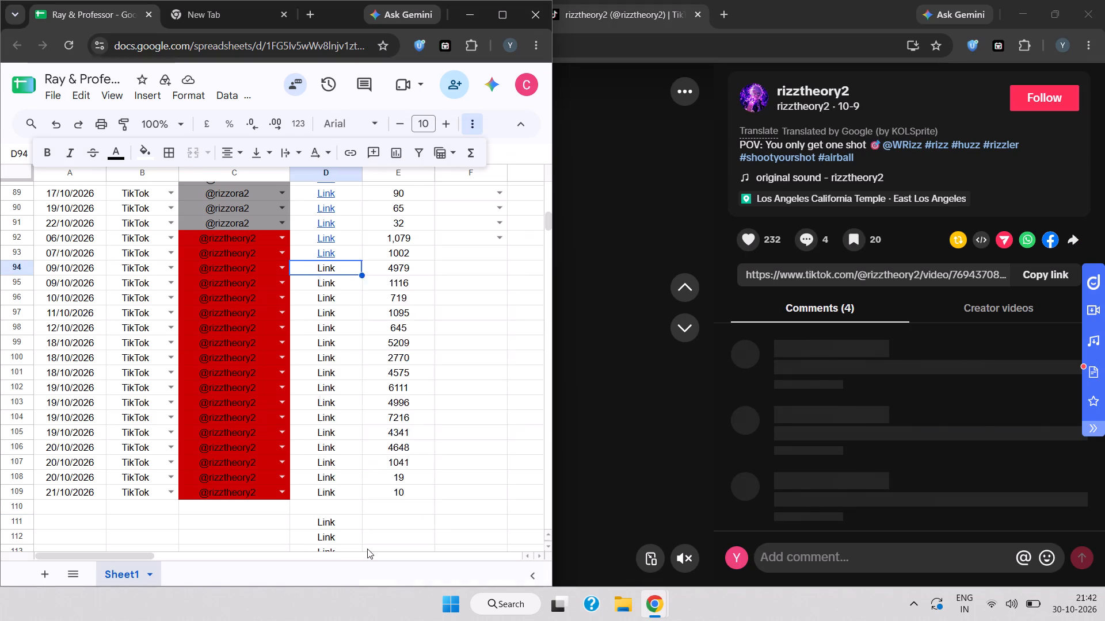
{"action": "key", "text": "ctrl+v"}
{"action": "key", "text": "Return"}
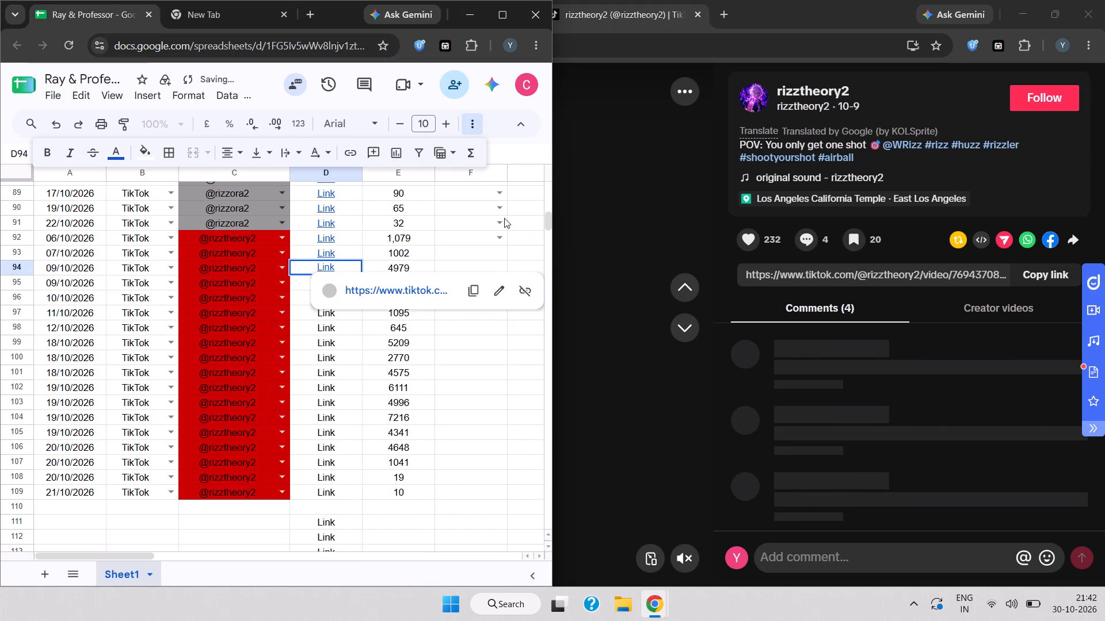
{"action": "left_click", "coordinate": [877, 0]}
{"action": "left_click", "coordinate": [29, 82]}
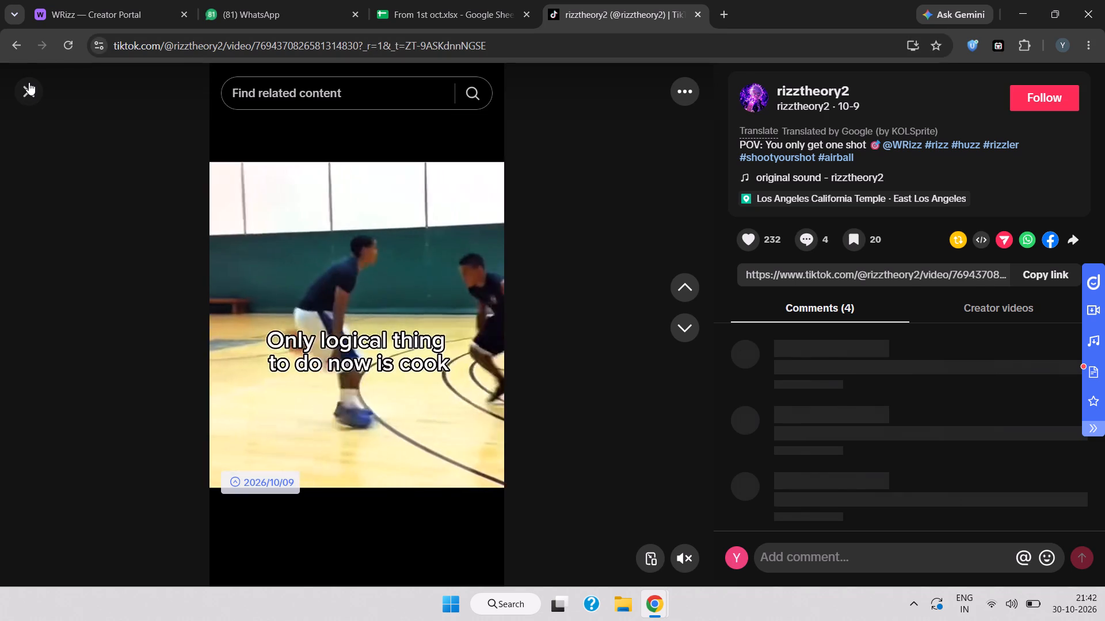
{"action": "left_click", "coordinate": [549, 398]}
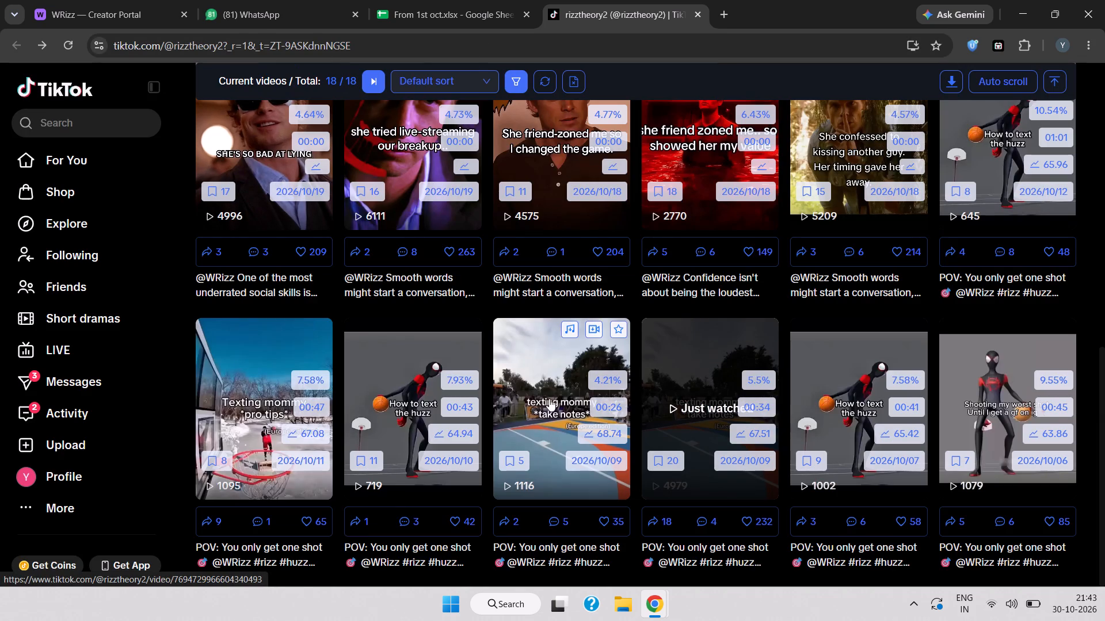
{"action": "left_click", "coordinate": [1051, 265]}
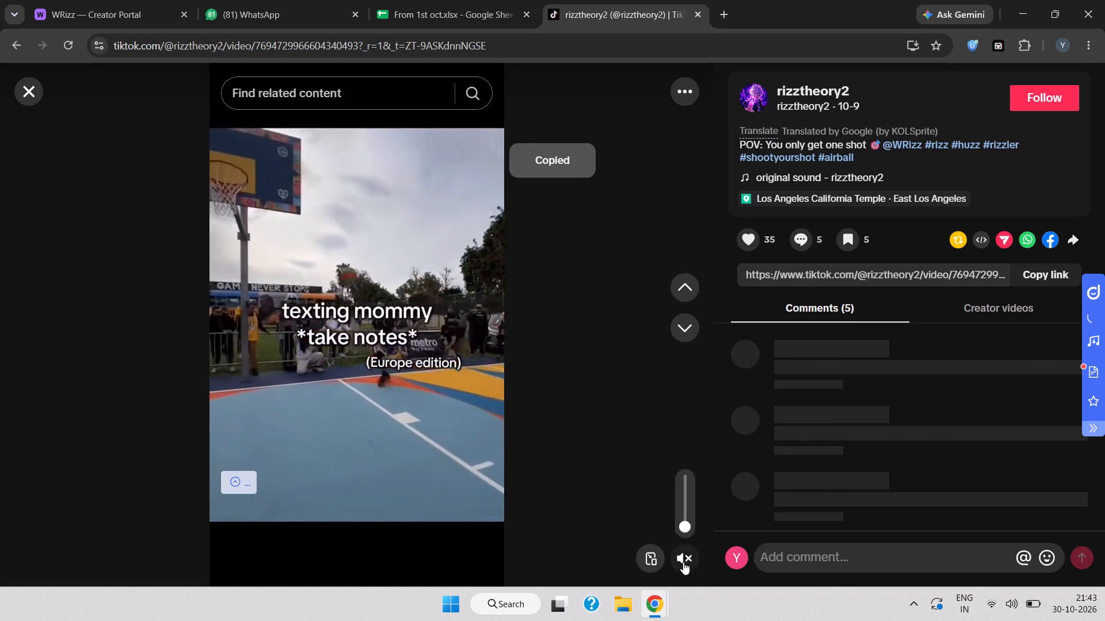
{"action": "left_click", "coordinate": [732, 519]}
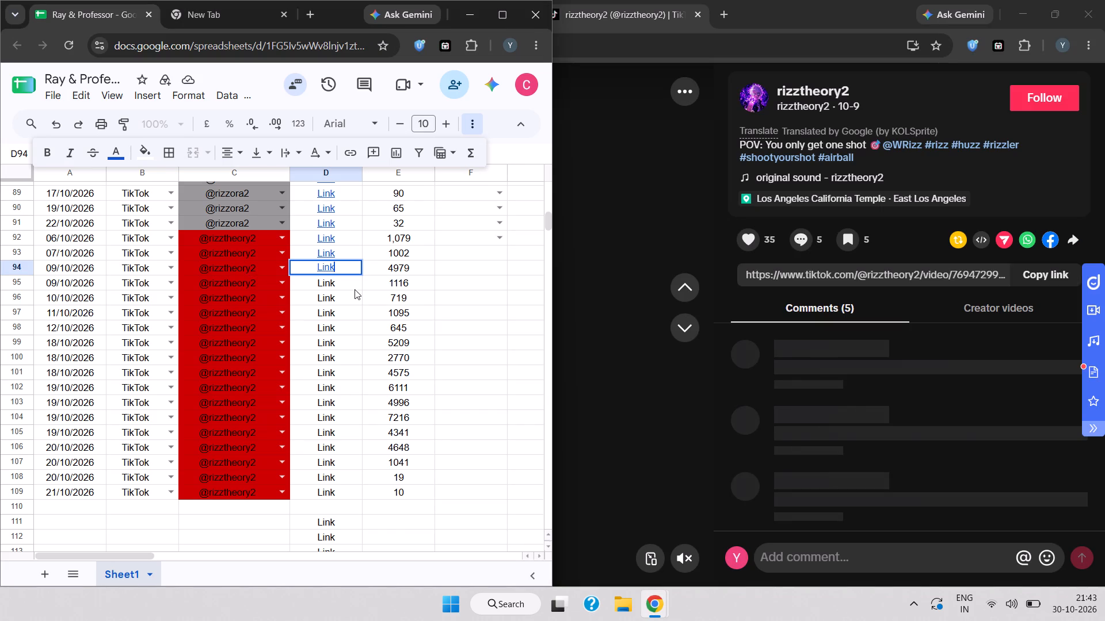
{"action": "right_click", "coordinate": [349, 285]}
{"action": "left_click", "coordinate": [363, 551]}
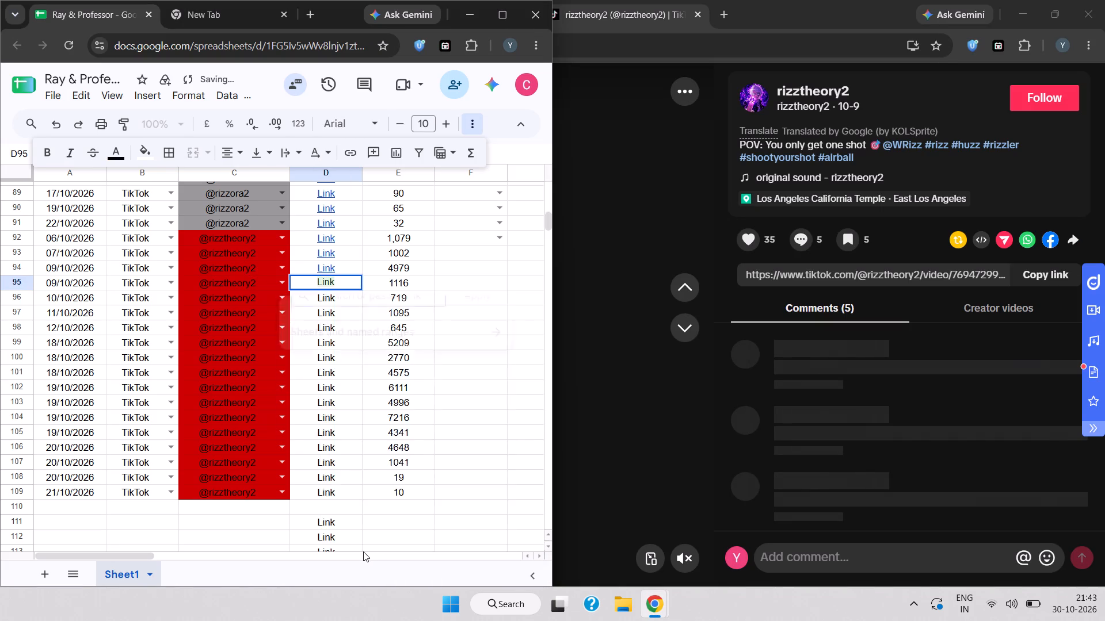
{"action": "key", "text": "ctrl+v"}
{"action": "left_click", "coordinate": [484, 321]}
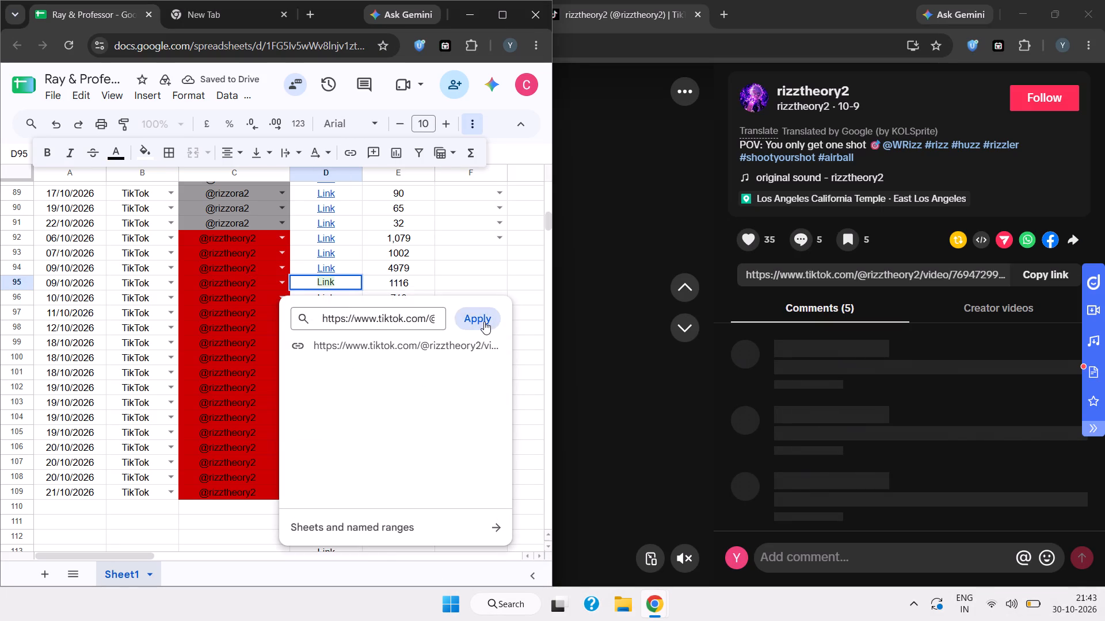
{"action": "left_click", "coordinate": [762, 21]}
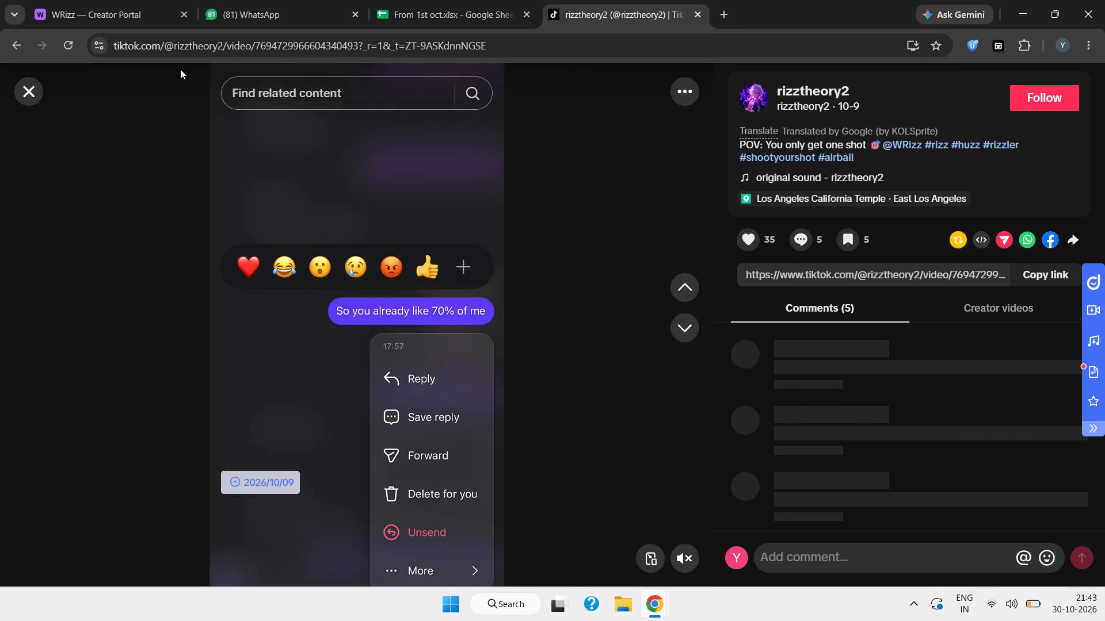
{"action": "left_click", "coordinate": [40, 94]}
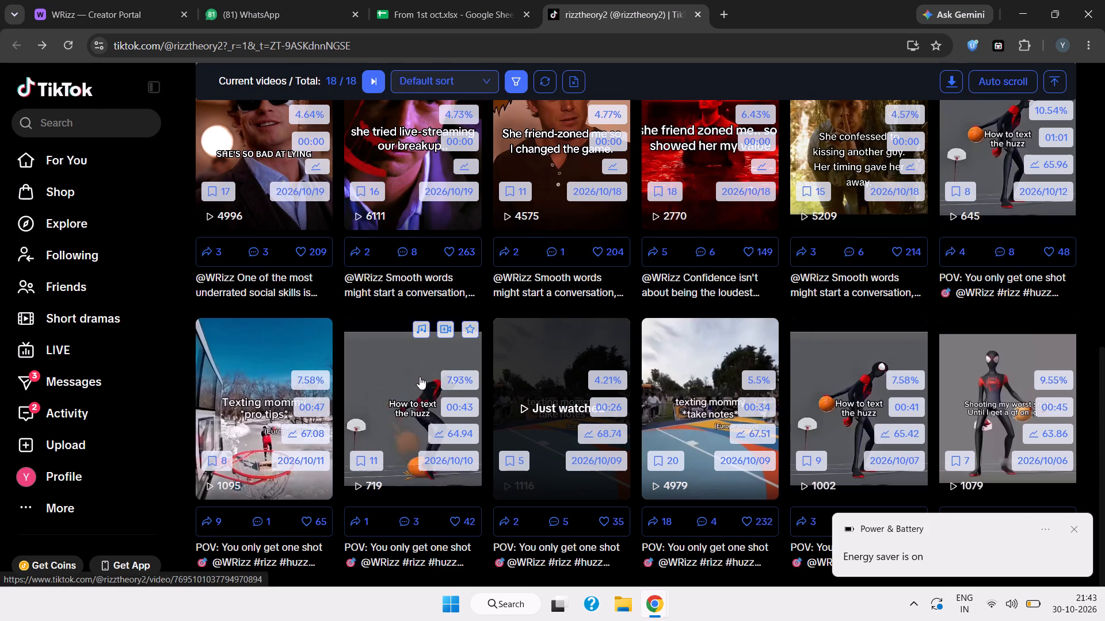
{"action": "left_click", "coordinate": [420, 377]}
{"action": "left_click", "coordinate": [1027, 271]}
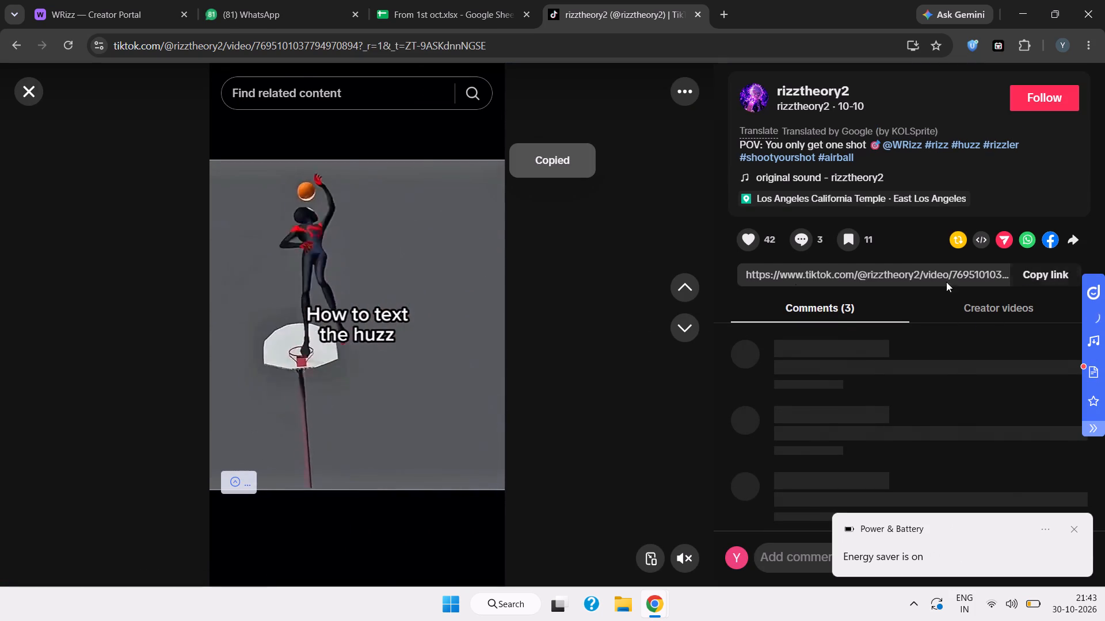
{"action": "left_click", "coordinate": [31, 90]}
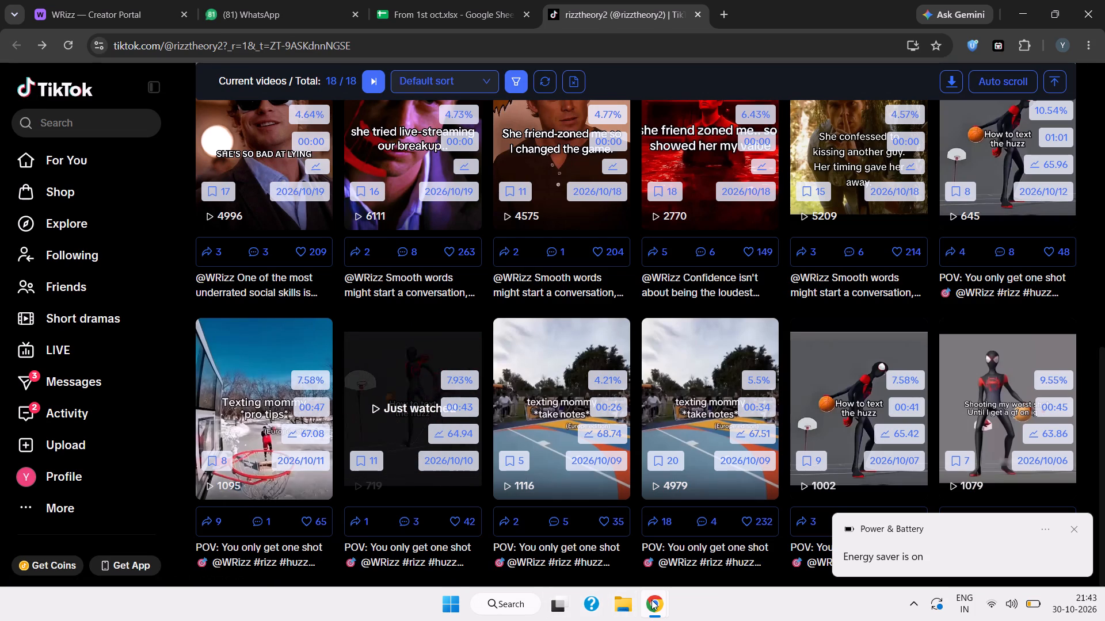
{"action": "left_click", "coordinate": [719, 561]}
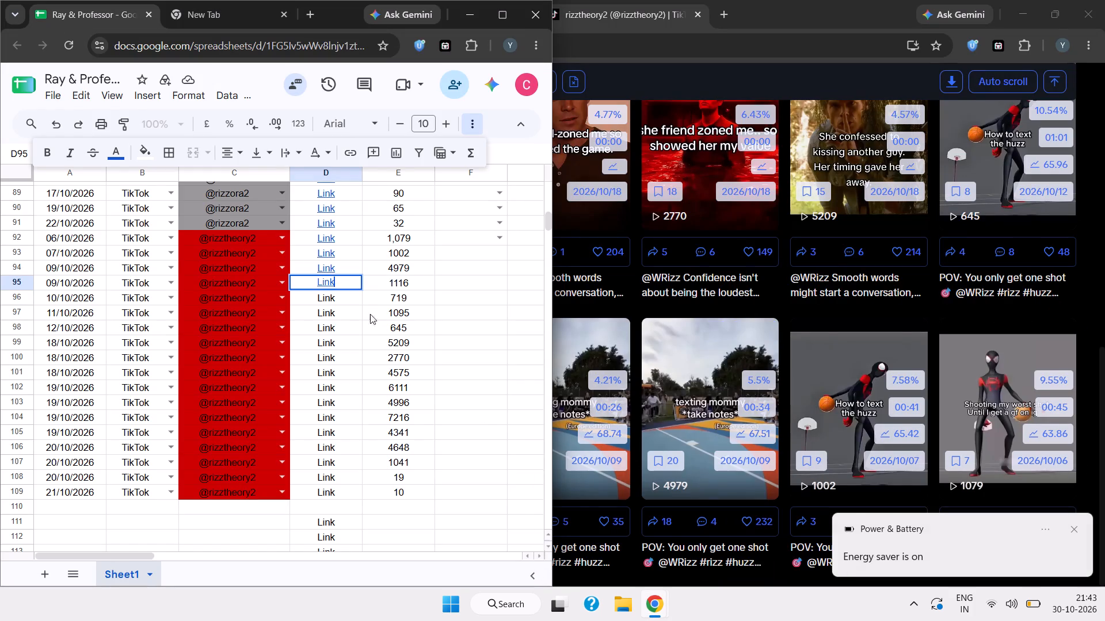
{"action": "right_click", "coordinate": [354, 292]}
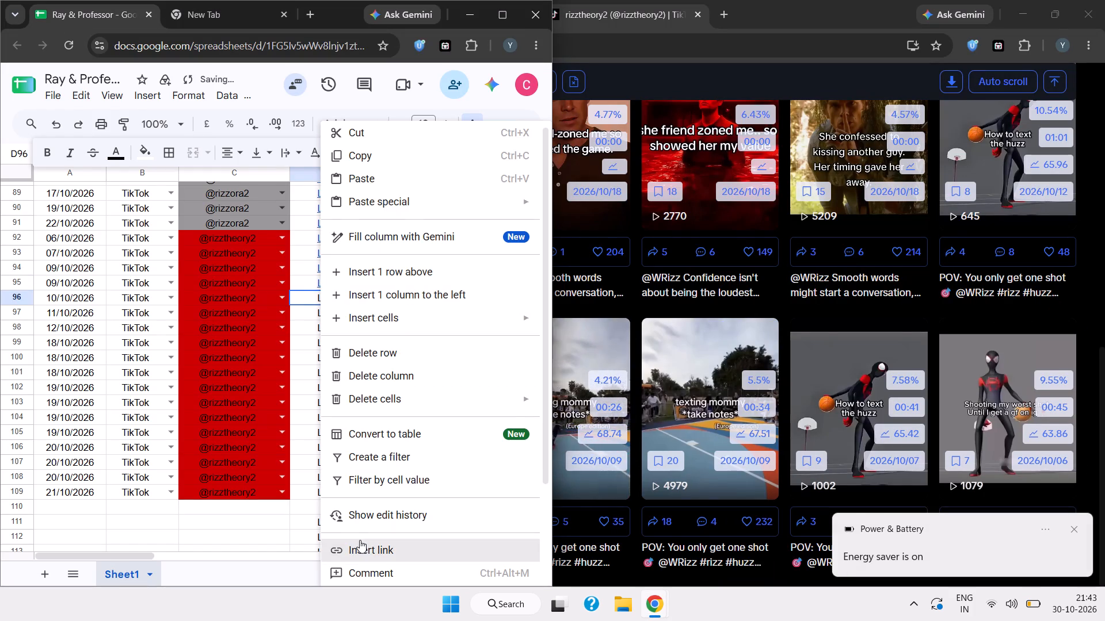
{"action": "left_click", "coordinate": [360, 540]}
{"action": "key", "text": "ctrl+v"}
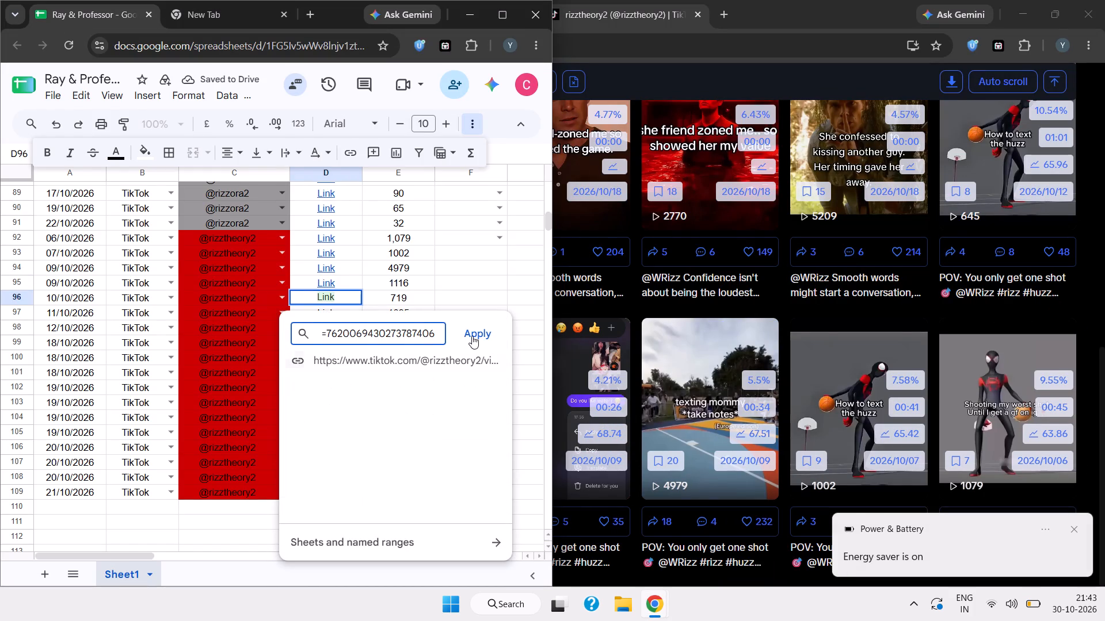
{"action": "left_click", "coordinate": [473, 336]}
{"action": "left_click", "coordinate": [750, 10]}
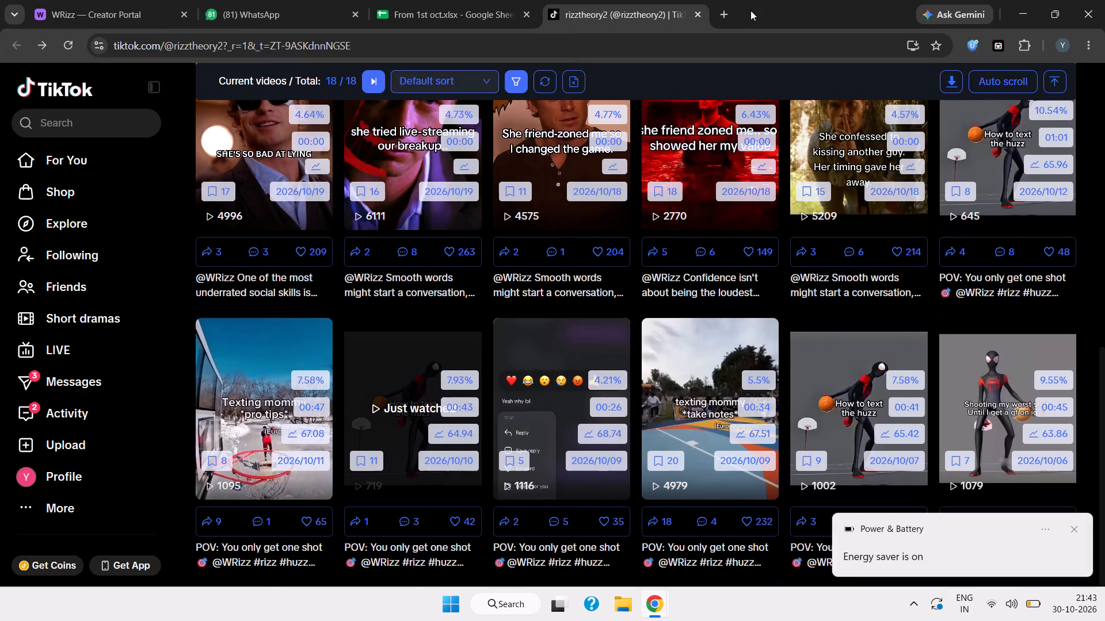
{"action": "left_click", "coordinate": [243, 355]}
{"action": "left_click", "coordinate": [1061, 262]}
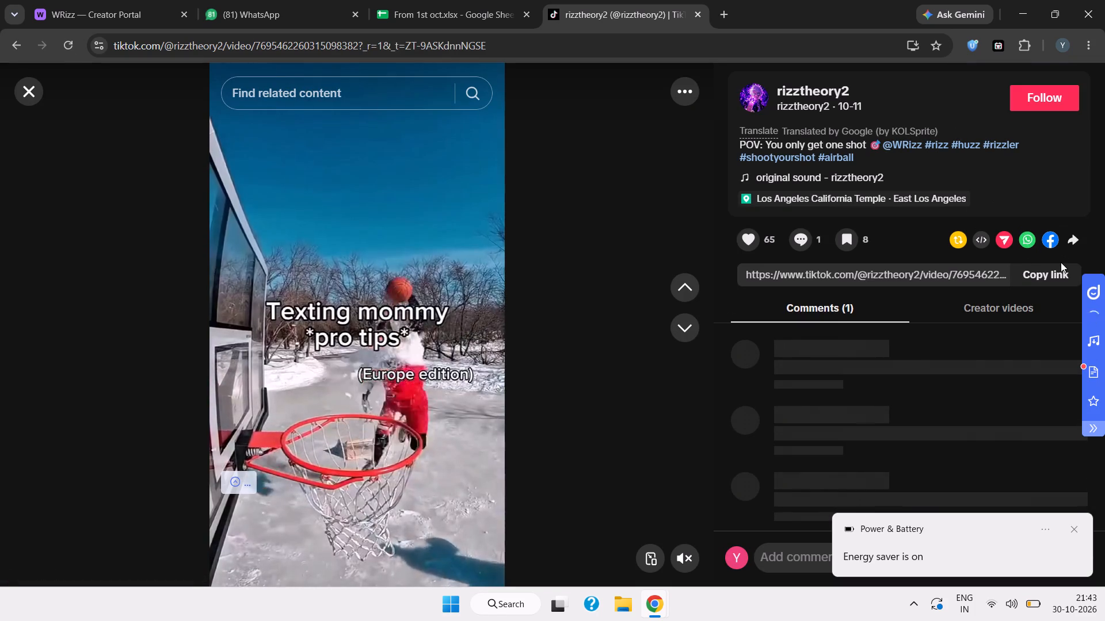
{"action": "left_click", "coordinate": [1056, 267]}
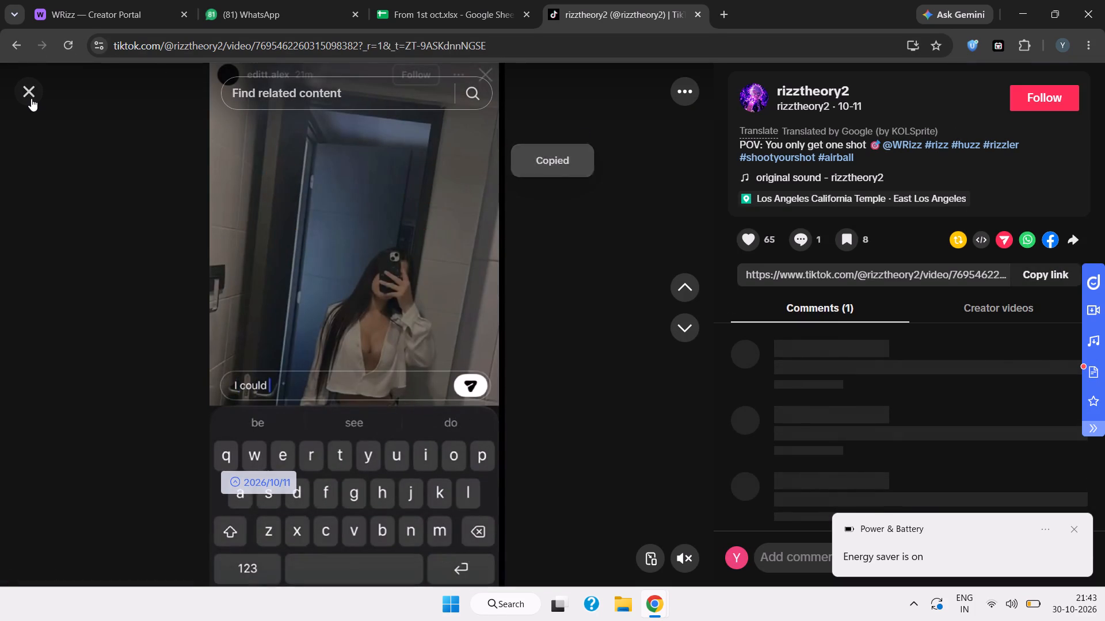
{"action": "left_click", "coordinate": [31, 98]}
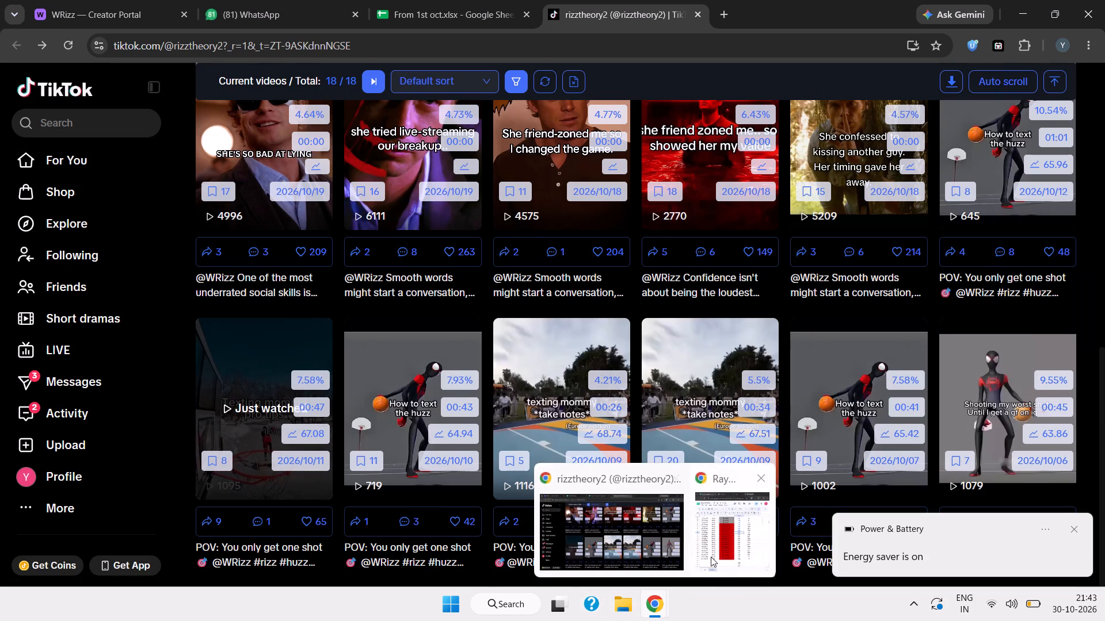
{"action": "left_click", "coordinate": [711, 557]}
{"action": "right_click", "coordinate": [341, 312]}
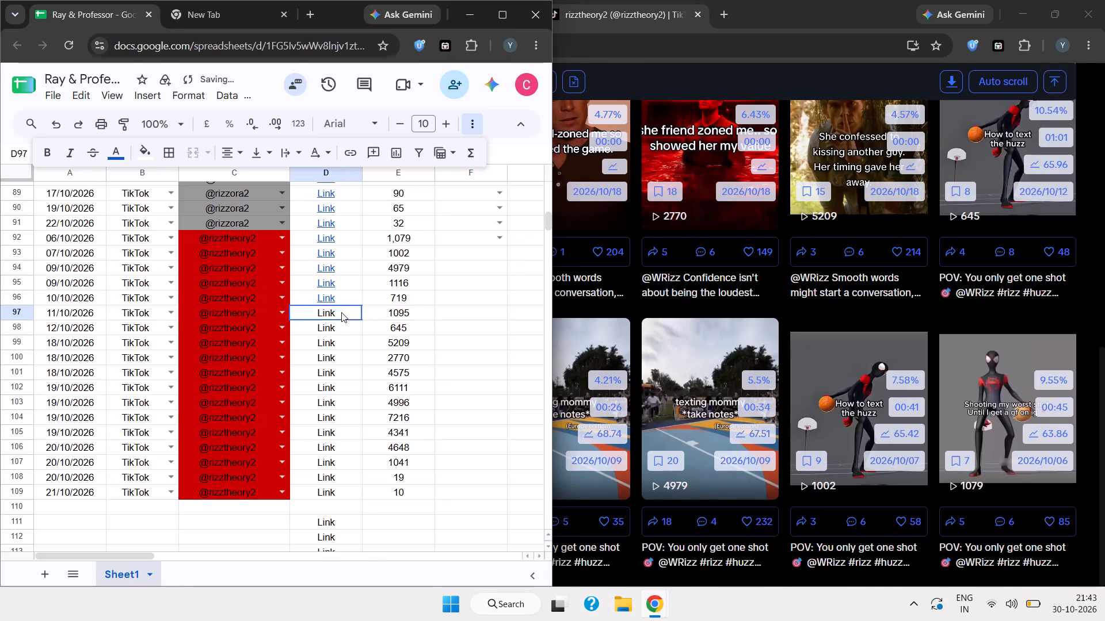
{"action": "left_click", "coordinate": [371, 546]}
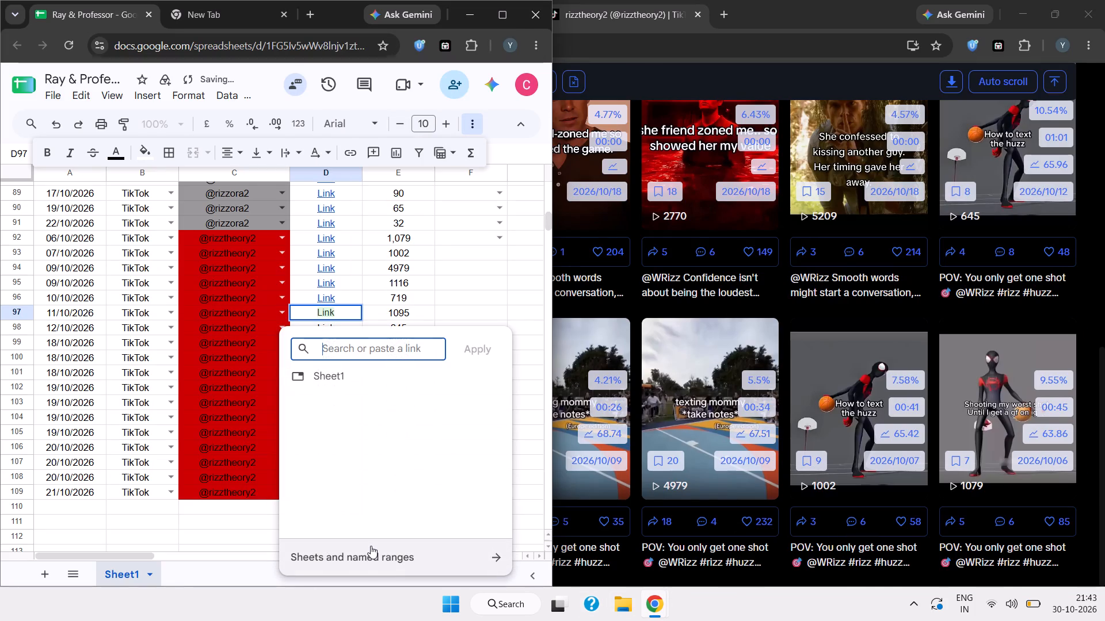
{"action": "key", "text": "ctrl+v"}
{"action": "key", "text": "Return"}
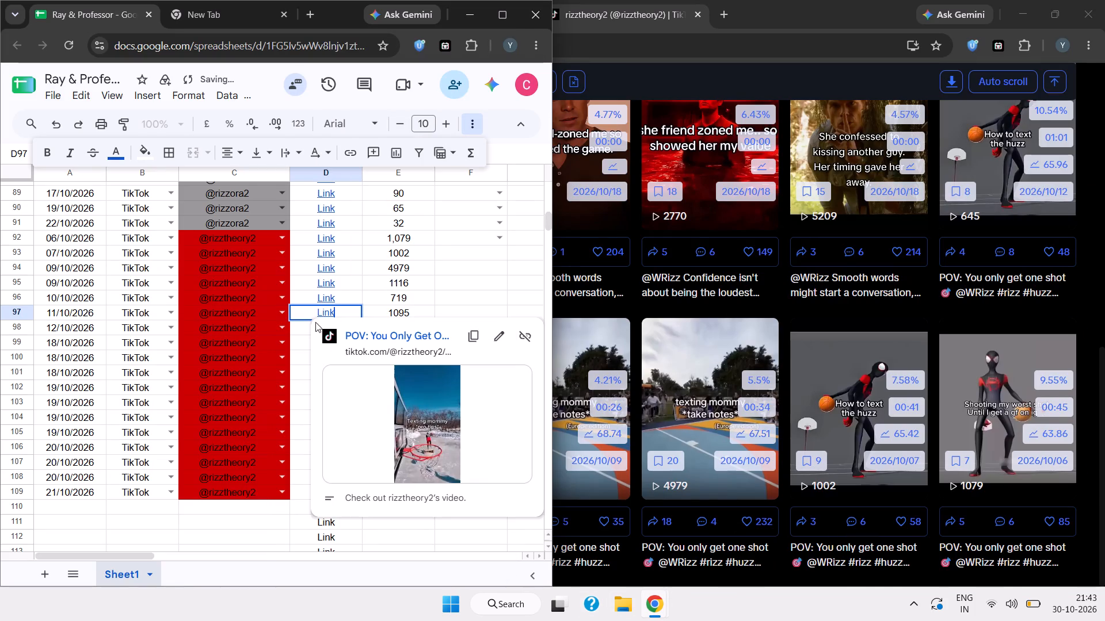
{"action": "left_click", "coordinate": [305, 310]}
{"action": "left_click", "coordinate": [307, 323]}
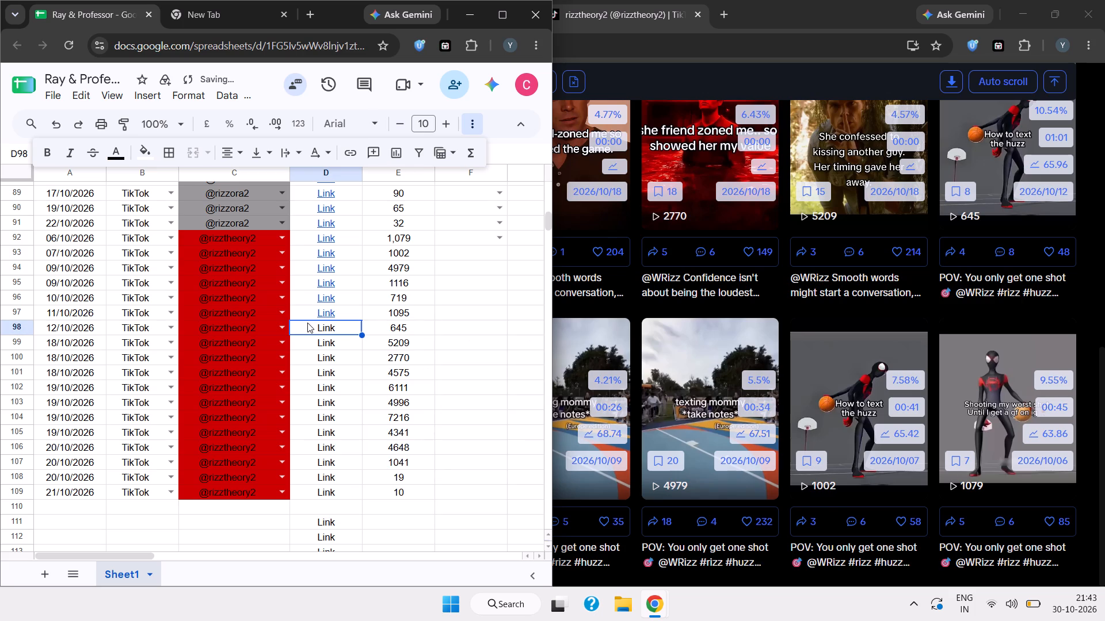
{"action": "left_click", "coordinate": [822, 0]}
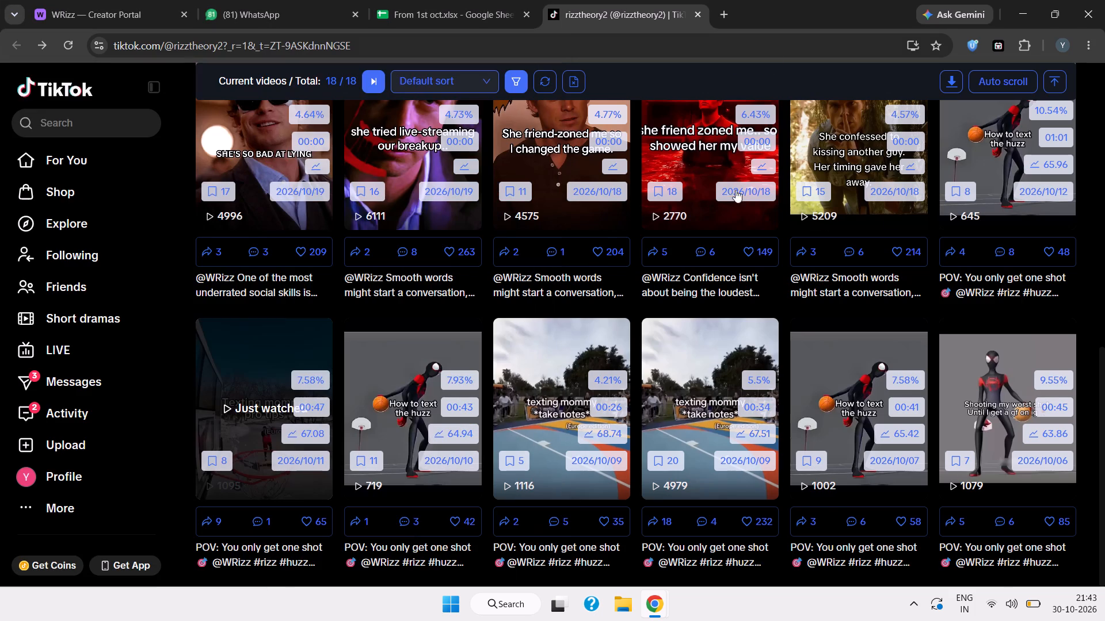
{"action": "scroll", "coordinate": [959, 229], "scroll_direction": "up", "scroll_amount": 2}
{"action": "left_click", "coordinate": [971, 260]}
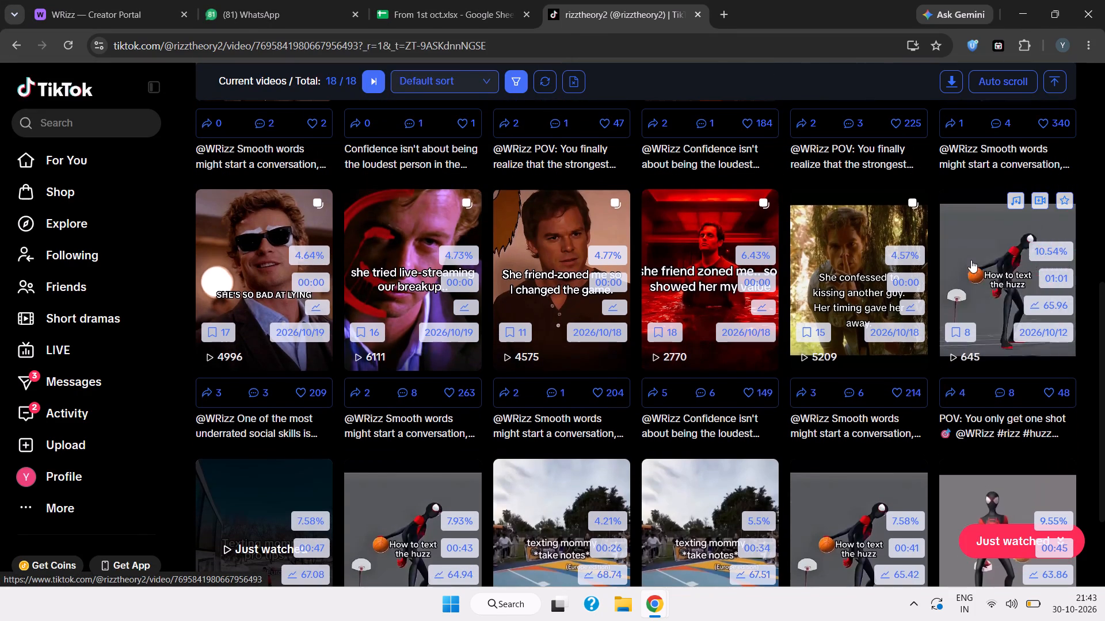
{"action": "left_click", "coordinate": [1019, 281]}
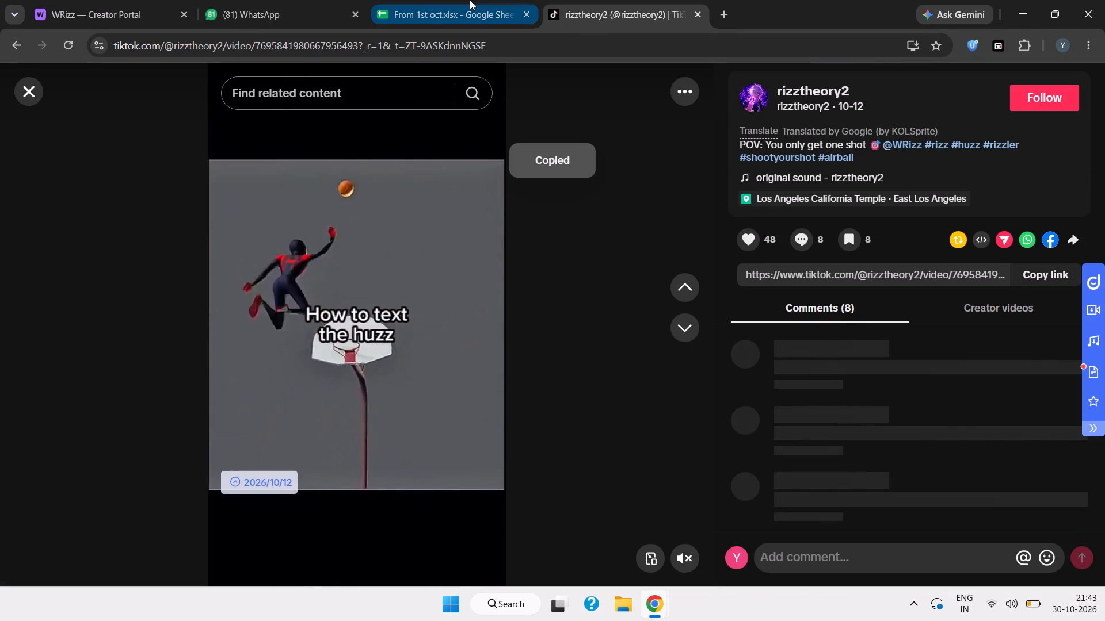
{"action": "left_click", "coordinate": [470, 0]}
{"action": "left_click", "coordinate": [611, 0]}
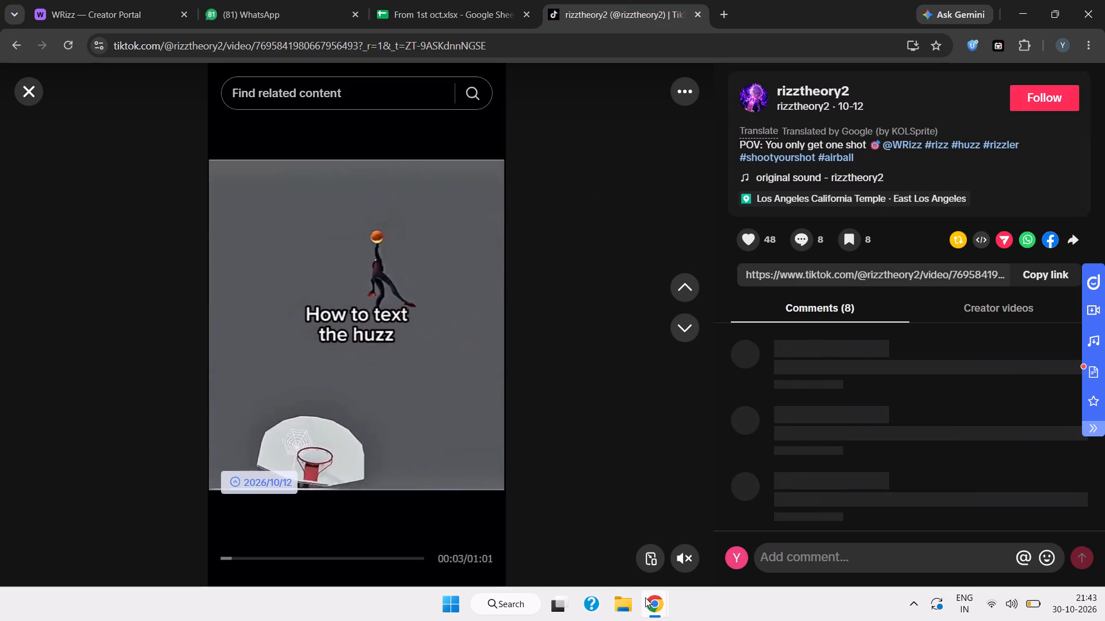
{"action": "left_click", "coordinate": [699, 558]}
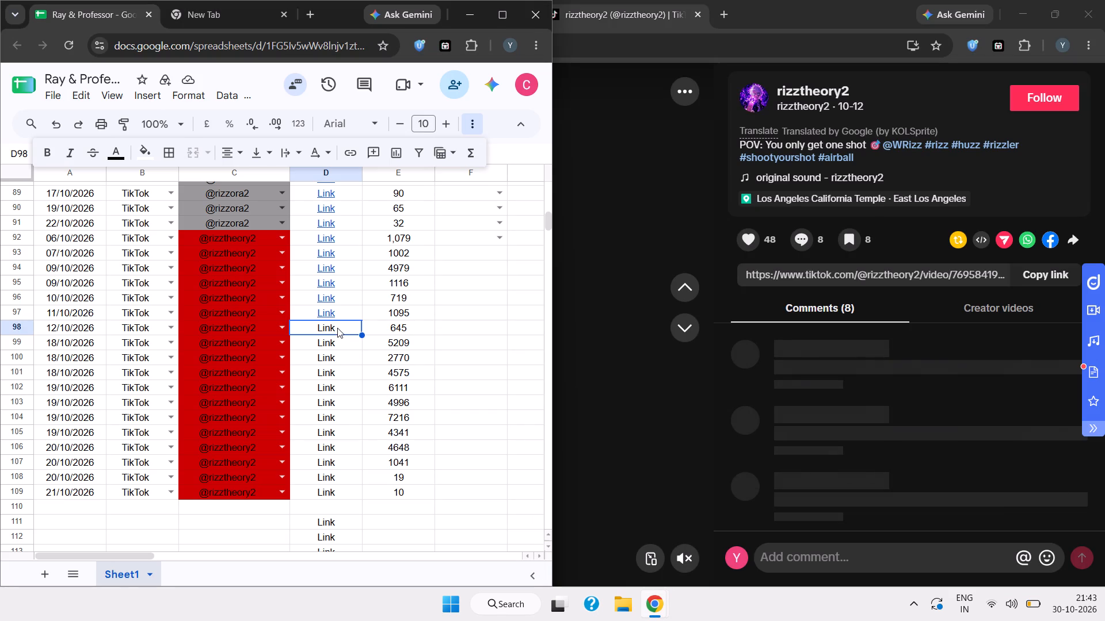
{"action": "right_click", "coordinate": [337, 328]}
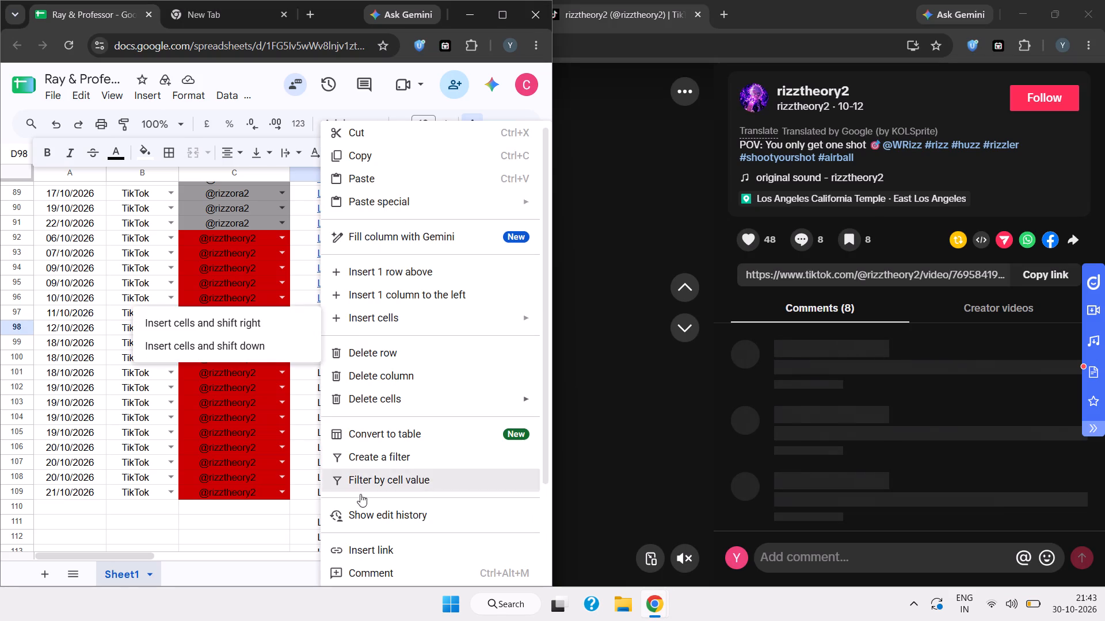
{"action": "left_click", "coordinate": [363, 554]}
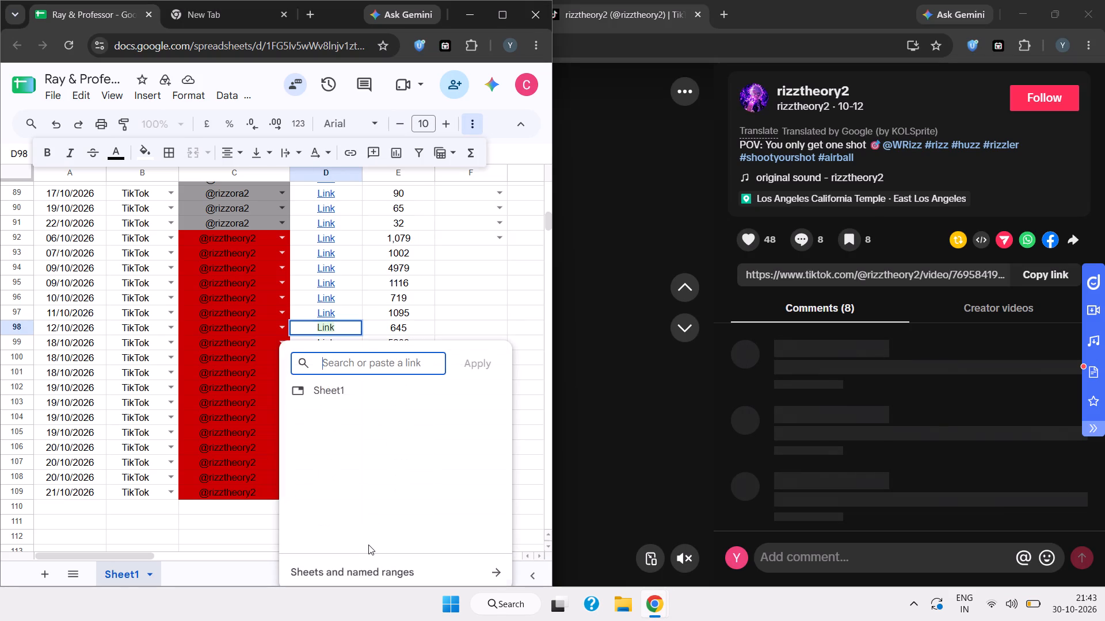
{"action": "key", "text": "ctrl+v"}
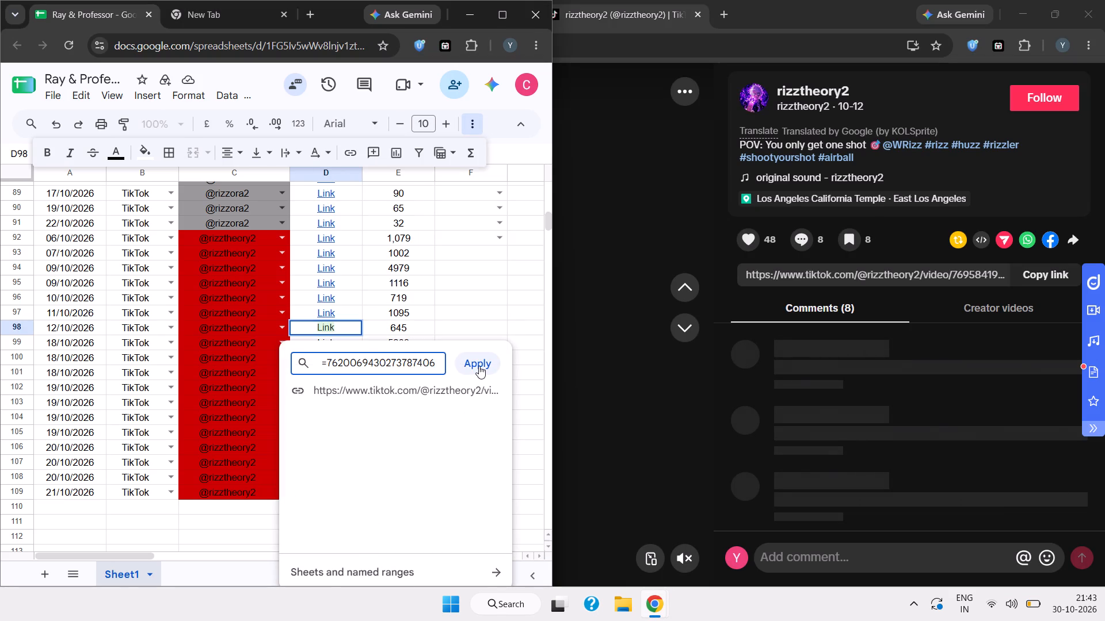
{"action": "left_click", "coordinate": [479, 366]}
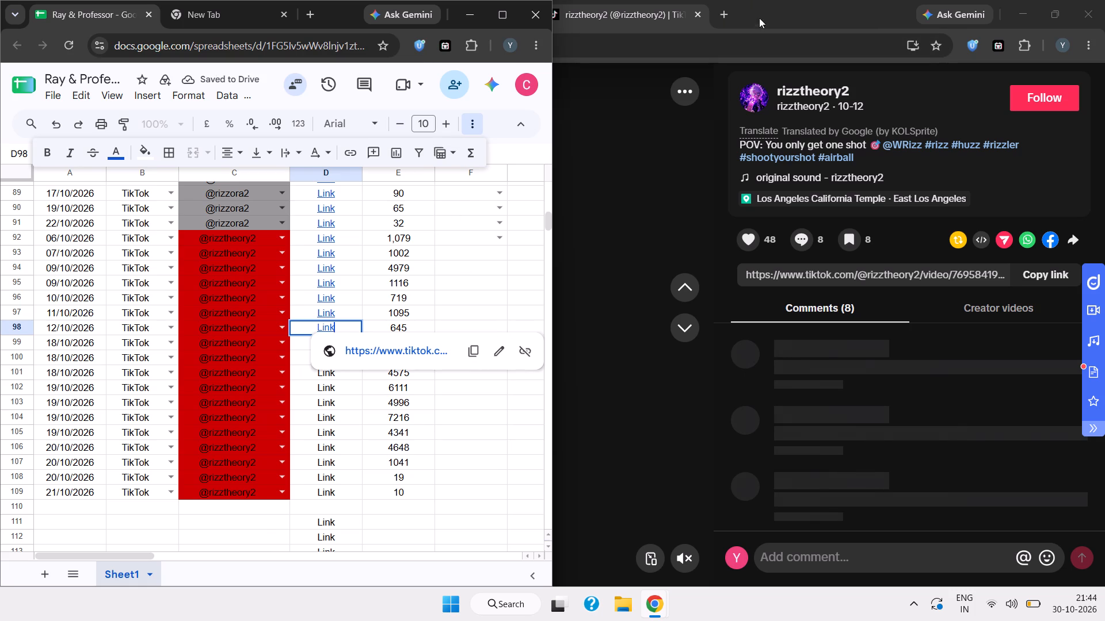
{"action": "left_click", "coordinate": [779, 0]}
{"action": "left_click", "coordinate": [29, 91]}
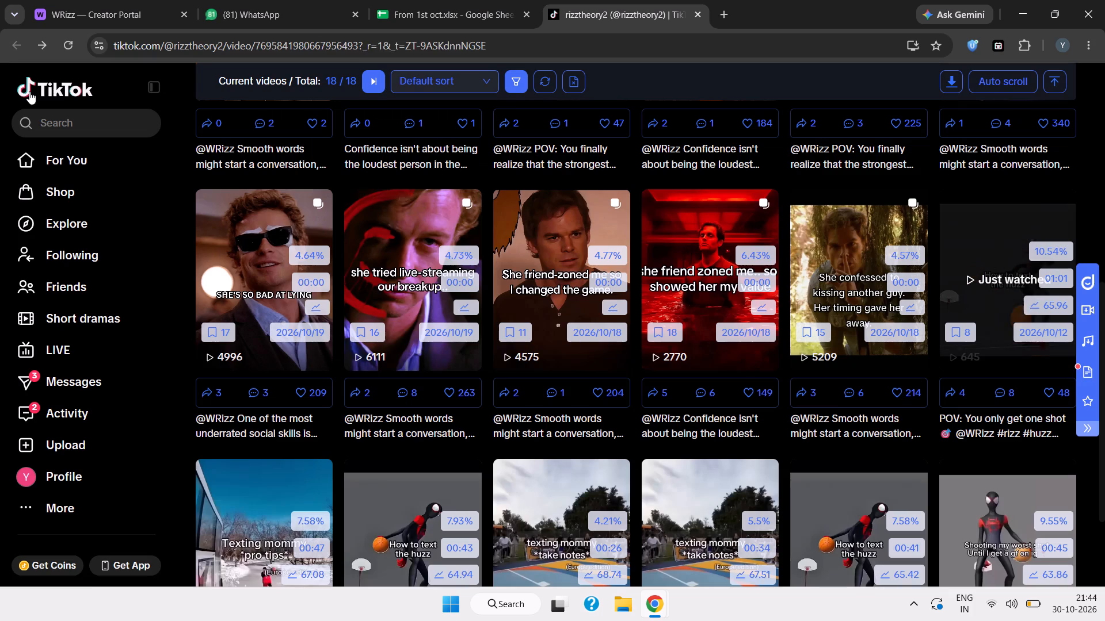
{"action": "left_click", "coordinate": [838, 259]}
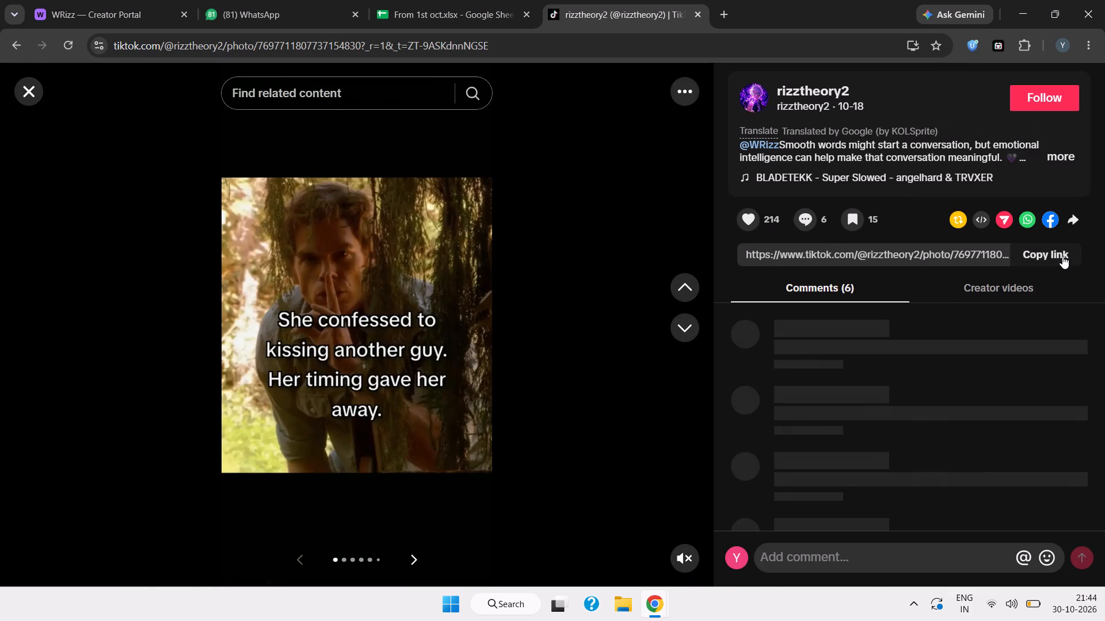
{"action": "left_click", "coordinate": [1062, 256]}
{"action": "left_click", "coordinate": [32, 97]}
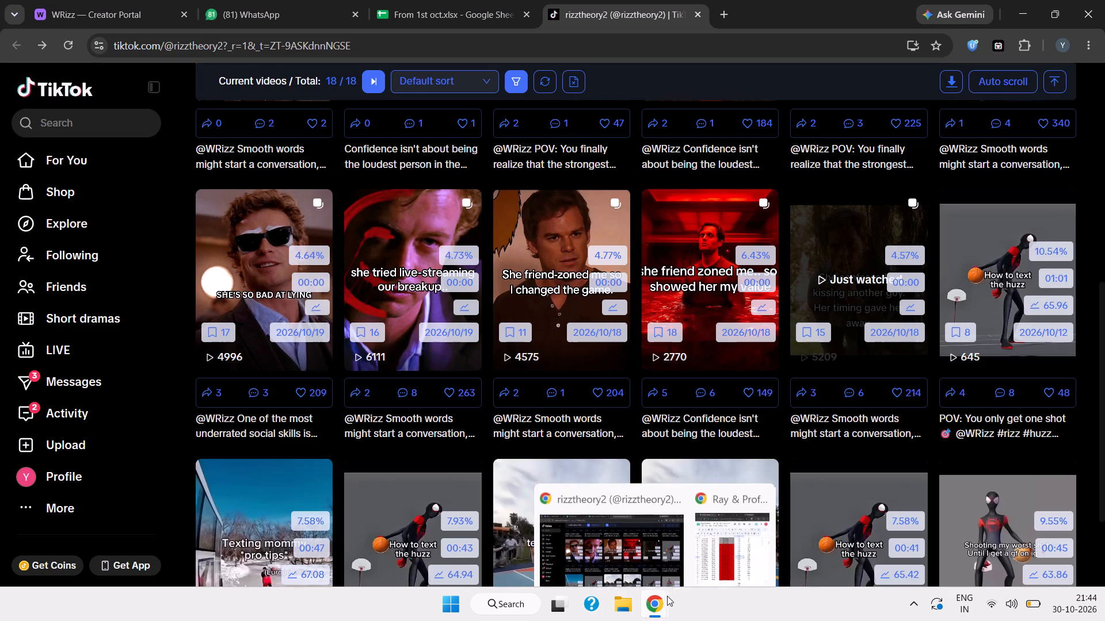
{"action": "left_click", "coordinate": [719, 535]}
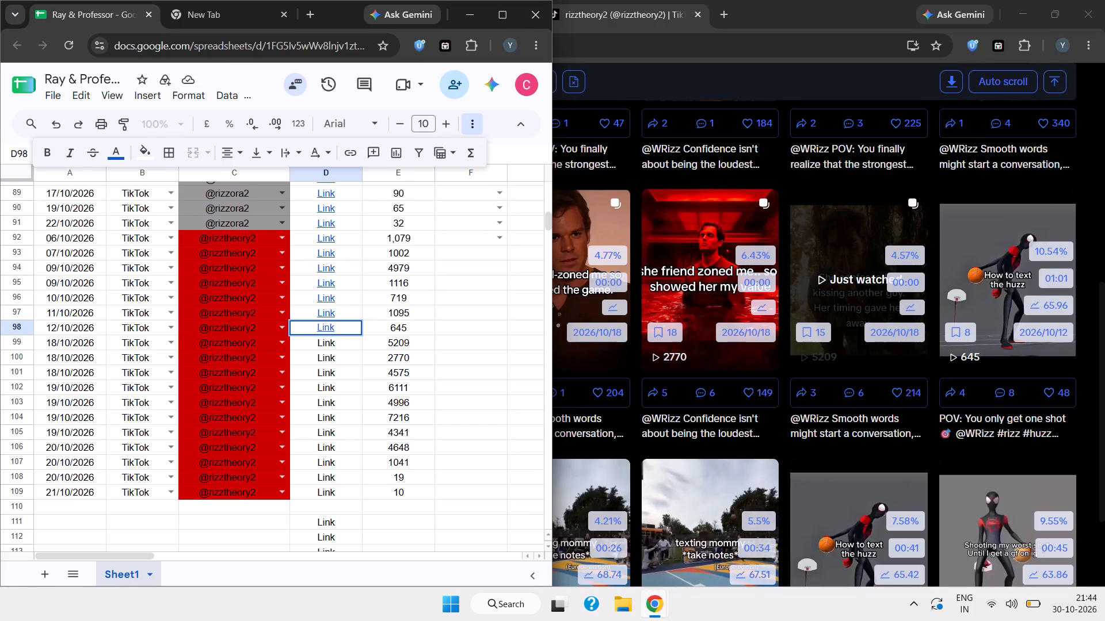
{"action": "right_click", "coordinate": [348, 346]}
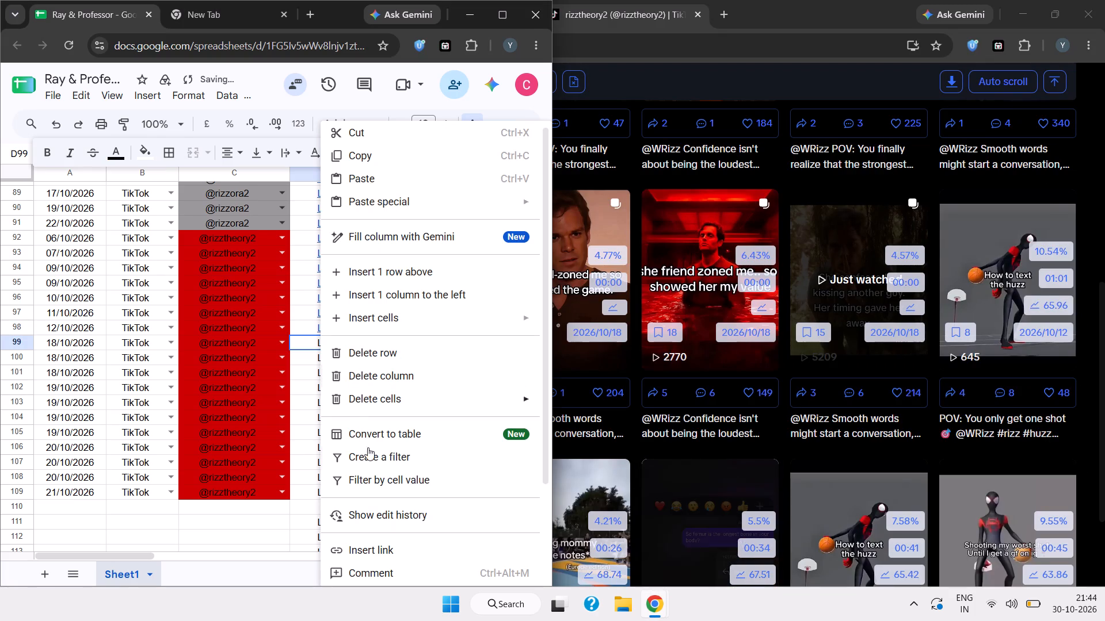
{"action": "left_click", "coordinate": [388, 542]}
{"action": "key", "text": "ctrl+v"}
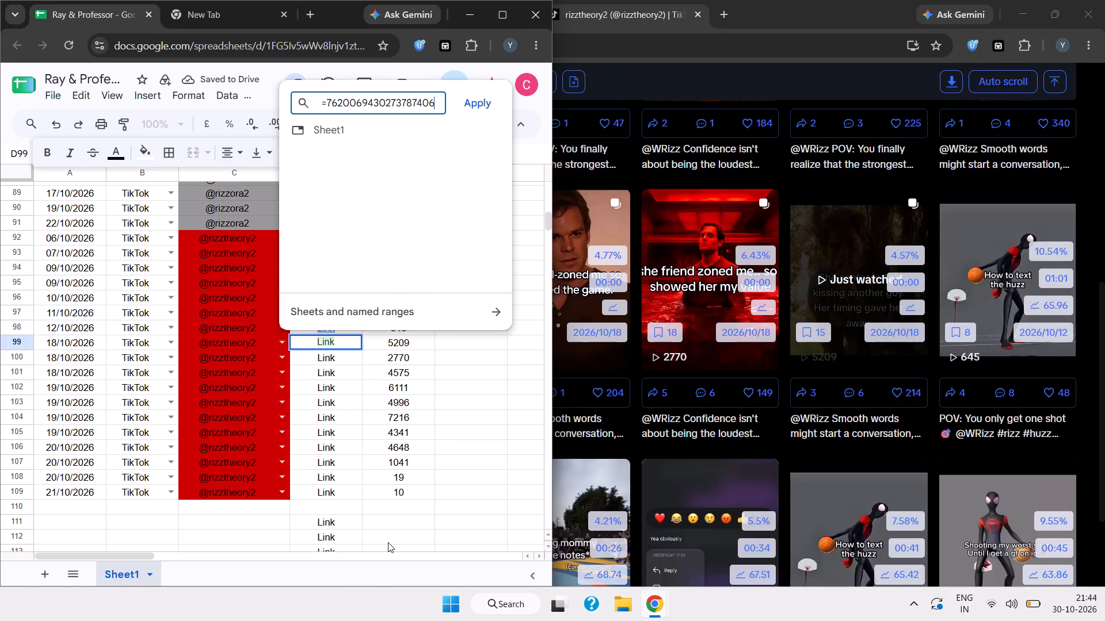
{"action": "left_click", "coordinate": [460, 109]}
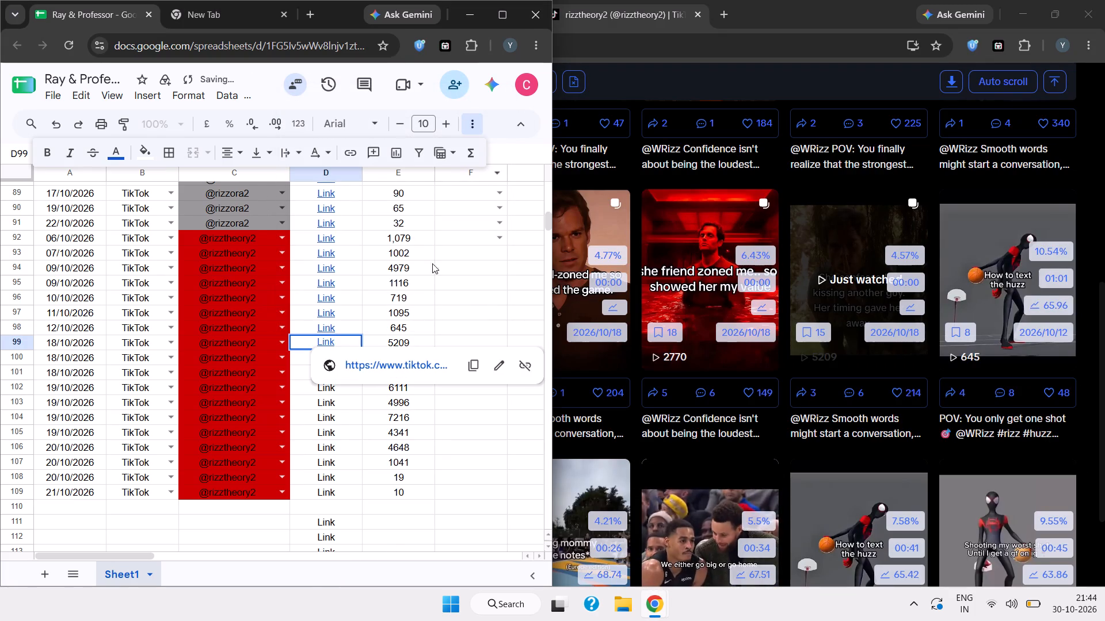
{"action": "left_click", "coordinate": [828, 0]}
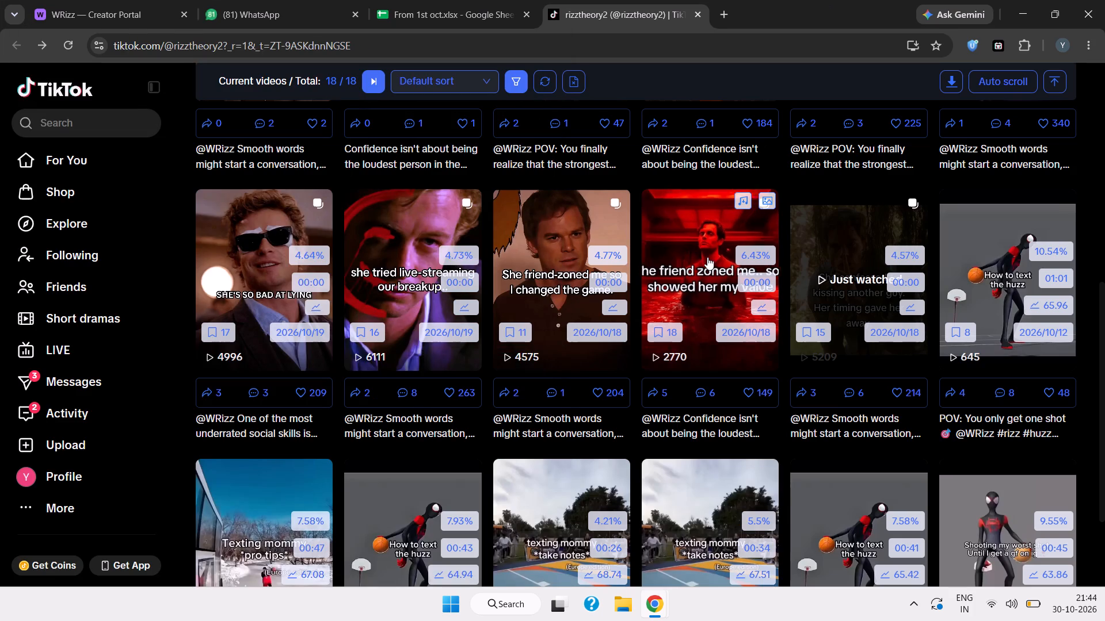
{"action": "left_click", "coordinate": [685, 251]}
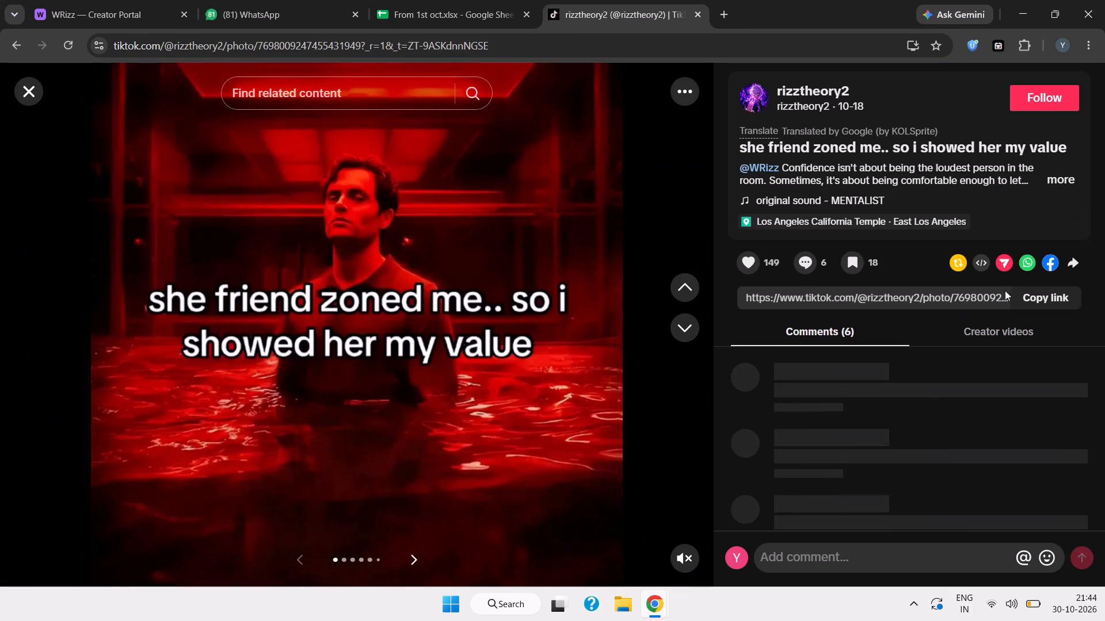
{"action": "left_click", "coordinate": [1029, 296]}
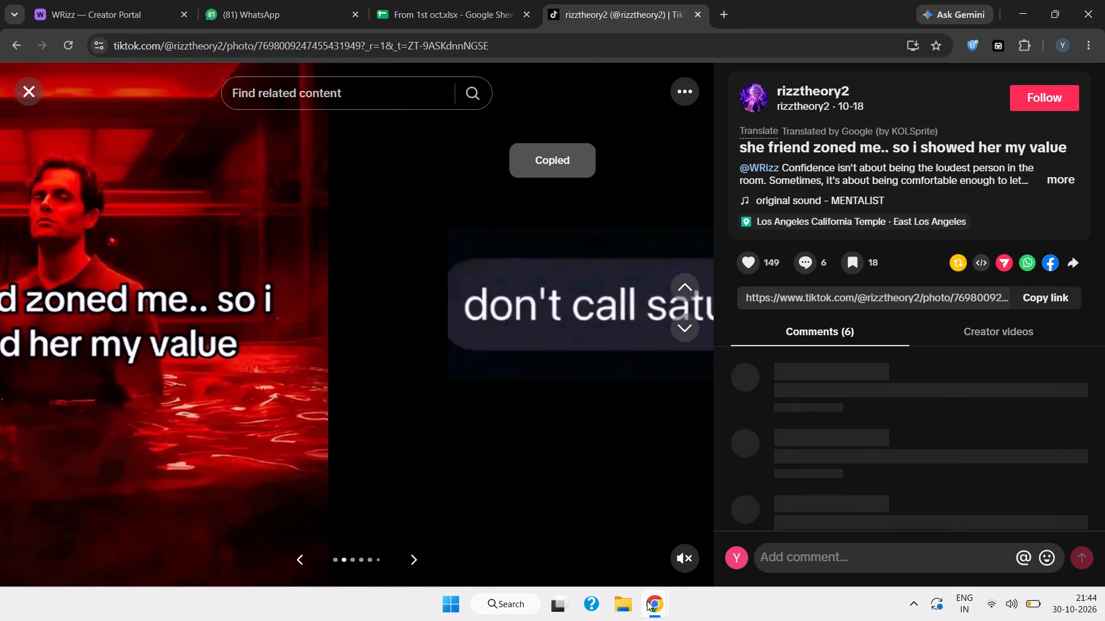
{"action": "left_click", "coordinate": [703, 539]}
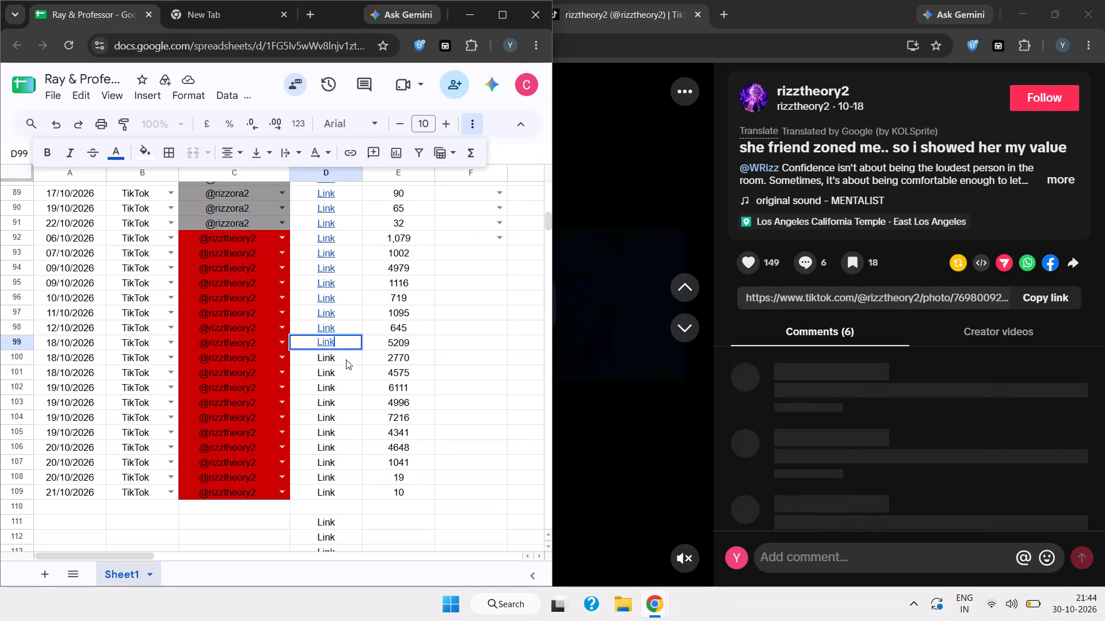
{"action": "right_click", "coordinate": [346, 359]}
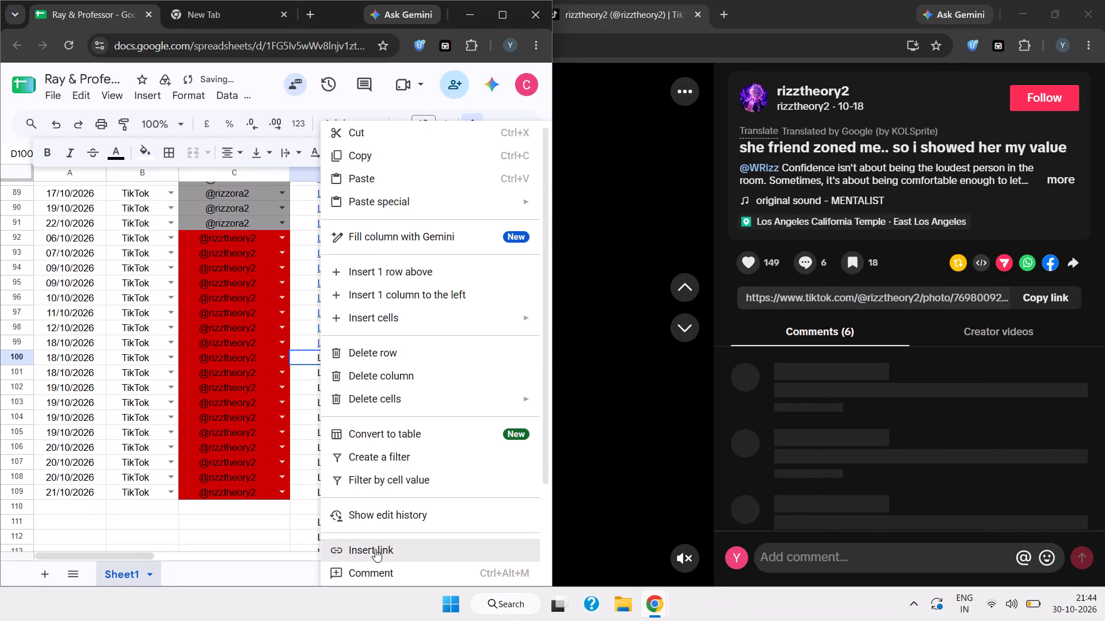
{"action": "left_click", "coordinate": [375, 549]}
{"action": "key", "text": "ctrl+v"}
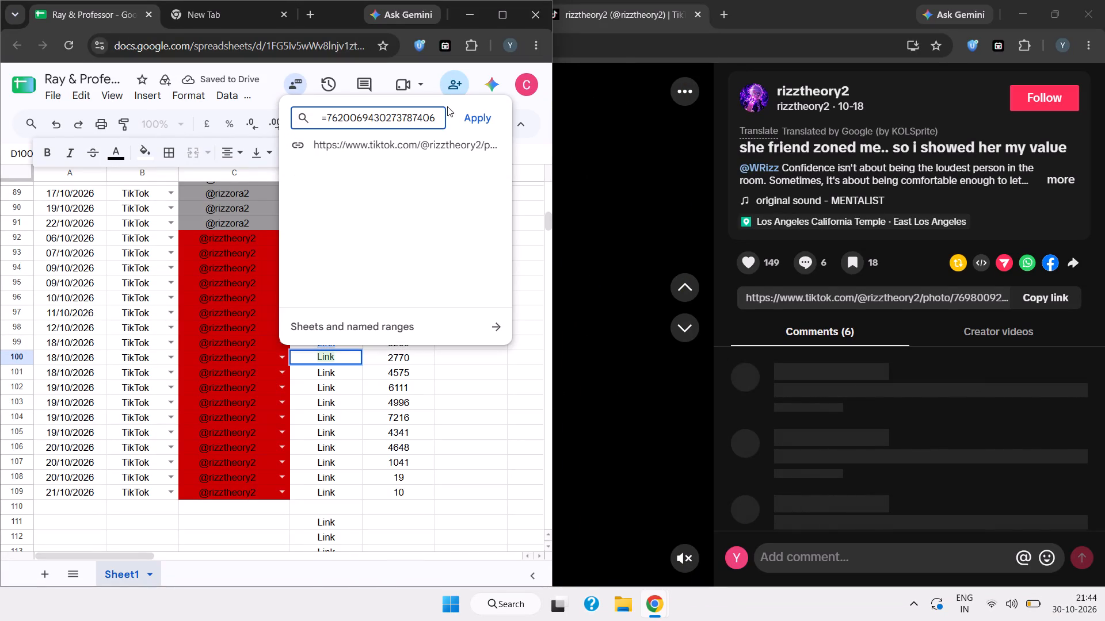
{"action": "left_click", "coordinate": [459, 123]}
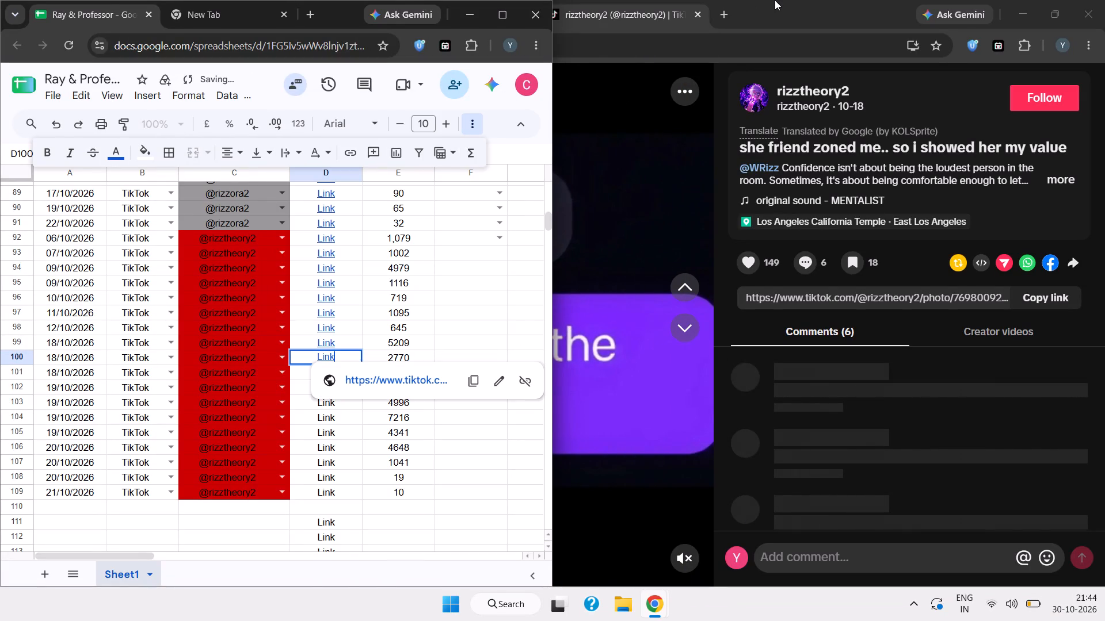
{"action": "left_click", "coordinate": [804, 0]}
{"action": "left_click", "coordinate": [32, 87]}
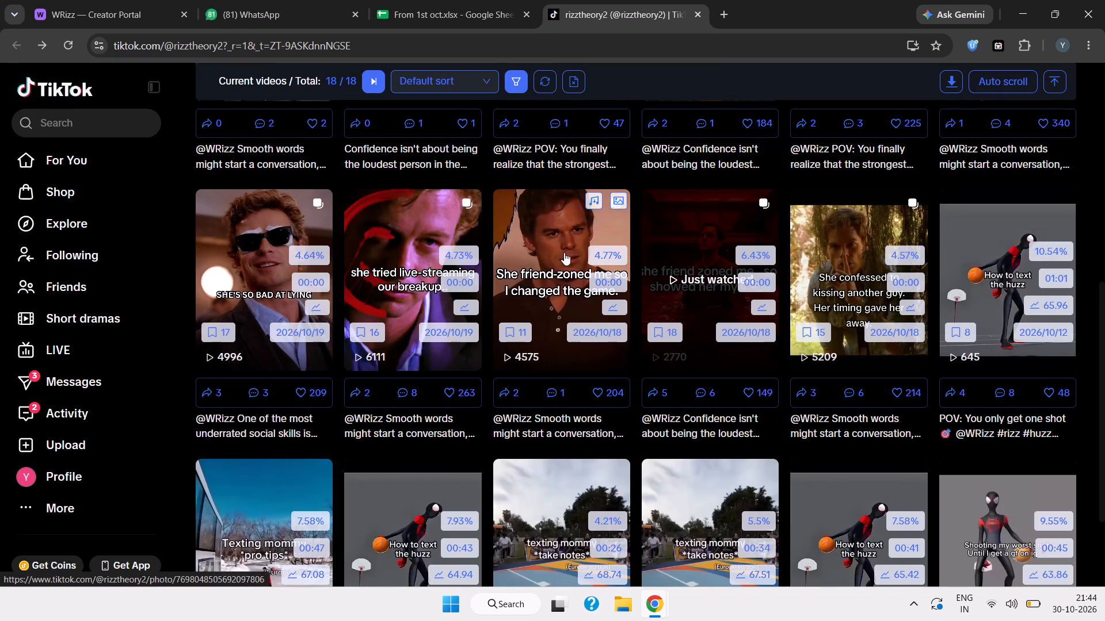
{"action": "left_click", "coordinate": [534, 253]}
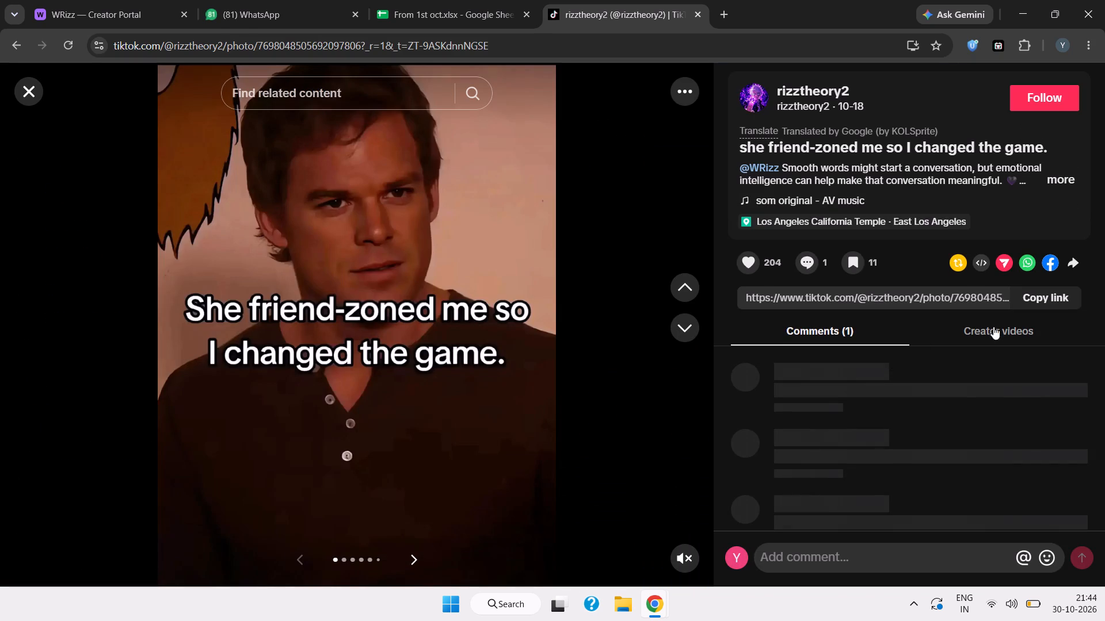
{"action": "left_click", "coordinate": [1046, 298]}
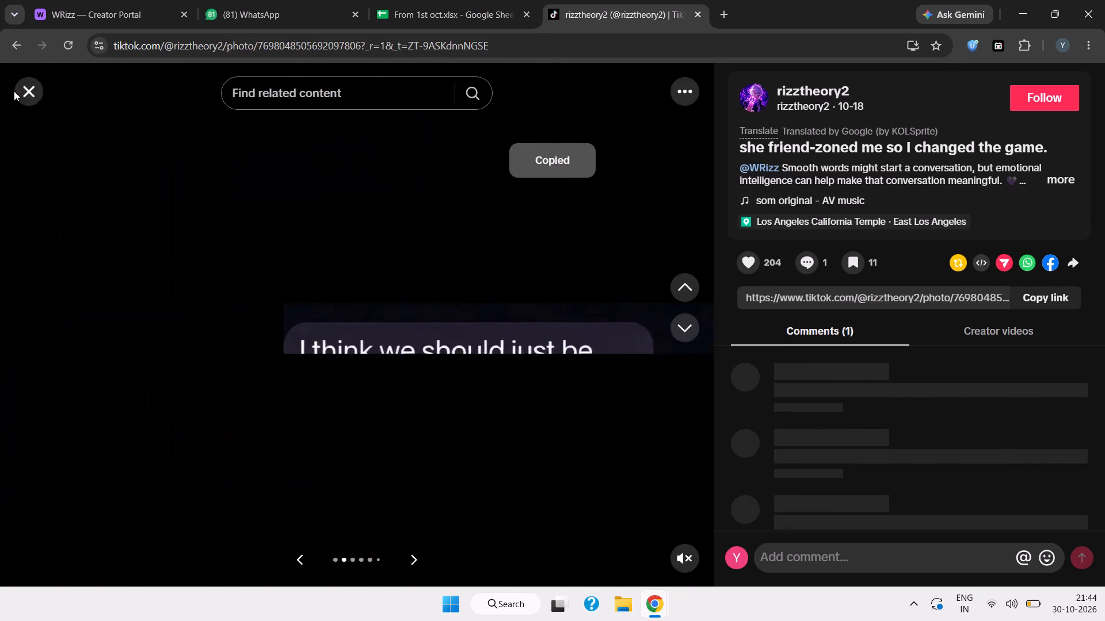
{"action": "left_click", "coordinate": [14, 91]}
{"action": "left_click", "coordinate": [31, 94]}
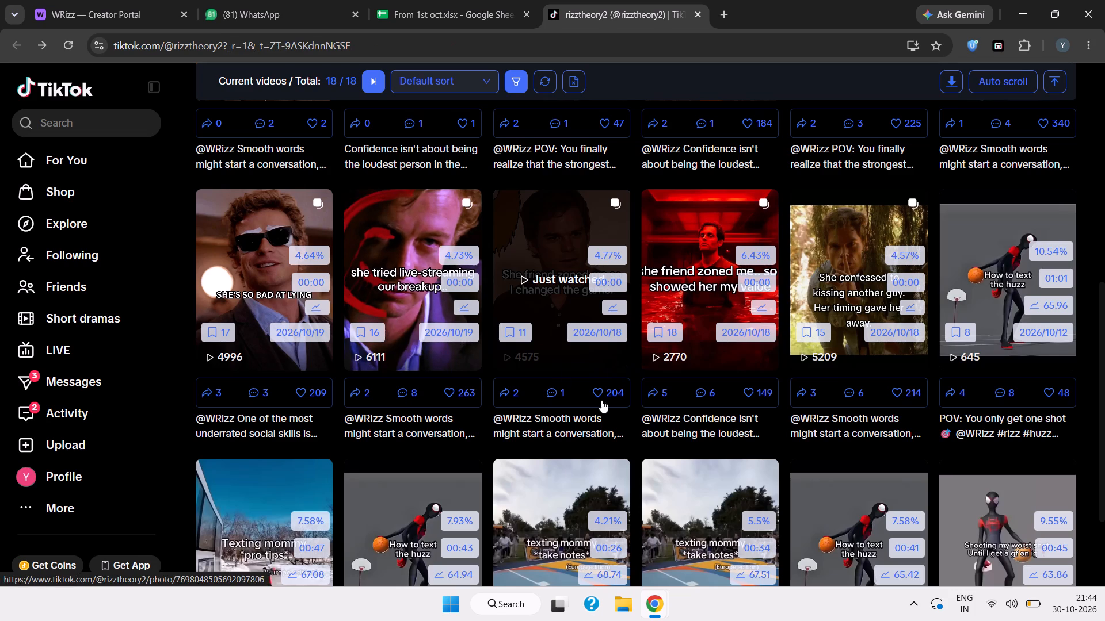
{"action": "left_click", "coordinate": [714, 509]}
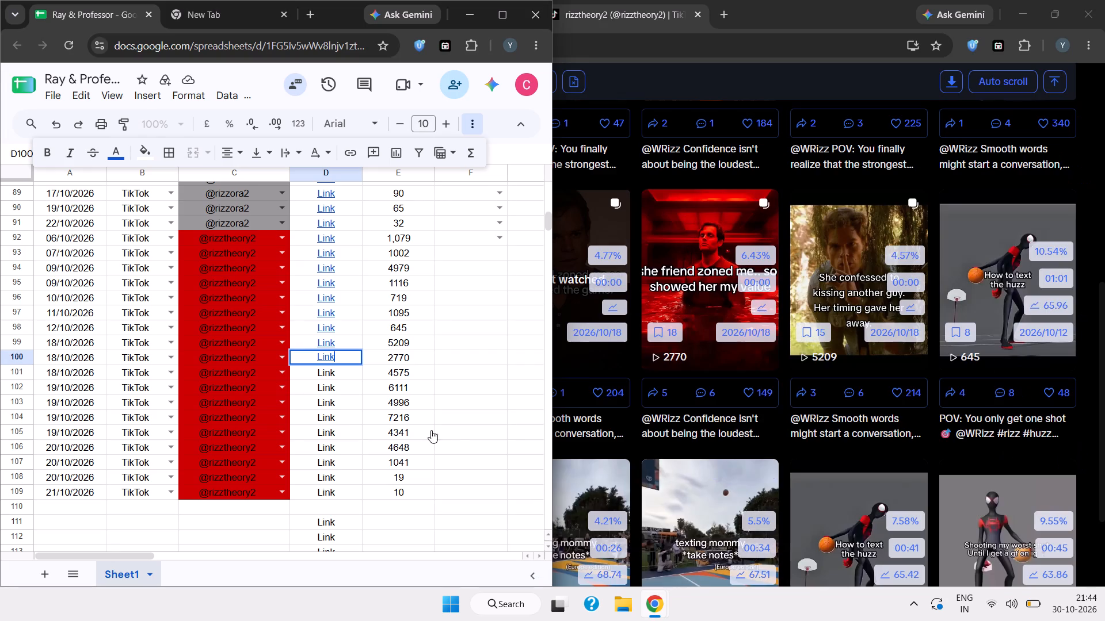
{"action": "right_click", "coordinate": [345, 373]}
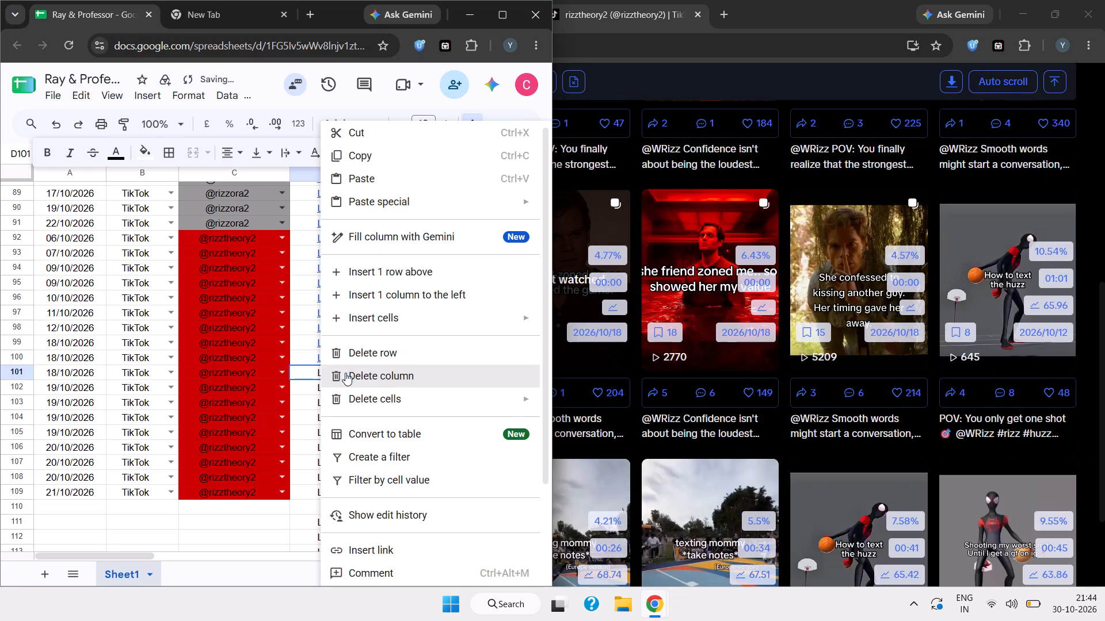
{"action": "left_click", "coordinate": [376, 540]}
{"action": "key", "text": "ctrl+v"}
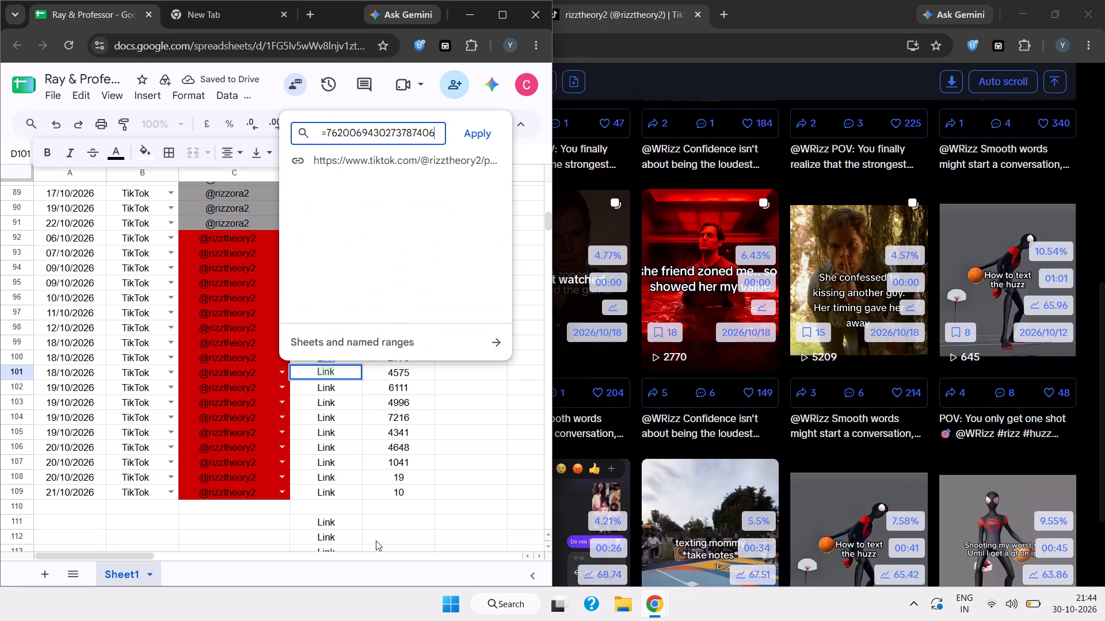
{"action": "left_click", "coordinate": [474, 122]}
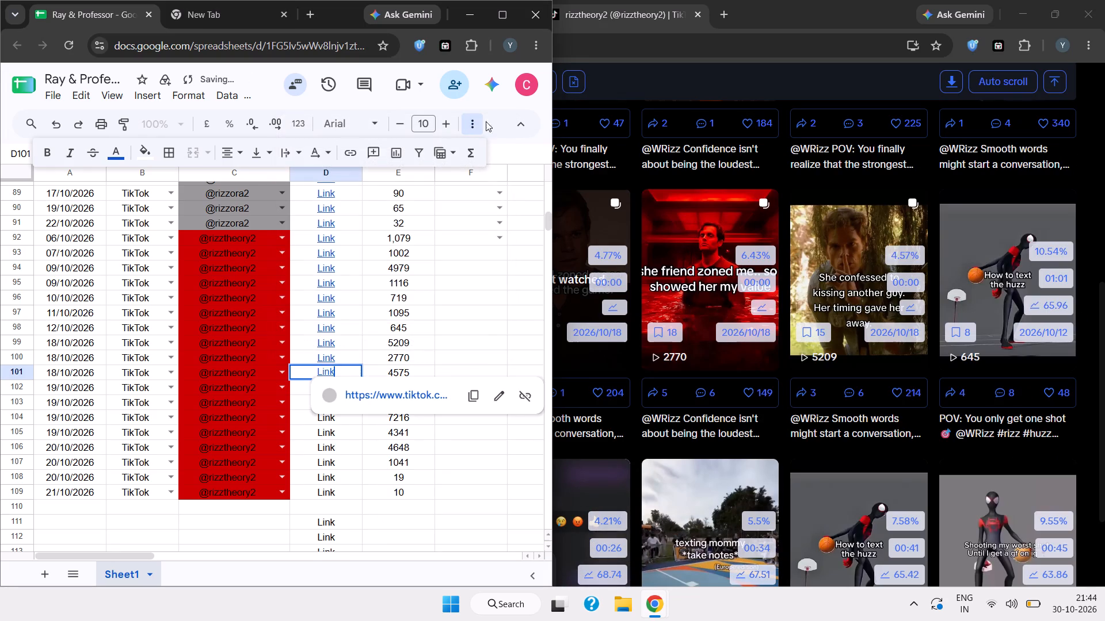
{"action": "left_click", "coordinate": [822, 20]}
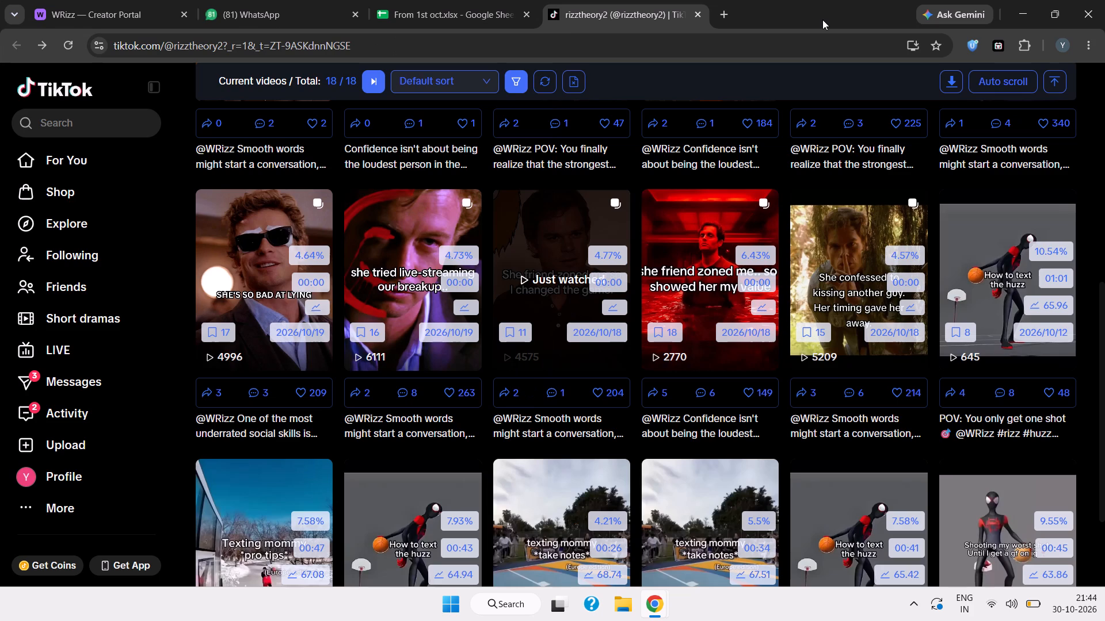
{"action": "left_click", "coordinate": [407, 287]}
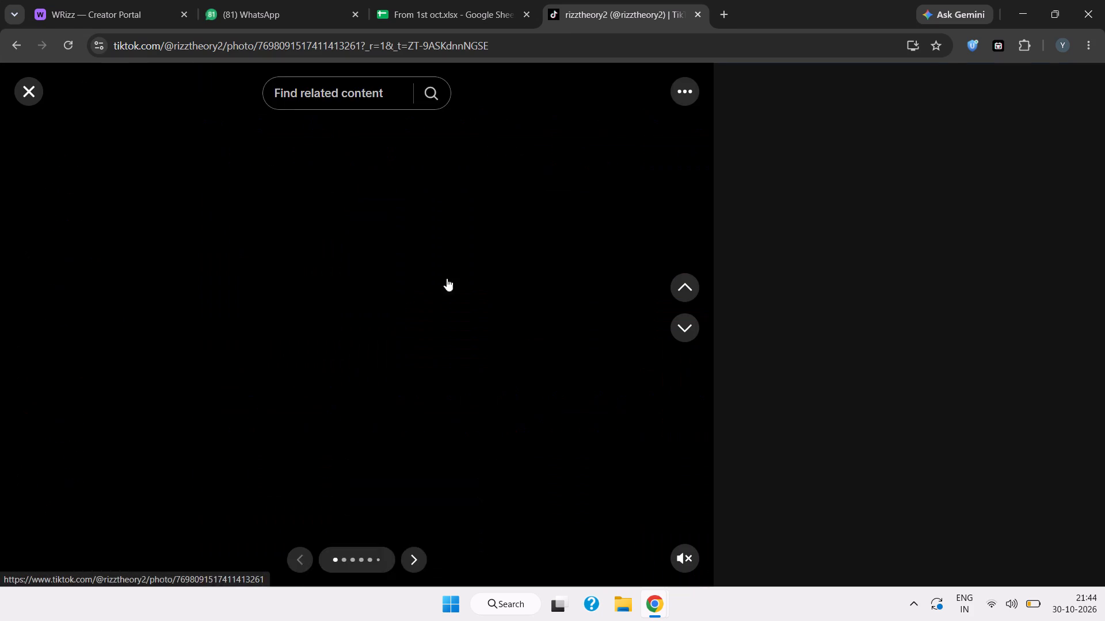
{"action": "left_click", "coordinate": [1054, 293]}
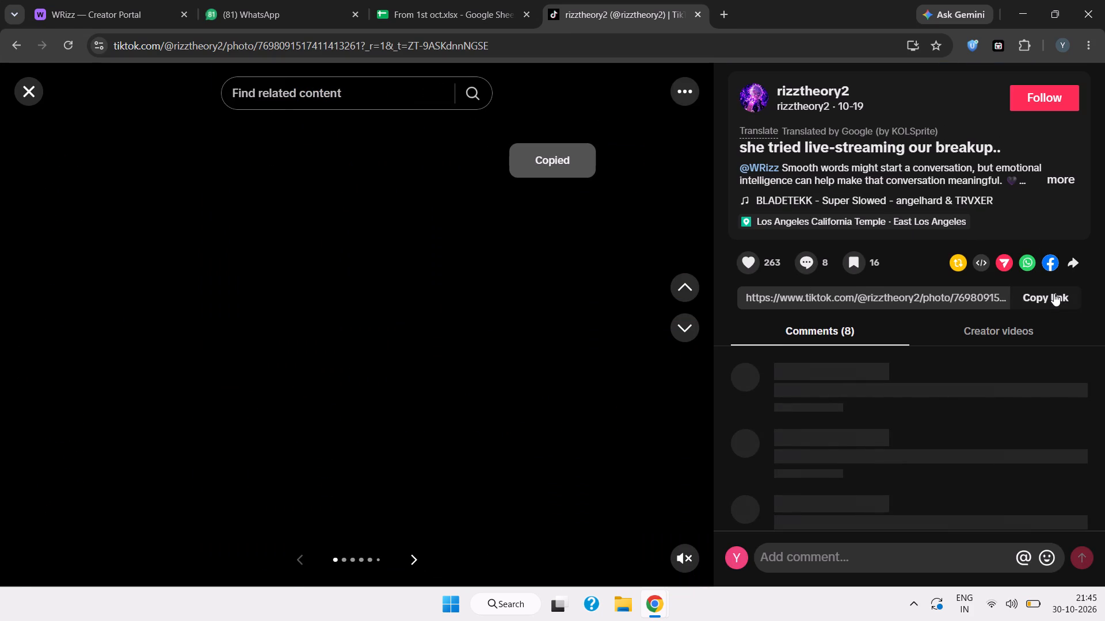
{"action": "left_click", "coordinate": [40, 91]}
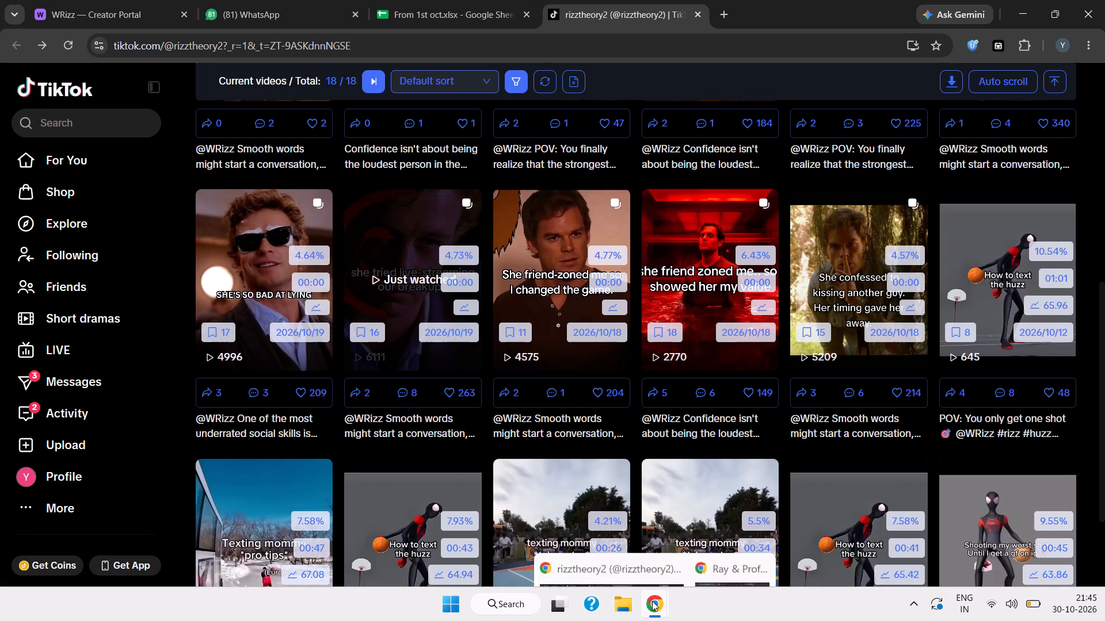
{"action": "left_click", "coordinate": [731, 542]}
{"action": "right_click", "coordinate": [348, 388]}
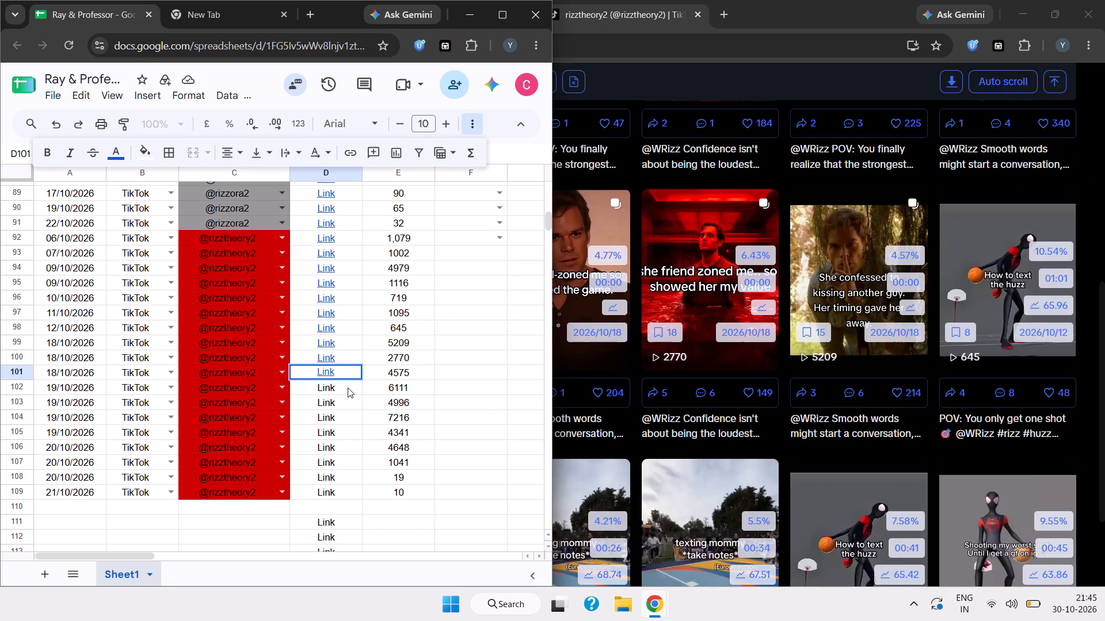
{"action": "right_click", "coordinate": [340, 387]}
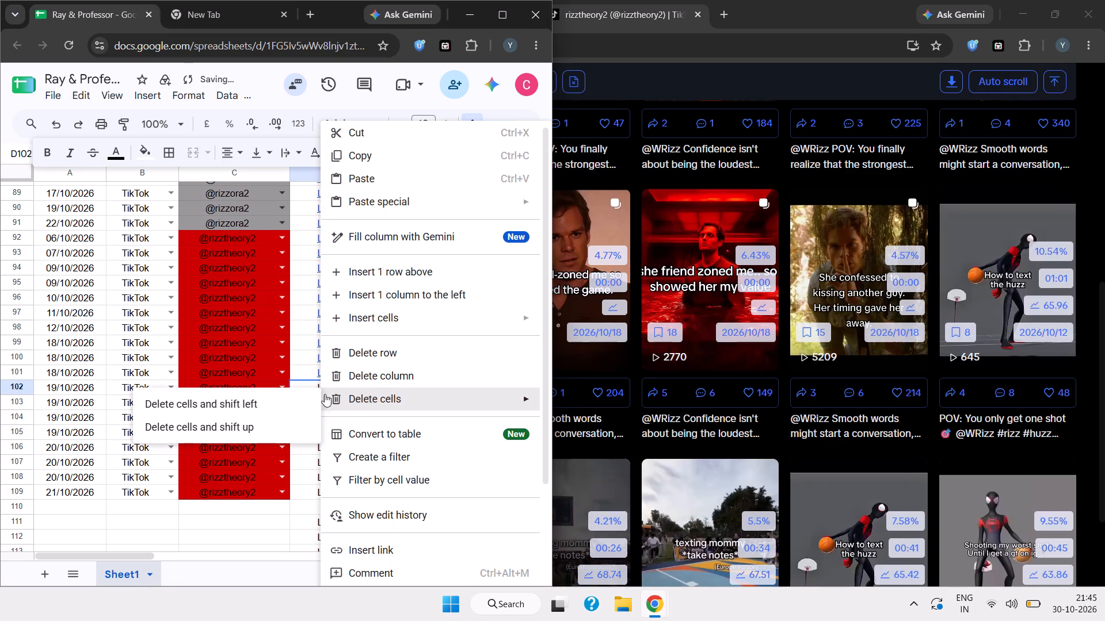
{"action": "left_click", "coordinate": [307, 381]}
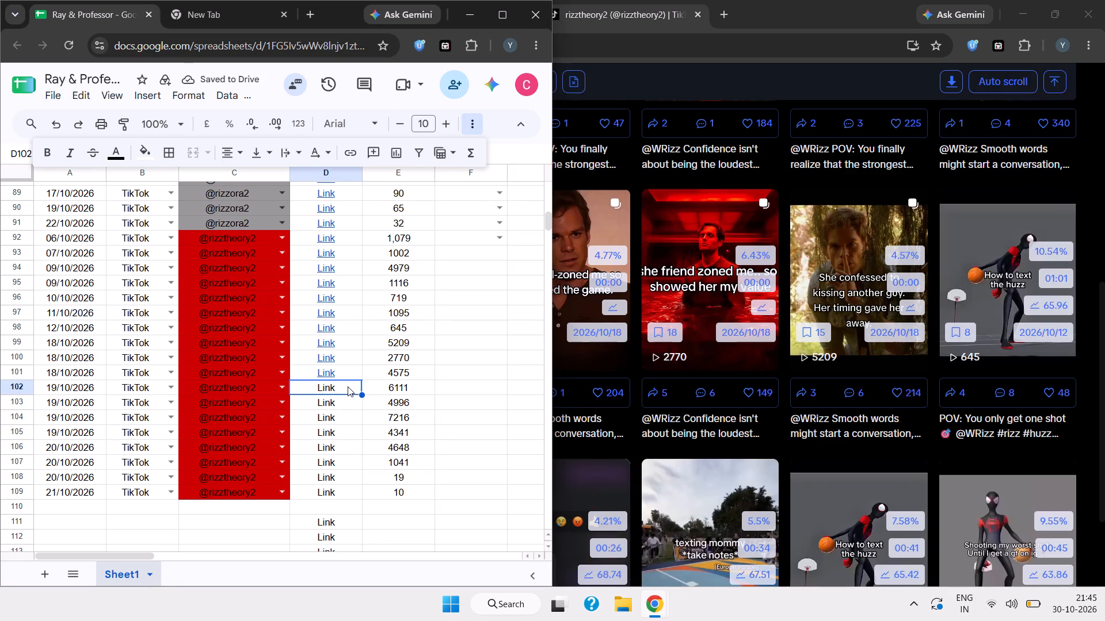
{"action": "right_click", "coordinate": [348, 386]}
{"action": "left_click", "coordinate": [365, 555]}
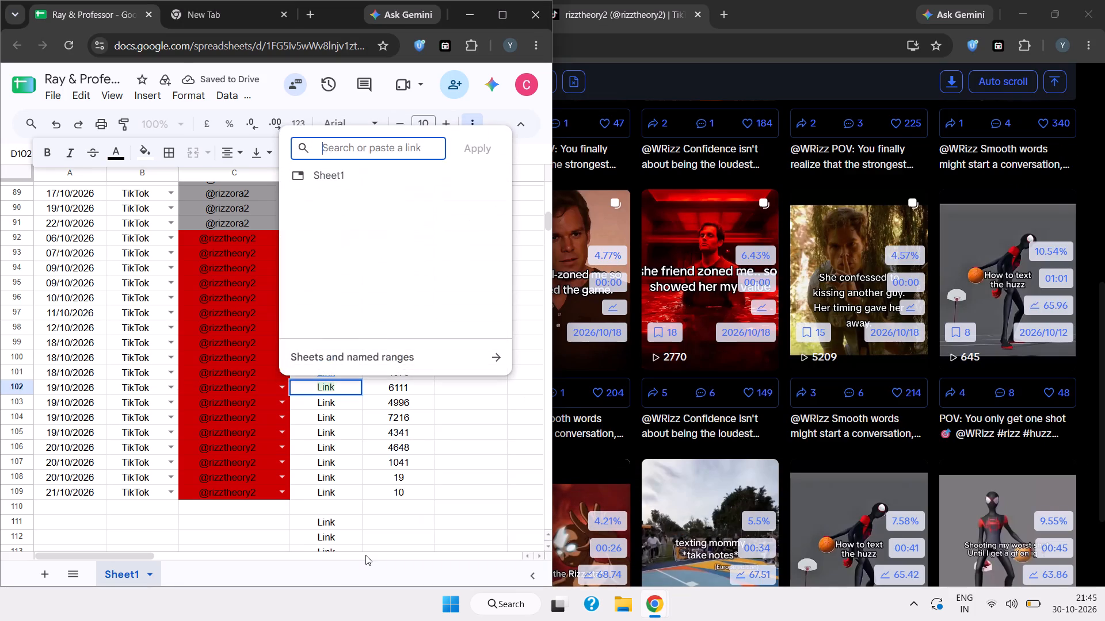
{"action": "key", "text": "ctrl+v"}
{"action": "left_click", "coordinate": [465, 154]}
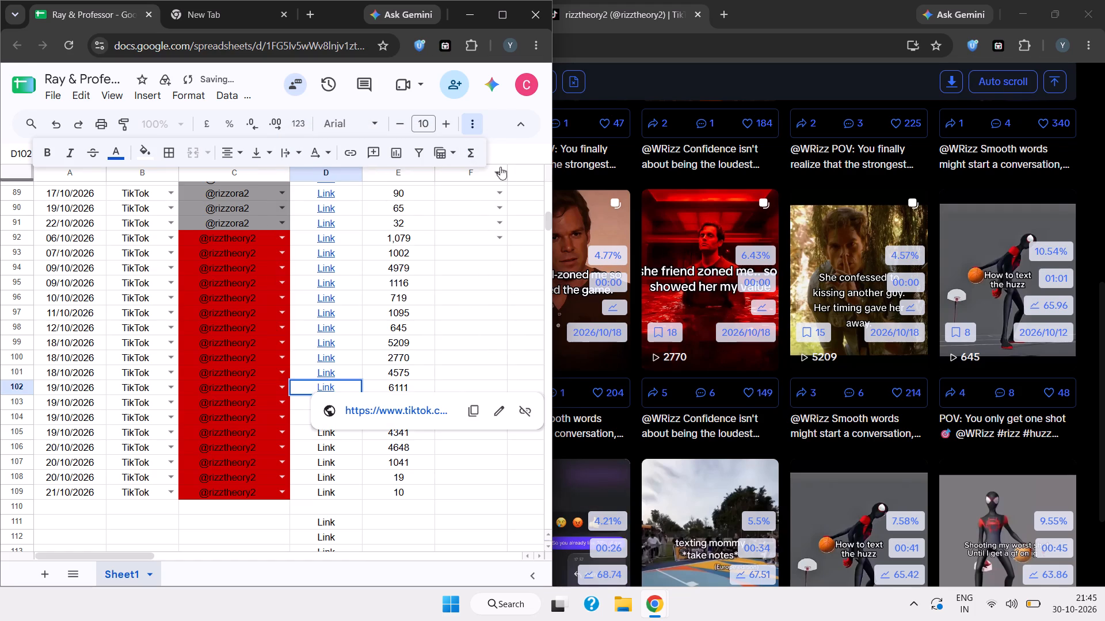
{"action": "left_click", "coordinate": [512, 149]}
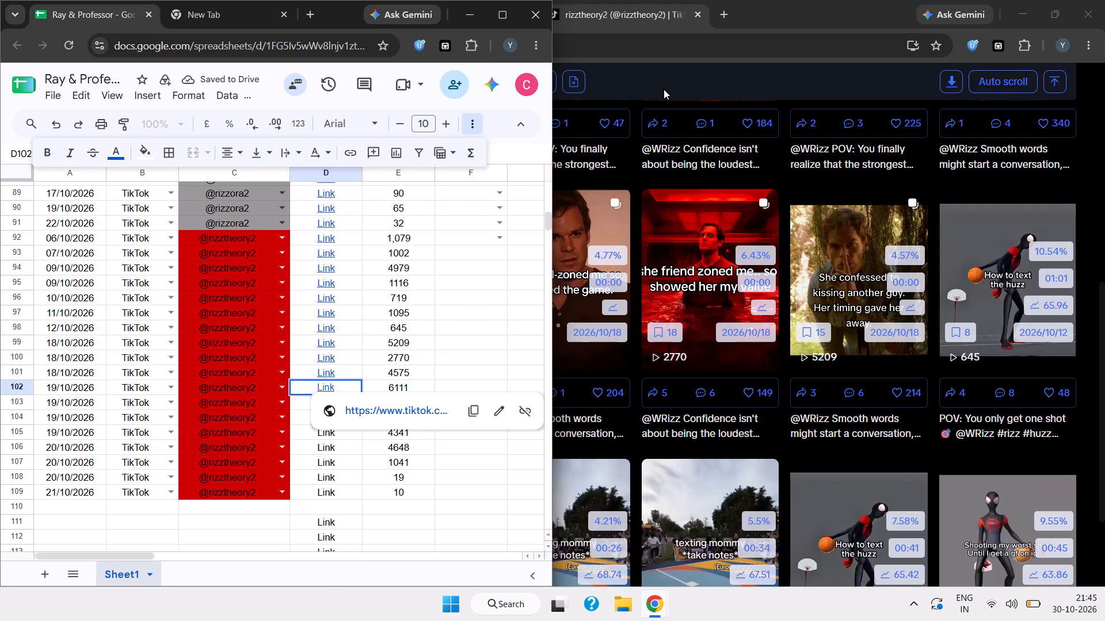
{"action": "left_click", "coordinate": [664, 89]}
{"action": "scroll", "coordinate": [533, 268], "scroll_direction": "up", "scroll_amount": 2}
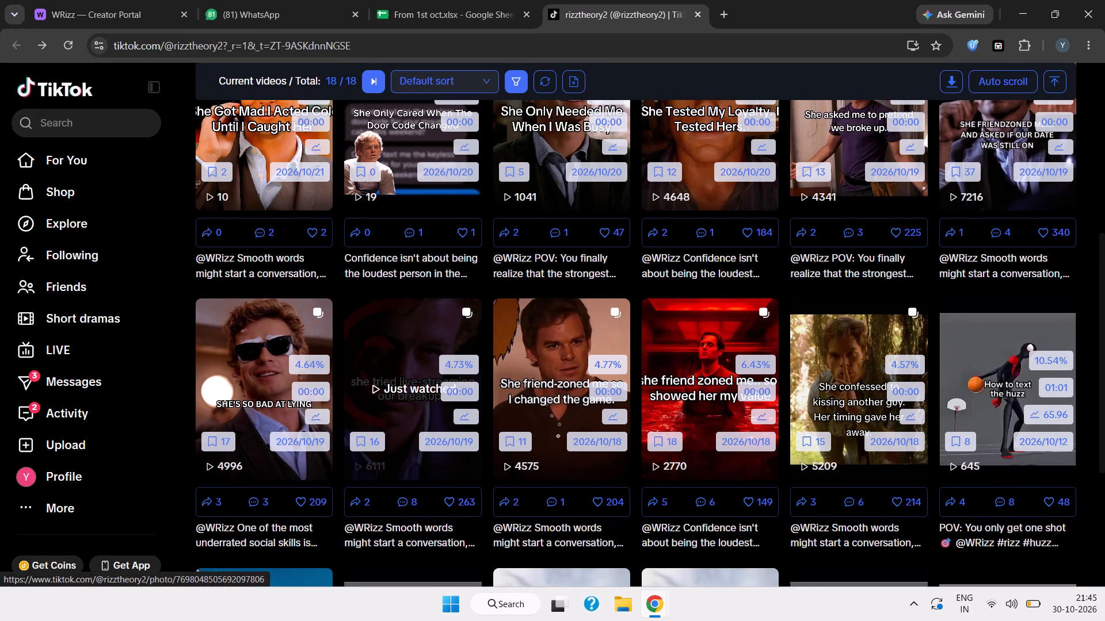
{"action": "left_click", "coordinate": [241, 388]}
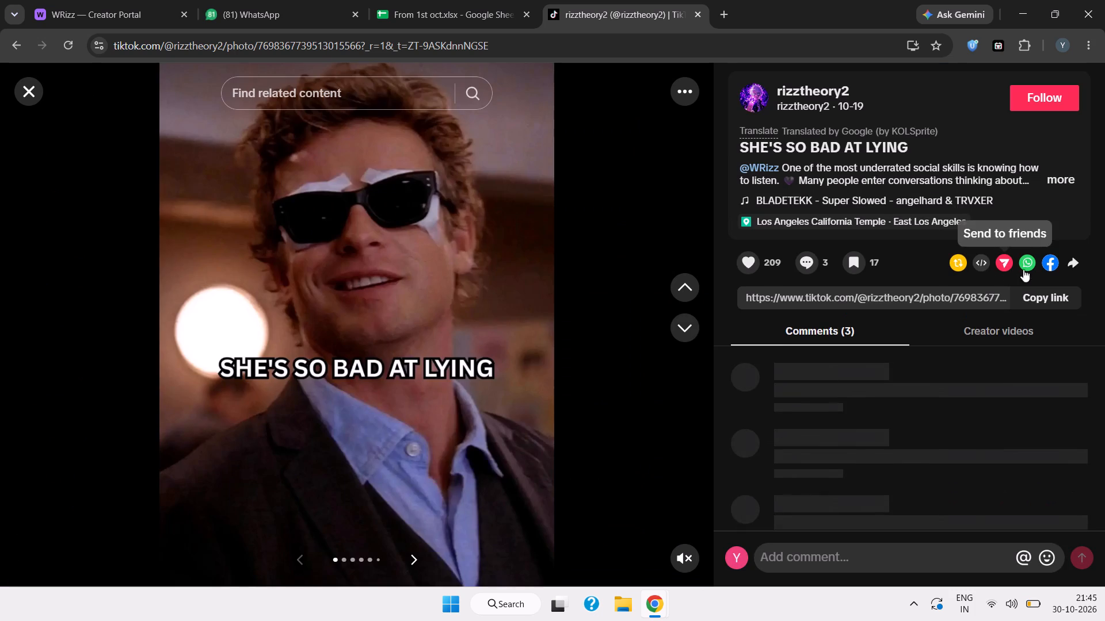
{"action": "left_click", "coordinate": [1036, 288]}
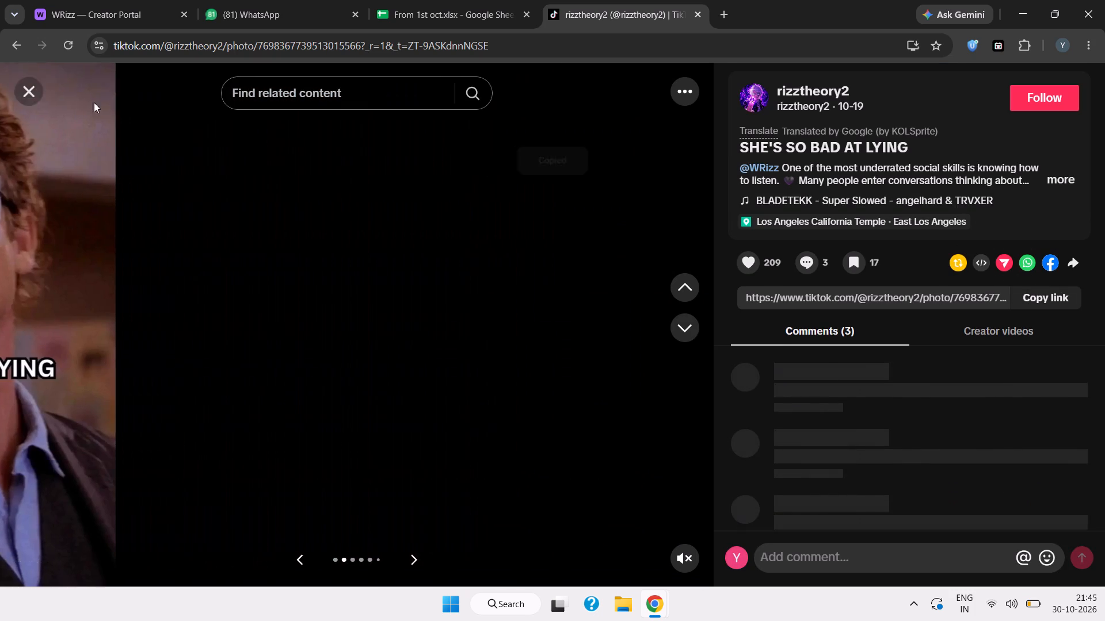
{"action": "left_click", "coordinate": [1030, 300]}
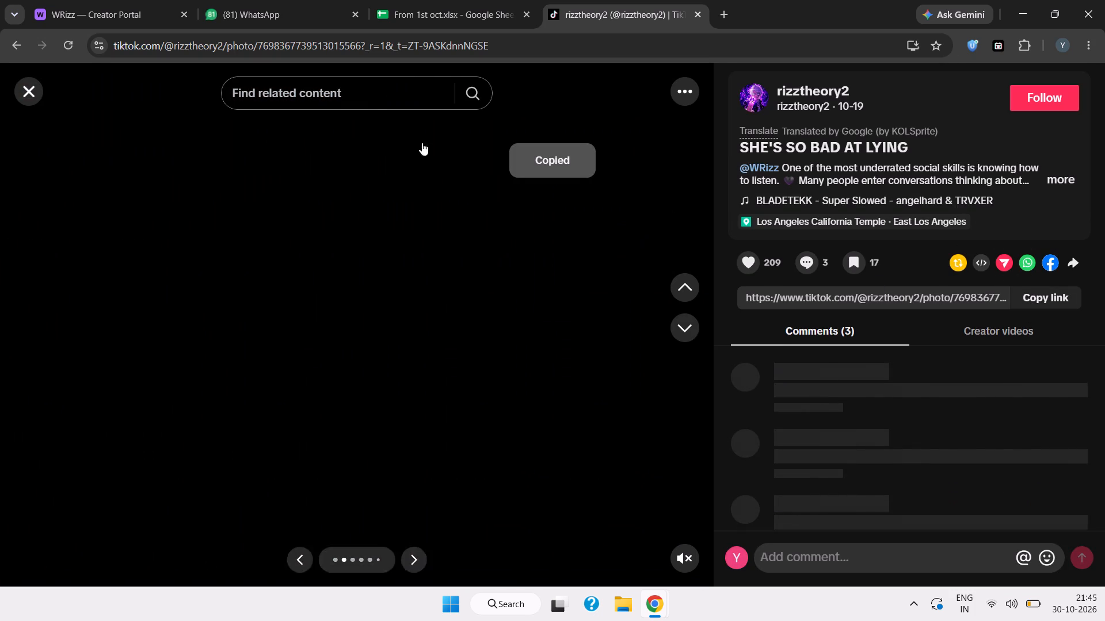
{"action": "left_click", "coordinate": [41, 89]}
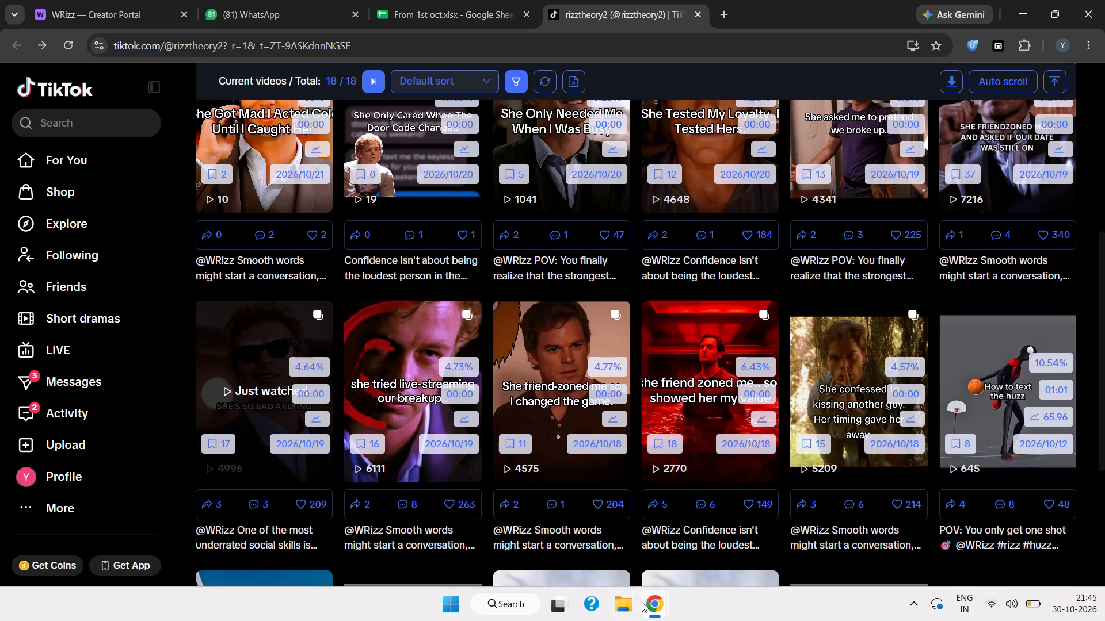
{"action": "left_click", "coordinate": [718, 534]}
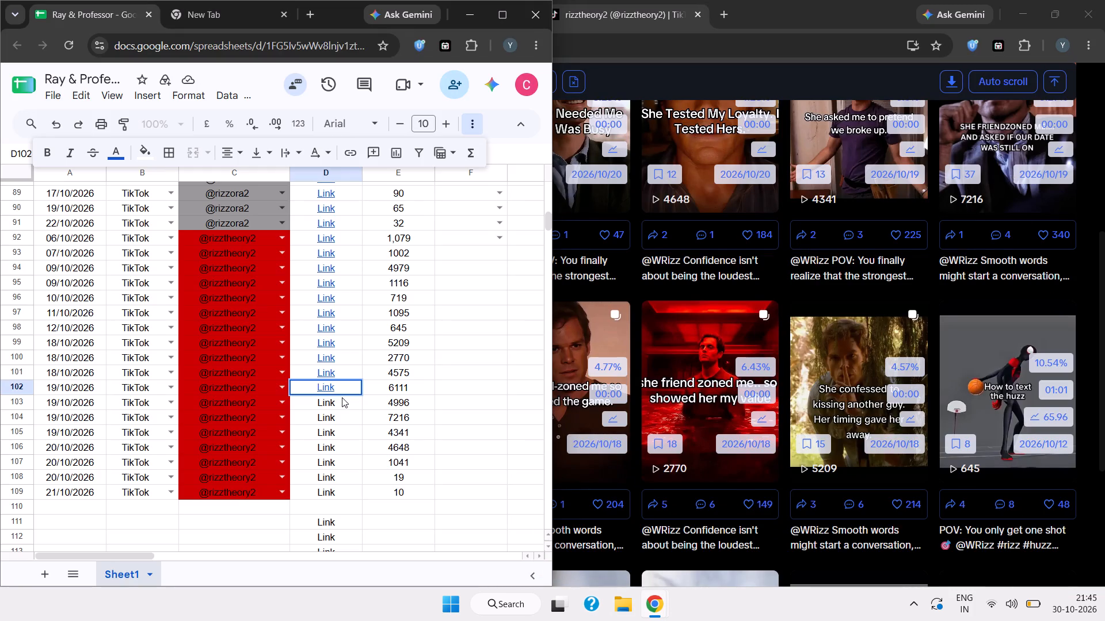
{"action": "right_click", "coordinate": [342, 397]}
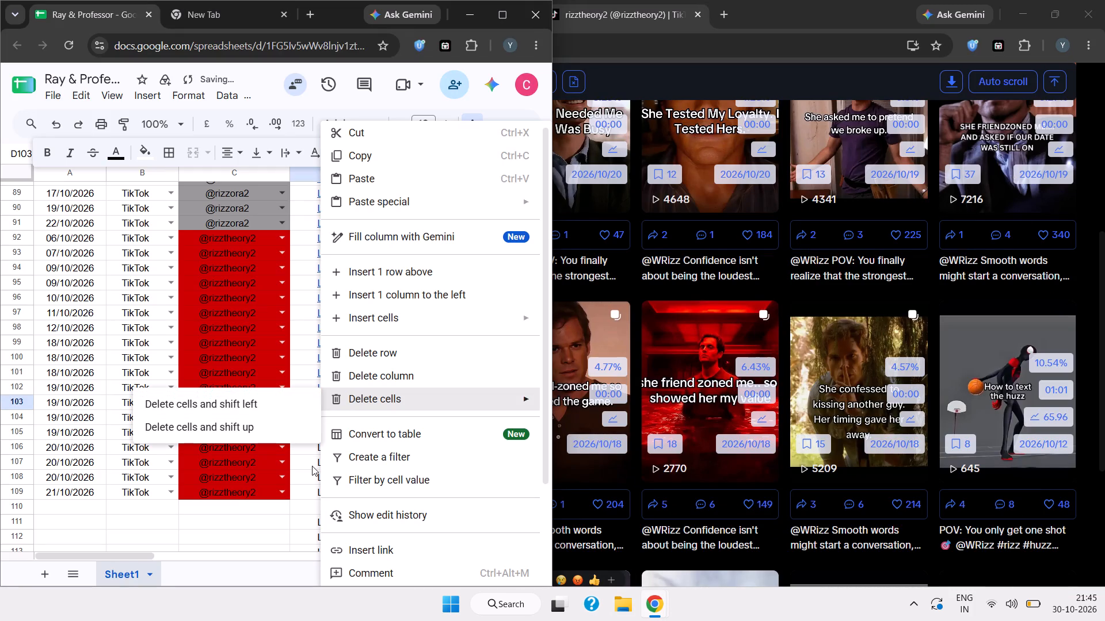
{"action": "left_click", "coordinate": [312, 466]}
{"action": "right_click", "coordinate": [348, 405]}
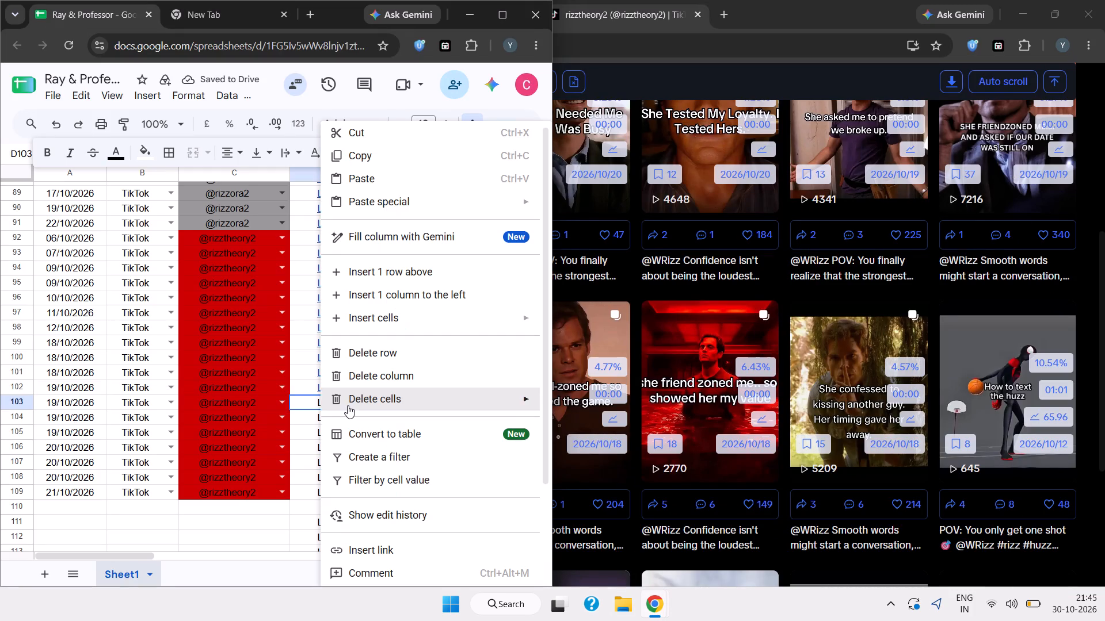
{"action": "left_click", "coordinate": [374, 547]}
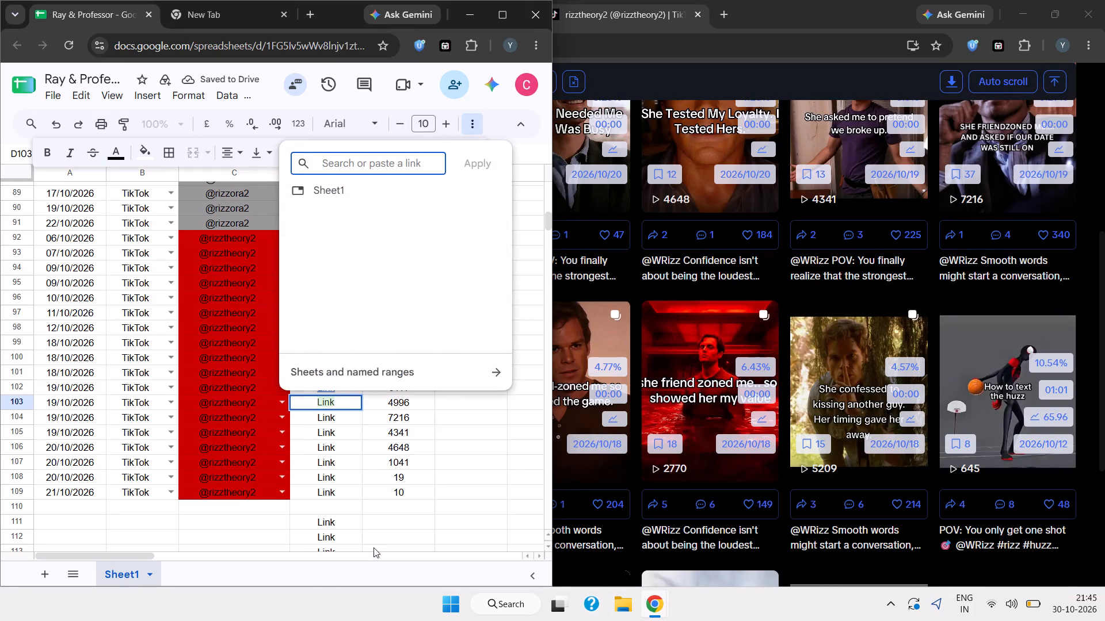
{"action": "key", "text": "ctrl+v"}
{"action": "left_click", "coordinate": [484, 169]}
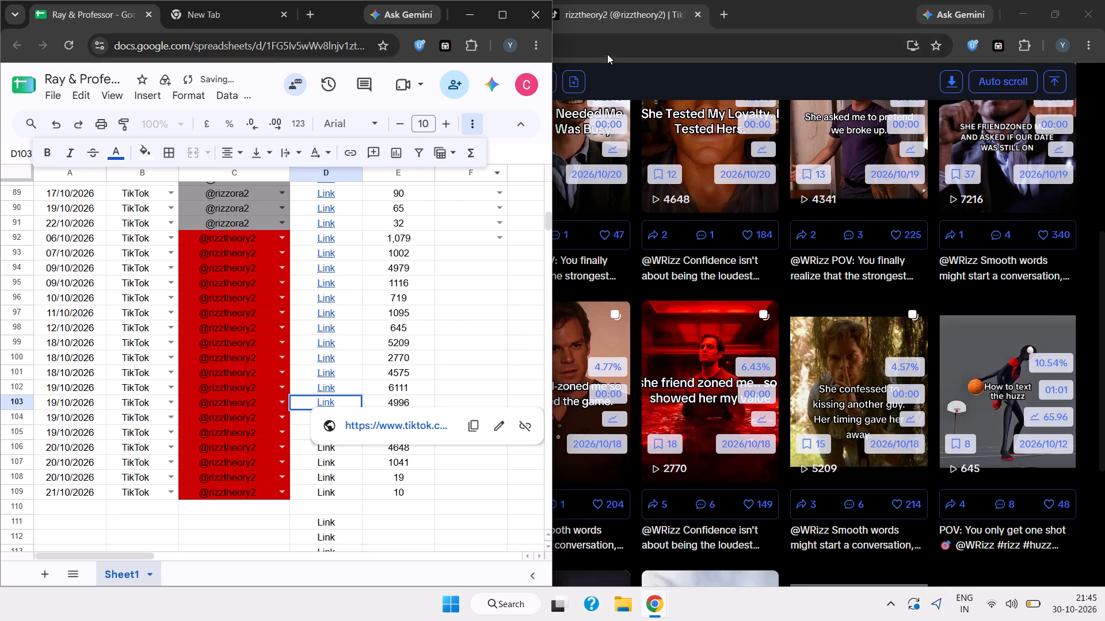
{"action": "left_click", "coordinate": [778, 14]}
{"action": "scroll", "coordinate": [698, 195], "scroll_direction": "up", "scroll_amount": 2}
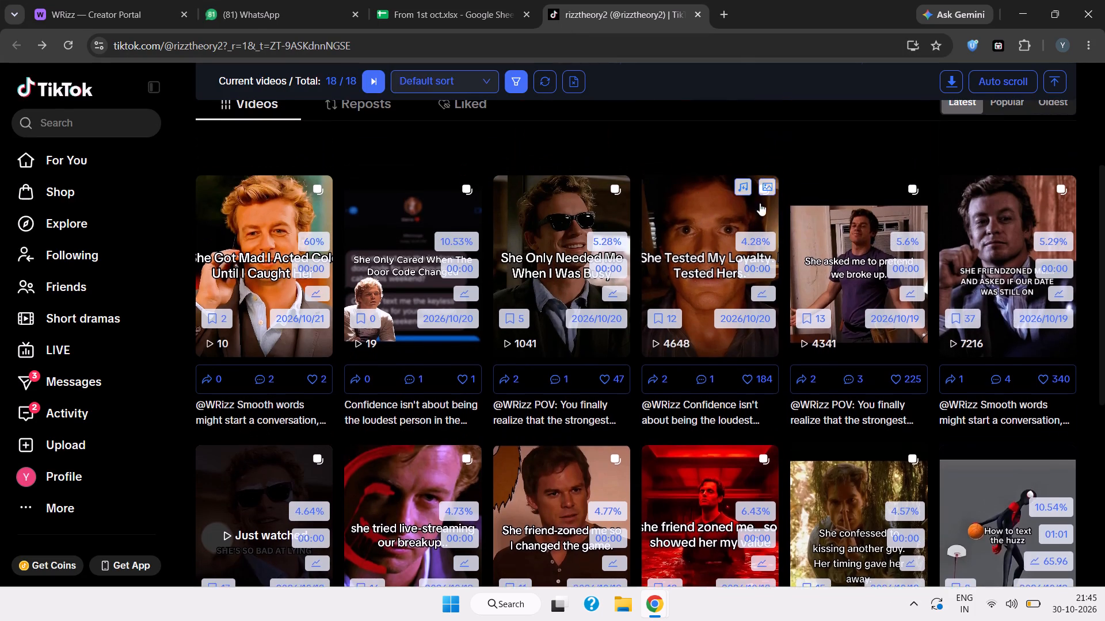
{"action": "left_click", "coordinate": [964, 278]}
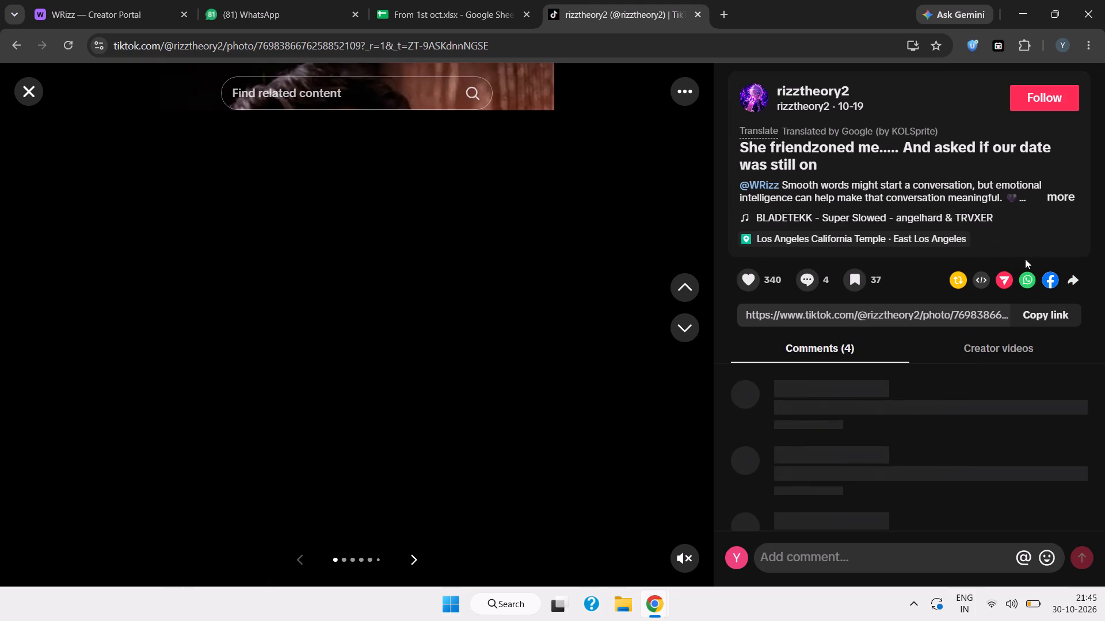
{"action": "left_click", "coordinate": [1039, 312]}
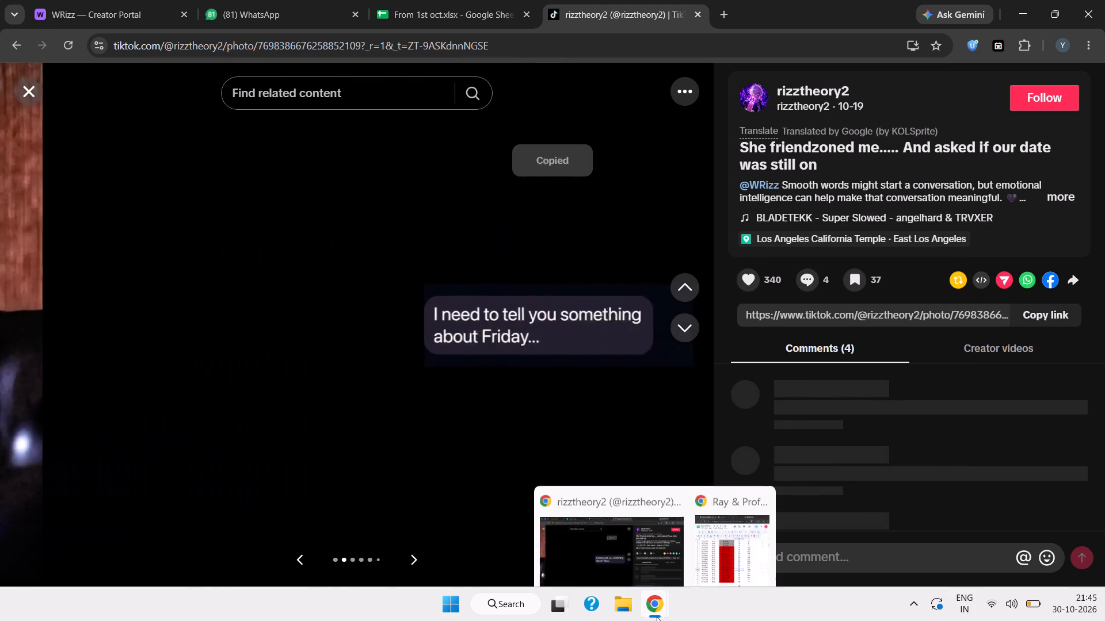
{"action": "left_click", "coordinate": [725, 523]}
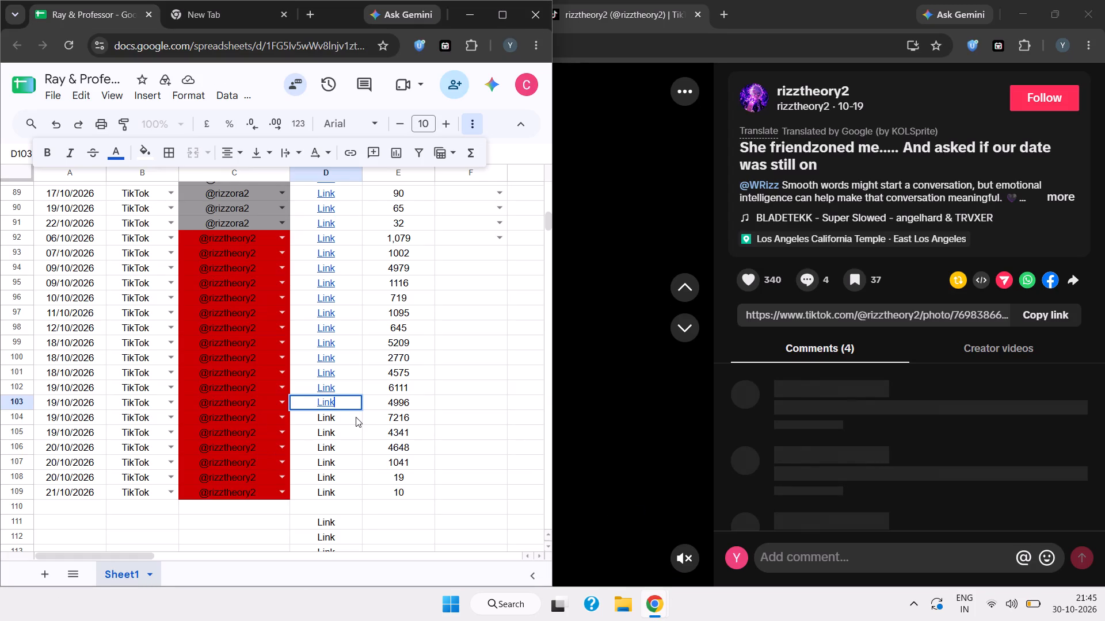
{"action": "right_click", "coordinate": [356, 417]}
{"action": "left_click", "coordinate": [391, 550]}
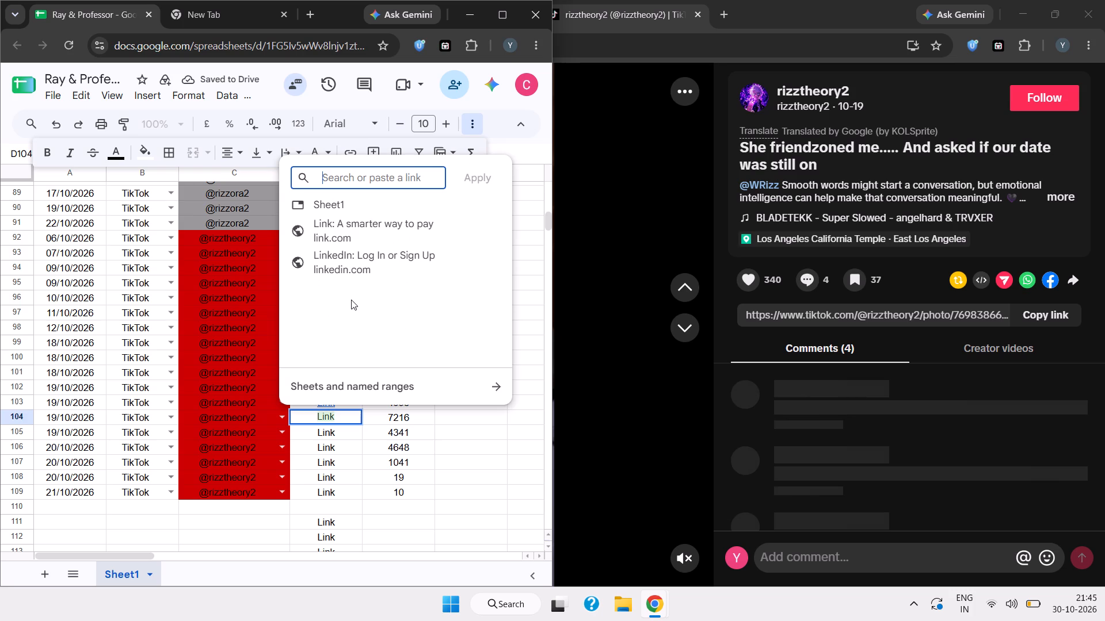
{"action": "key", "text": "ctrl+v"}
{"action": "left_click", "coordinate": [479, 175]}
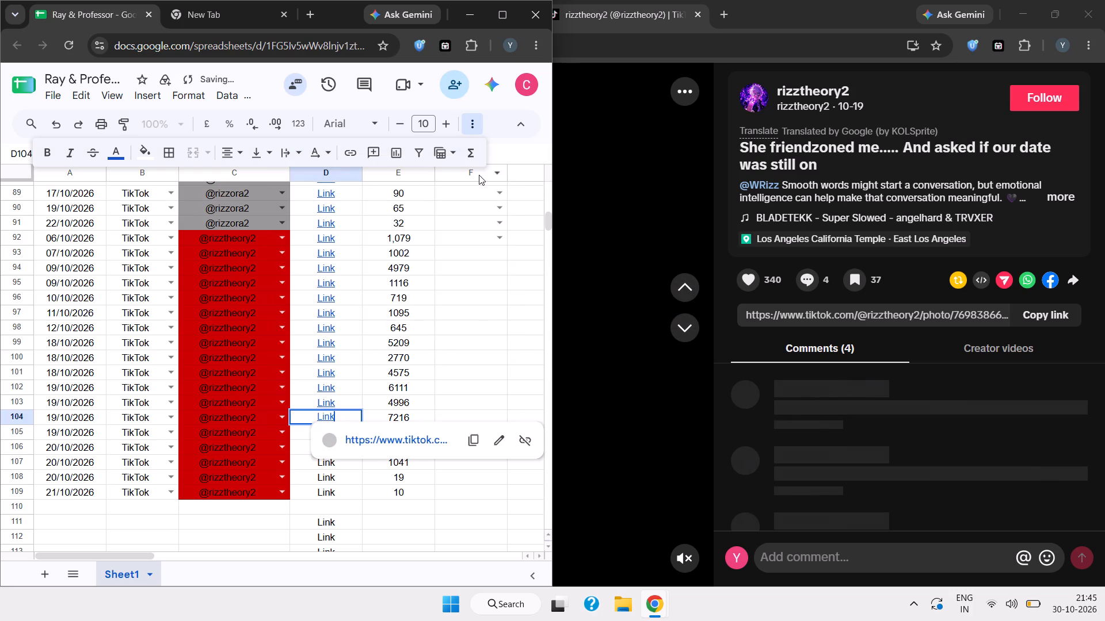
{"action": "left_click", "coordinate": [782, 21]}
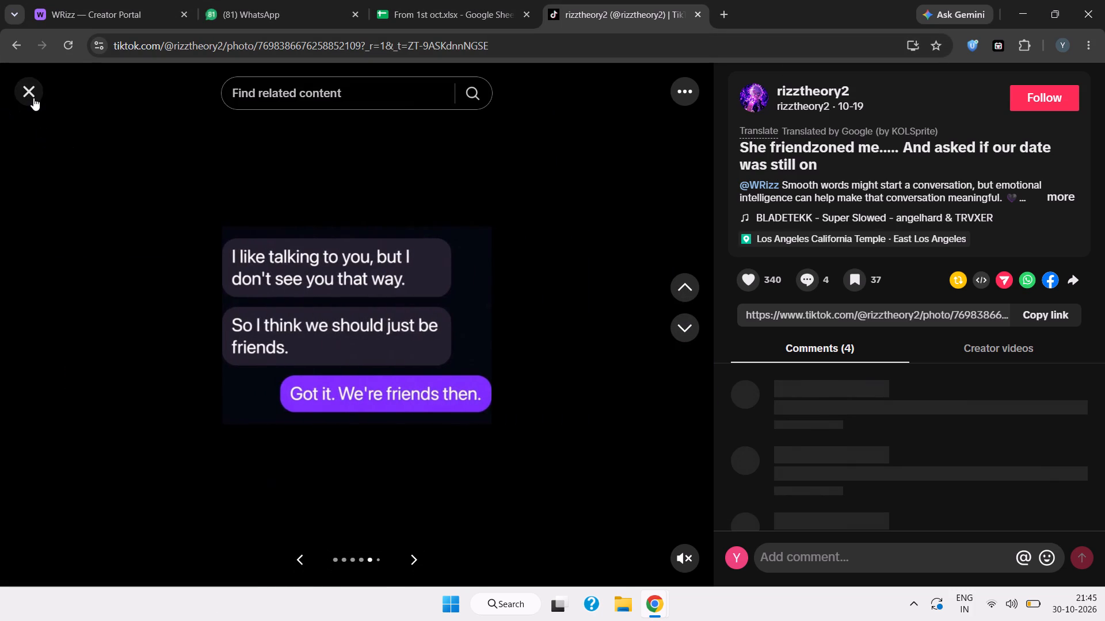
{"action": "left_click", "coordinate": [33, 98]}
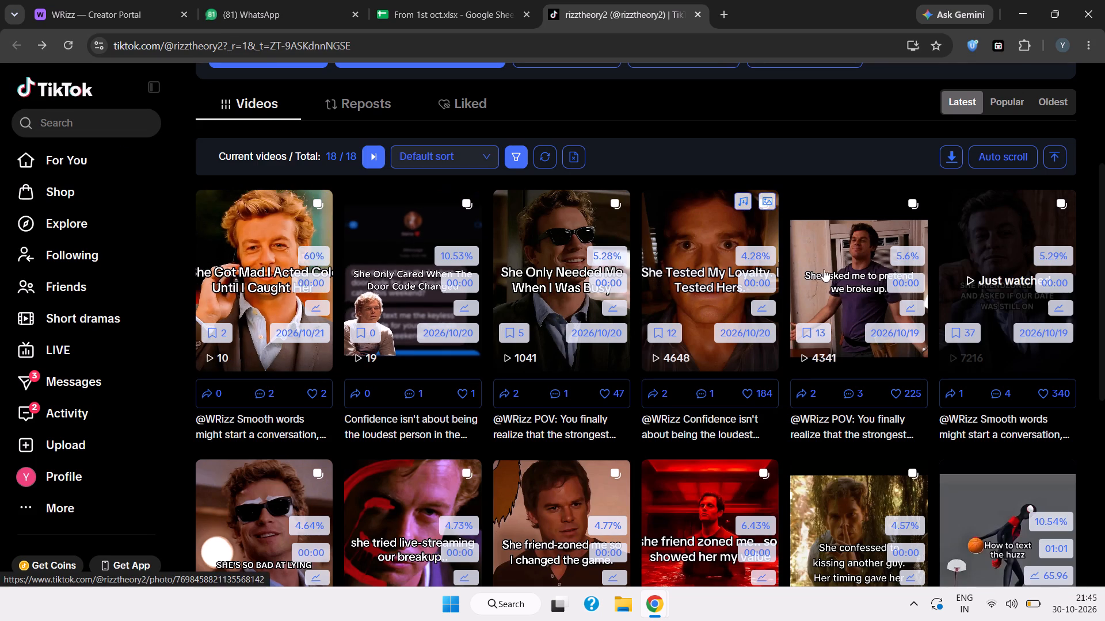
{"action": "left_click", "coordinate": [848, 270]}
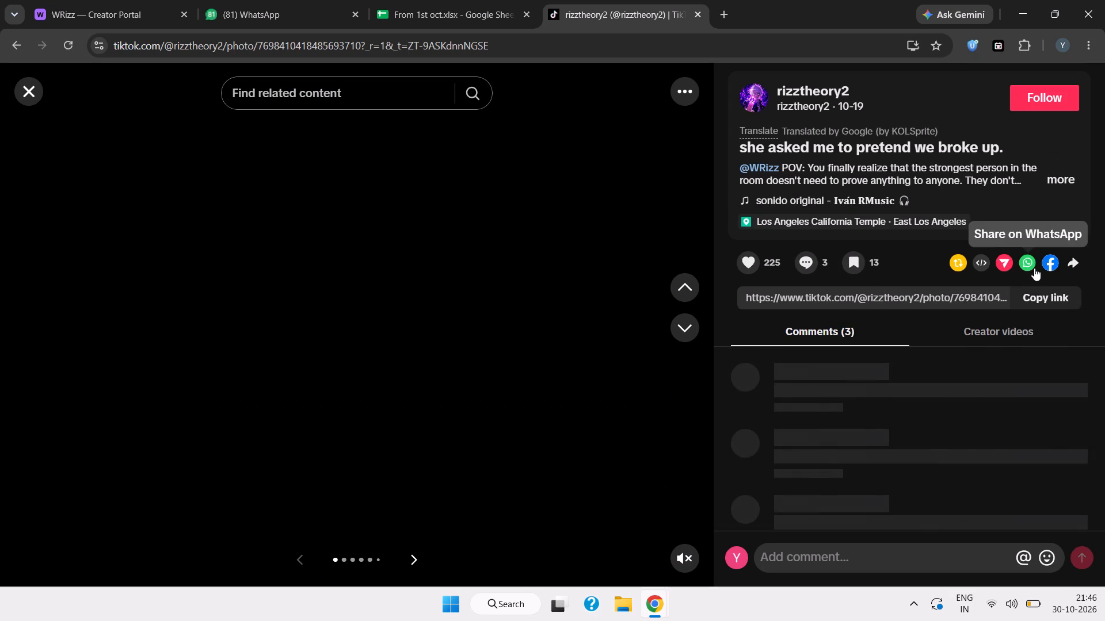
{"action": "left_click", "coordinate": [1046, 289]}
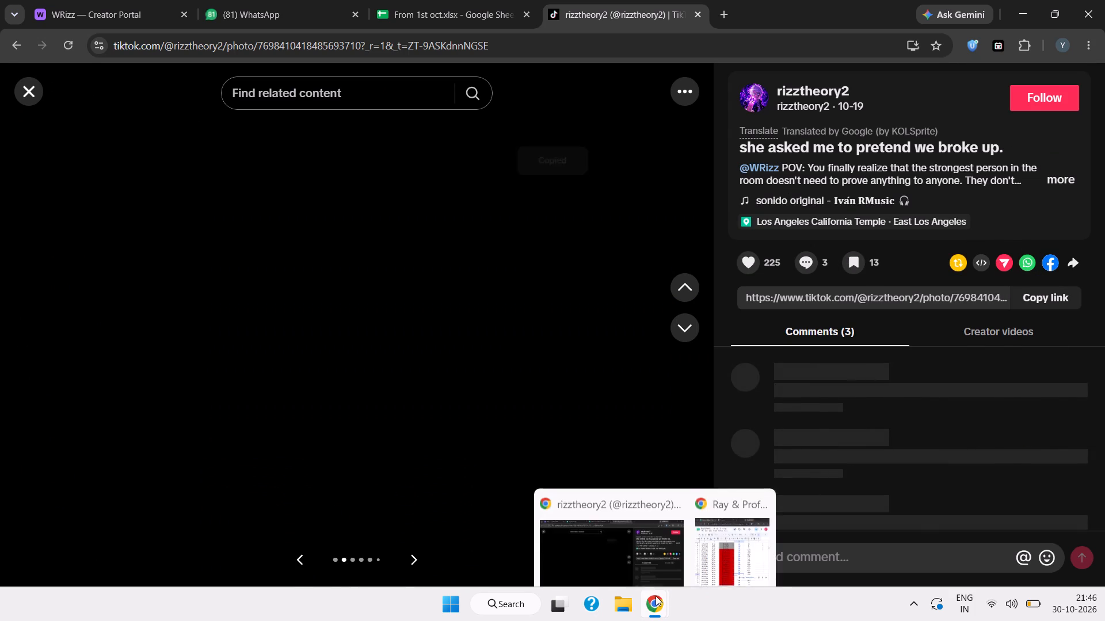
{"action": "left_click", "coordinate": [737, 537]}
{"action": "right_click", "coordinate": [351, 432]}
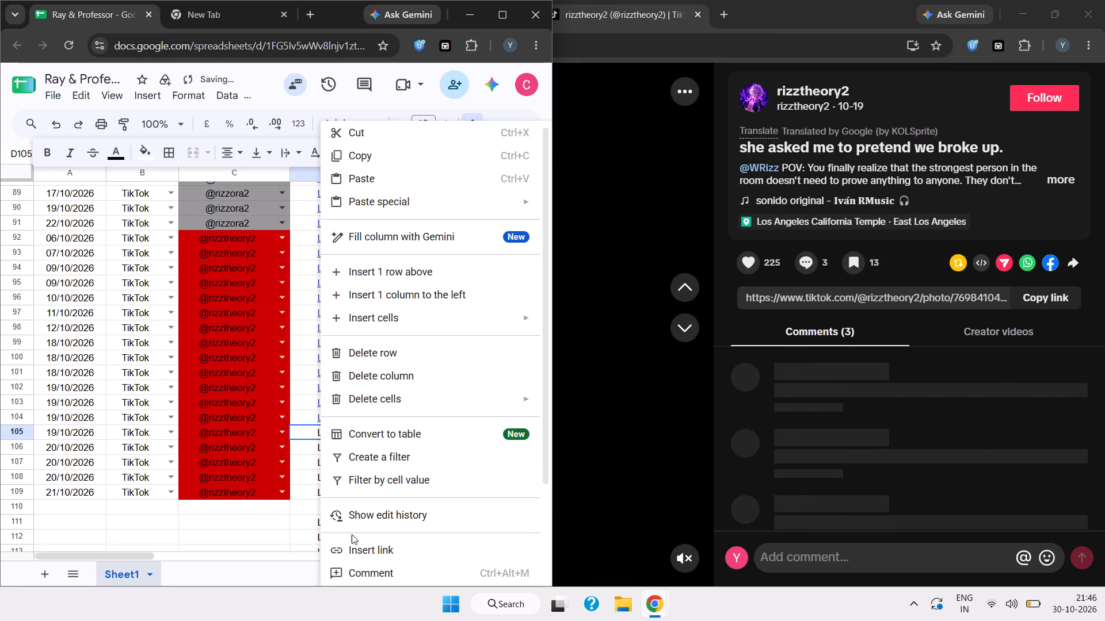
{"action": "left_click", "coordinate": [352, 540]}
{"action": "key", "text": "ctrl+v"}
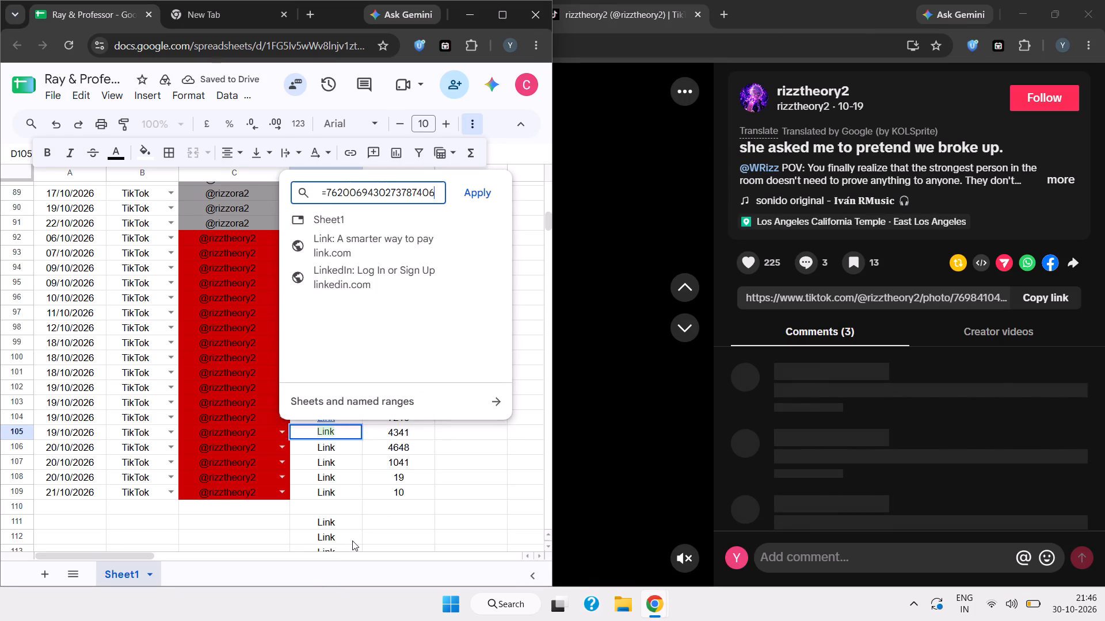
{"action": "left_click", "coordinate": [475, 192]}
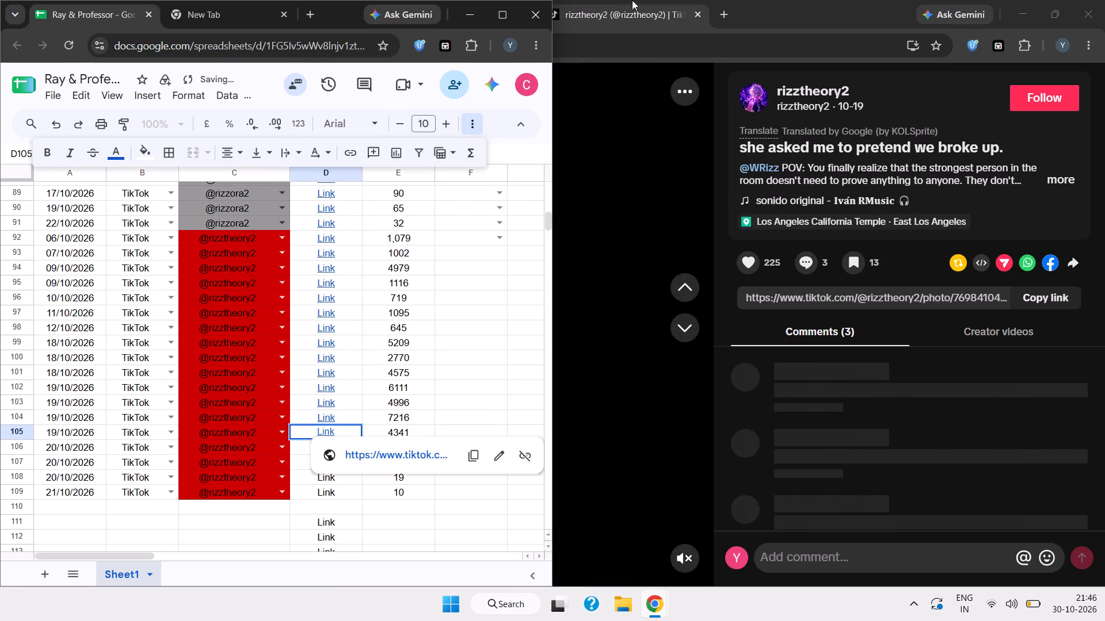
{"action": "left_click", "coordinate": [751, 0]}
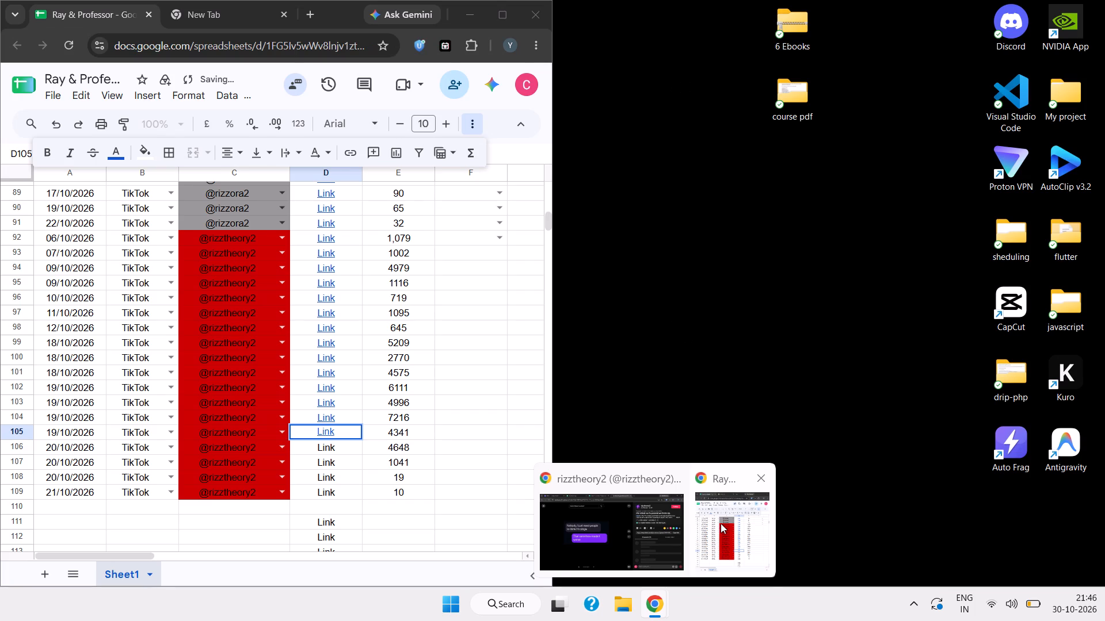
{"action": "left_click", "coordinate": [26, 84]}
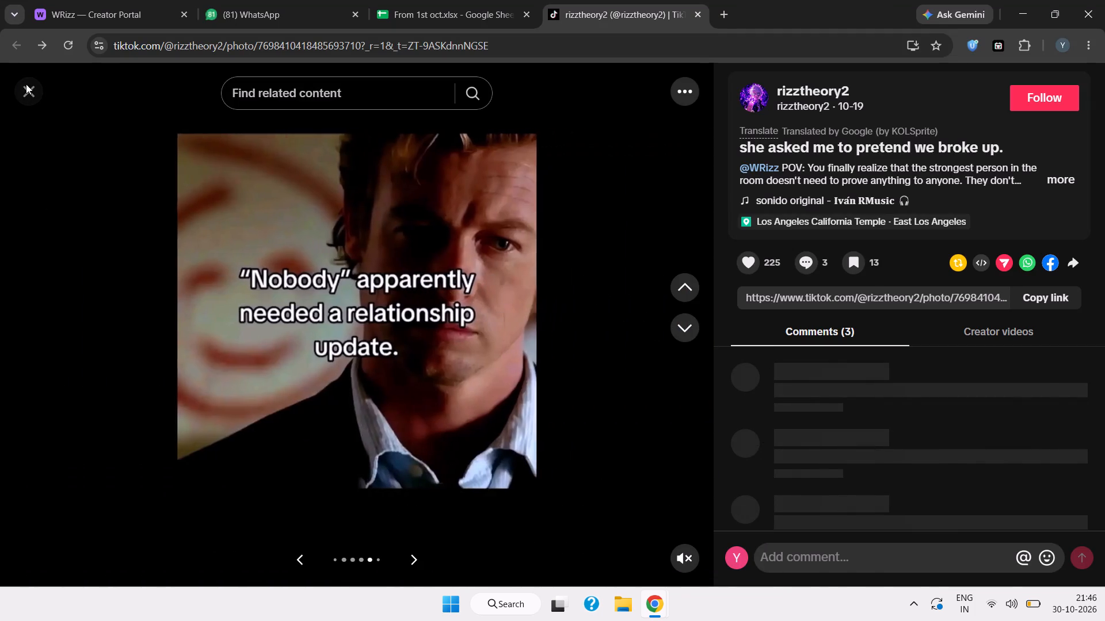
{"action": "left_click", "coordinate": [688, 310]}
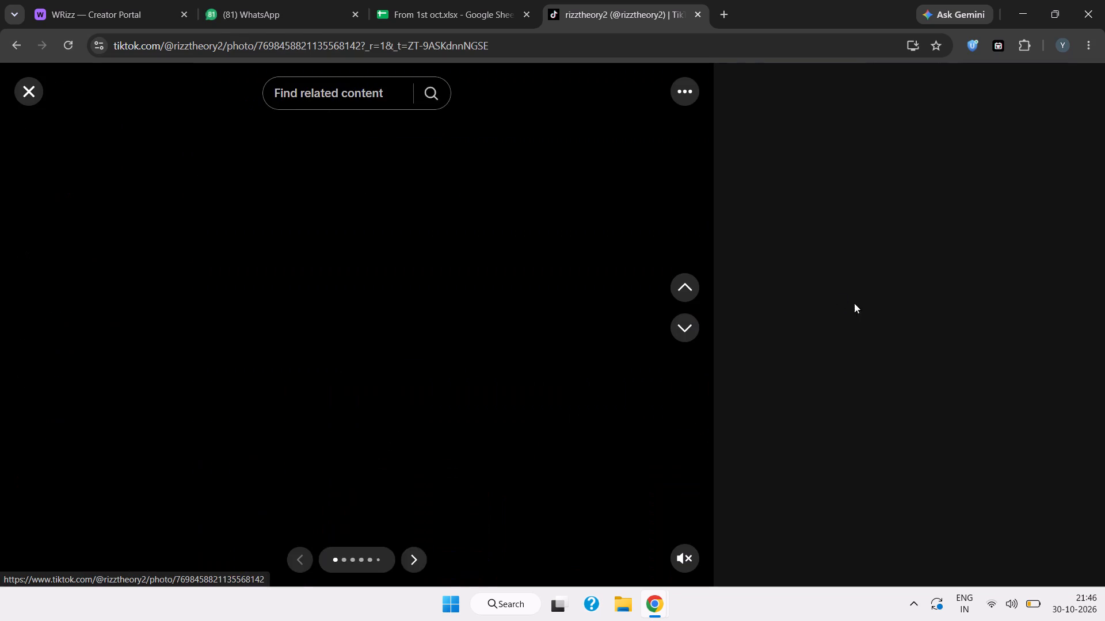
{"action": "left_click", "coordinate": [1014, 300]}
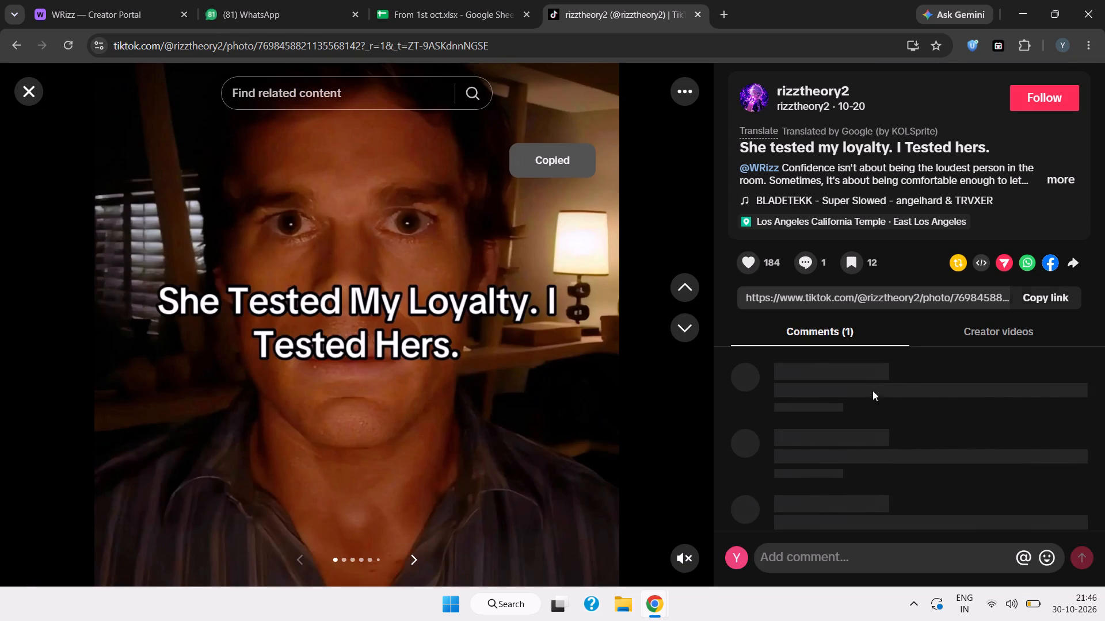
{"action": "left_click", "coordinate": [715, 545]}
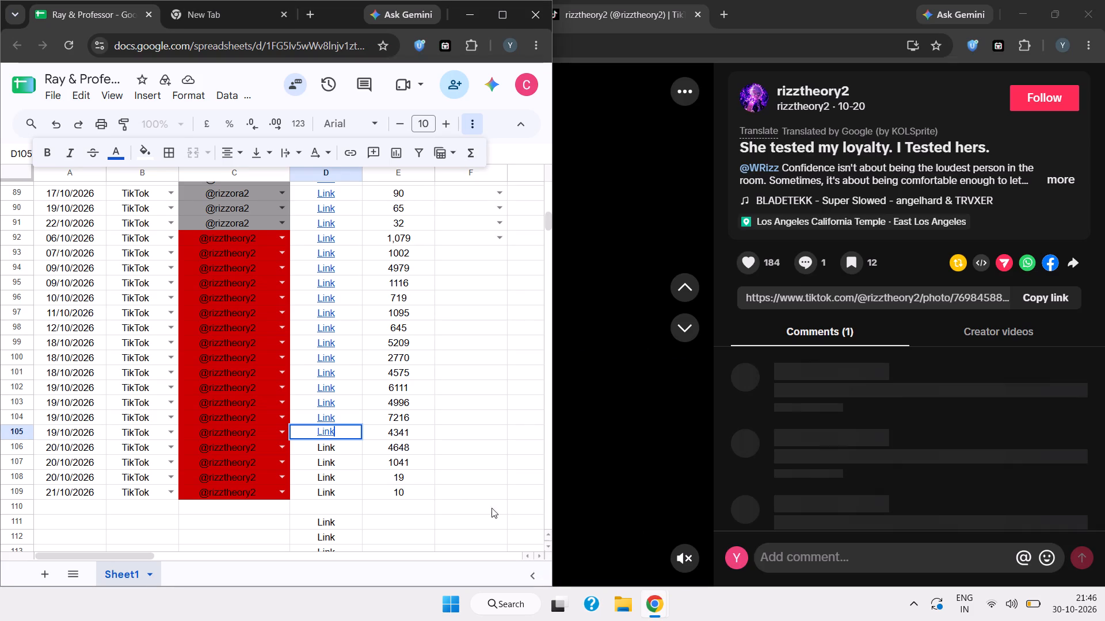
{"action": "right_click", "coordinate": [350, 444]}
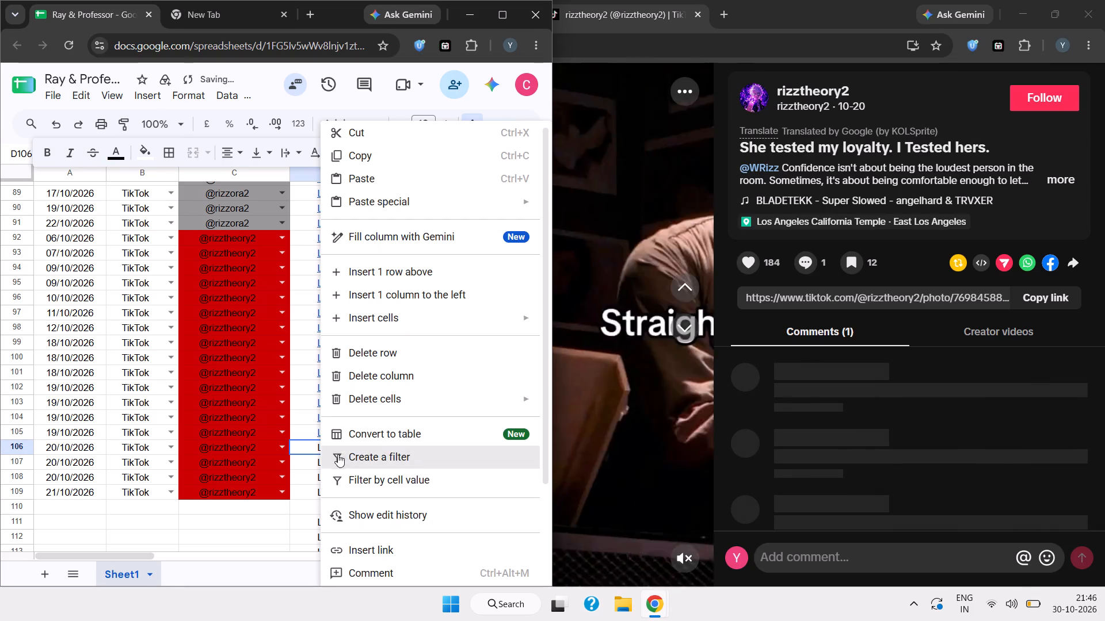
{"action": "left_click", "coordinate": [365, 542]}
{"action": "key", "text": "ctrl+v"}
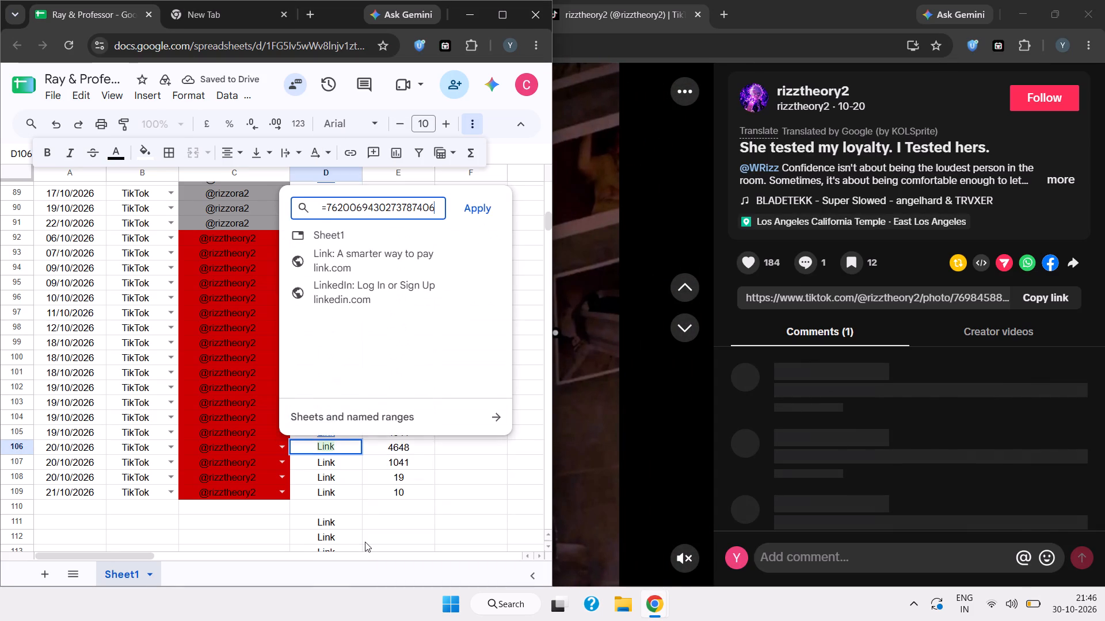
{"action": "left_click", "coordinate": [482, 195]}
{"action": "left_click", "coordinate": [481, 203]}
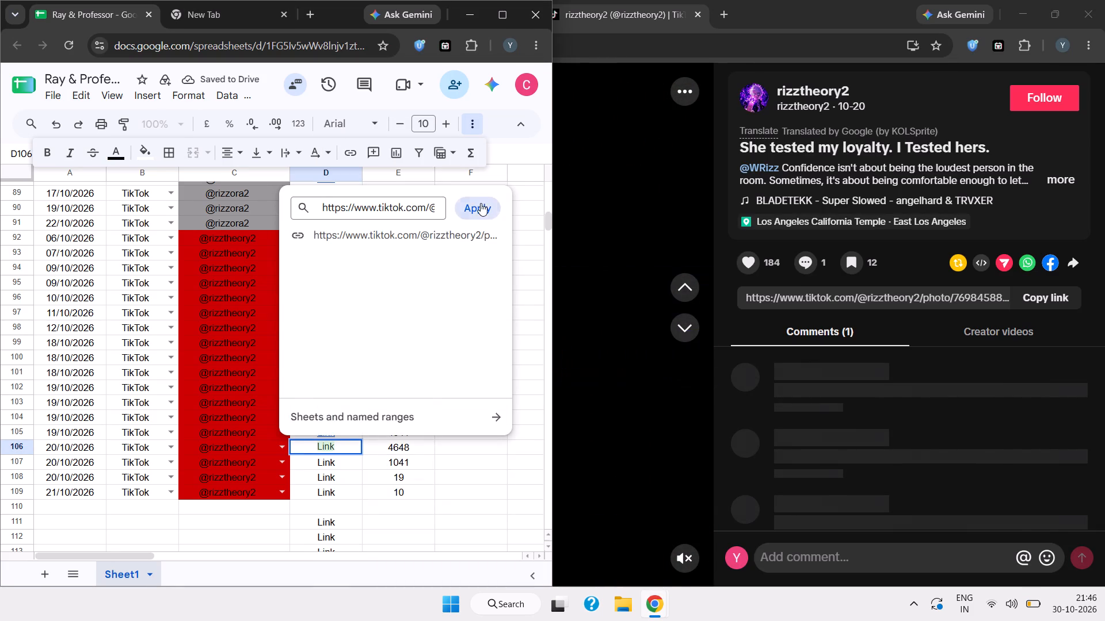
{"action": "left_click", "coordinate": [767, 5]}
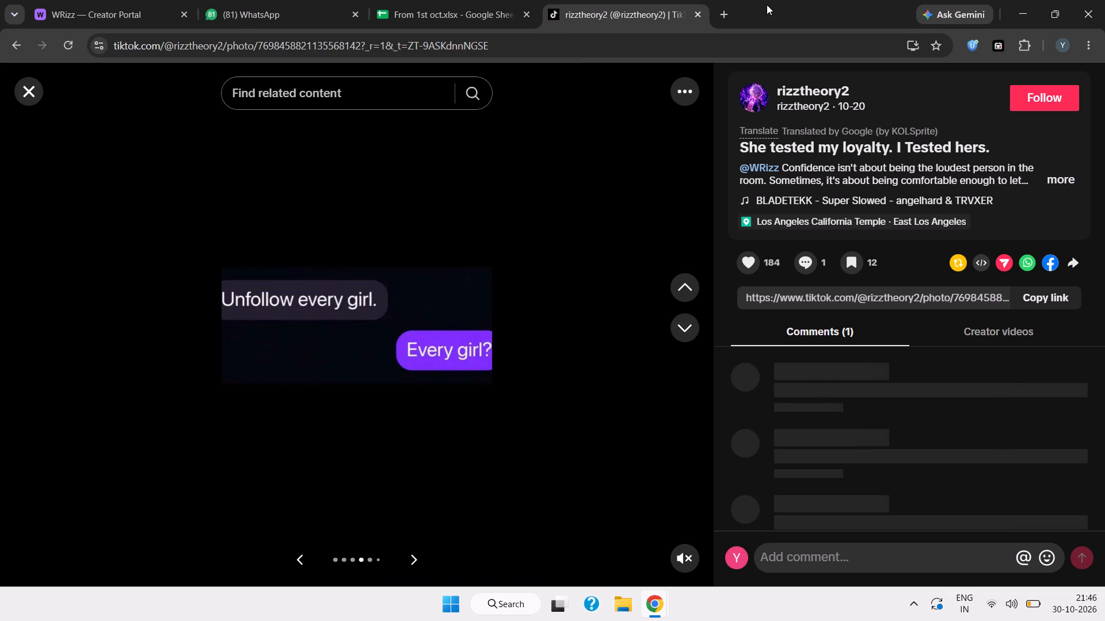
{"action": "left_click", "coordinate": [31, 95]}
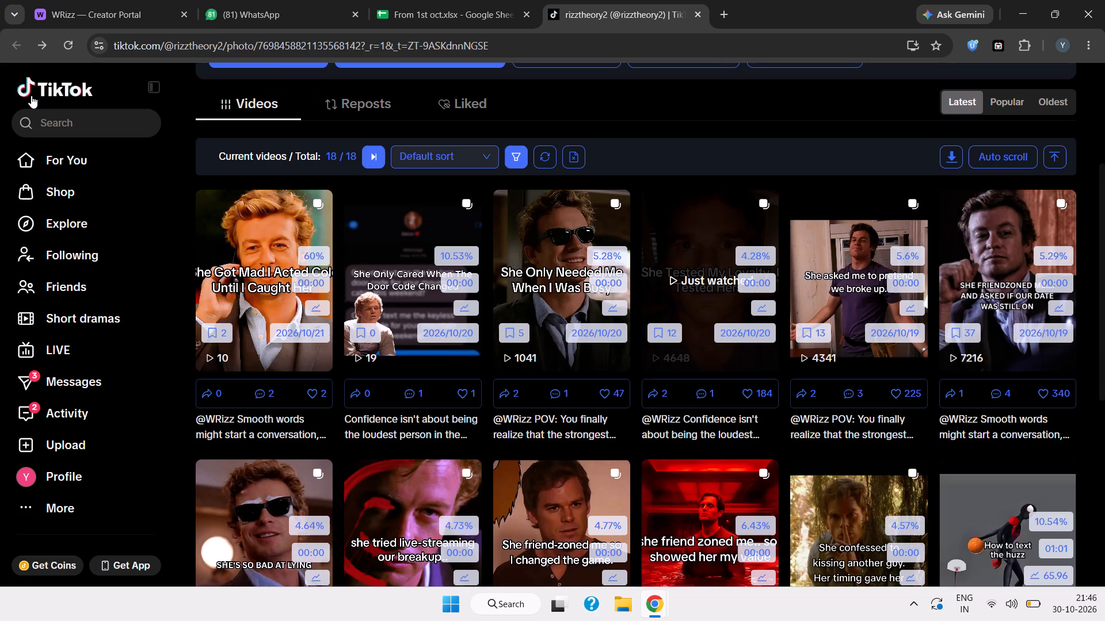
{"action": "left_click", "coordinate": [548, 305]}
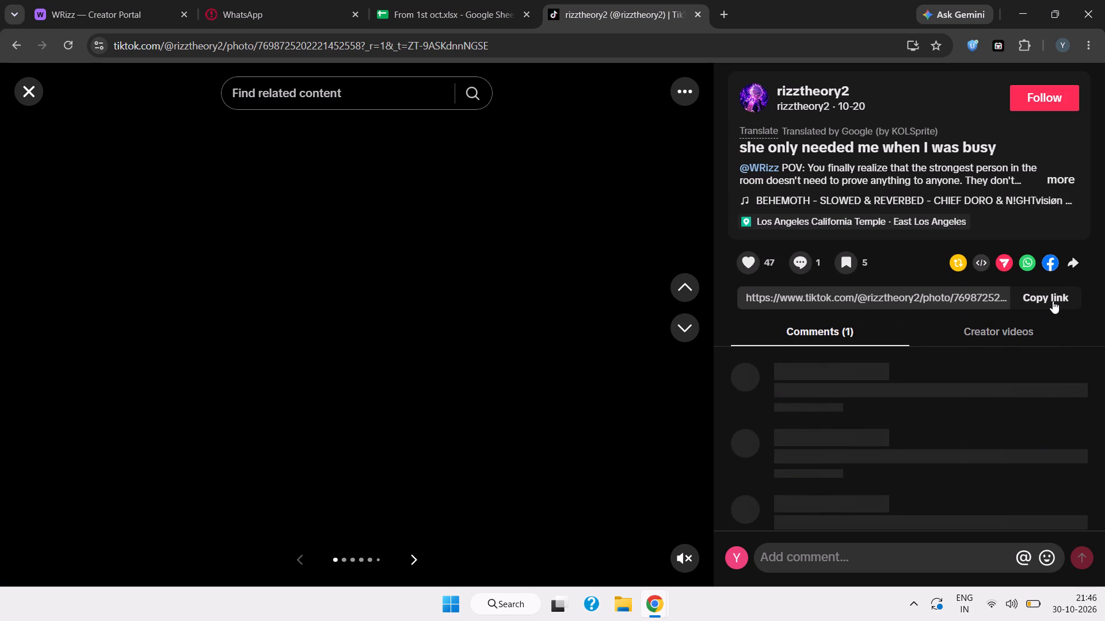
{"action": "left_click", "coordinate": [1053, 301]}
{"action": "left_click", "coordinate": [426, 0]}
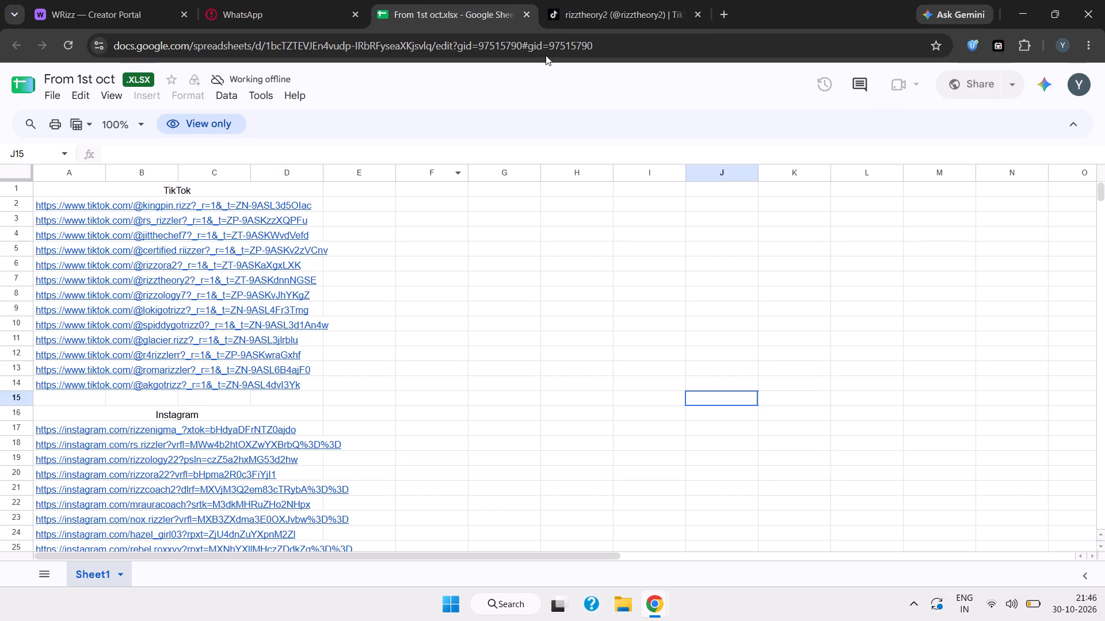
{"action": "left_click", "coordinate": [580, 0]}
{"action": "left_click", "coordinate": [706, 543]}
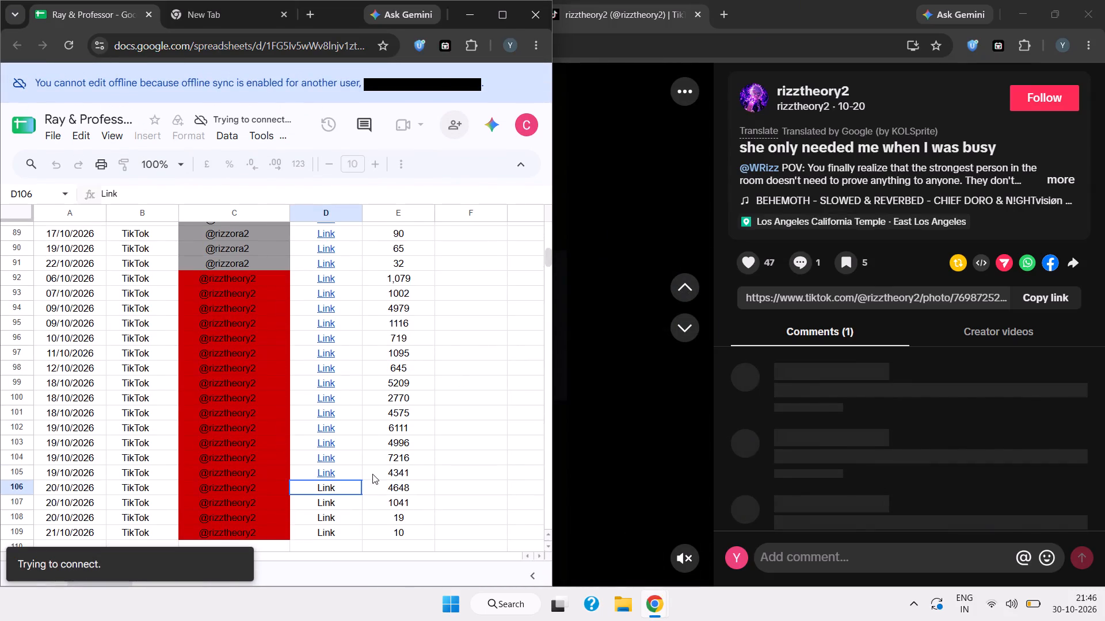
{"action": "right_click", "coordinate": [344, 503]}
{"action": "left_click", "coordinate": [789, 0]}
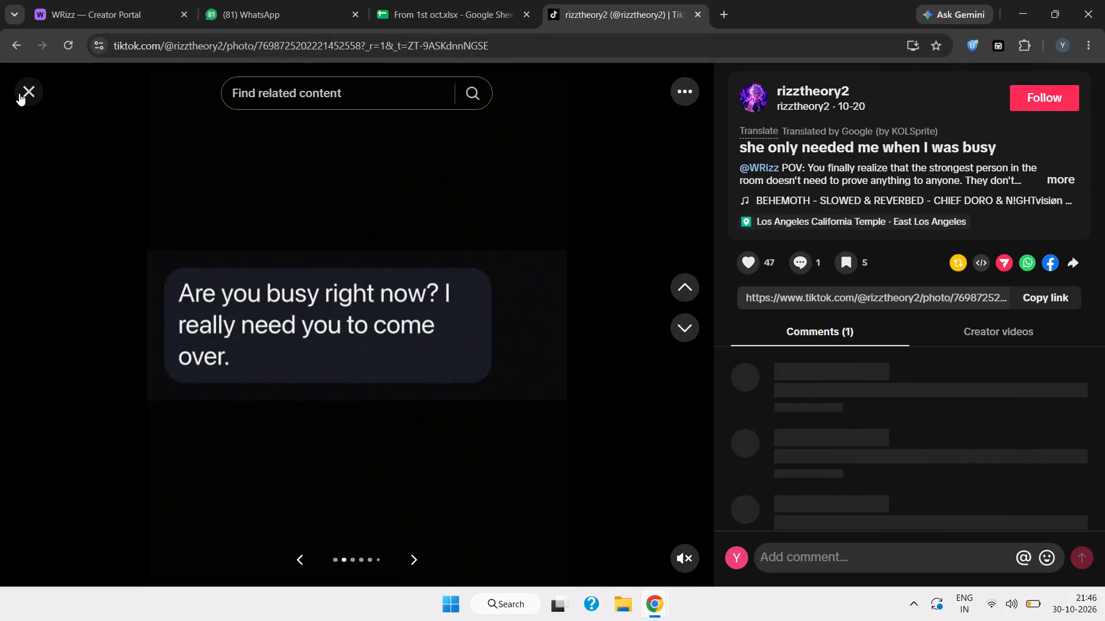
{"action": "left_click", "coordinate": [19, 93]}
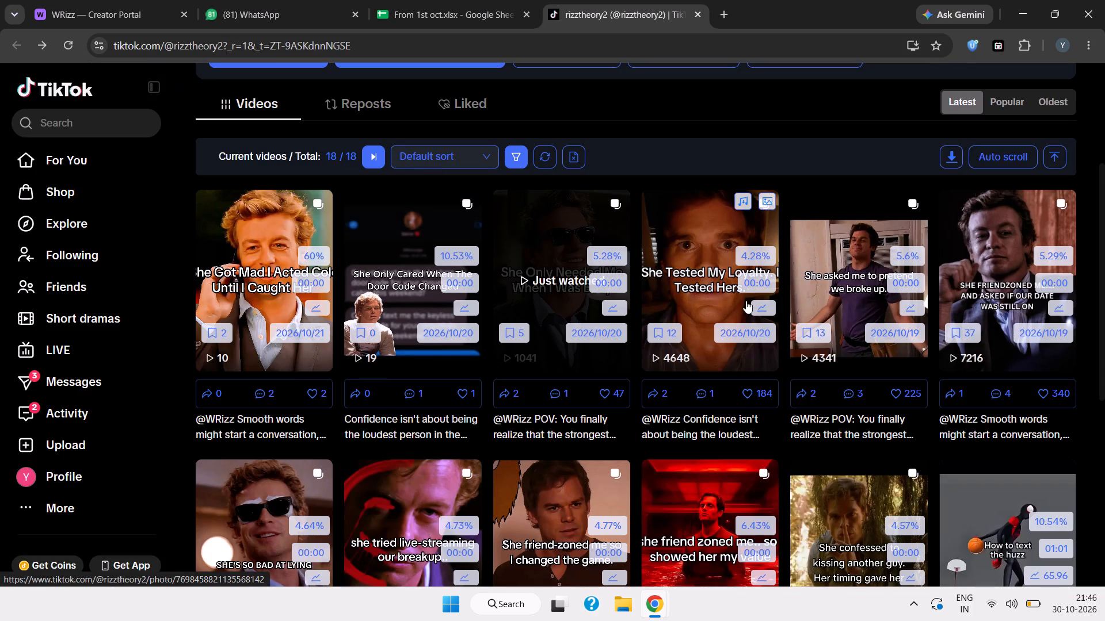
{"action": "left_click", "coordinate": [706, 281]}
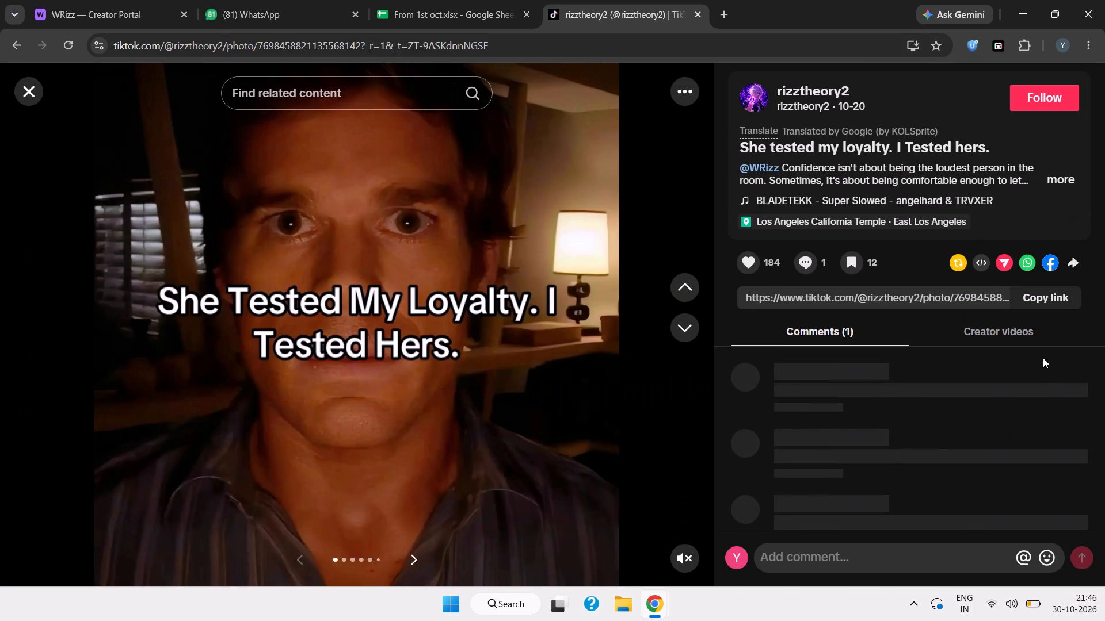
{"action": "left_click", "coordinate": [1055, 303]}
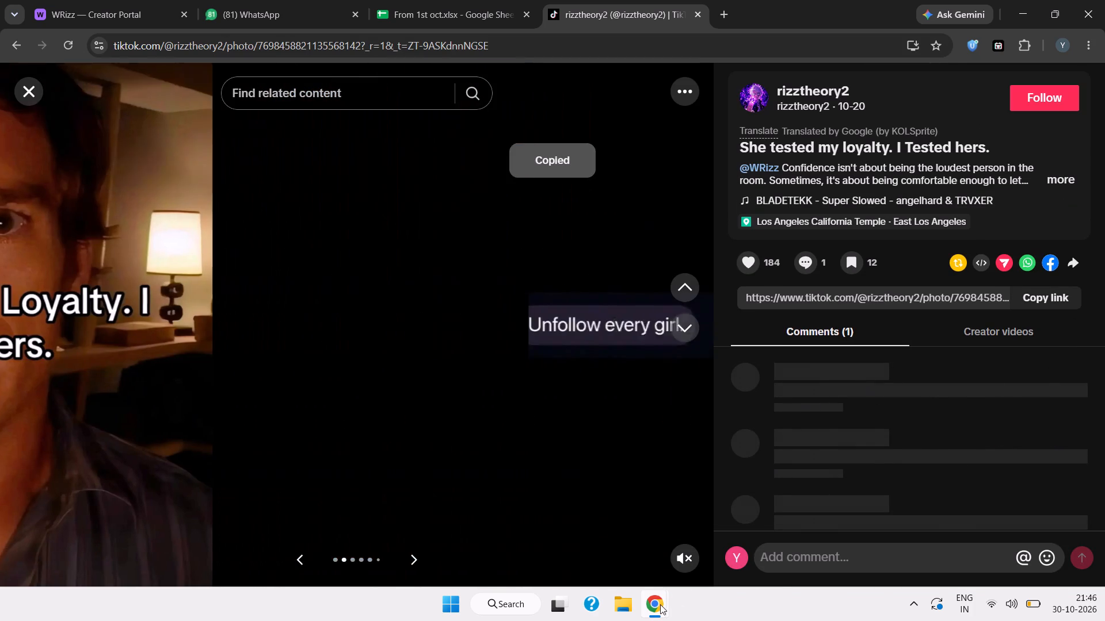
{"action": "left_click", "coordinate": [721, 555]}
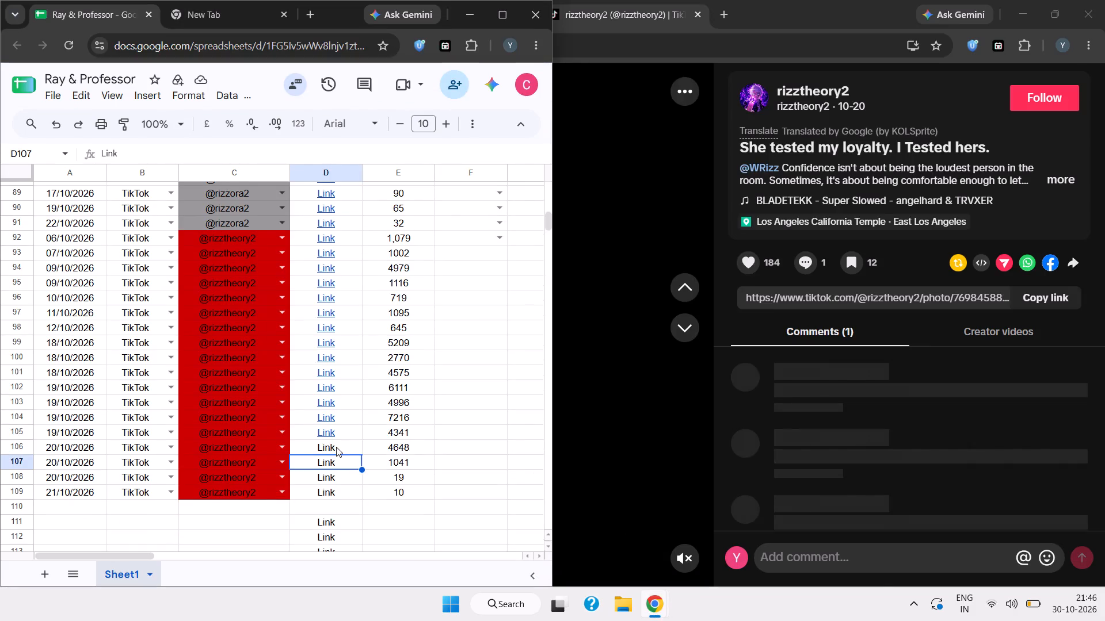
{"action": "right_click", "coordinate": [336, 447]}
{"action": "left_click", "coordinate": [380, 546]}
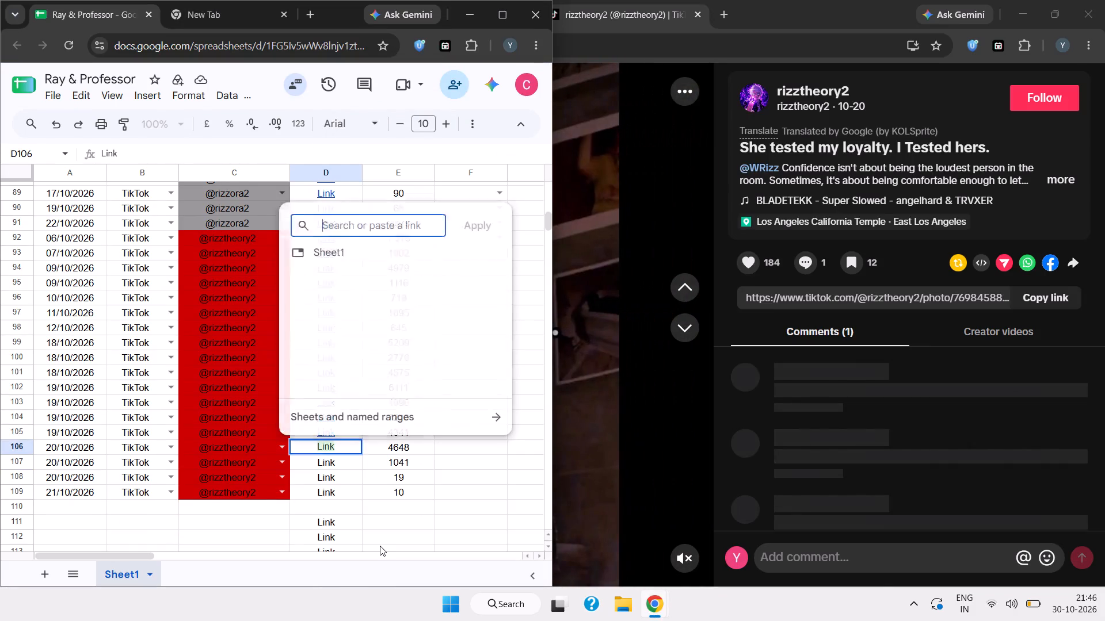
{"action": "key", "text": "ctrl+v"}
{"action": "left_click", "coordinate": [471, 208]}
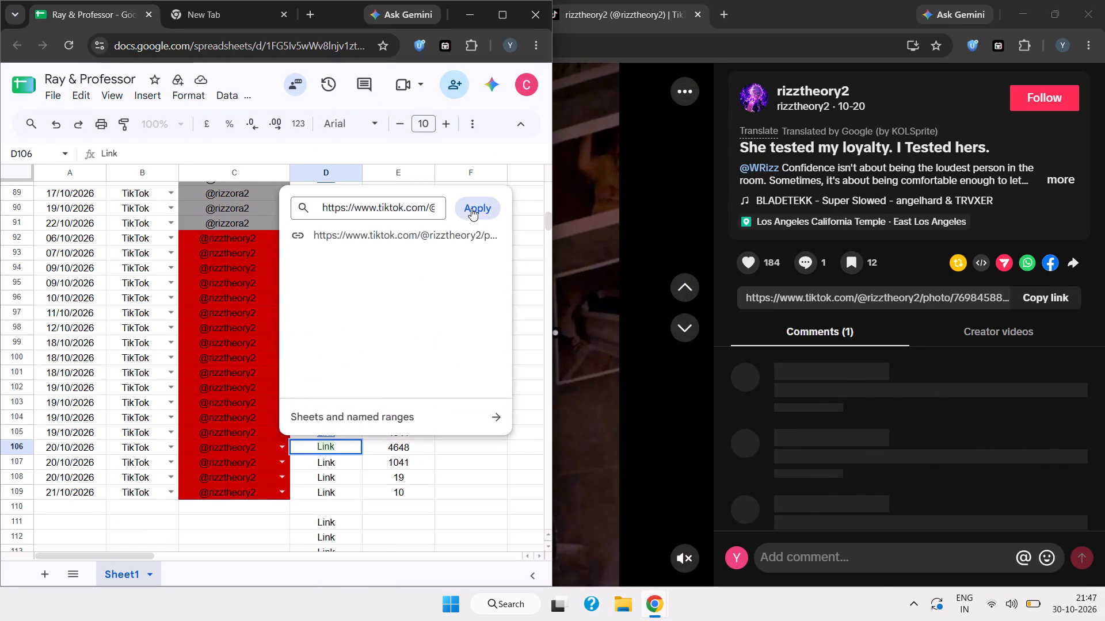
{"action": "left_click", "coordinate": [749, 6]}
{"action": "left_click", "coordinate": [32, 87]}
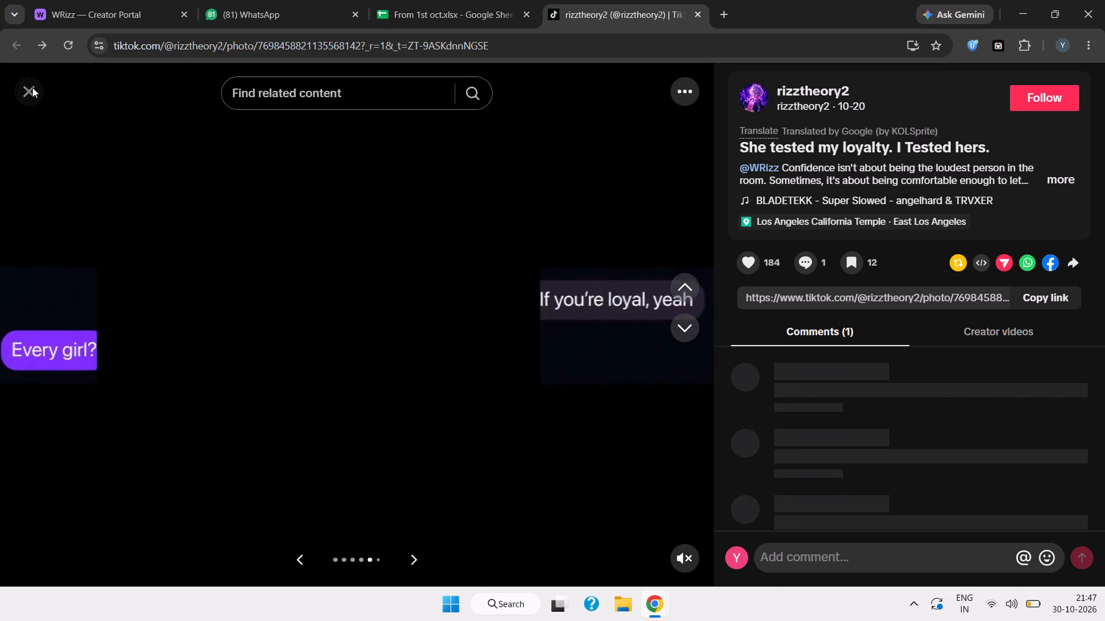
{"action": "left_click", "coordinate": [516, 233]}
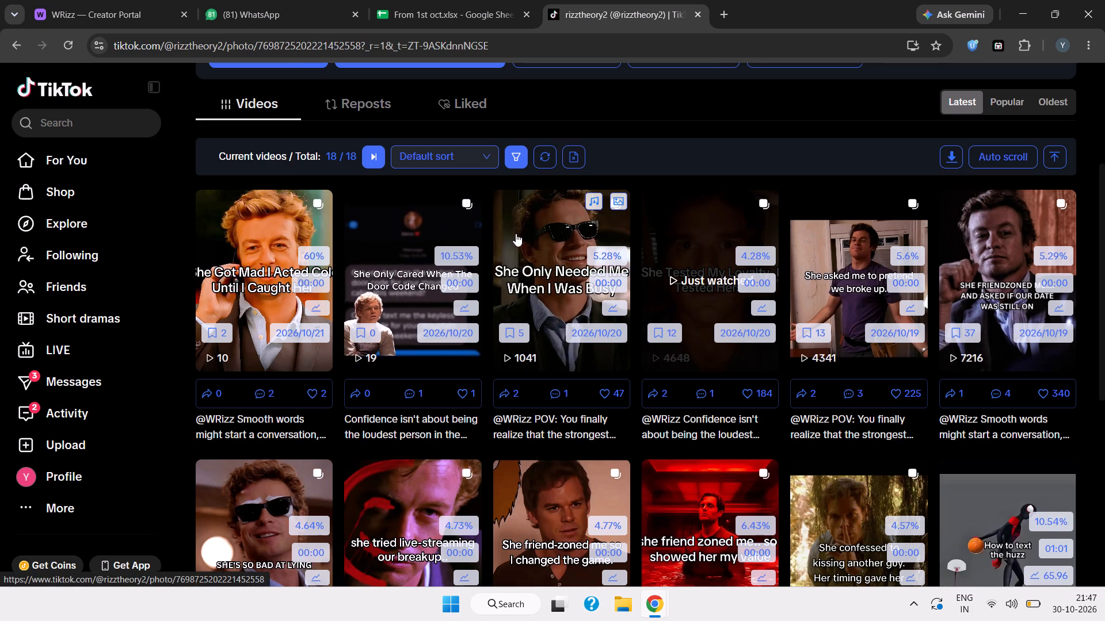
{"action": "left_click", "coordinate": [1042, 304]}
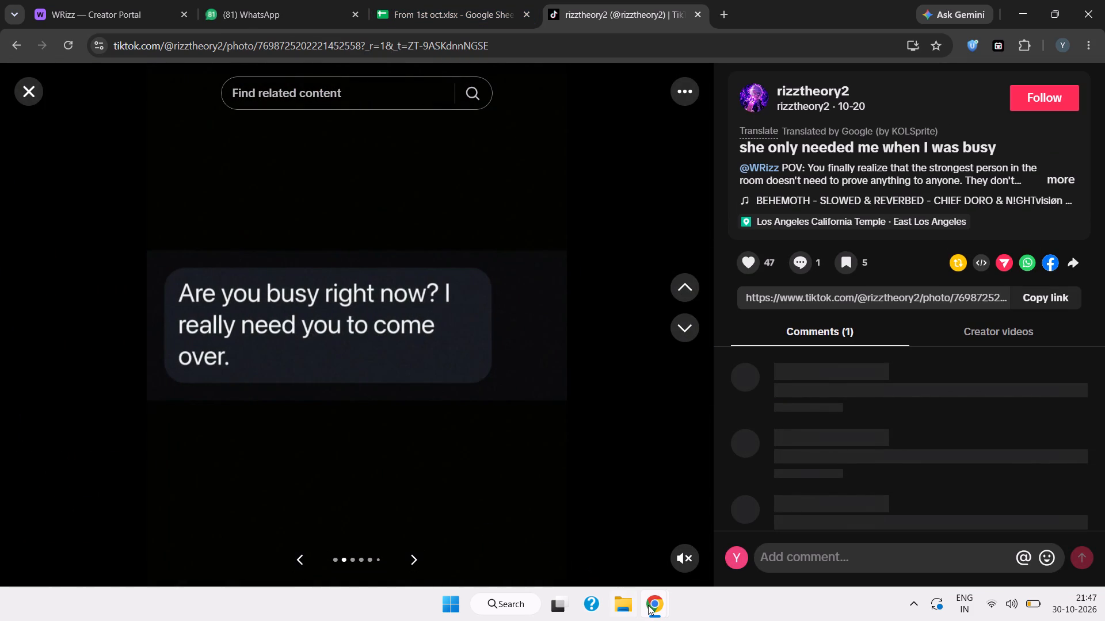
{"action": "left_click", "coordinate": [711, 525]}
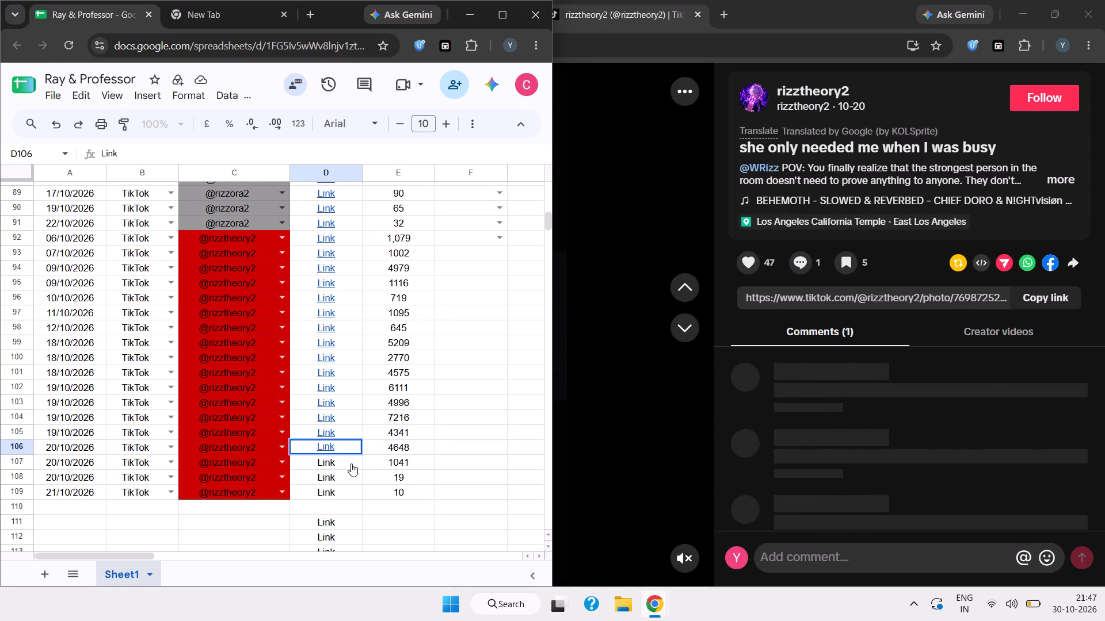
{"action": "right_click", "coordinate": [350, 462]}
{"action": "left_click", "coordinate": [372, 543]}
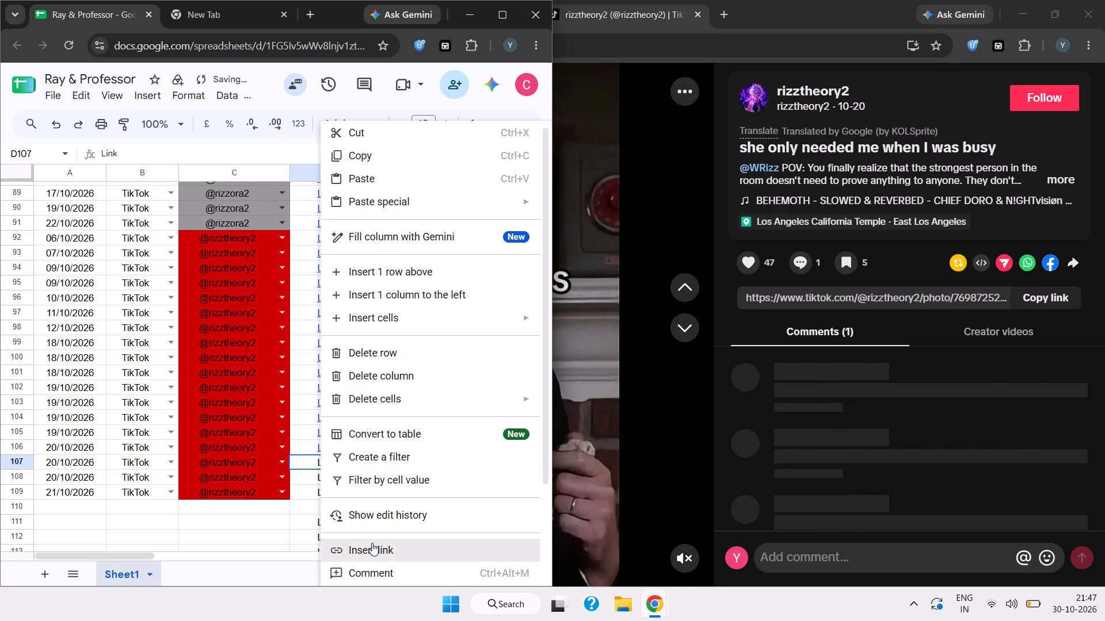
{"action": "key", "text": "ctrl+v"}
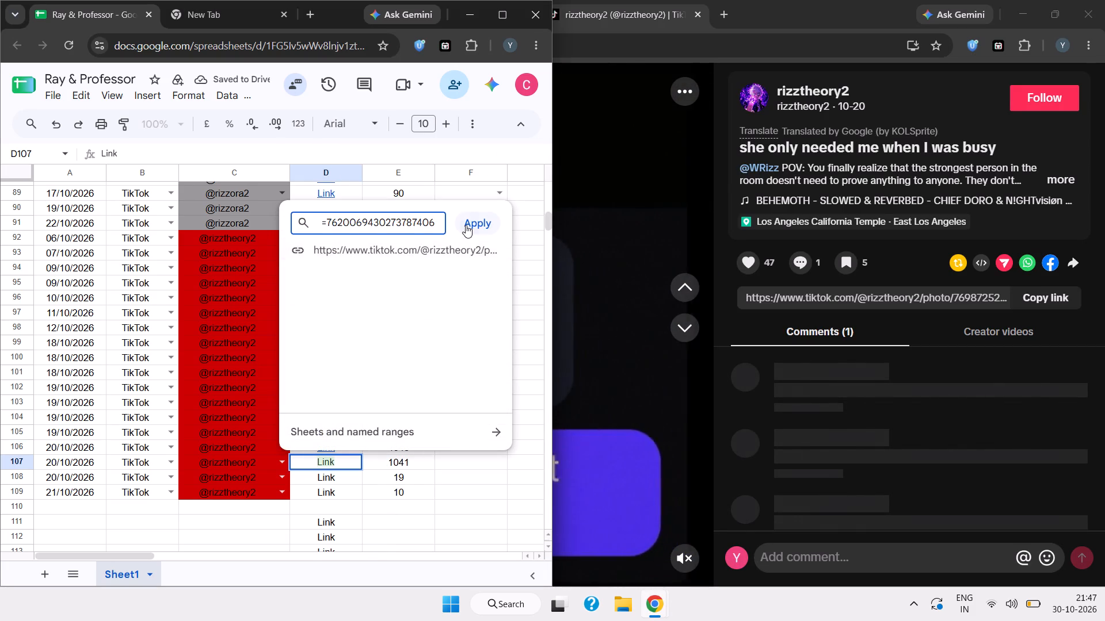
{"action": "left_click", "coordinate": [466, 225]}
{"action": "left_click", "coordinate": [739, 0]}
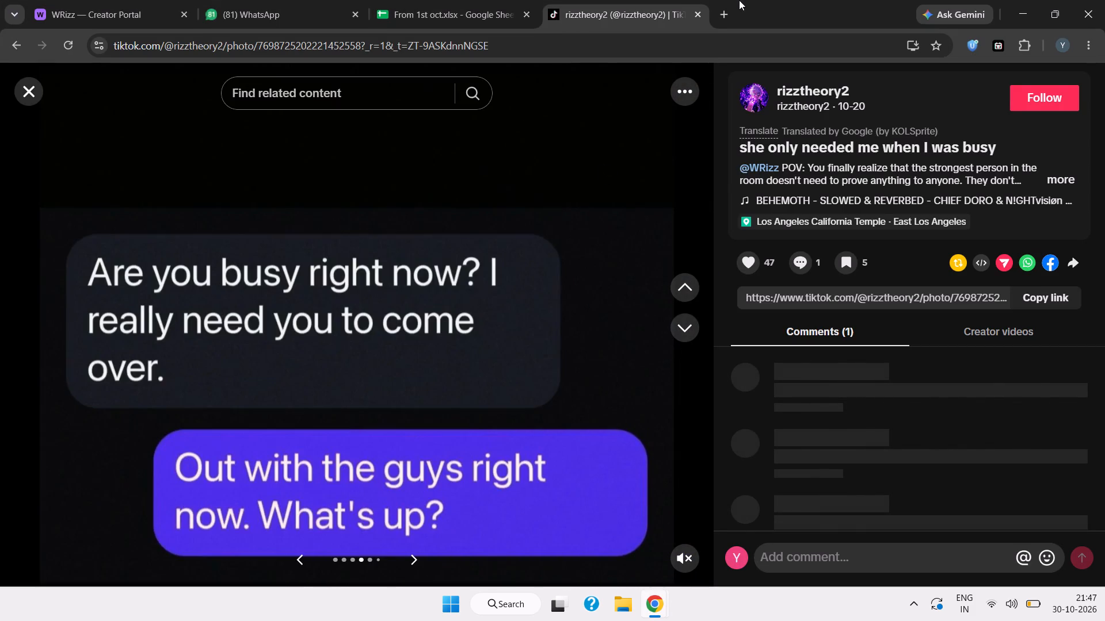
{"action": "left_click", "coordinate": [409, 0]}
{"action": "left_click", "coordinate": [547, 0]}
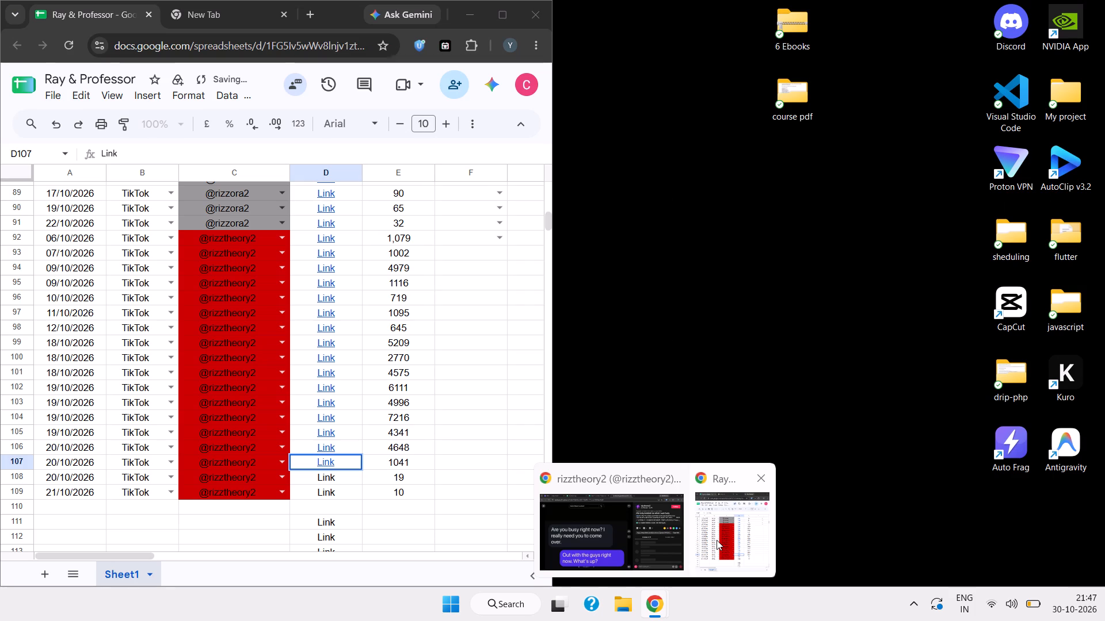
{"action": "left_click", "coordinate": [717, 540]}
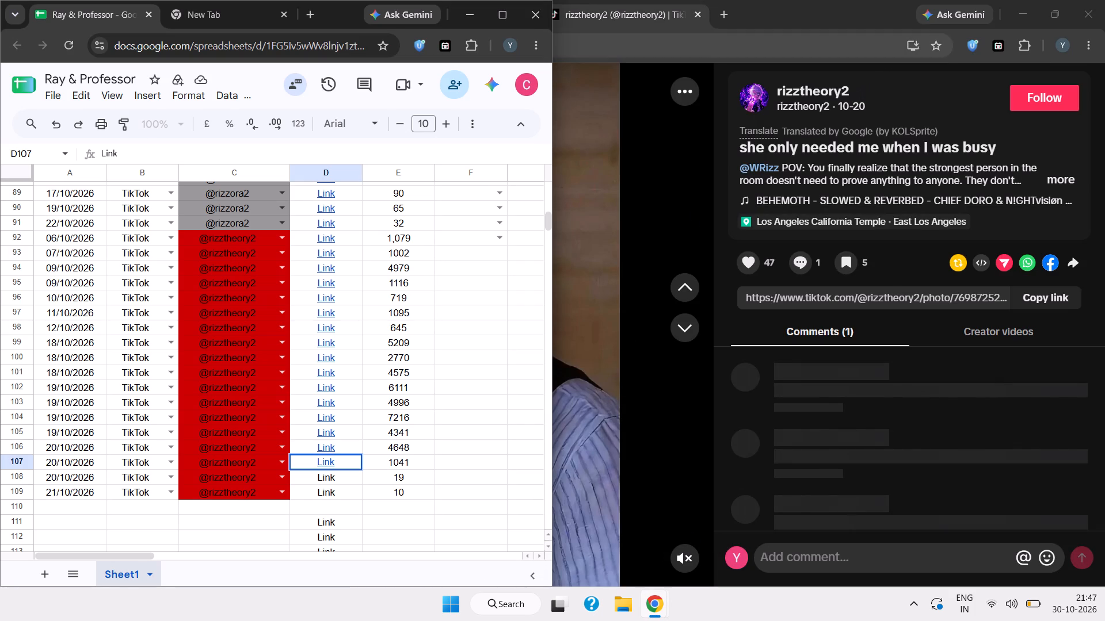
{"action": "left_click", "coordinate": [860, 8]}
{"action": "left_click", "coordinate": [18, 84]}
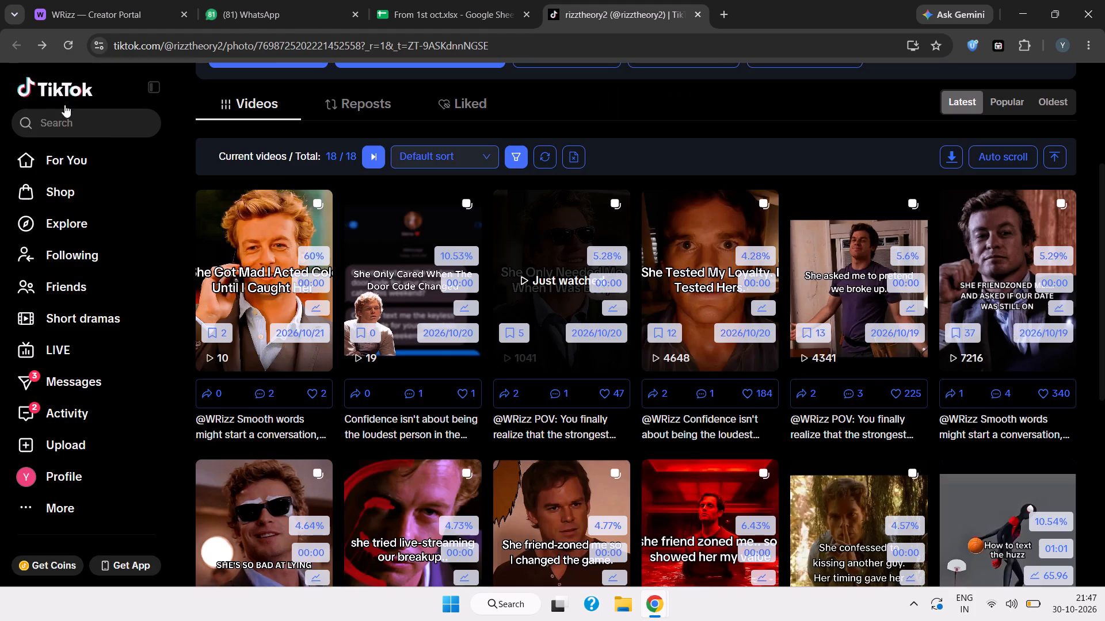
{"action": "left_click", "coordinate": [426, 266]}
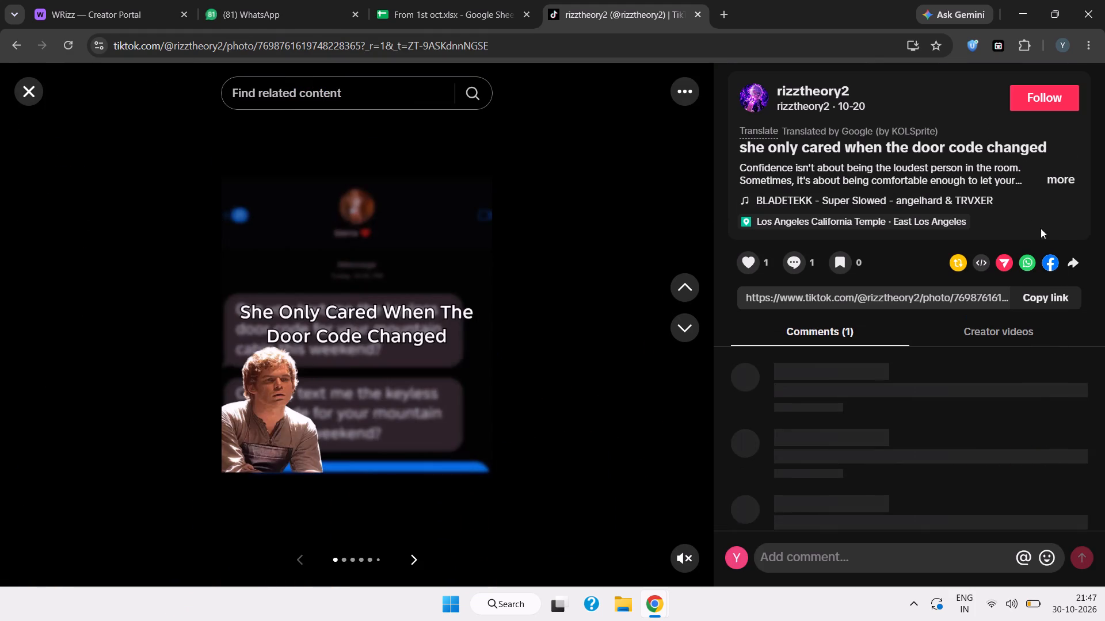
{"action": "left_click", "coordinate": [1041, 295]}
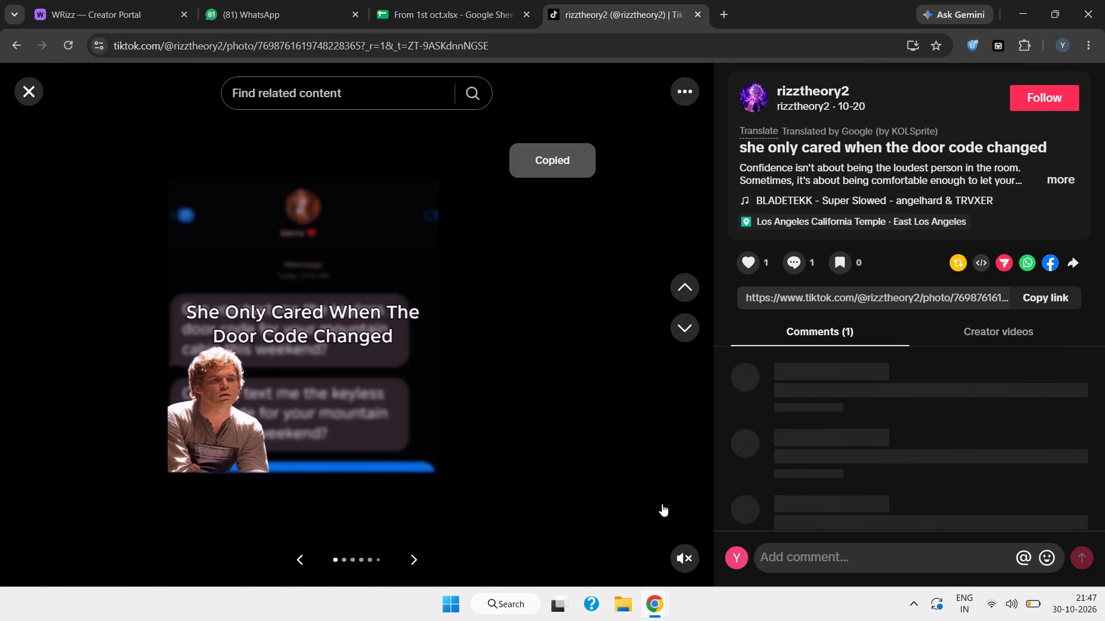
{"action": "left_click", "coordinate": [715, 545]}
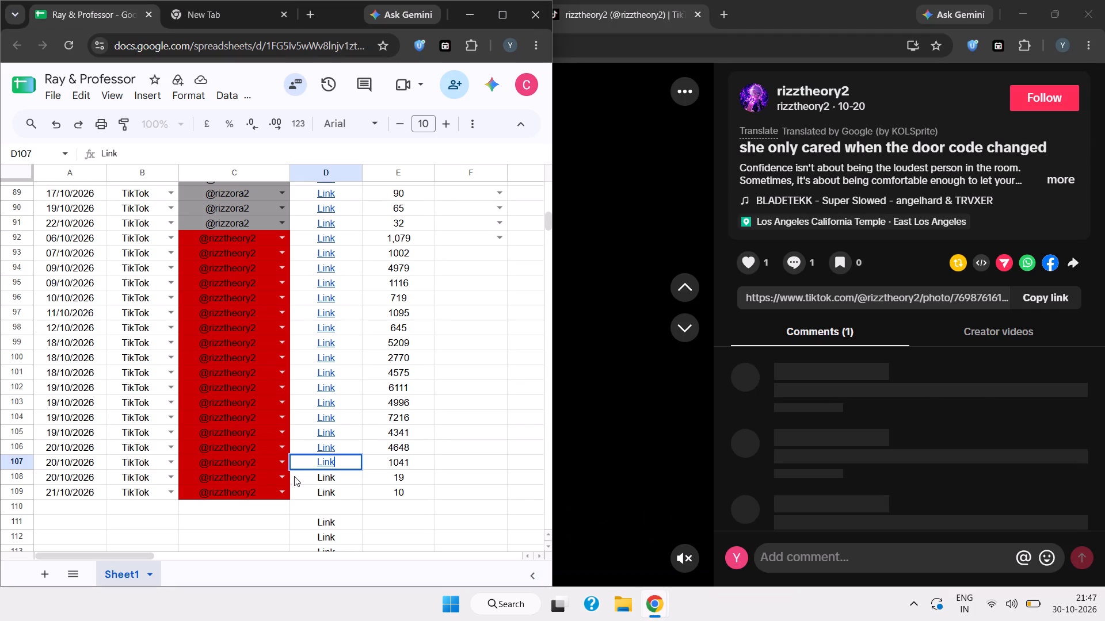
{"action": "right_click", "coordinate": [349, 479]}
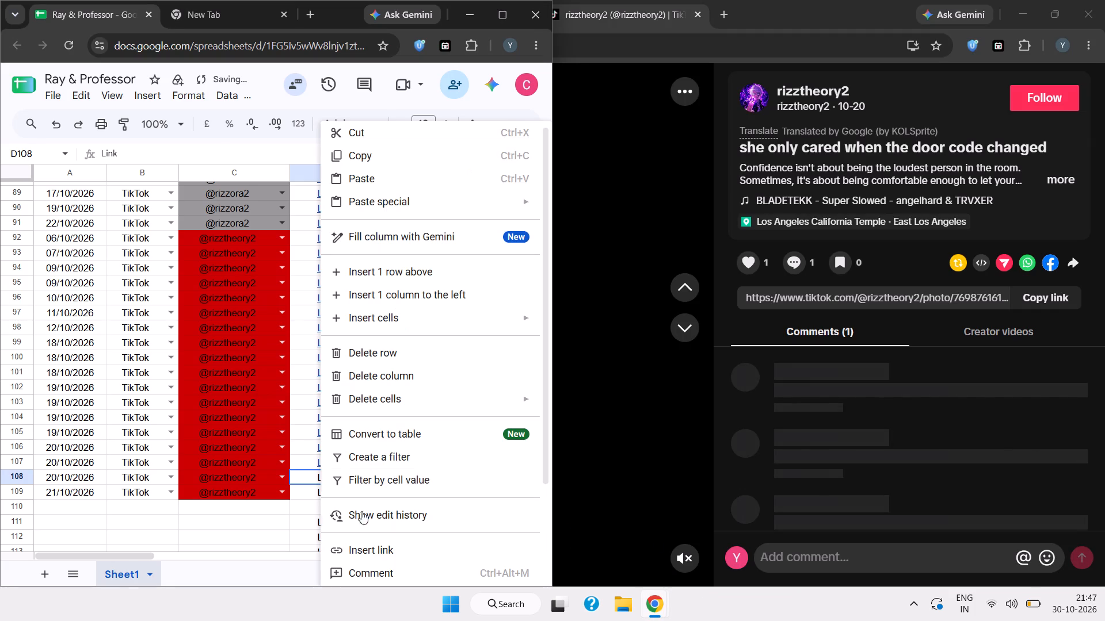
{"action": "left_click", "coordinate": [367, 539]}
{"action": "key", "text": "ctrl+v"}
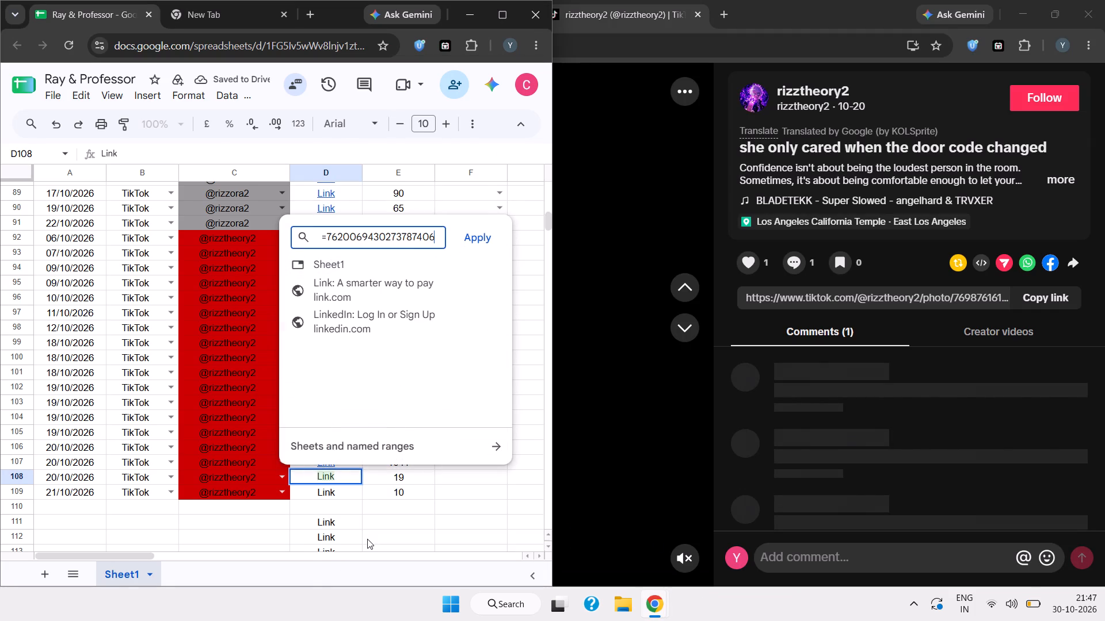
{"action": "left_click", "coordinate": [483, 247]}
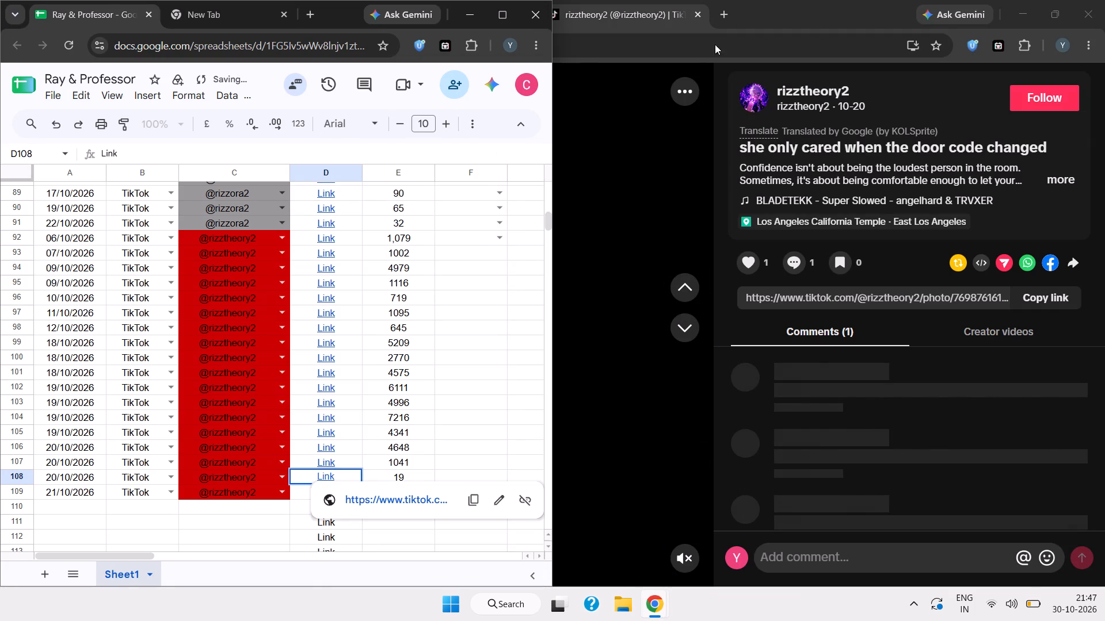
{"action": "left_click", "coordinate": [811, 7]}
{"action": "left_click", "coordinate": [22, 97]}
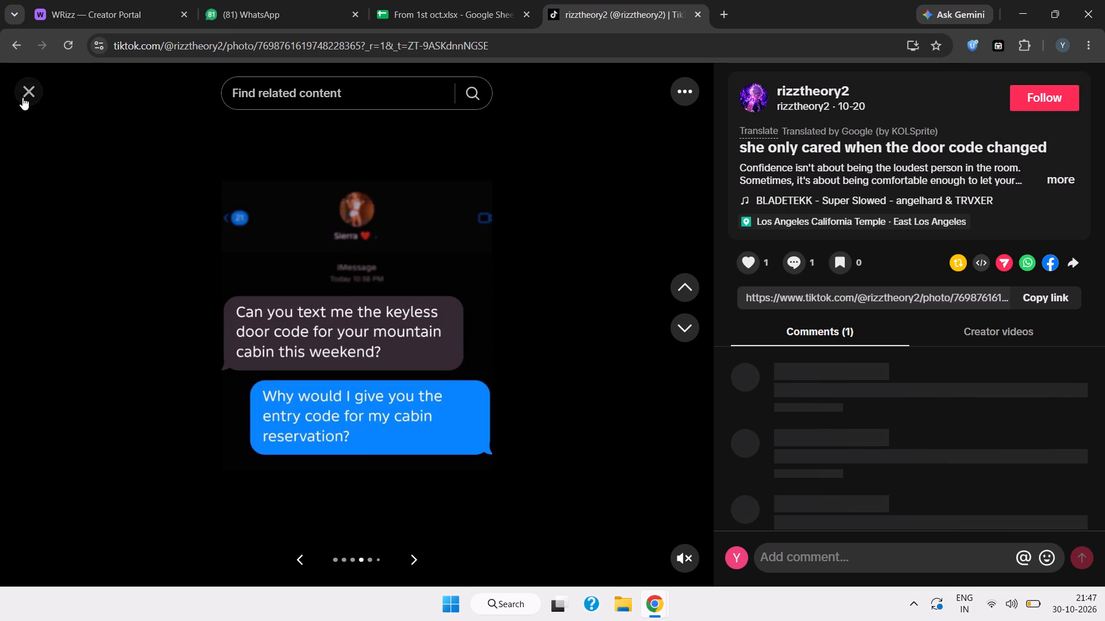
{"action": "left_click", "coordinate": [242, 260]}
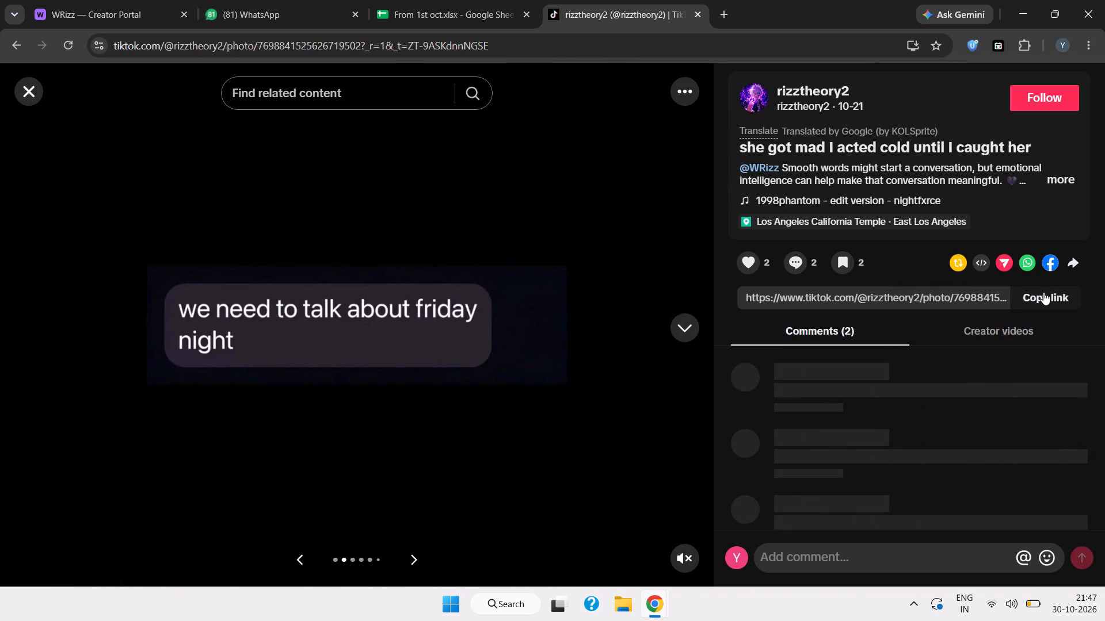
{"action": "left_click", "coordinate": [1043, 292]}
{"action": "left_click", "coordinate": [728, 552]}
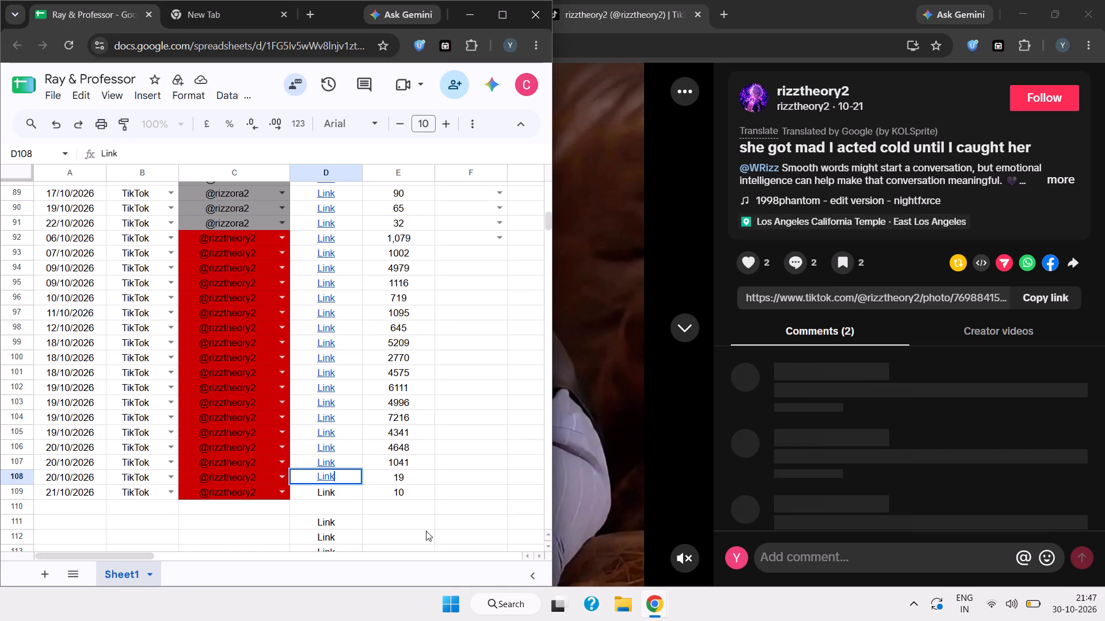
{"action": "right_click", "coordinate": [339, 488]}
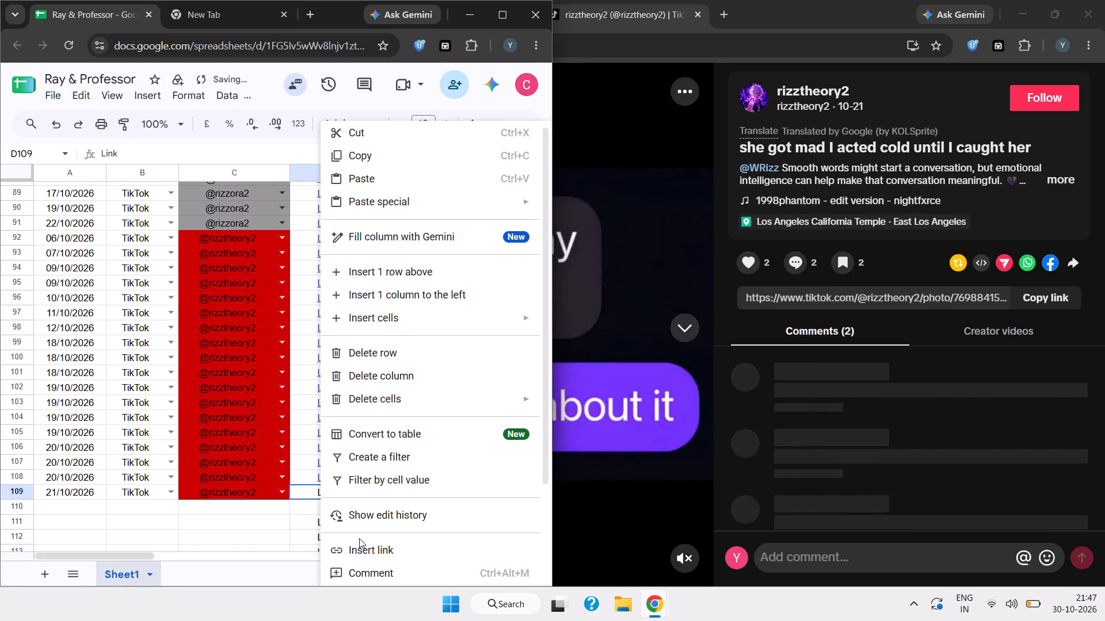
{"action": "left_click", "coordinate": [363, 550]}
{"action": "key", "text": "ctrl+v"}
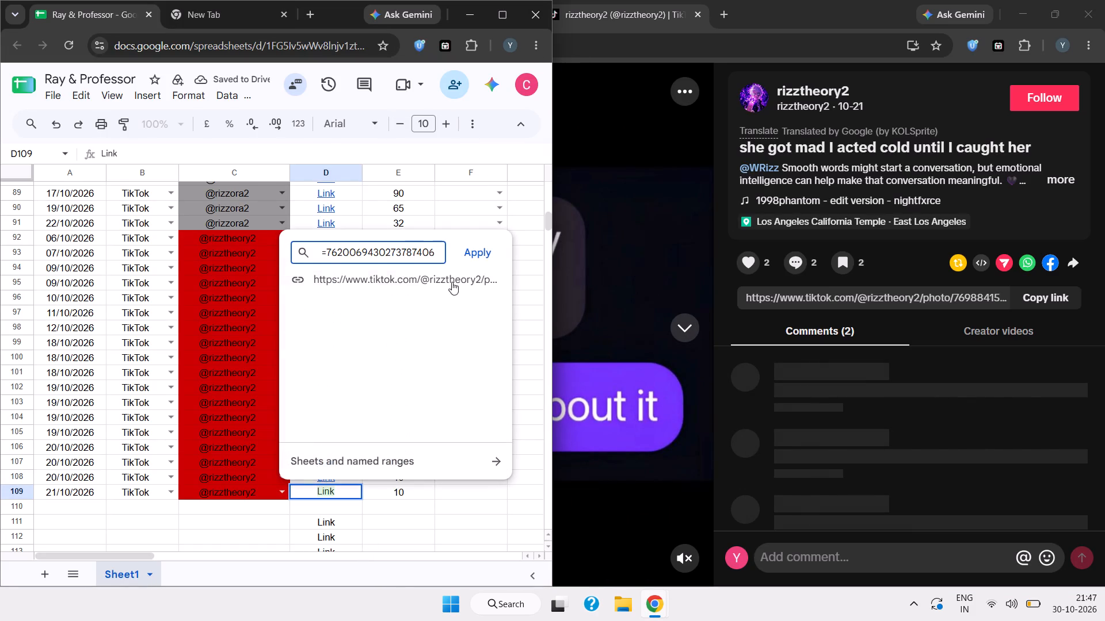
{"action": "left_click", "coordinate": [476, 246]}
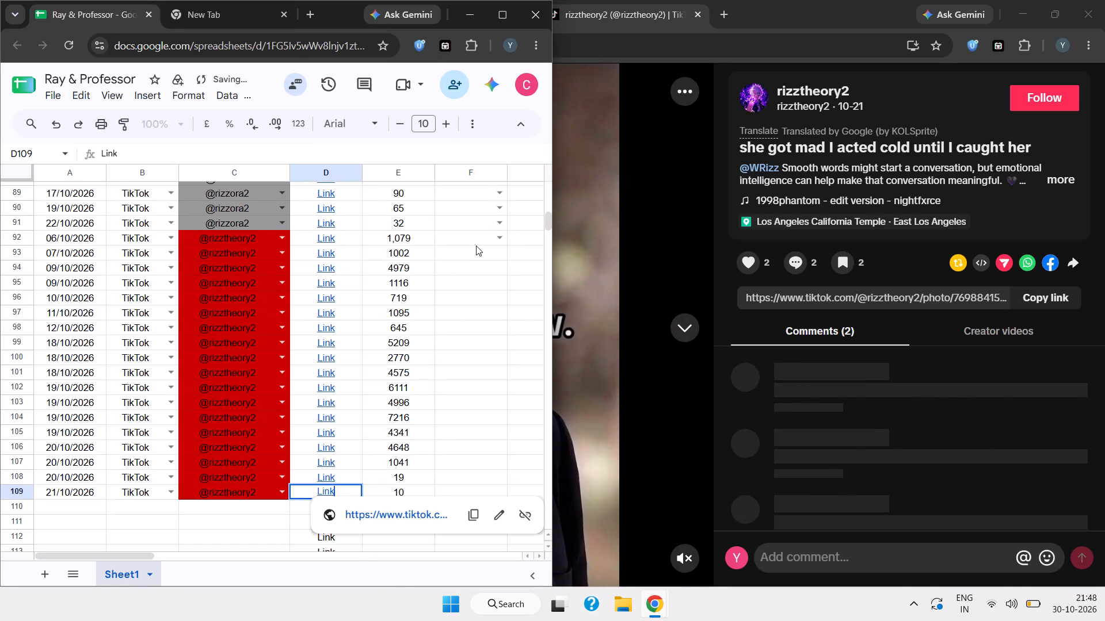
{"action": "left_click", "coordinate": [481, 156]}
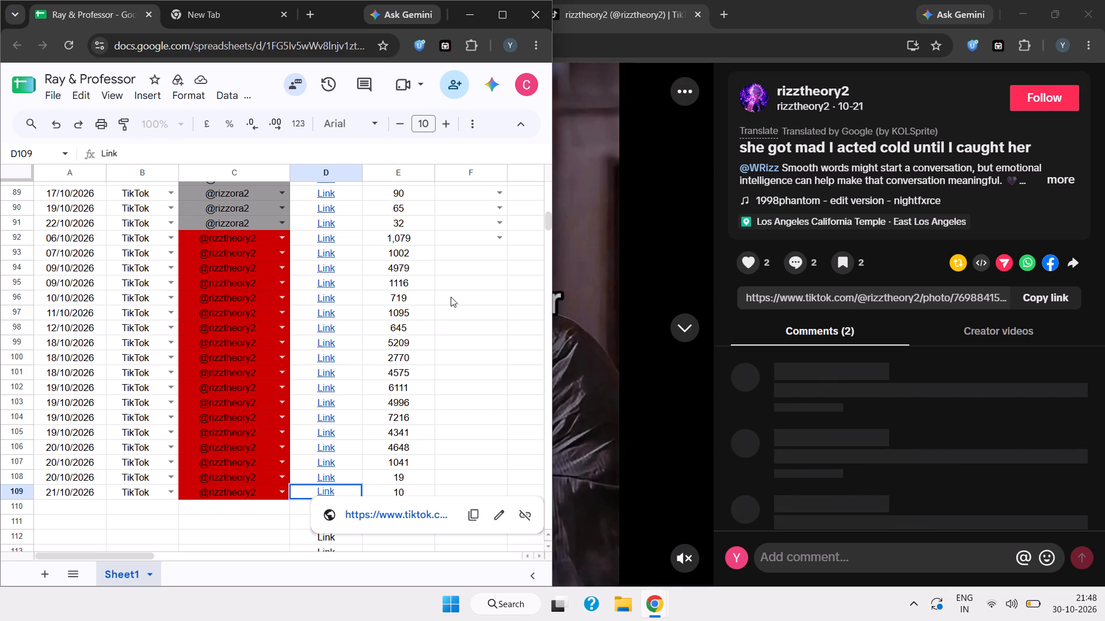
{"action": "left_click", "coordinate": [920, 96]}
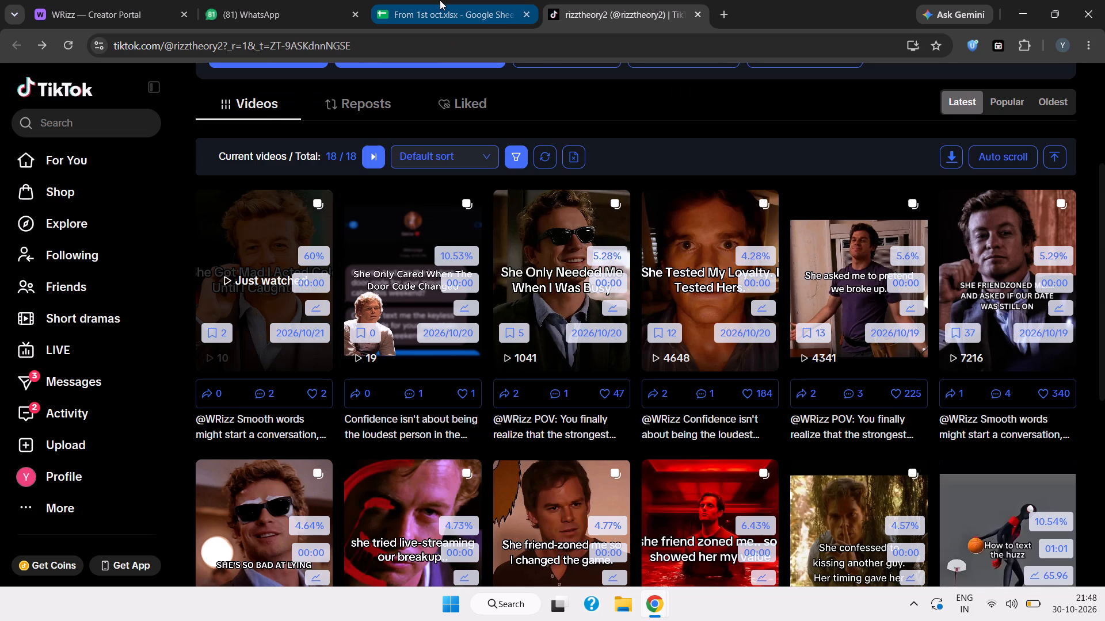
{"action": "left_click", "coordinate": [433, 0]}
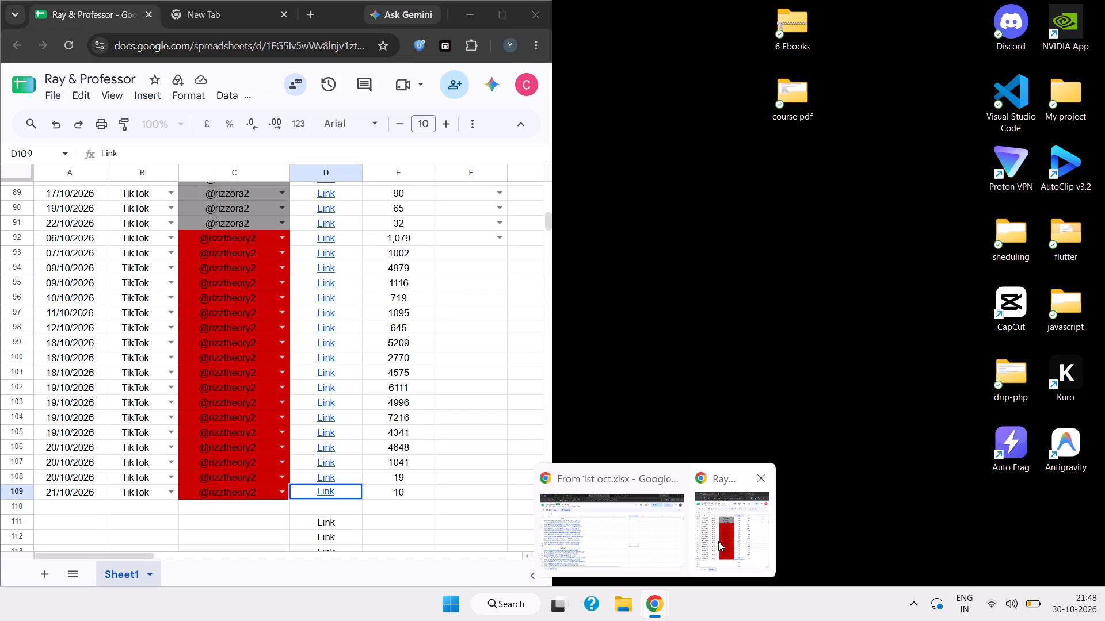
{"action": "left_click", "coordinate": [718, 541]}
{"action": "scroll", "coordinate": [490, 390], "scroll_direction": "up", "scroll_amount": 1}
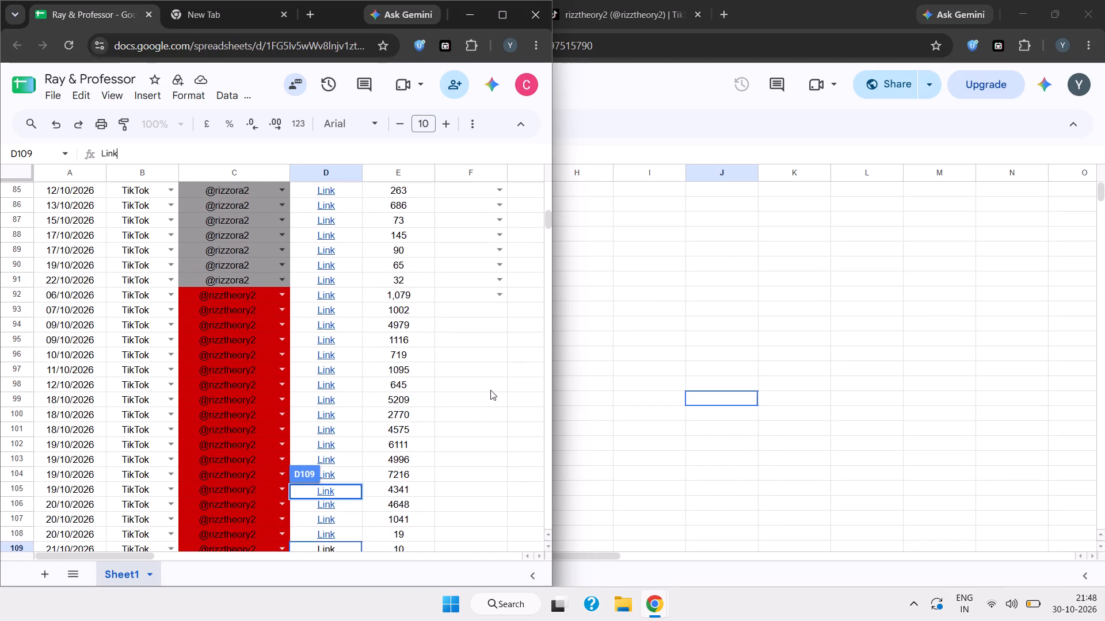
{"action": "scroll", "coordinate": [490, 390], "scroll_direction": "up", "scroll_amount": 1}
{"action": "left_click", "coordinate": [813, 0]}
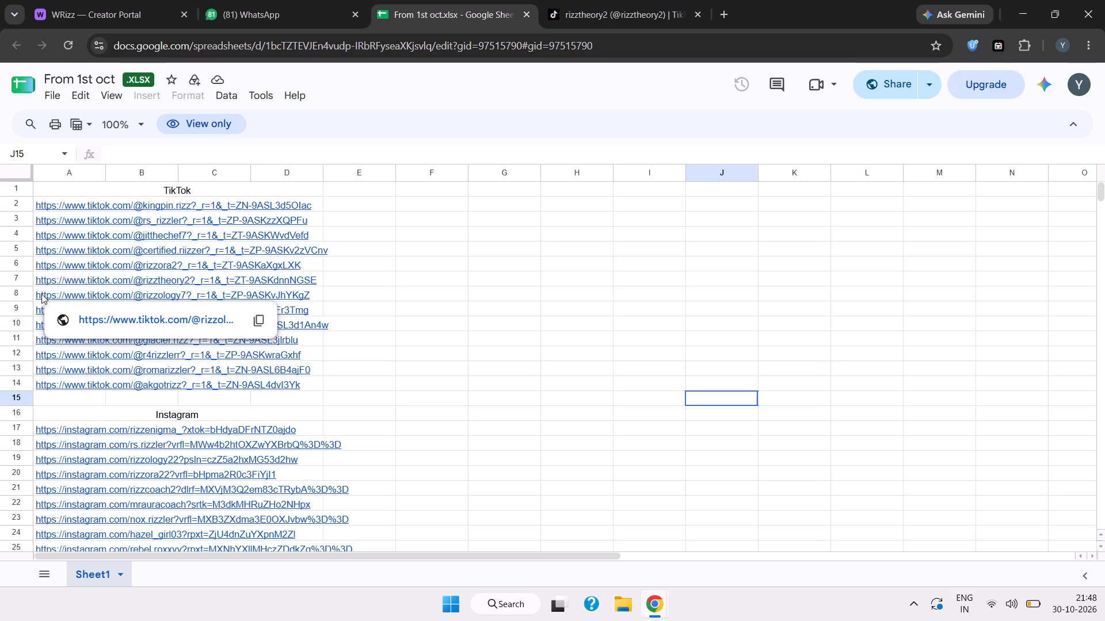
{"action": "left_click", "coordinate": [80, 317]}
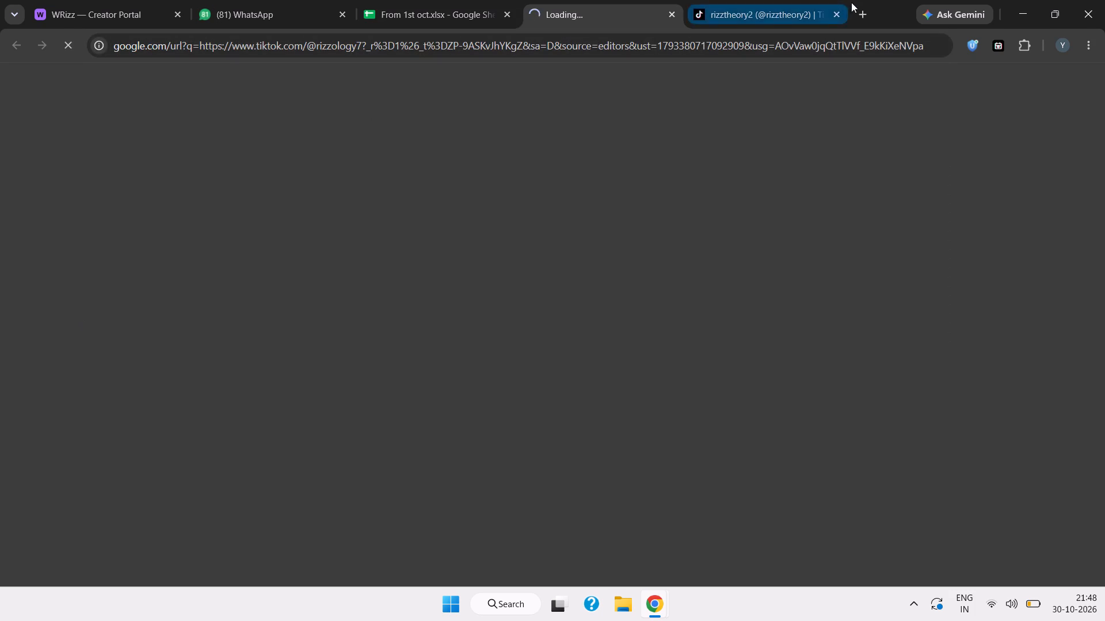
{"action": "left_click", "coordinate": [839, 17]}
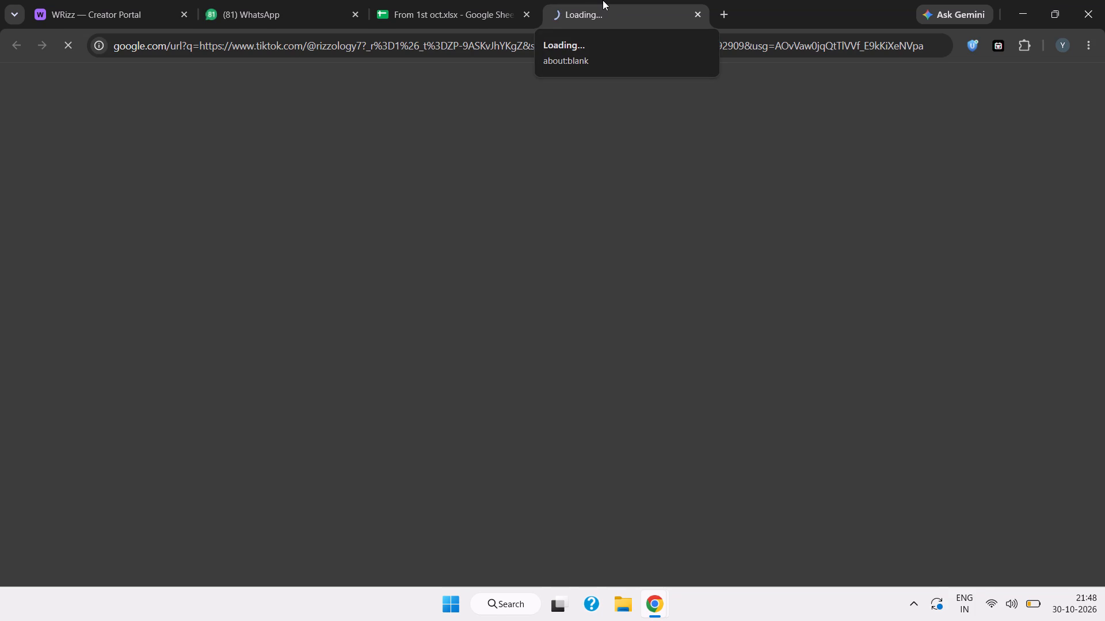
{"action": "left_click", "coordinate": [467, 0]}
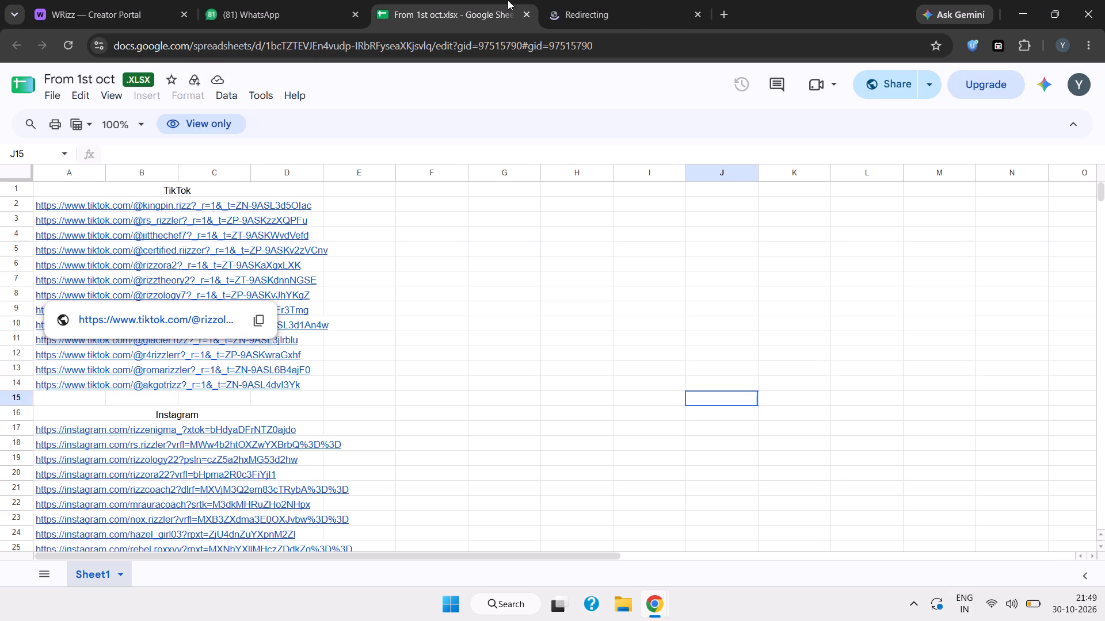
{"action": "left_click", "coordinate": [613, 0]}
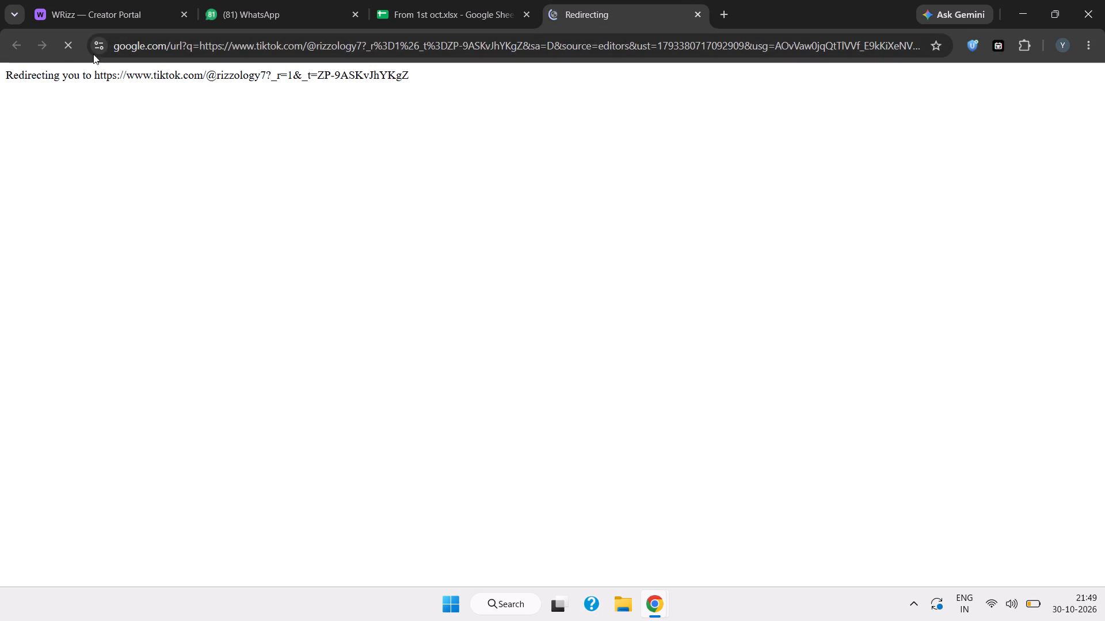
{"action": "left_click", "coordinate": [62, 43]}
{"action": "left_click", "coordinate": [62, 43]}
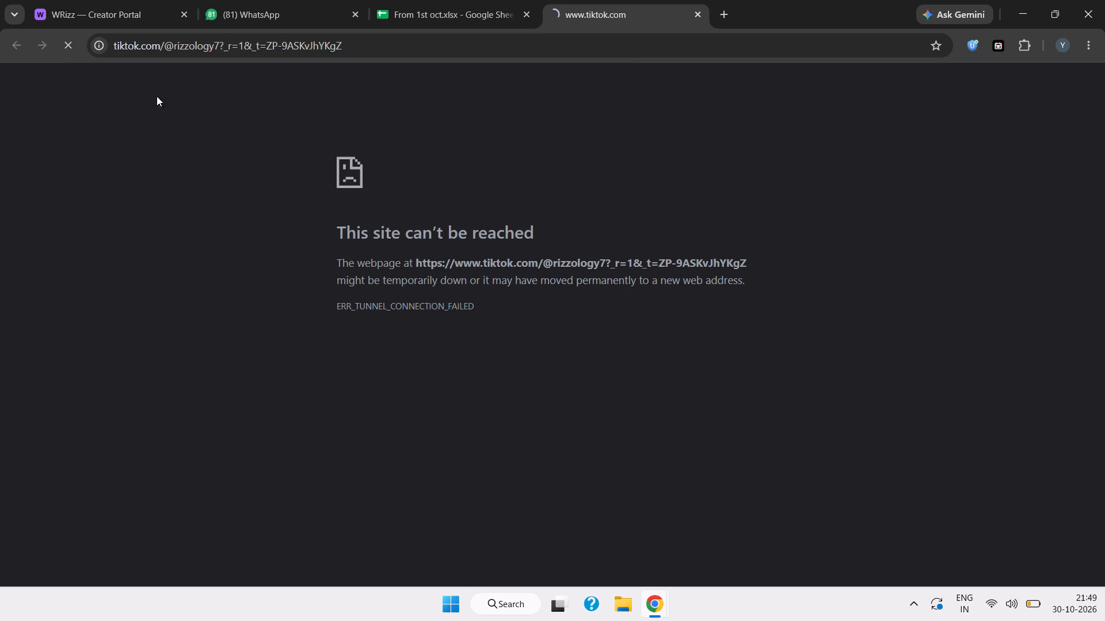
{"action": "left_click", "coordinate": [68, 44]}
{"action": "left_click", "coordinate": [68, 44]}
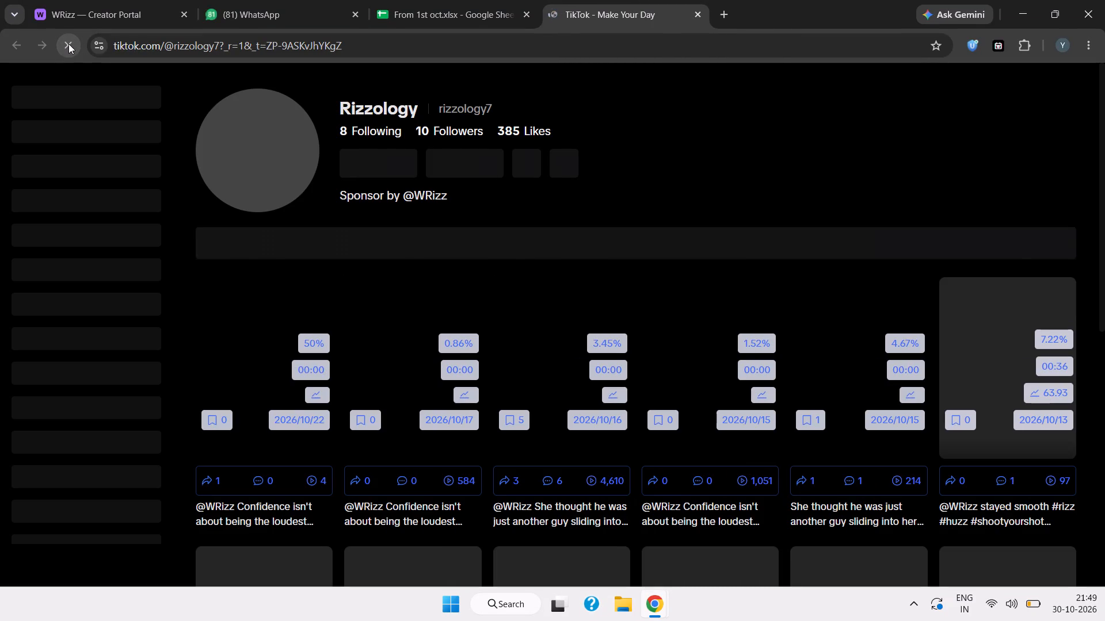
{"action": "scroll", "coordinate": [68, 44], "scroll_direction": "down", "scroll_amount": 2}
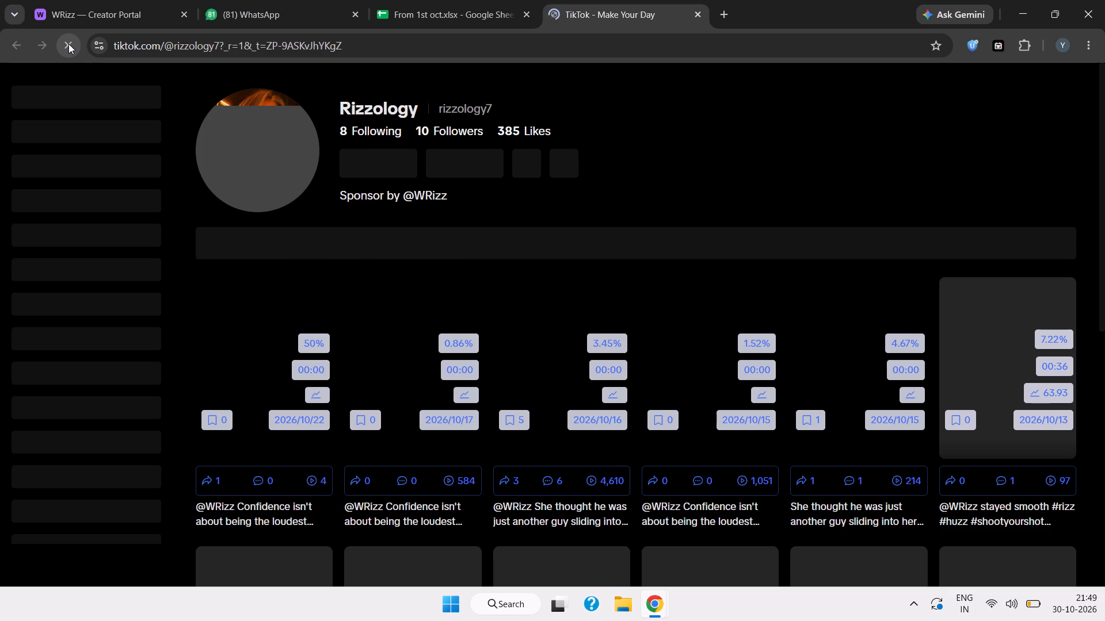
{"action": "scroll", "coordinate": [68, 44], "scroll_direction": "down", "scroll_amount": 1}
{"action": "scroll", "coordinate": [303, 217], "scroll_direction": "down", "scroll_amount": 9}
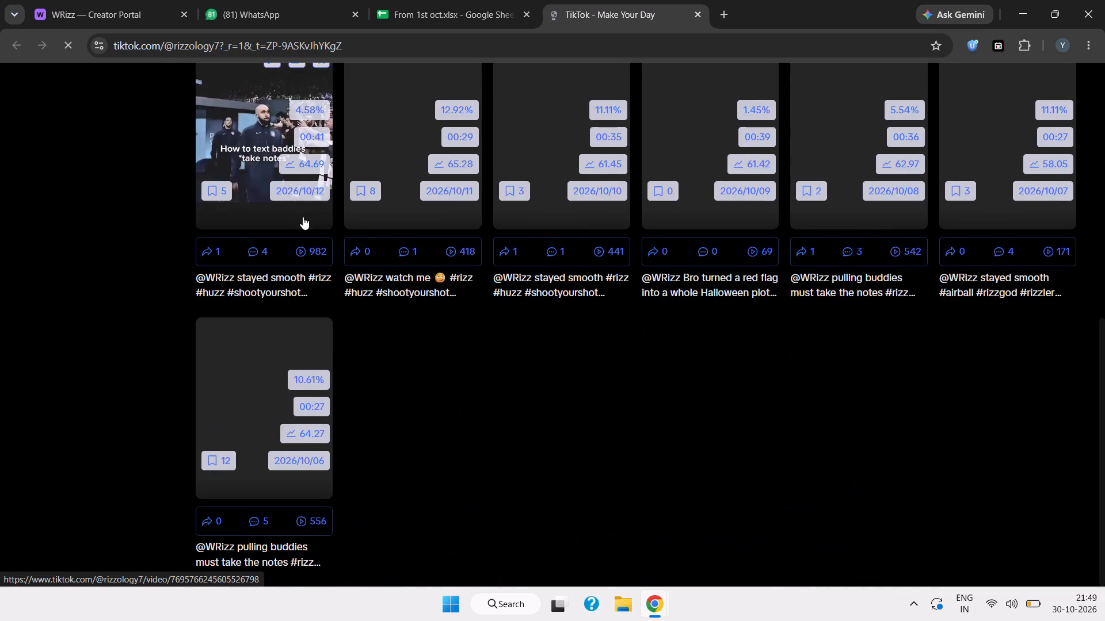
{"action": "scroll", "coordinate": [303, 217], "scroll_direction": "up", "scroll_amount": 5}
{"action": "scroll", "coordinate": [303, 217], "scroll_direction": "down", "scroll_amount": 1}
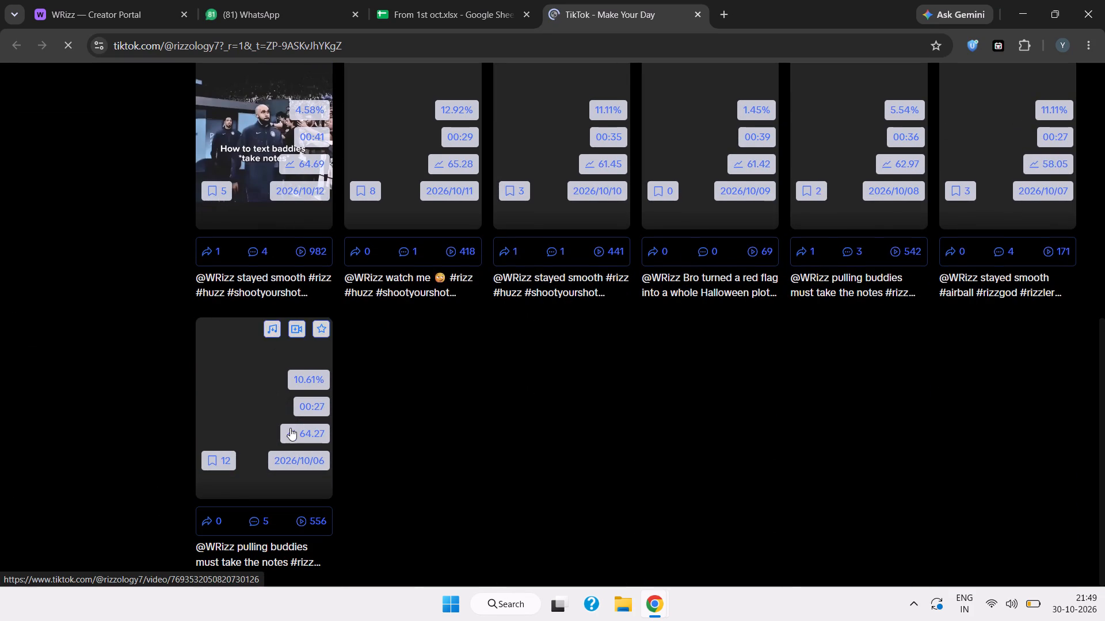
{"action": "left_click", "coordinate": [490, 0]}
{"action": "left_click", "coordinate": [623, 0]}
{"action": "scroll", "coordinate": [469, 435], "scroll_direction": "up", "scroll_amount": 6}
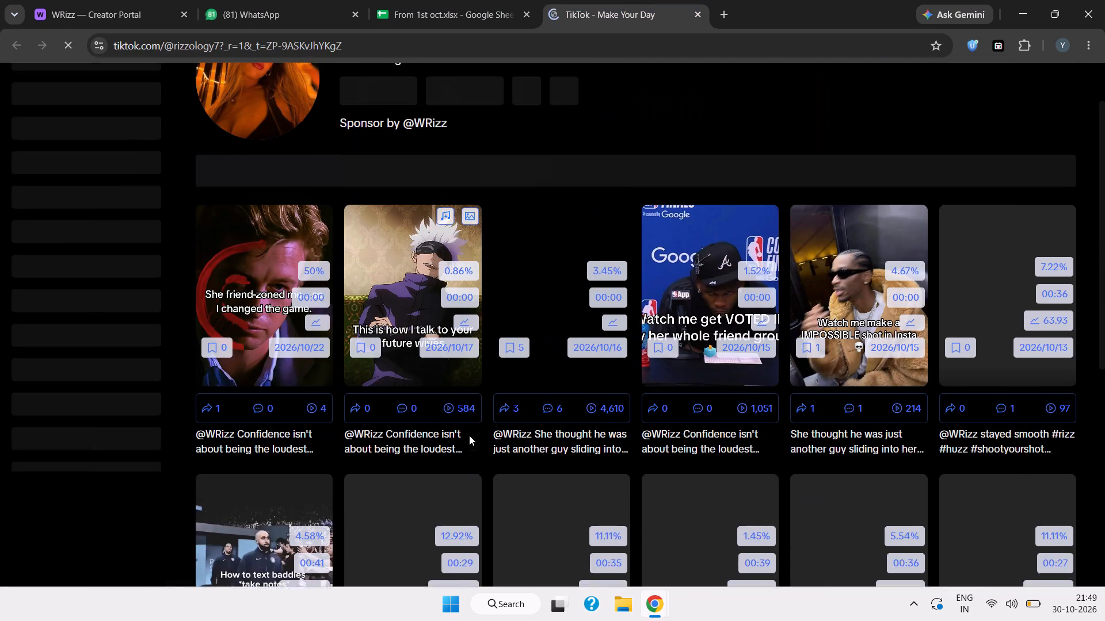
{"action": "scroll", "coordinate": [574, 332], "scroll_direction": "down", "scroll_amount": 3}
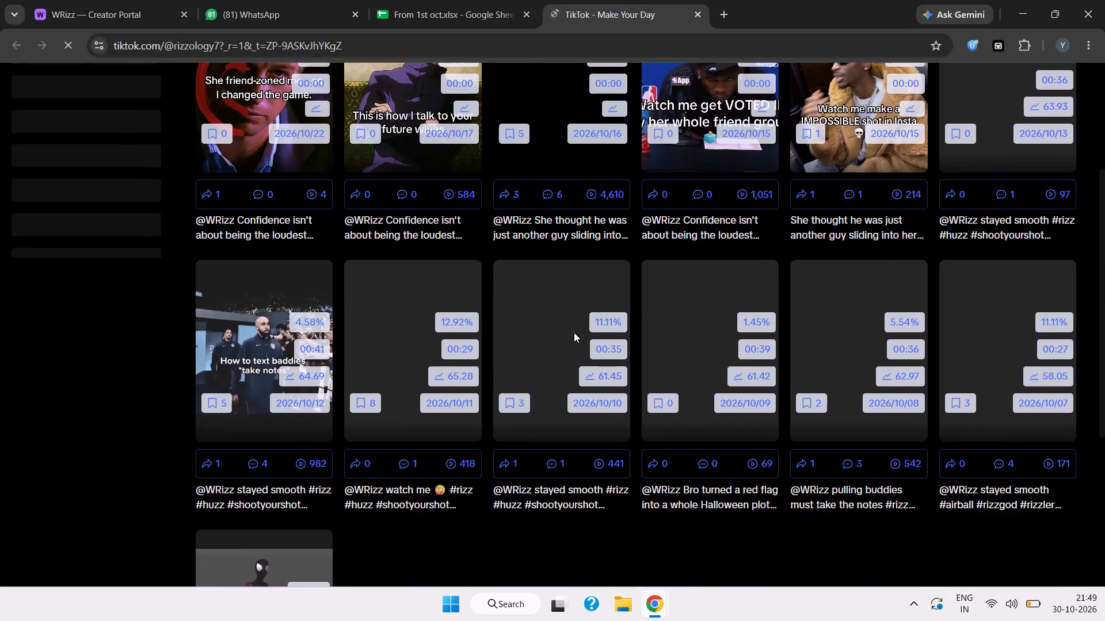
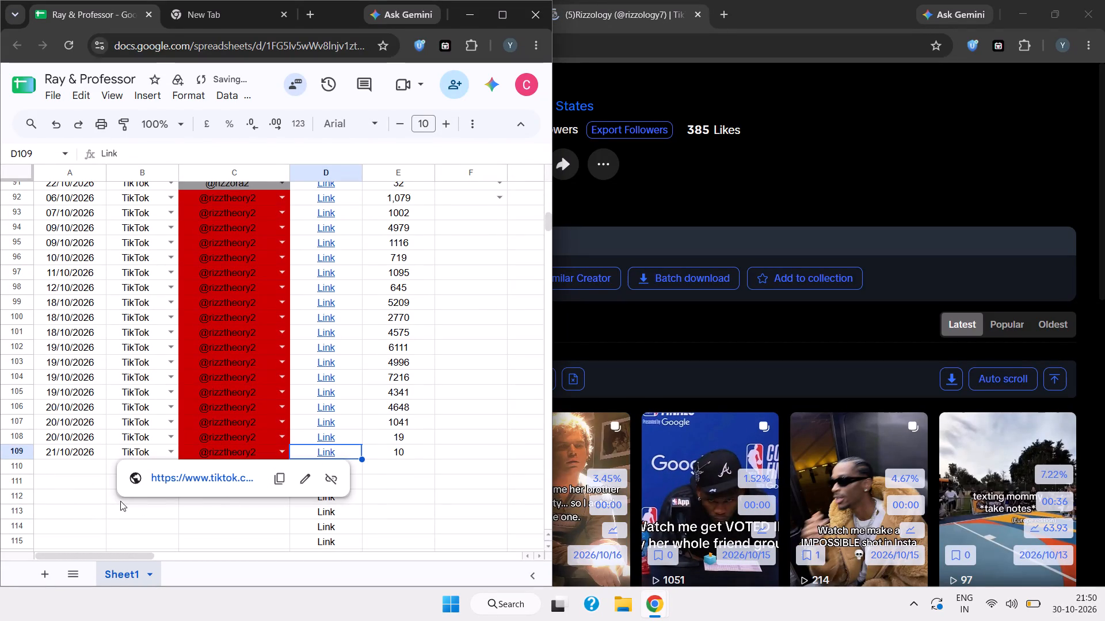
Copy the unlinked Link cells D111:D126 below the table and clear them from that range.
{"action": "left_click", "coordinate": [56, 473]}
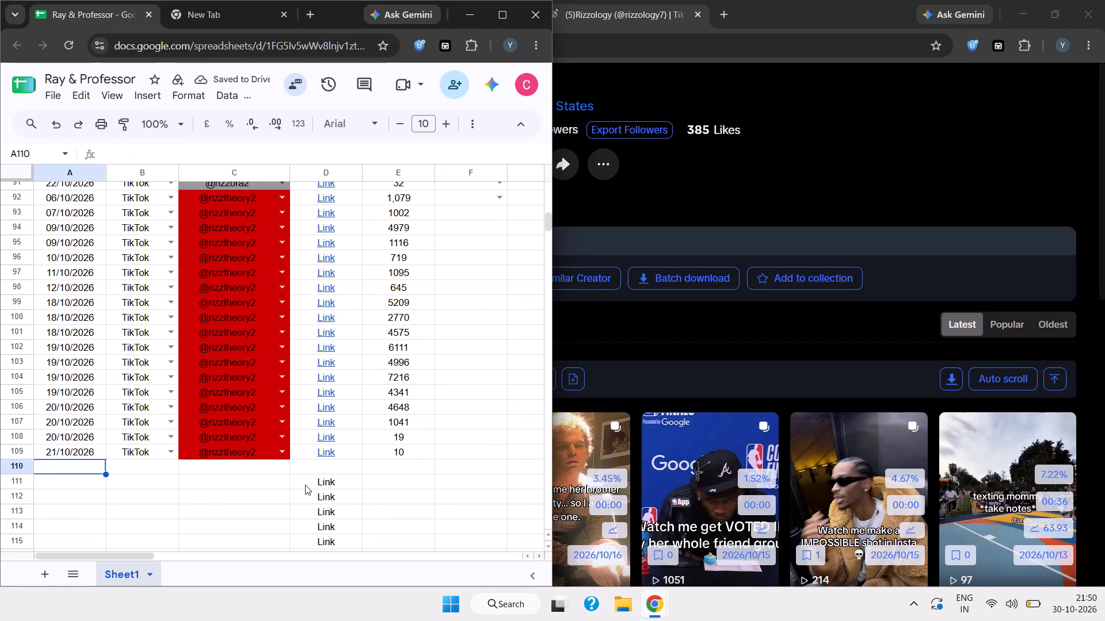
{"action": "scroll", "coordinate": [305, 485], "scroll_direction": "down", "scroll_amount": 2}
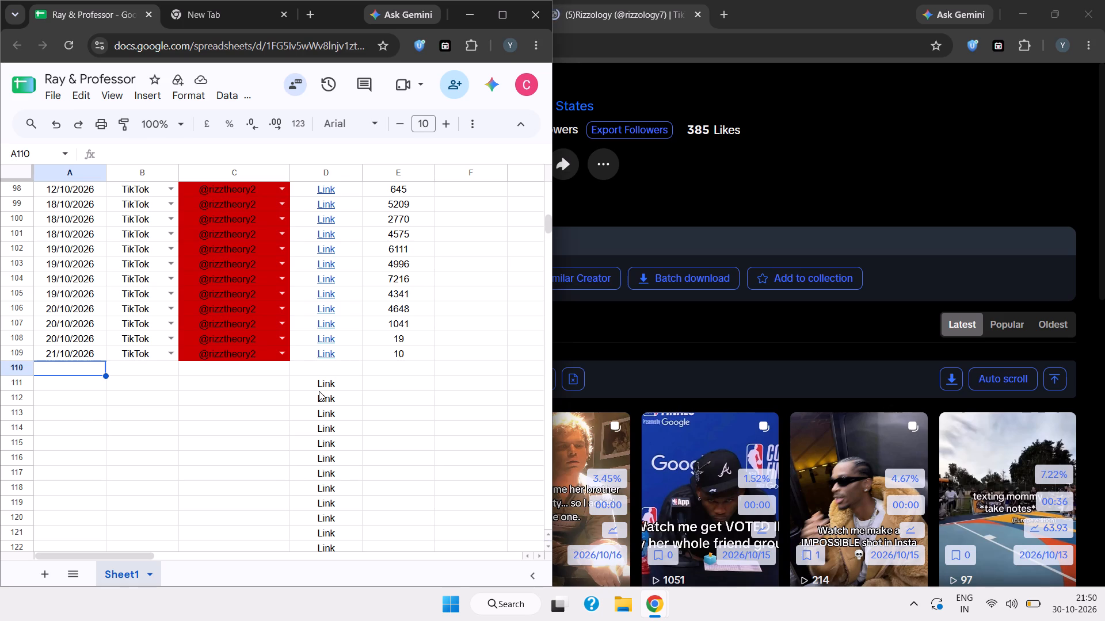
{"action": "left_click_drag", "start_coordinate": [312, 383], "coordinate": [351, 496]}
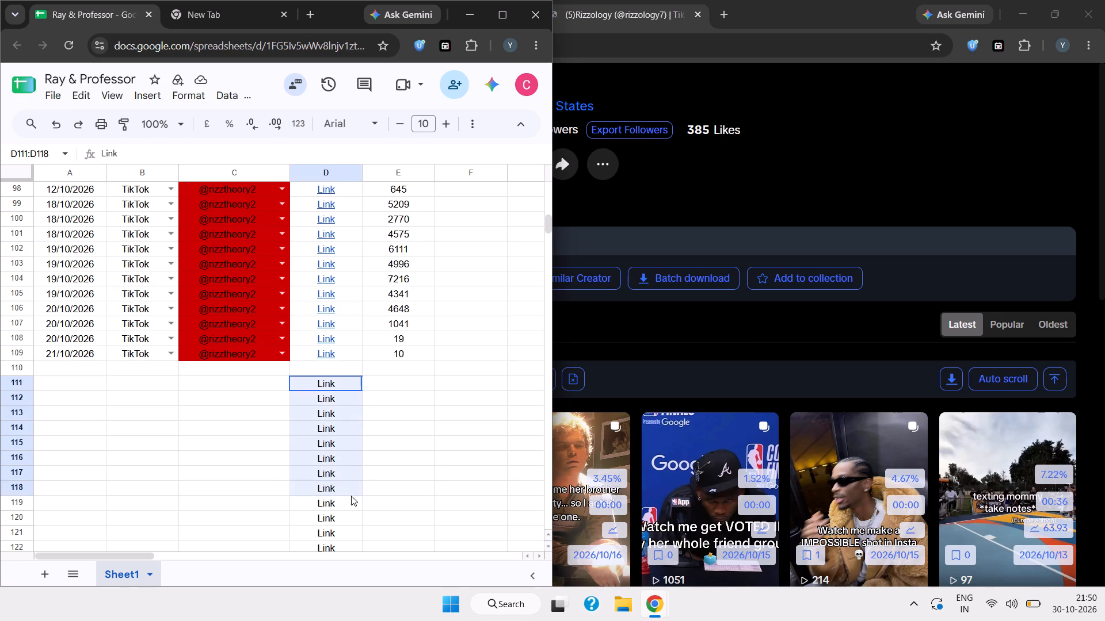
{"action": "left_click_drag", "start_coordinate": [351, 496], "coordinate": [342, 448]}
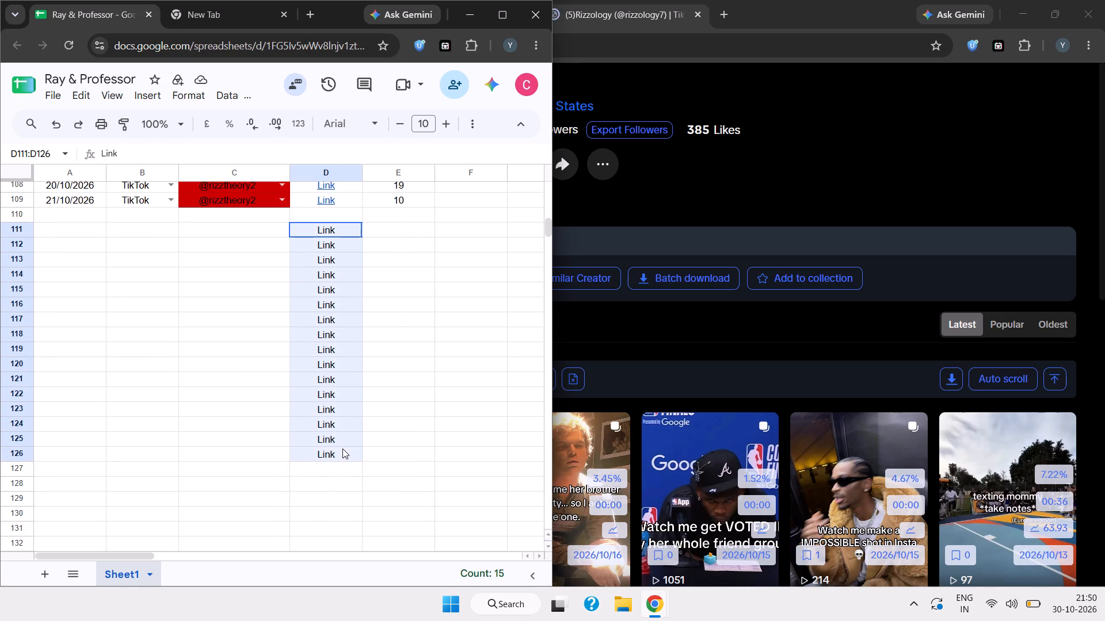
{"action": "left_click_drag", "start_coordinate": [342, 448], "coordinate": [342, 449]}
{"action": "key", "text": "ctrl+c"}
{"action": "key", "text": "BackSpace"}
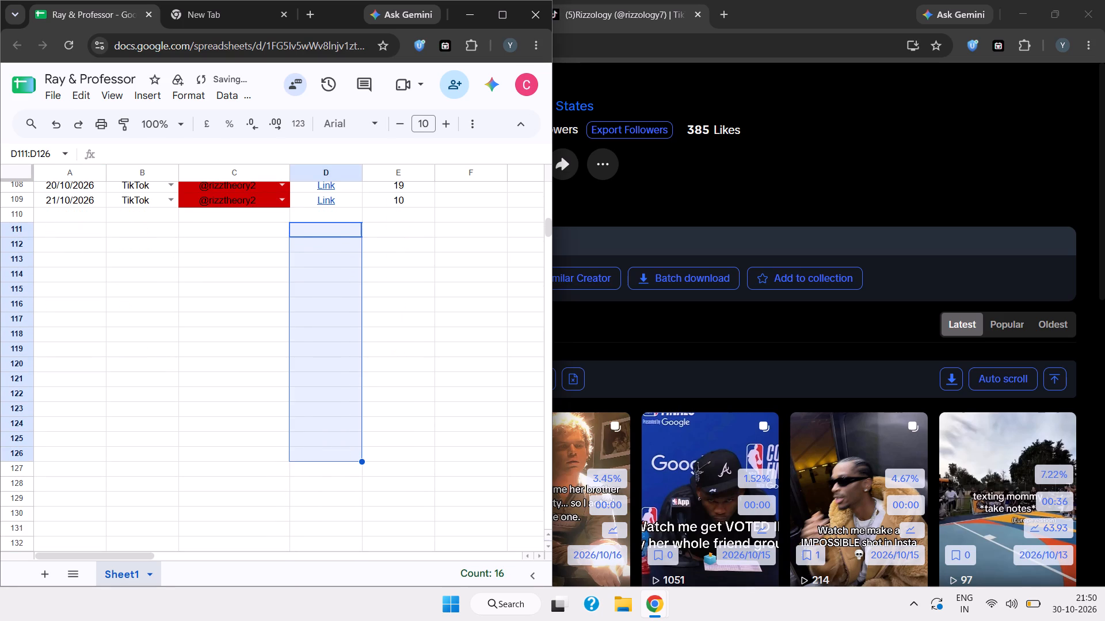
{"action": "left_click", "coordinate": [326, 213]}
{"action": "left_click", "coordinate": [598, 0]}
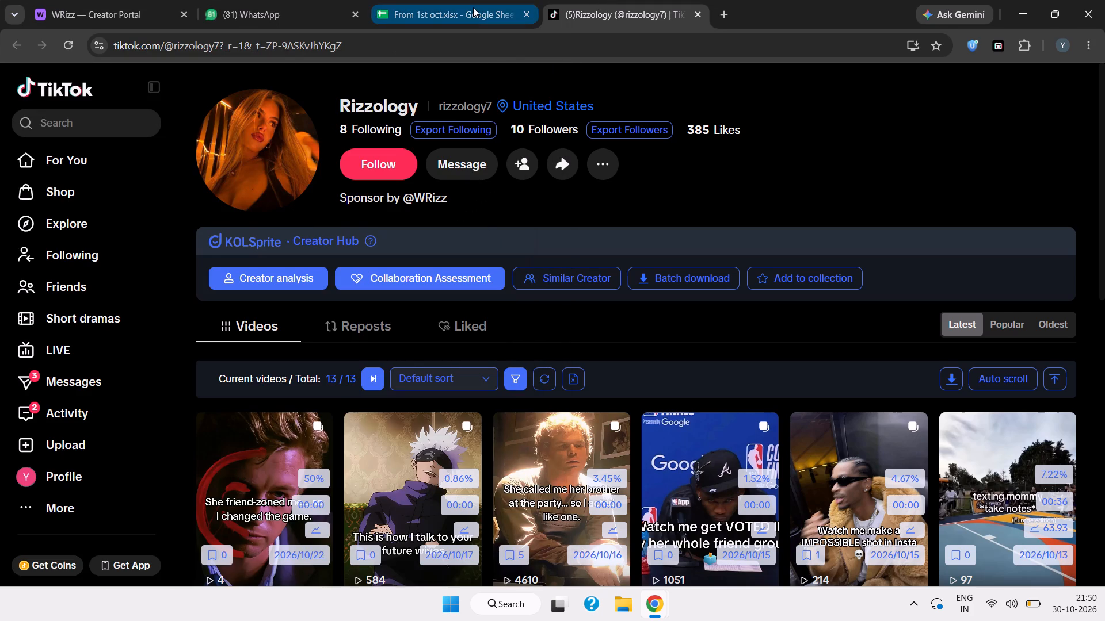
In the Ray & Professor sheet, paste the copied Link labels into column D starting at cell D110.
{"action": "scroll", "coordinate": [486, 227], "scroll_direction": "down", "scroll_amount": 1}
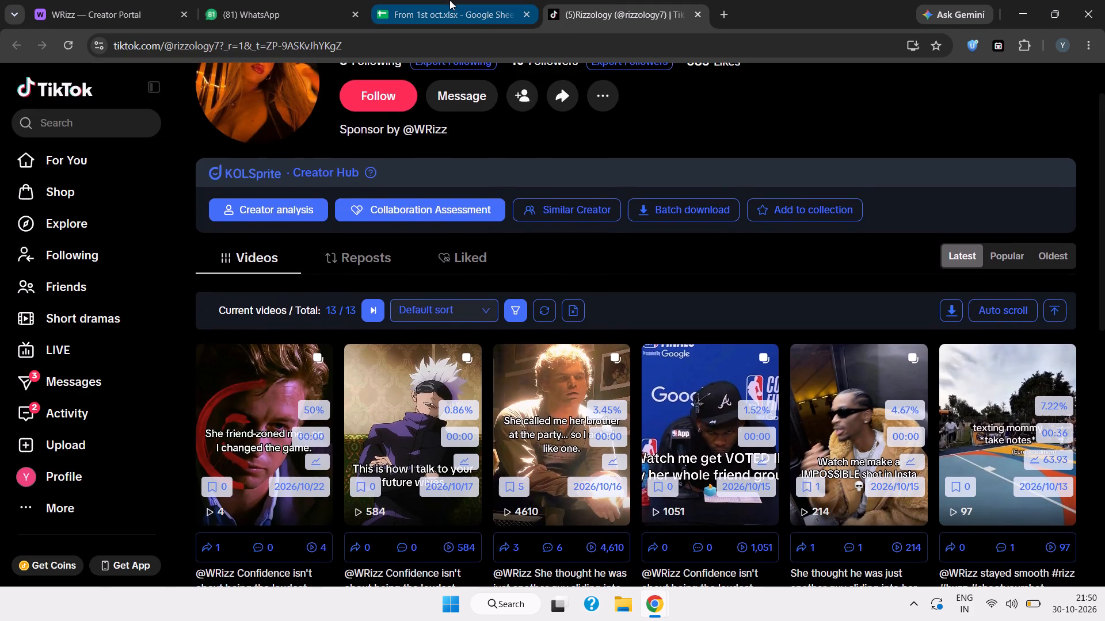
{"action": "left_click", "coordinate": [449, 0]}
{"action": "left_click", "coordinate": [598, 0]}
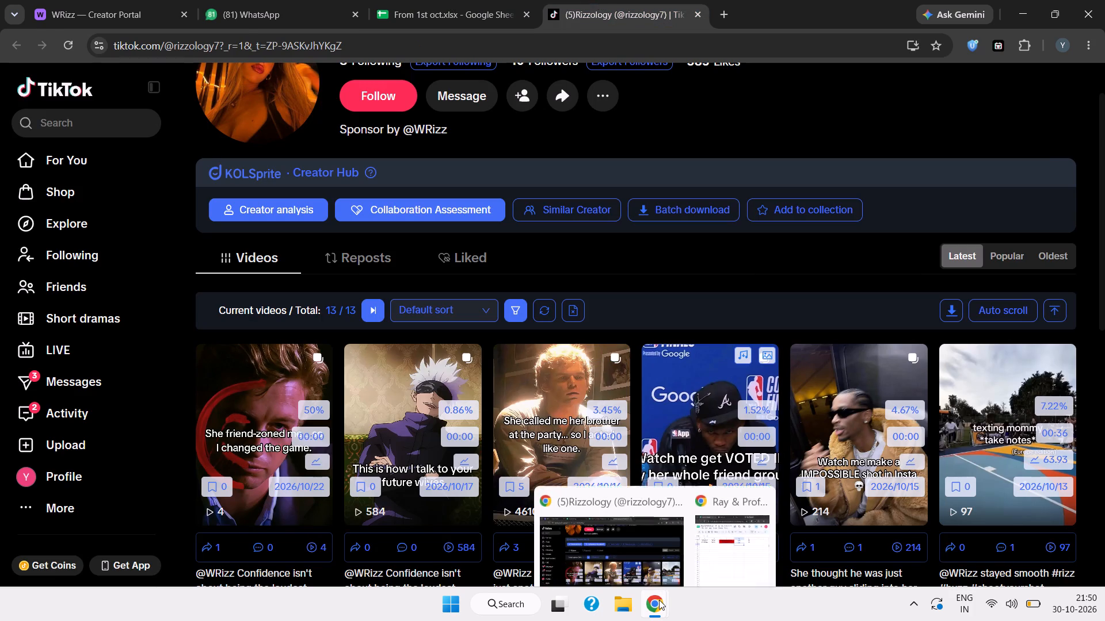
{"action": "left_click", "coordinate": [730, 527]}
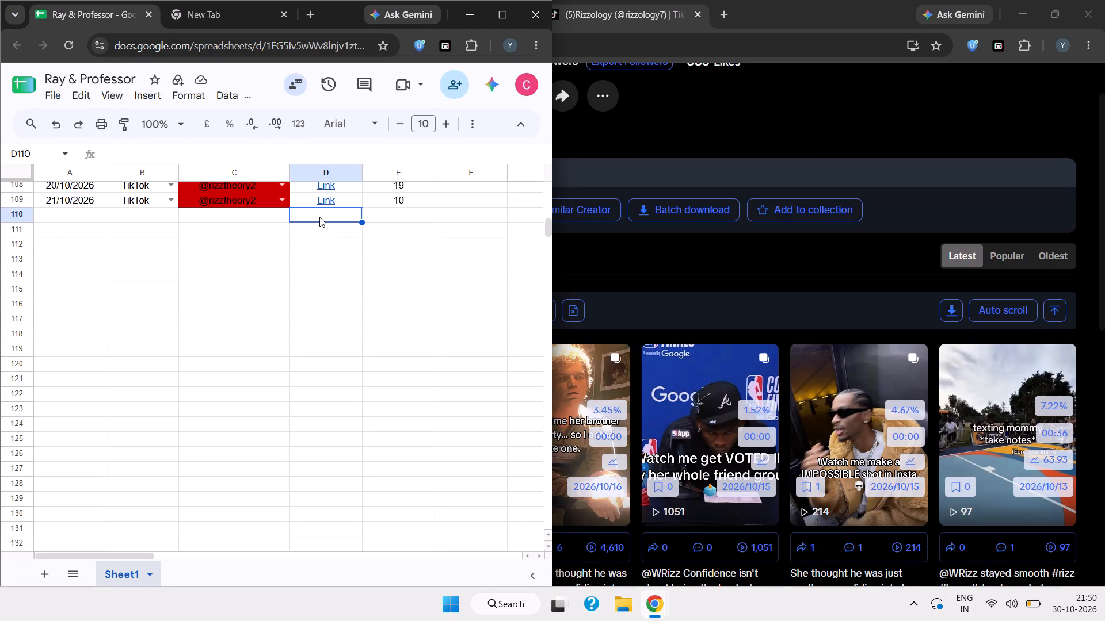
{"action": "key", "text": "ctrl+v"}
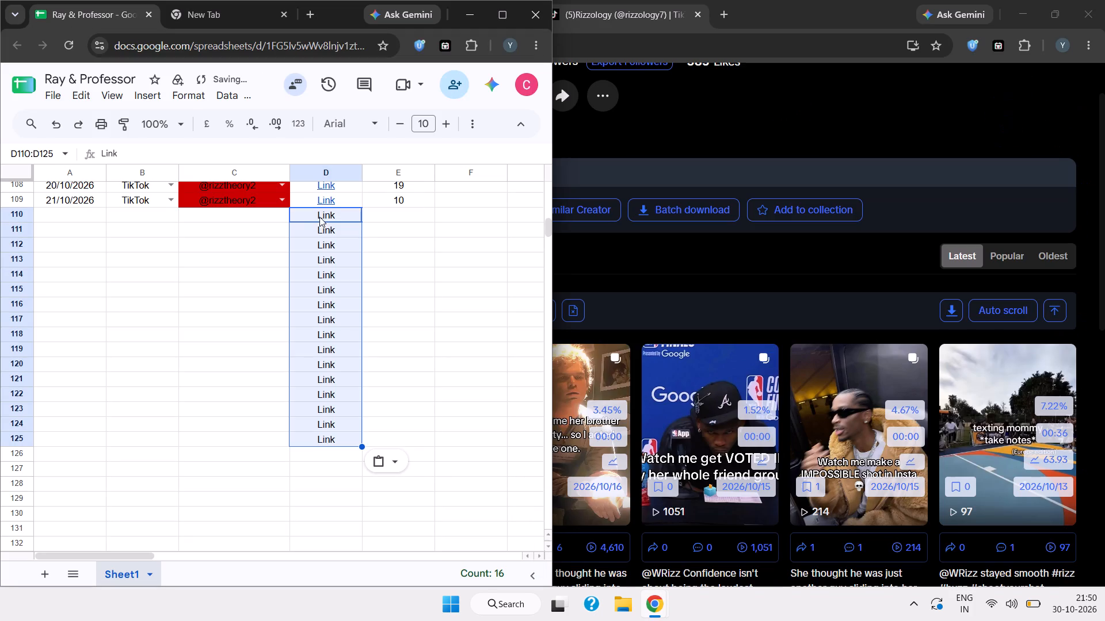
Clear the surplus Link labels from cells D123 to D125.
{"action": "left_click", "coordinate": [349, 441]}
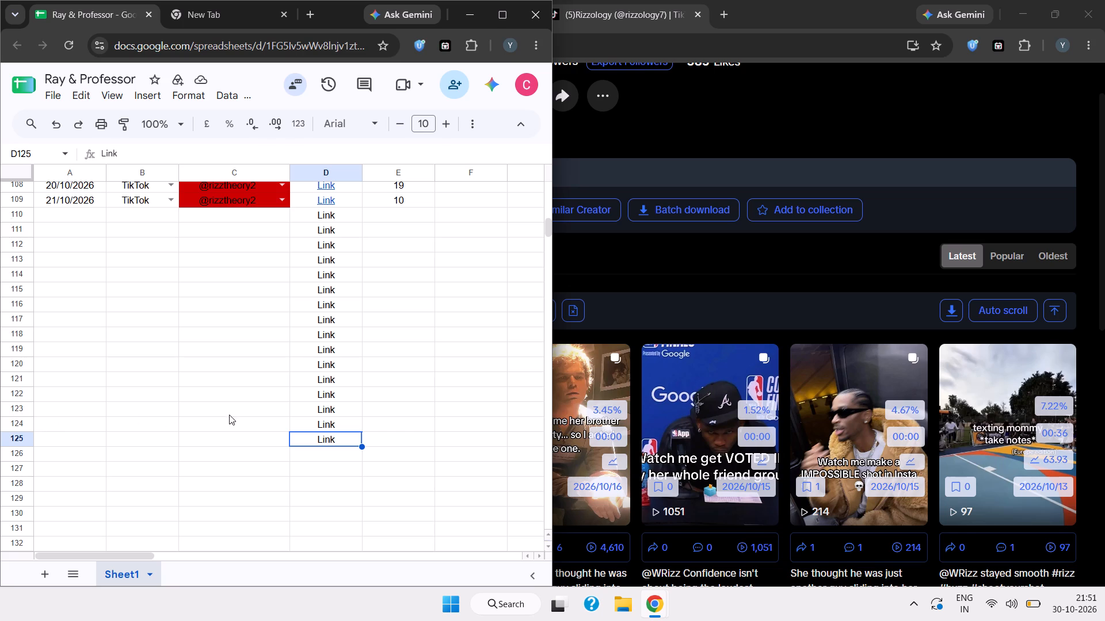
{"action": "left_click_drag", "start_coordinate": [353, 411], "coordinate": [349, 417]}
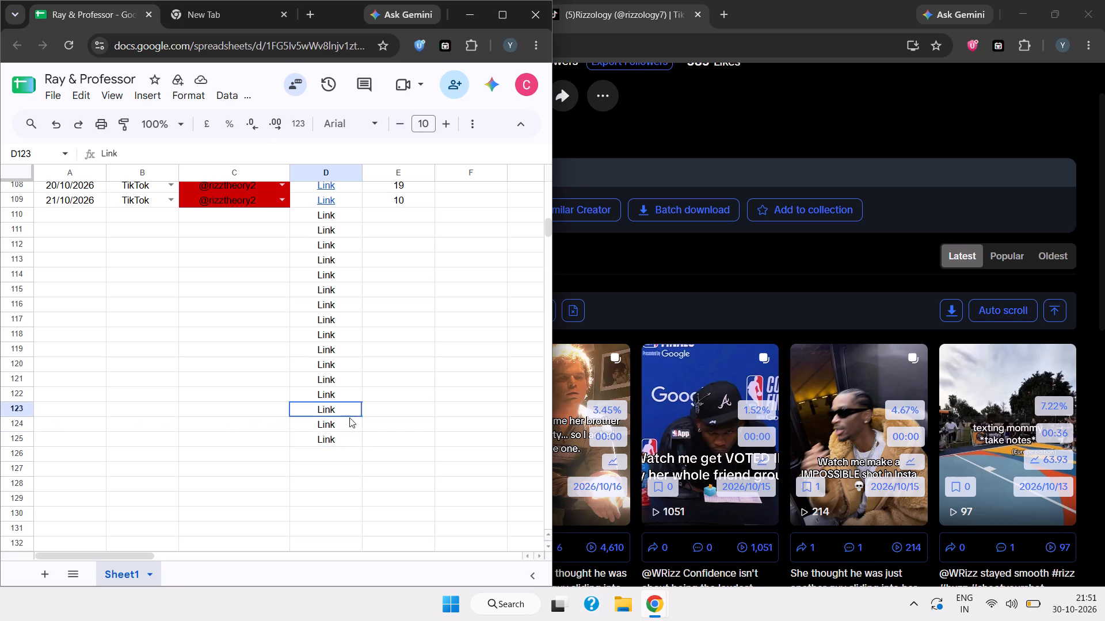
{"action": "left_click_drag", "start_coordinate": [349, 417], "coordinate": [342, 442]}
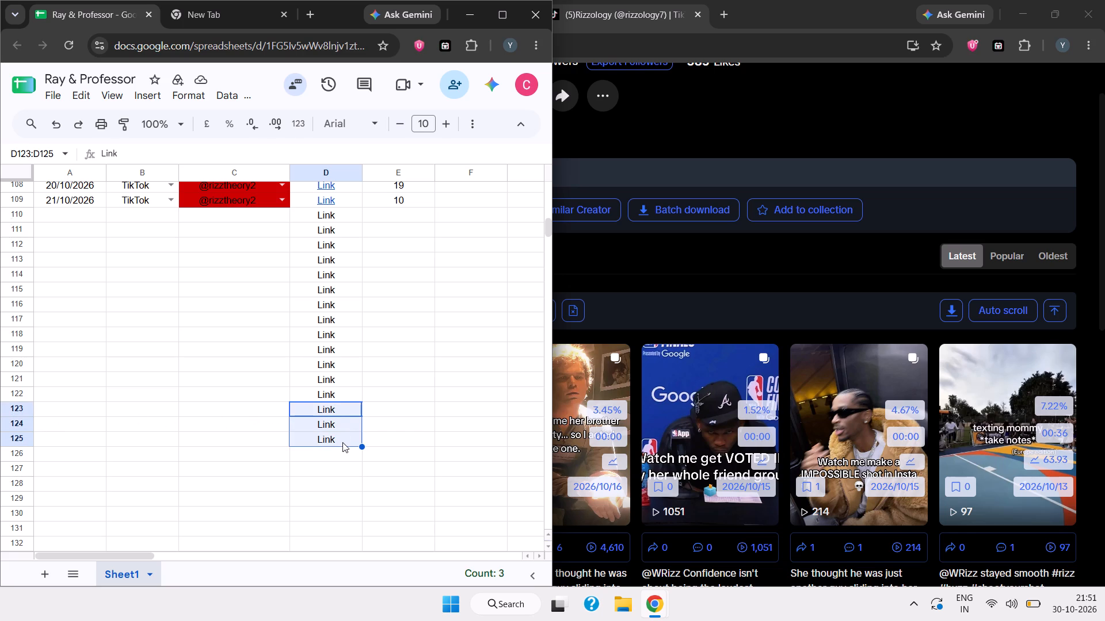
{"action": "key", "text": "BackSpace"}
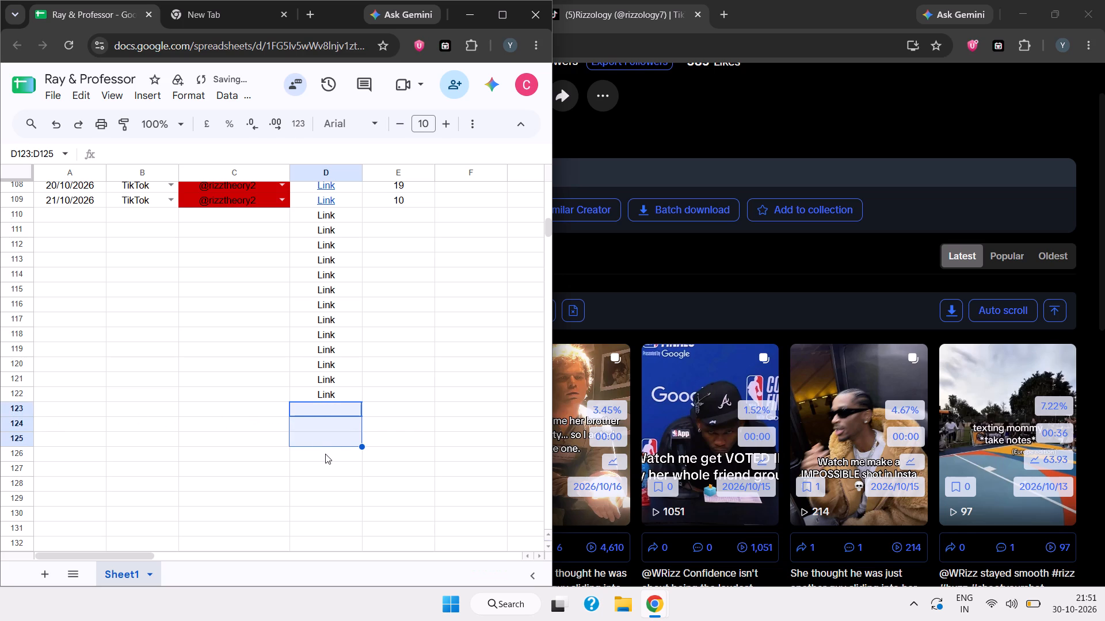
Paste another block of the copied Link labels into column D starting at cell D128.
{"action": "left_click", "coordinate": [325, 454]}
{"action": "left_click", "coordinate": [322, 483]}
{"action": "key", "text": "ctrl+v"}
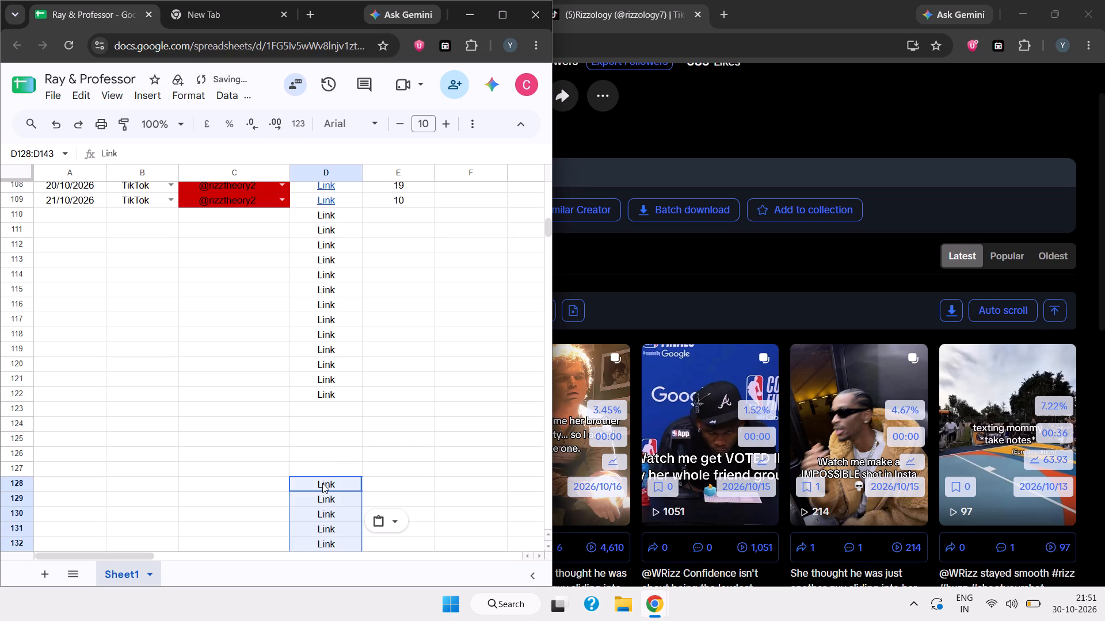
{"action": "scroll", "coordinate": [350, 423], "scroll_direction": "up", "scroll_amount": 2}
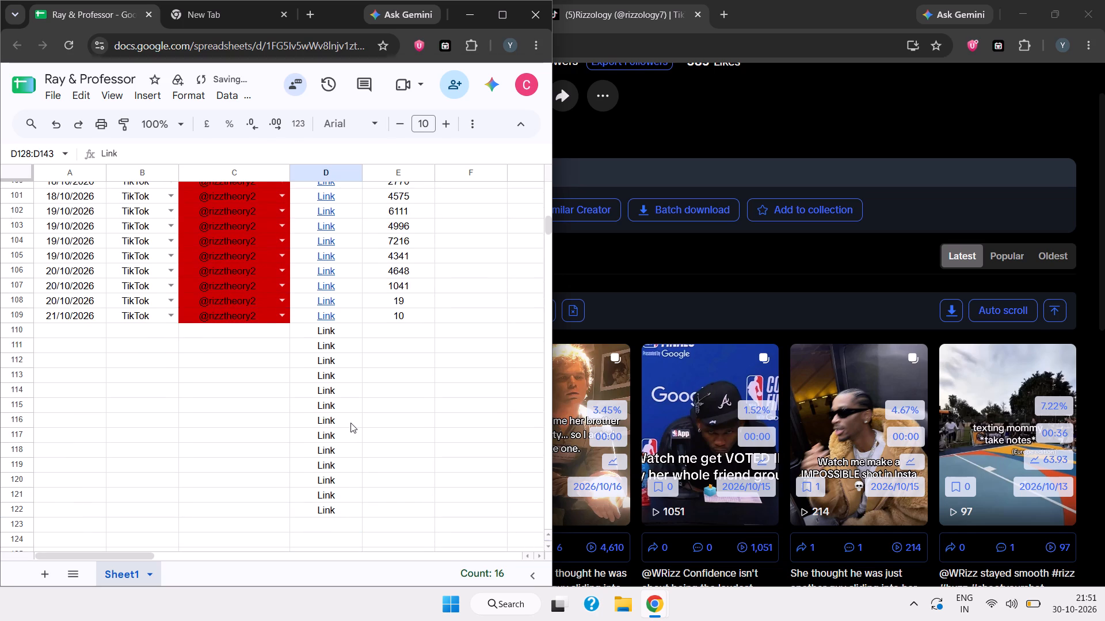
{"action": "scroll", "coordinate": [233, 349], "scroll_direction": "up", "scroll_amount": 4}
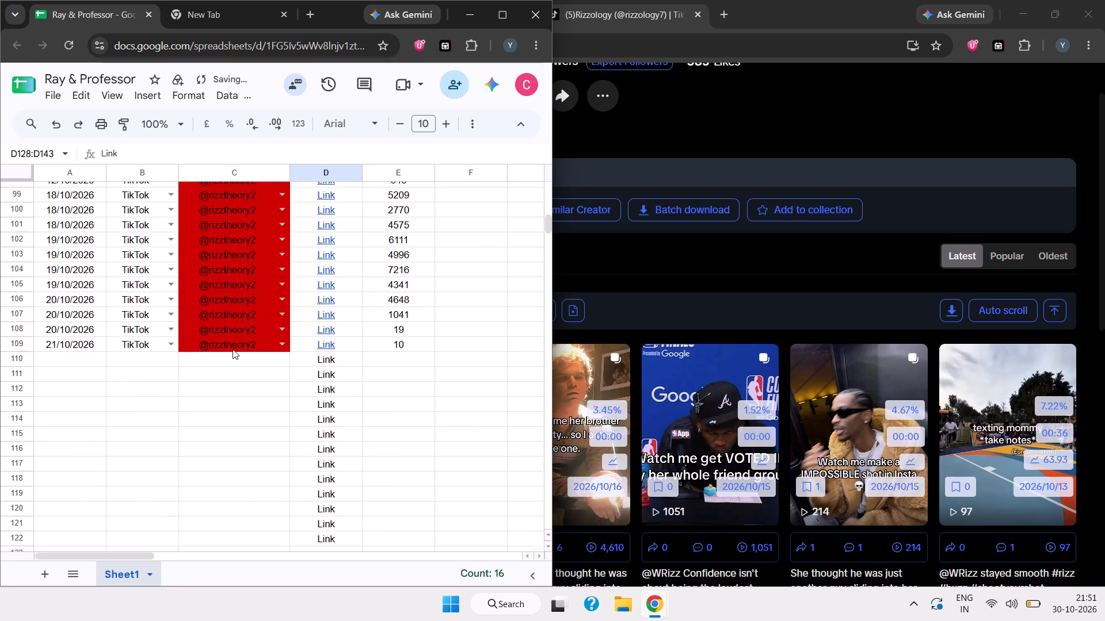
{"action": "scroll", "coordinate": [233, 349], "scroll_direction": "up", "scroll_amount": 3}
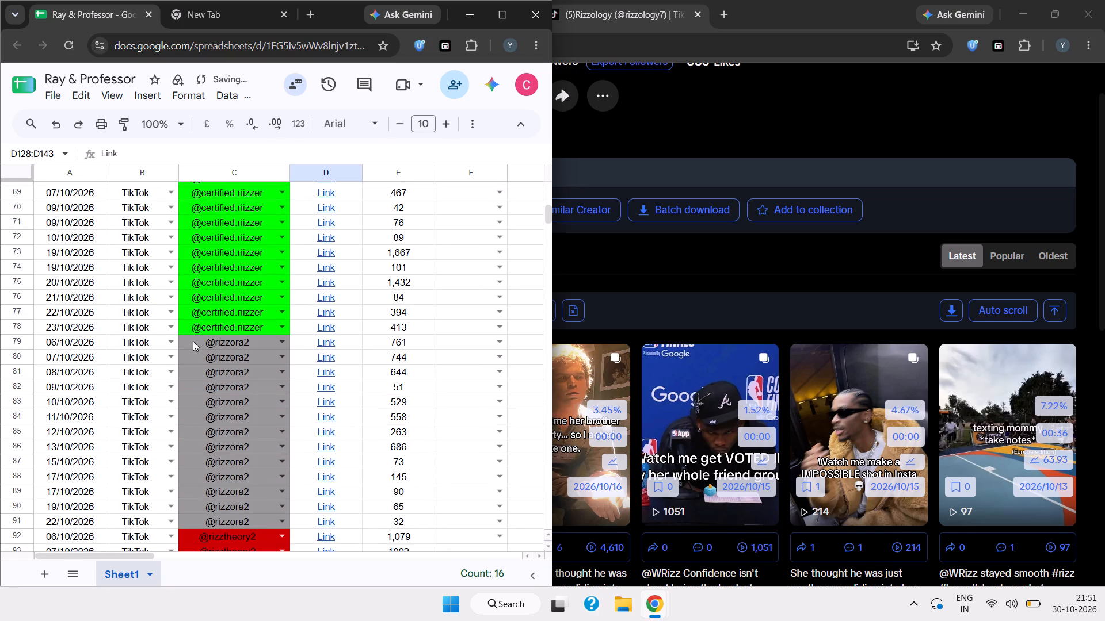
{"action": "left_click_drag", "start_coordinate": [193, 341], "coordinate": [248, 515]}
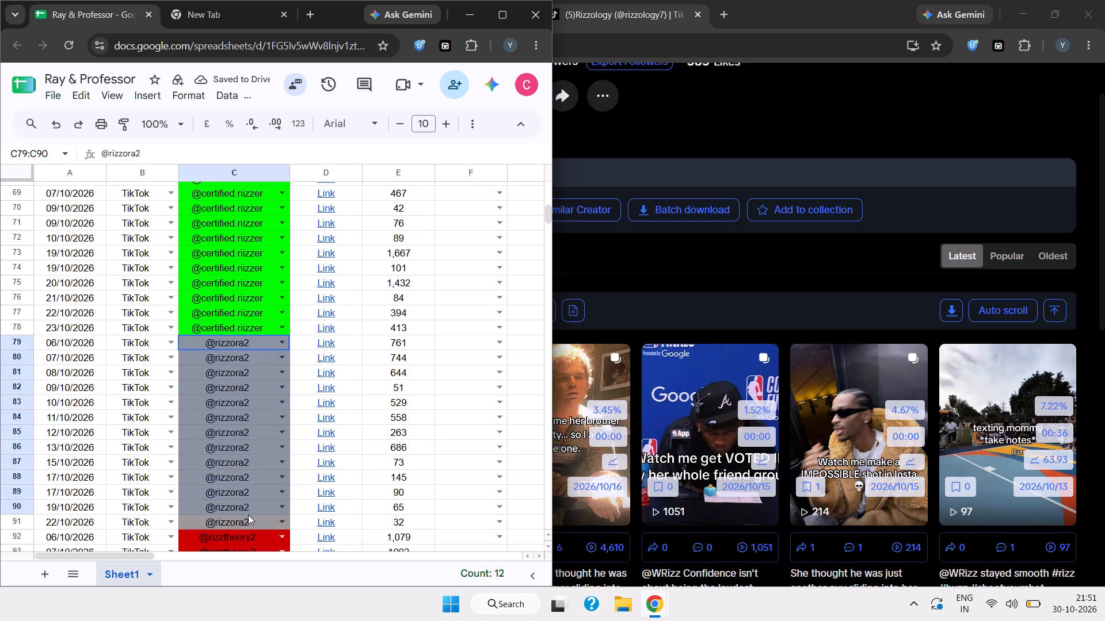
{"action": "left_click_drag", "start_coordinate": [248, 515], "coordinate": [250, 522]}
{"action": "key", "text": "ctrl+c"}
{"action": "left_click", "coordinate": [250, 522]}
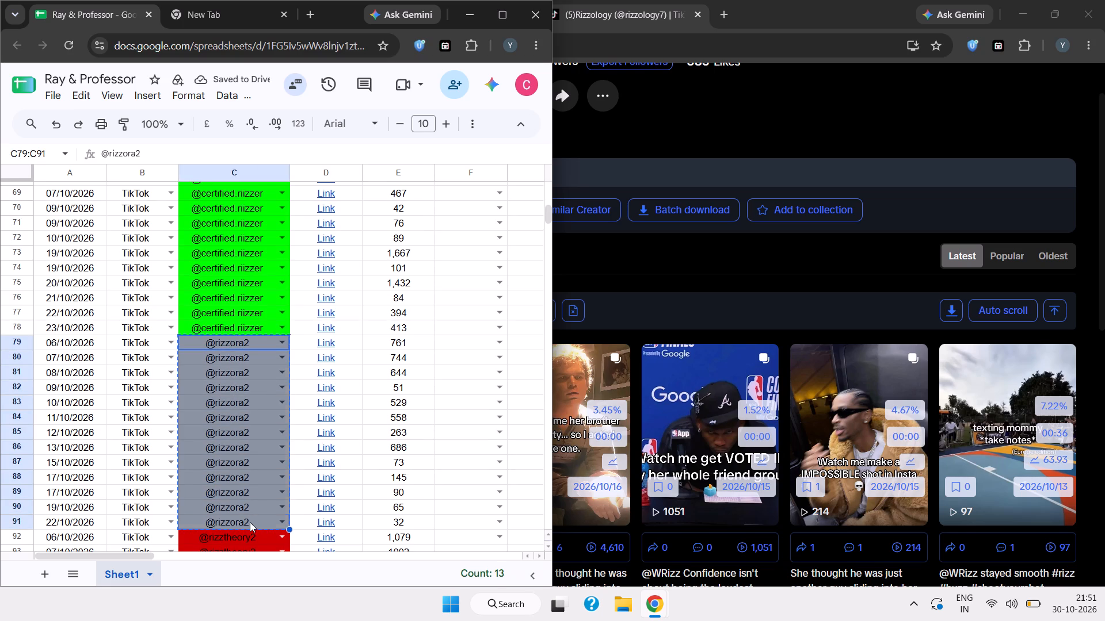
{"action": "scroll", "coordinate": [250, 522], "scroll_direction": "down", "scroll_amount": 5}
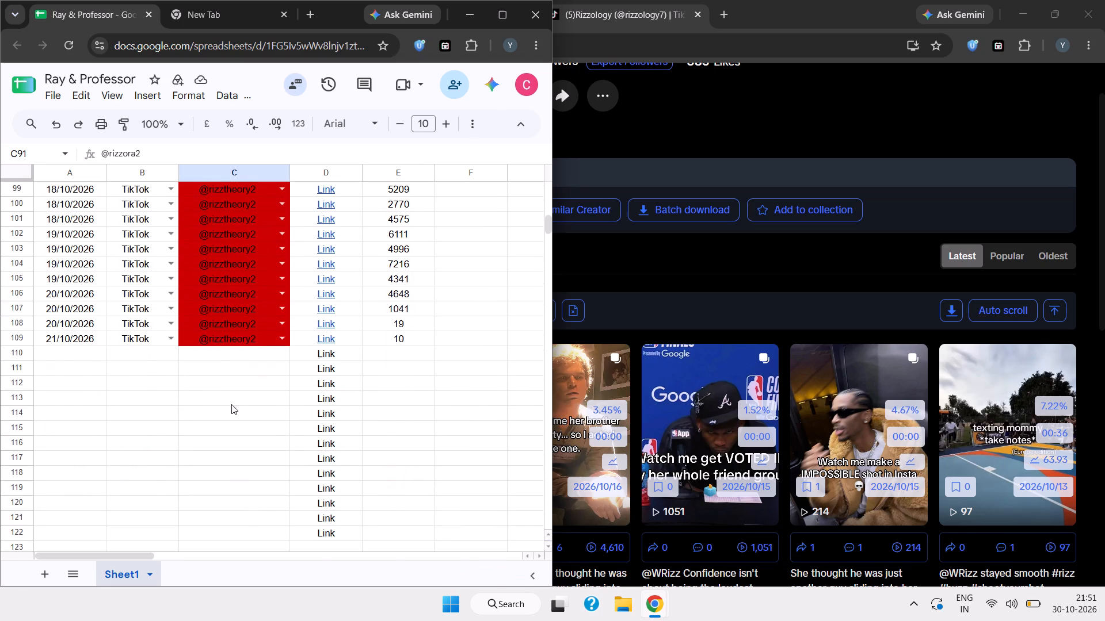
{"action": "left_click", "coordinate": [241, 359]}
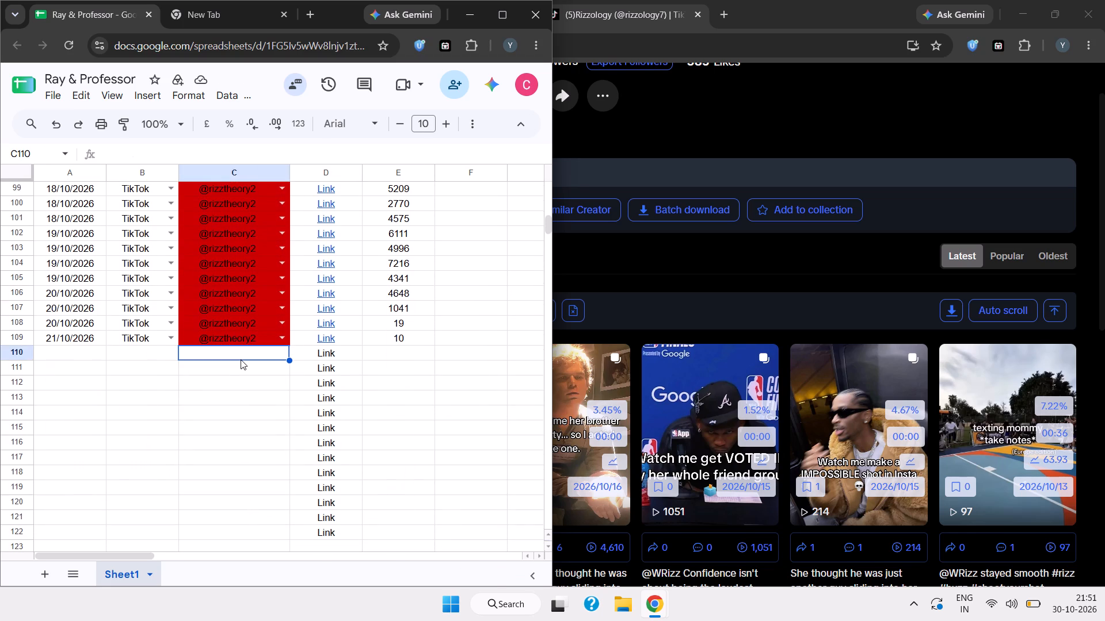
{"action": "key", "text": "ctrl+v"}
{"action": "scroll", "coordinate": [241, 359], "scroll_direction": "down", "scroll_amount": 2}
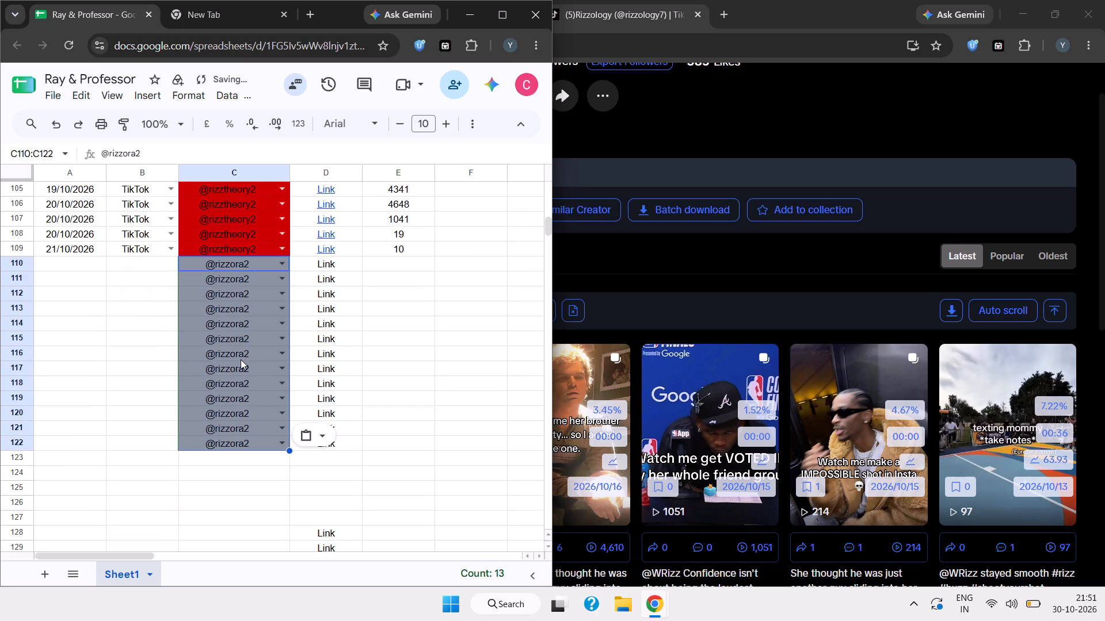
{"action": "left_click", "coordinate": [409, 371]}
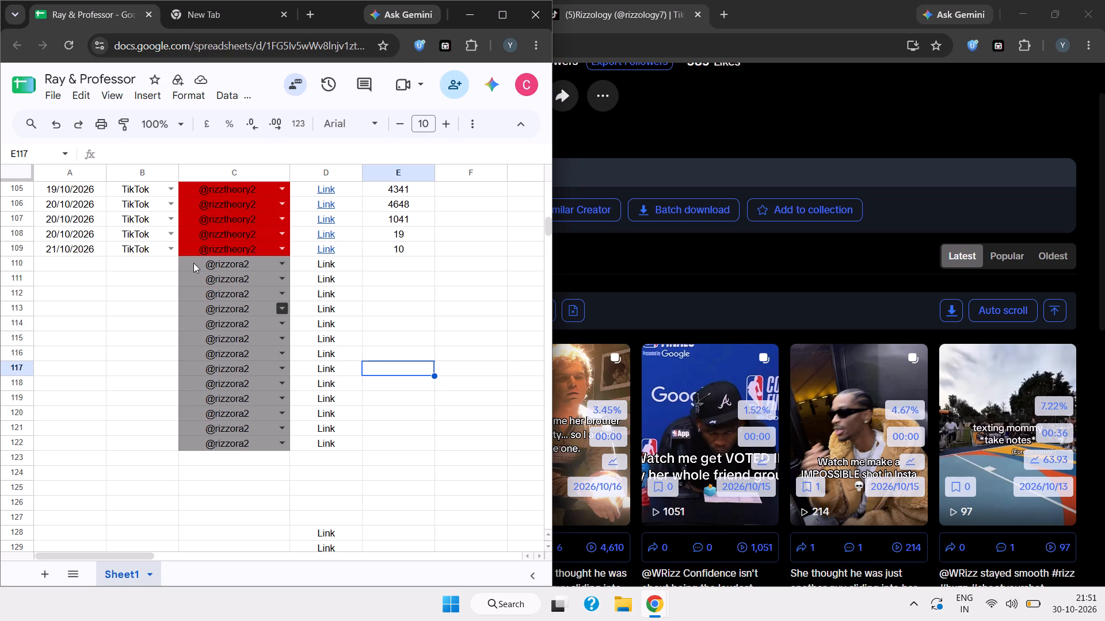
{"action": "left_click_drag", "start_coordinate": [193, 263], "coordinate": [253, 434]}
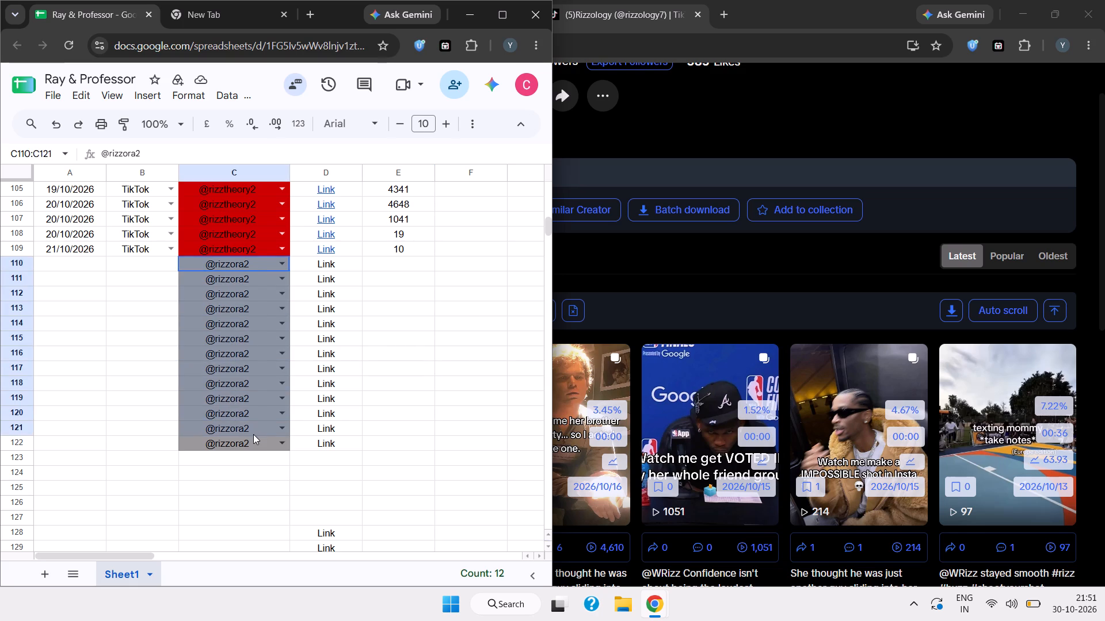
{"action": "left_click_drag", "start_coordinate": [253, 434], "coordinate": [254, 442]}
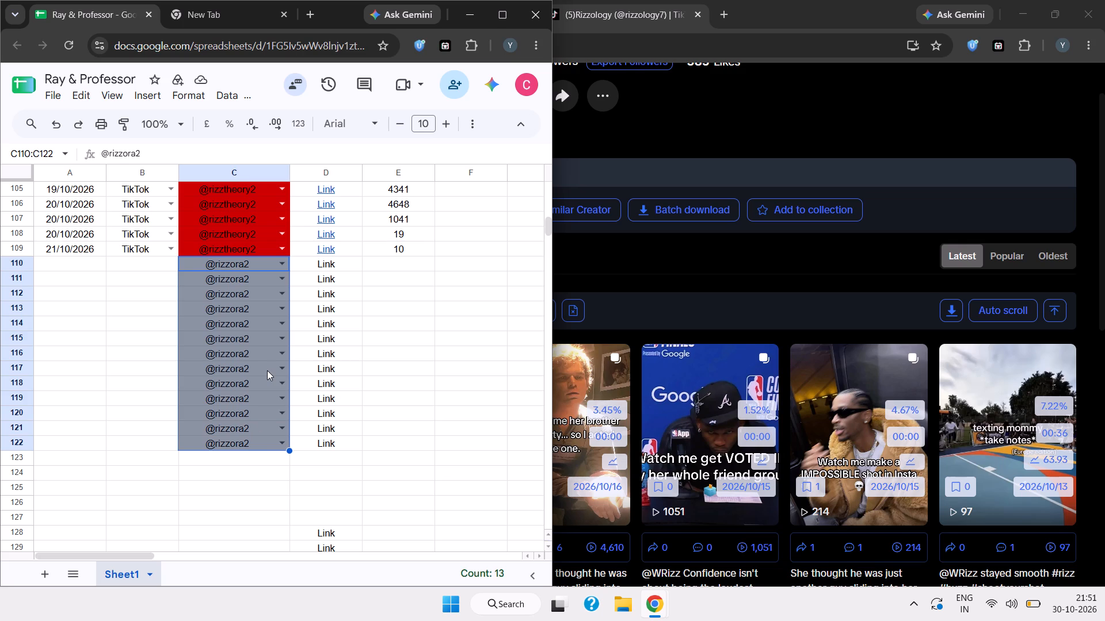
{"action": "left_click", "coordinate": [267, 370]}
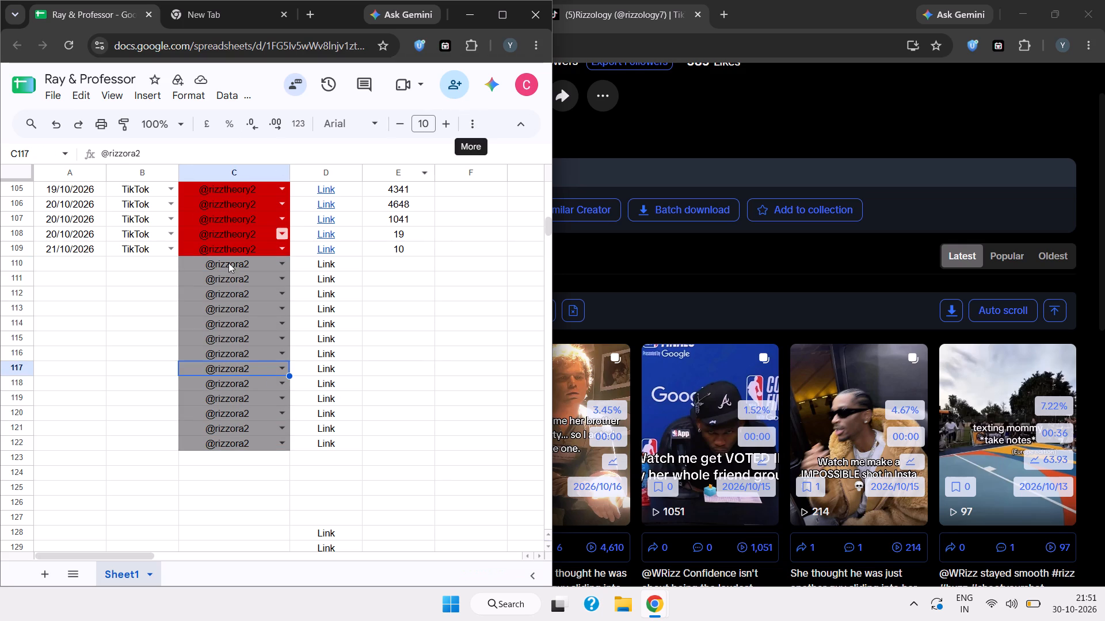
{"action": "left_click_drag", "start_coordinate": [190, 259], "coordinate": [256, 443]}
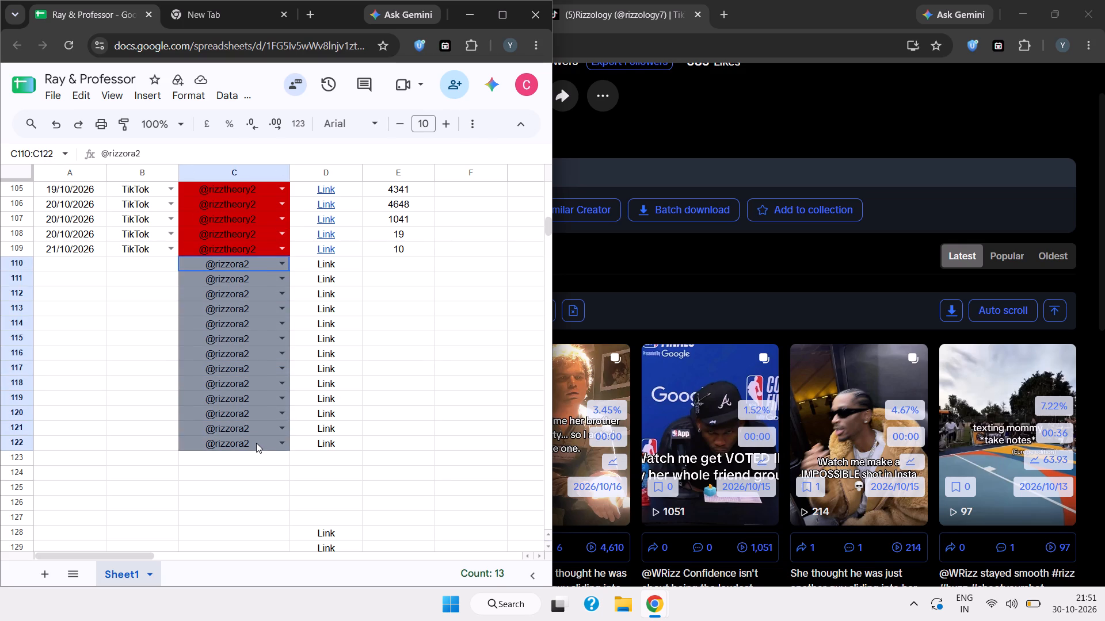
{"action": "left_click", "coordinate": [470, 124]}
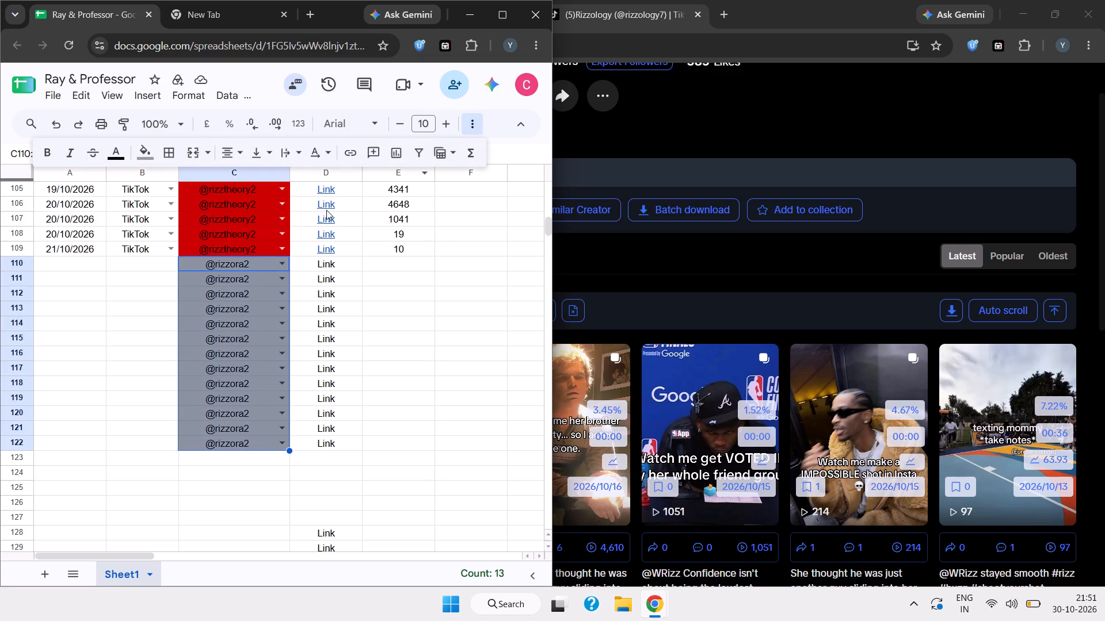
{"action": "left_click", "coordinate": [140, 151]}
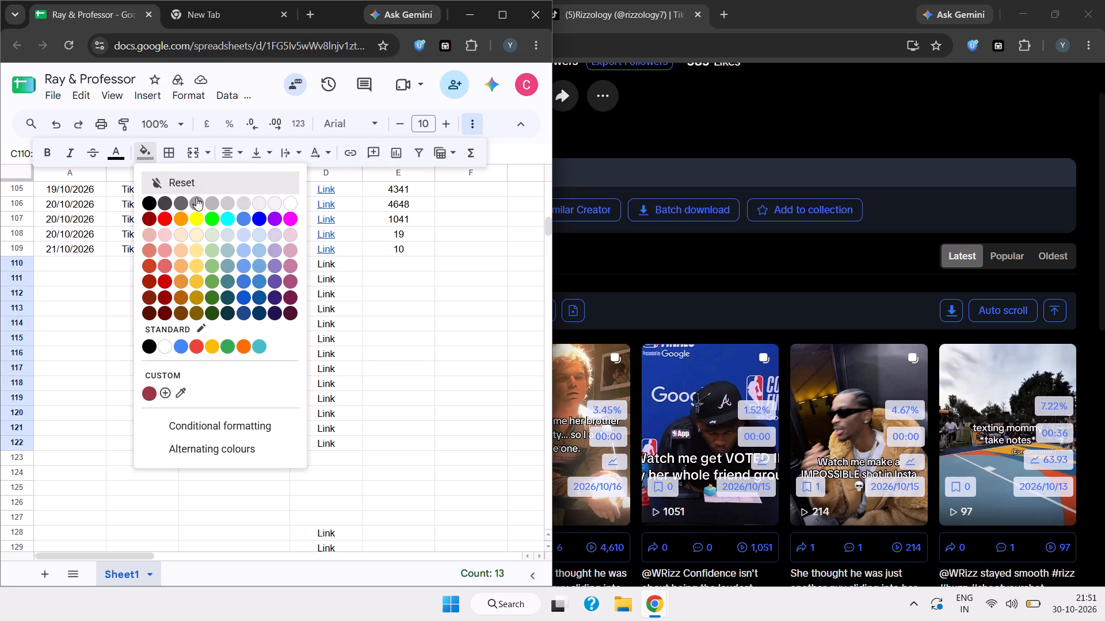
{"action": "left_click", "coordinate": [196, 214]}
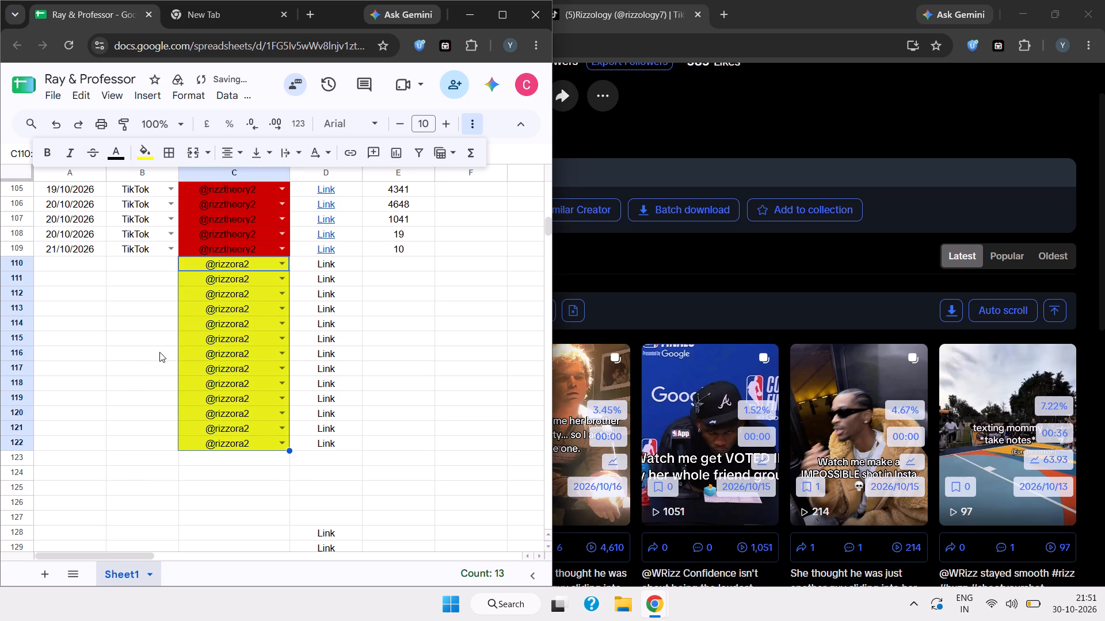
{"action": "left_click", "coordinate": [239, 459]}
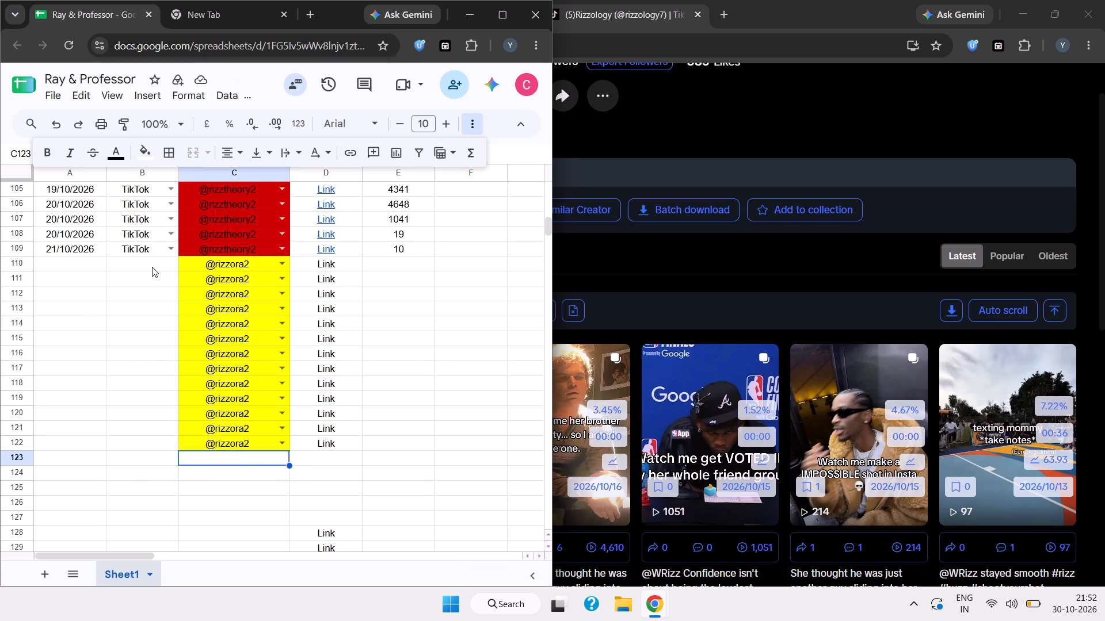
Copy the TikTok platform cells B79 to B91 and paste them into column B starting at B110.
{"action": "scroll", "coordinate": [152, 267], "scroll_direction": "up", "scroll_amount": 2}
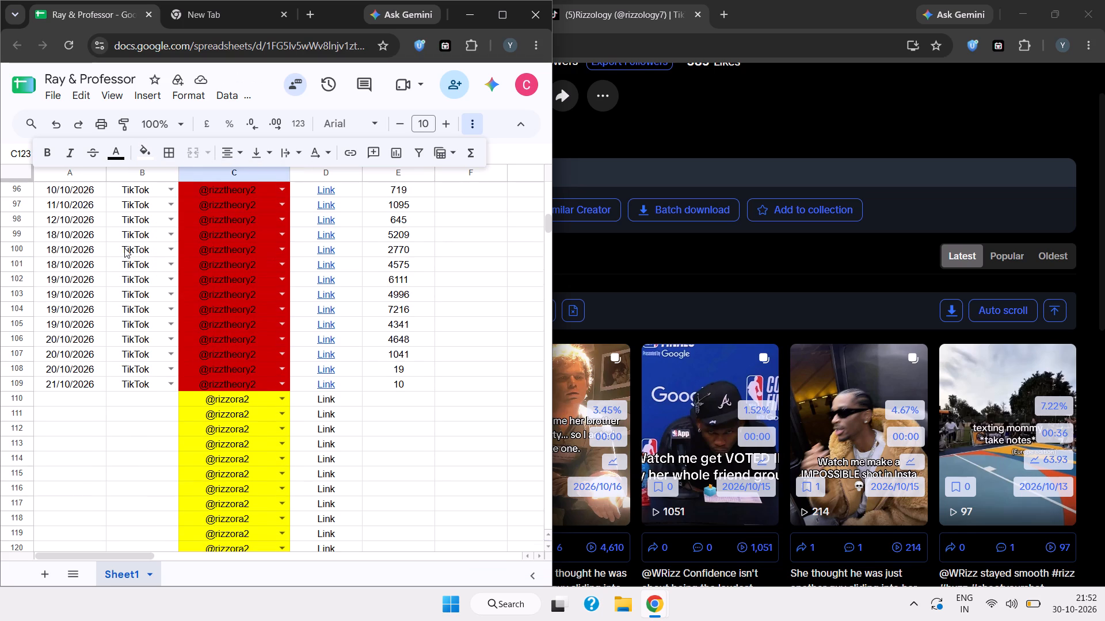
{"action": "scroll", "coordinate": [124, 248], "scroll_direction": "up", "scroll_amount": 2}
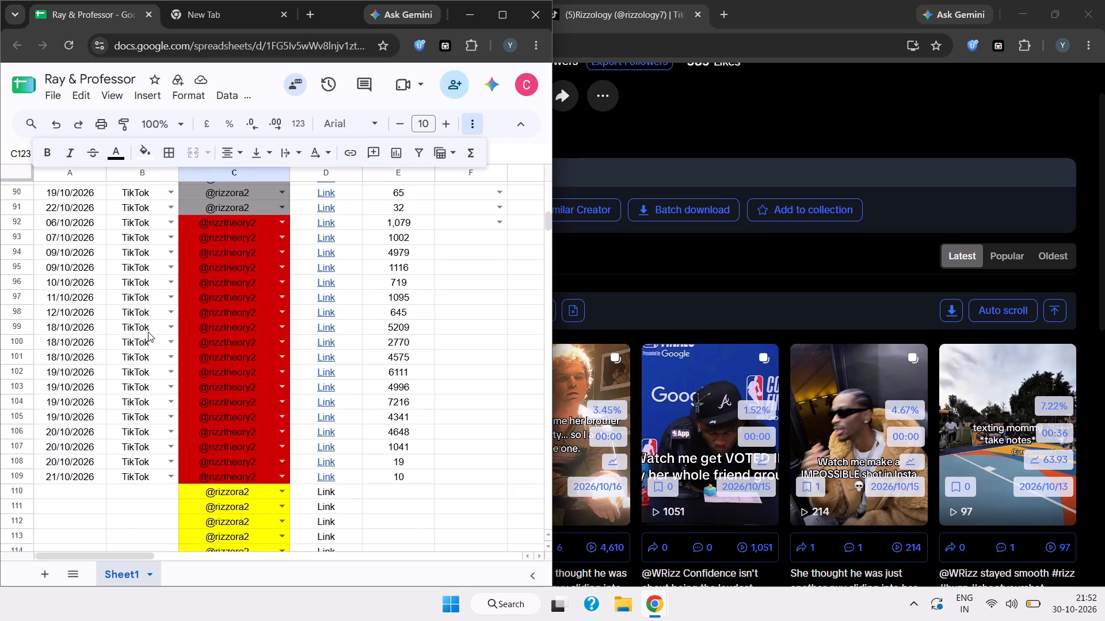
{"action": "scroll", "coordinate": [148, 332], "scroll_direction": "up", "scroll_amount": 4}
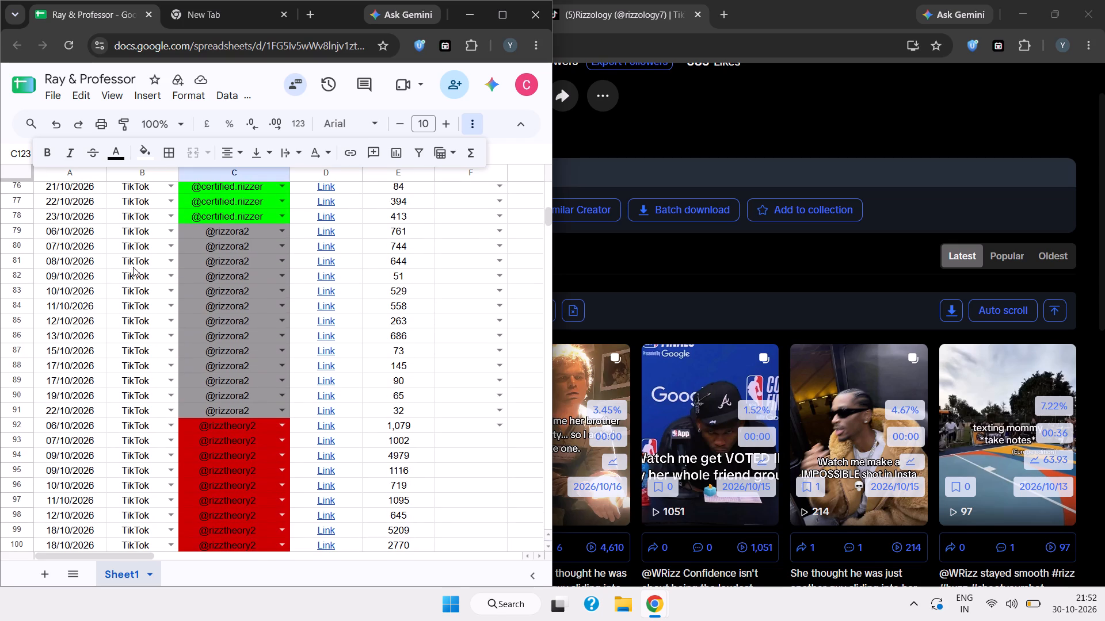
{"action": "left_click_drag", "start_coordinate": [110, 229], "coordinate": [172, 392]}
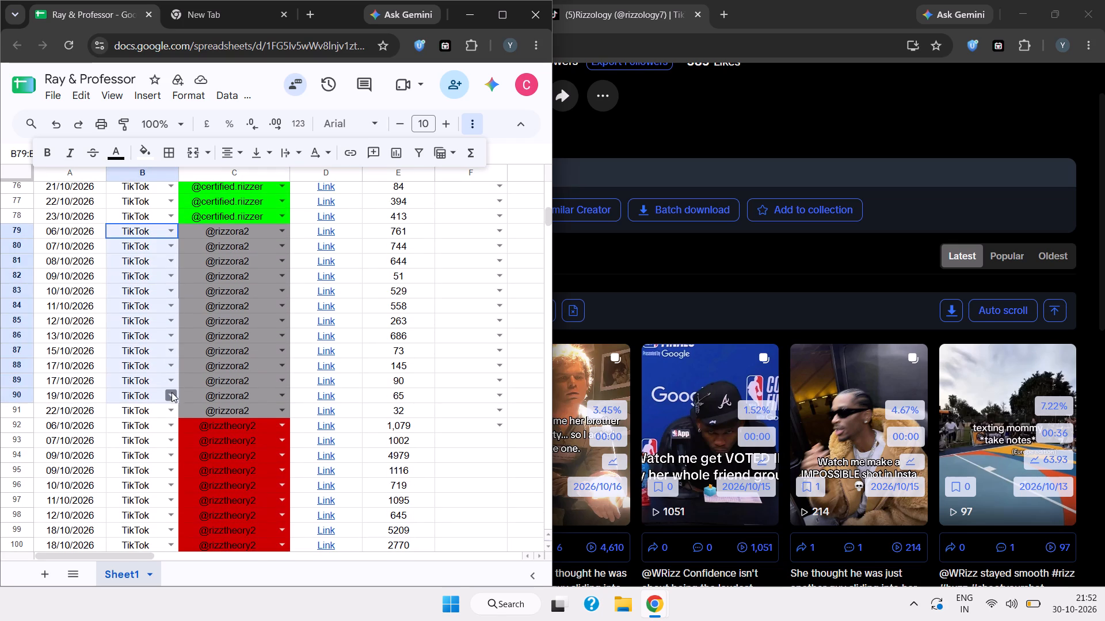
{"action": "left_click_drag", "start_coordinate": [172, 392], "coordinate": [166, 400]}
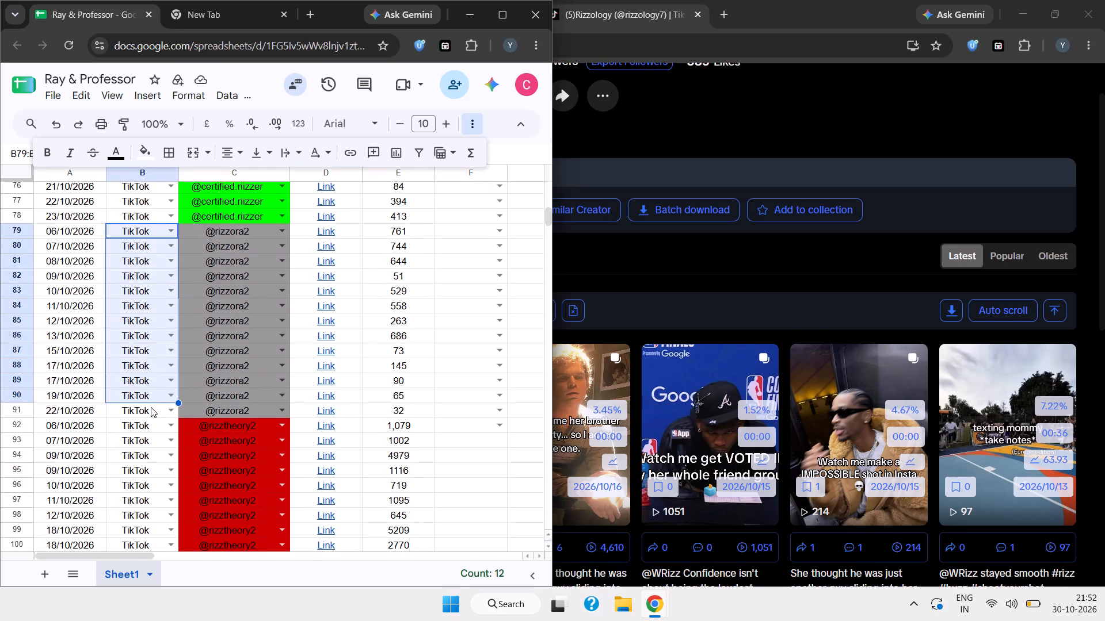
{"action": "left_click", "coordinate": [151, 407]}
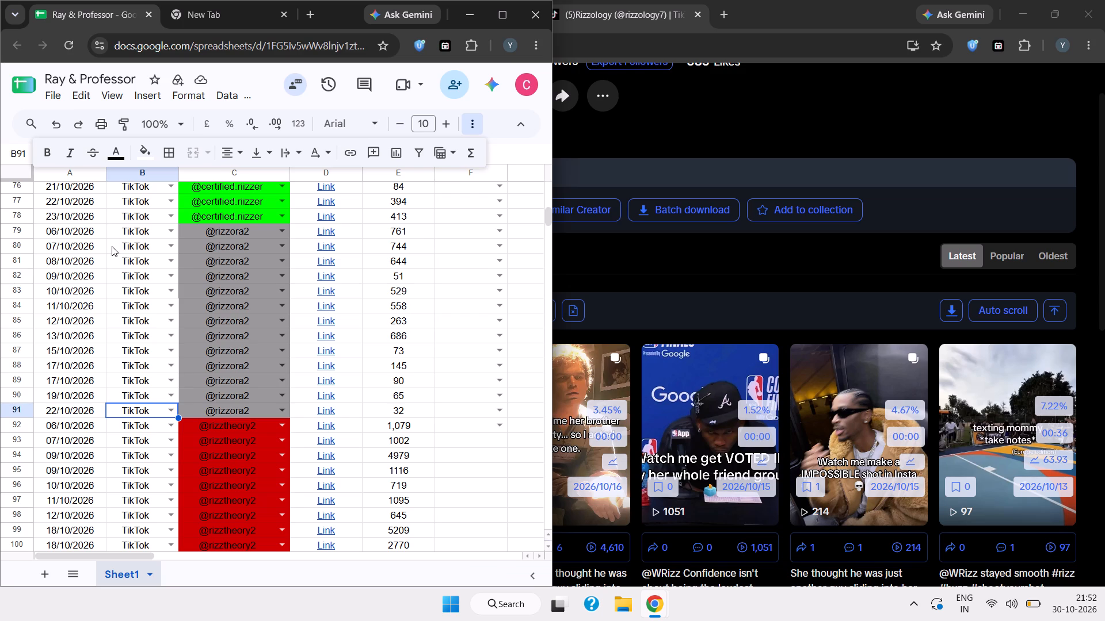
{"action": "left_click_drag", "start_coordinate": [115, 228], "coordinate": [153, 301]}
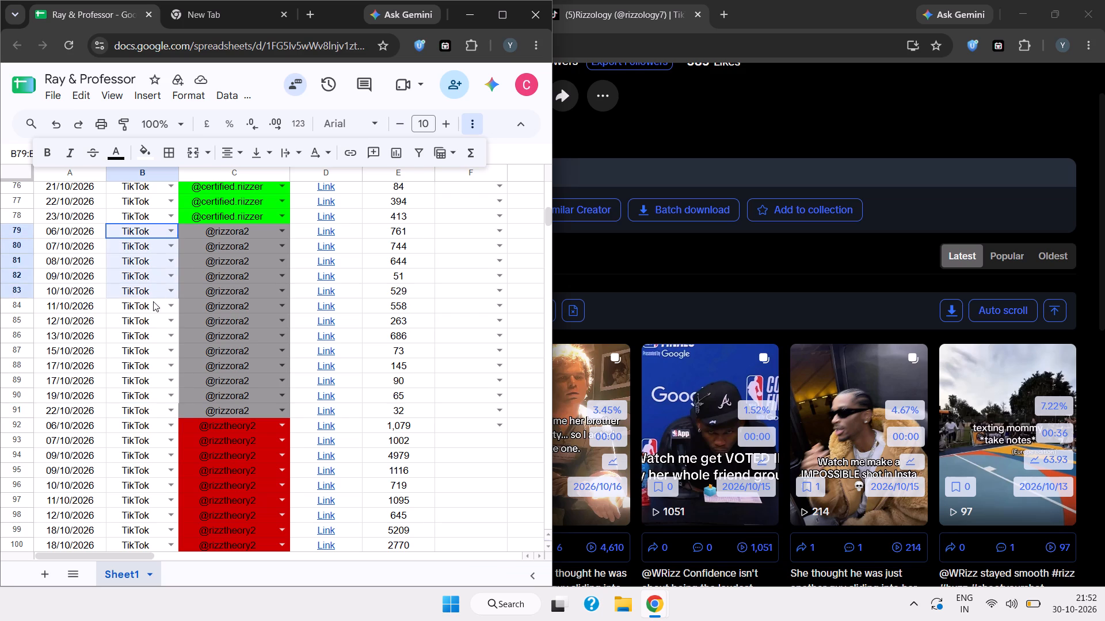
{"action": "left_click_drag", "start_coordinate": [153, 301], "coordinate": [146, 412]}
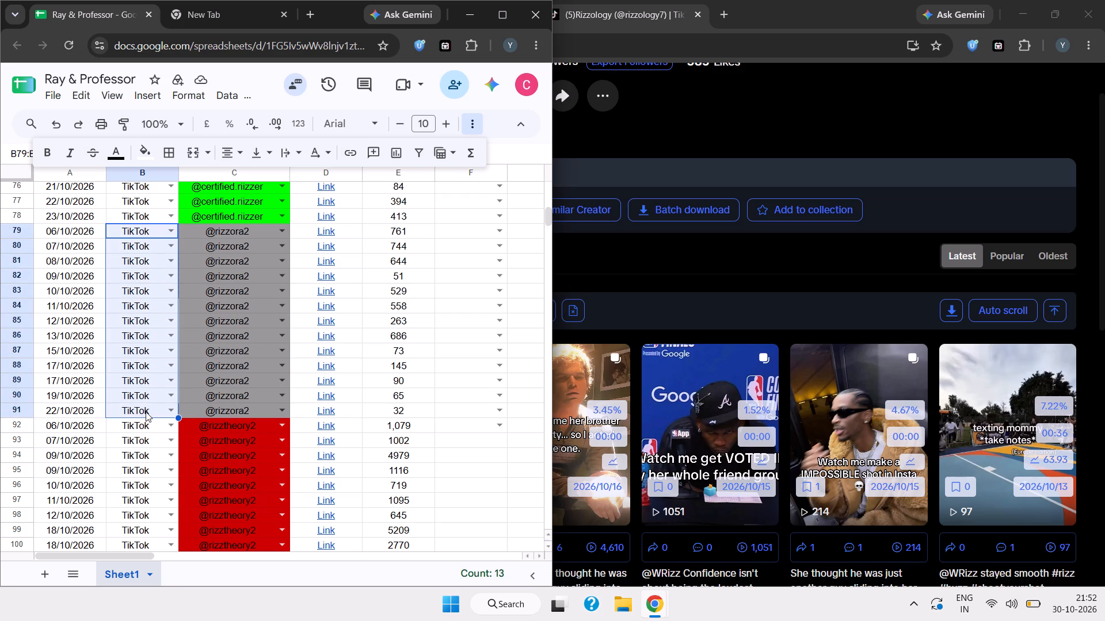
{"action": "key", "text": "ctrl+c"}
{"action": "scroll", "coordinate": [146, 412], "scroll_direction": "down", "scroll_amount": 3}
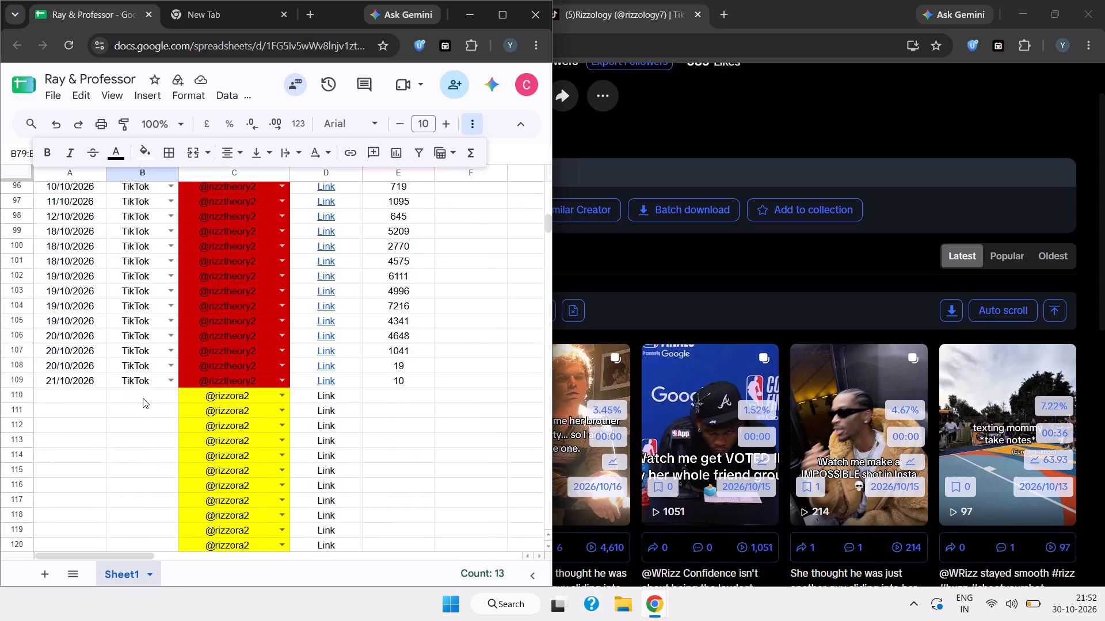
{"action": "left_click", "coordinate": [143, 398]}
{"action": "key", "text": "ctrl+v"}
{"action": "scroll", "coordinate": [143, 398], "scroll_direction": "down", "scroll_amount": 2}
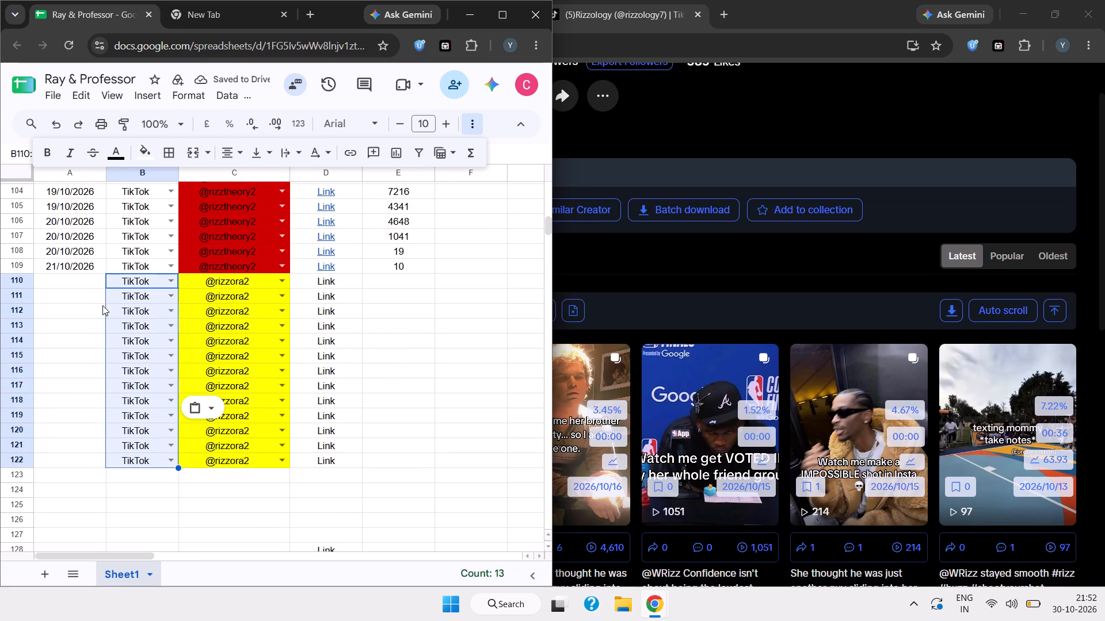
Select the first empty date cell, A110, and return to the Rizzology TikTok profile page.
{"action": "left_click", "coordinate": [62, 284]}
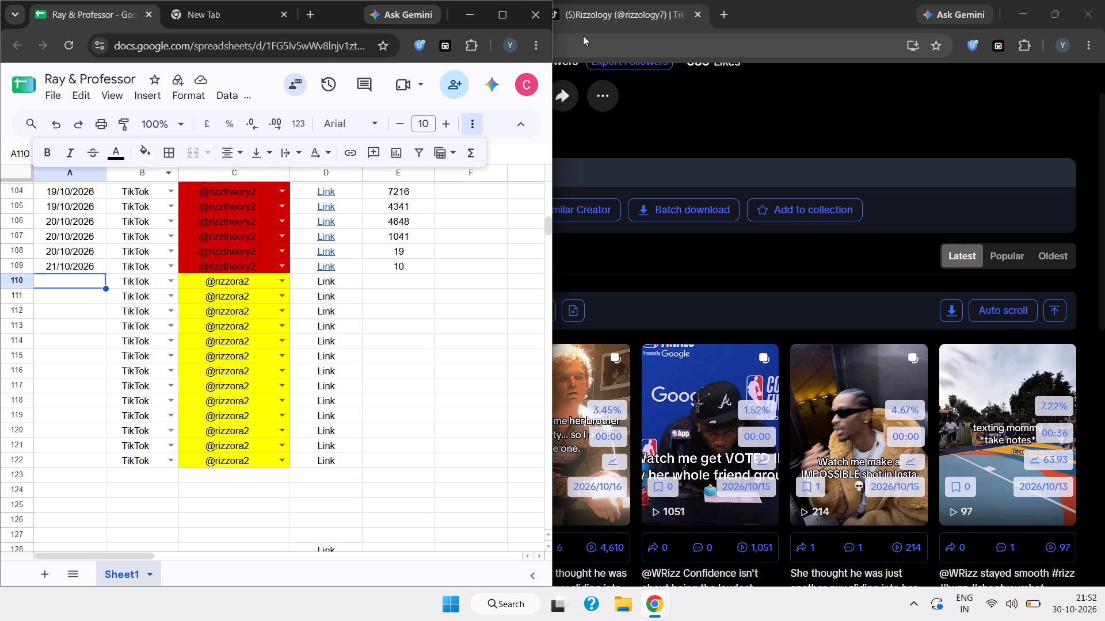
{"action": "left_click", "coordinate": [470, 7]}
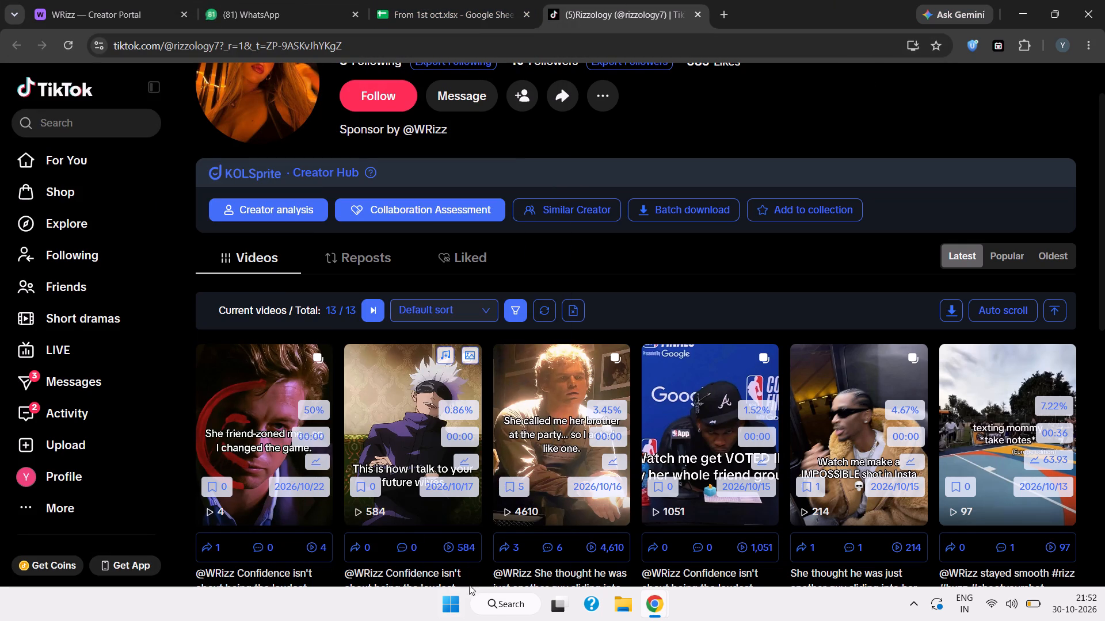
{"action": "left_click", "coordinate": [802, 0]}
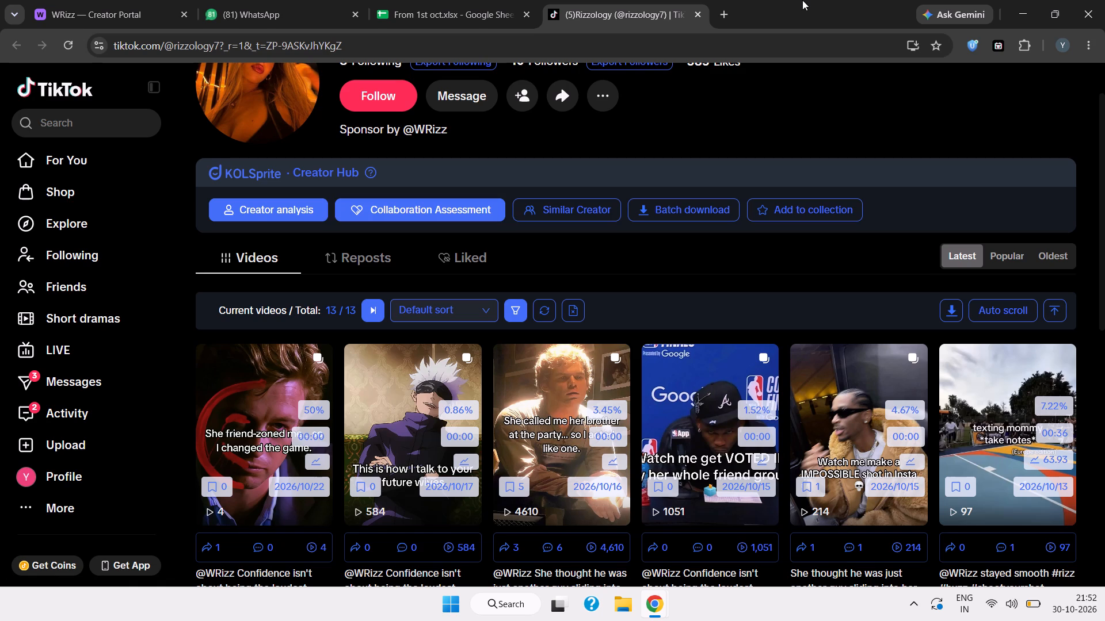